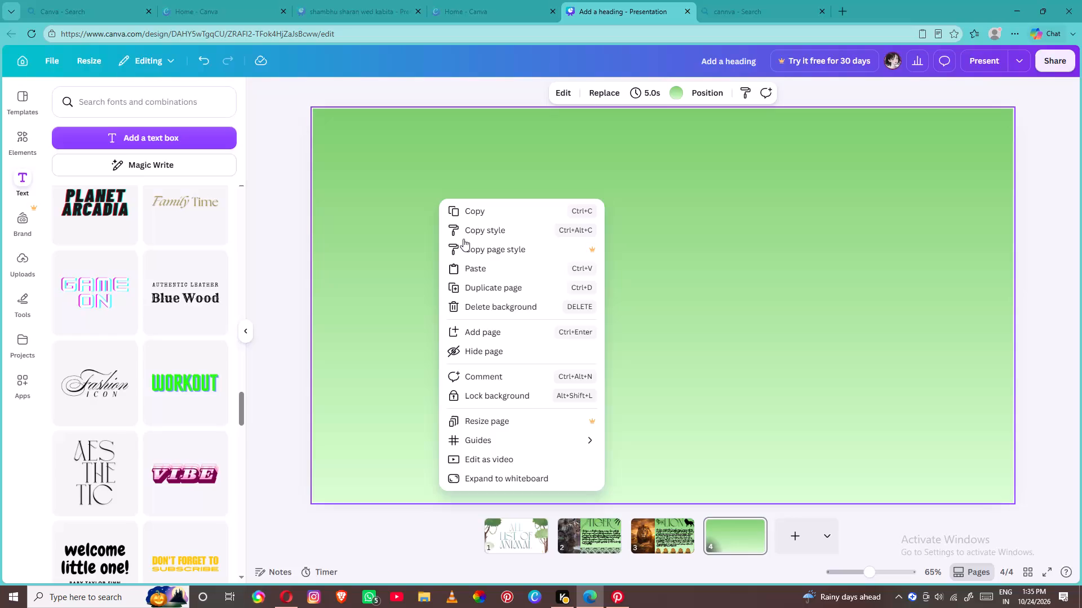
Paste the elephant photo onto page 4 and fit it at full page height against the page's left edge.
click(476, 265)
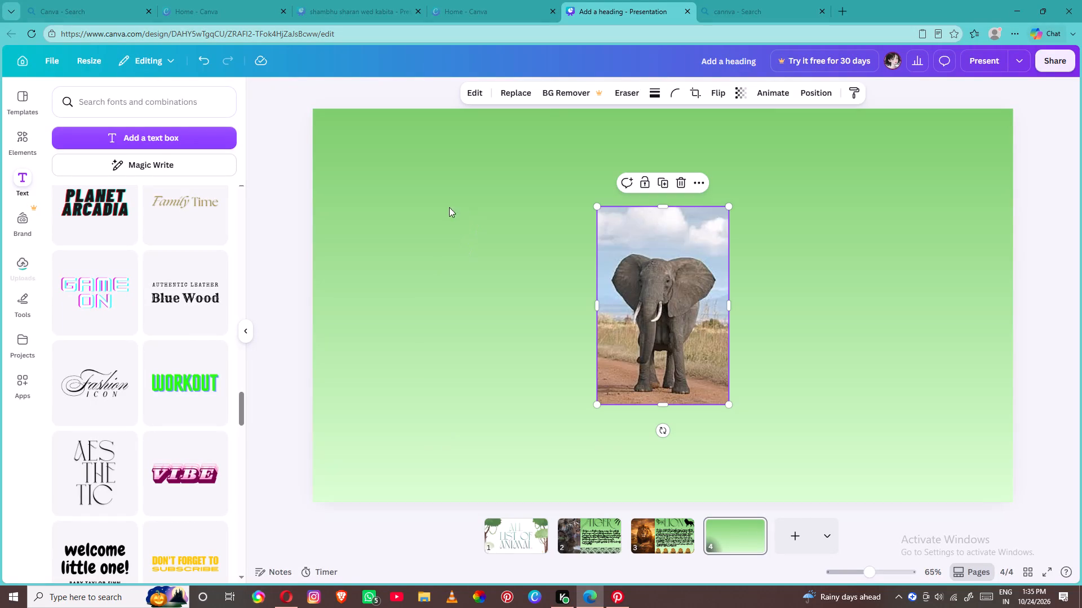
drag(636, 288, 469, 245)
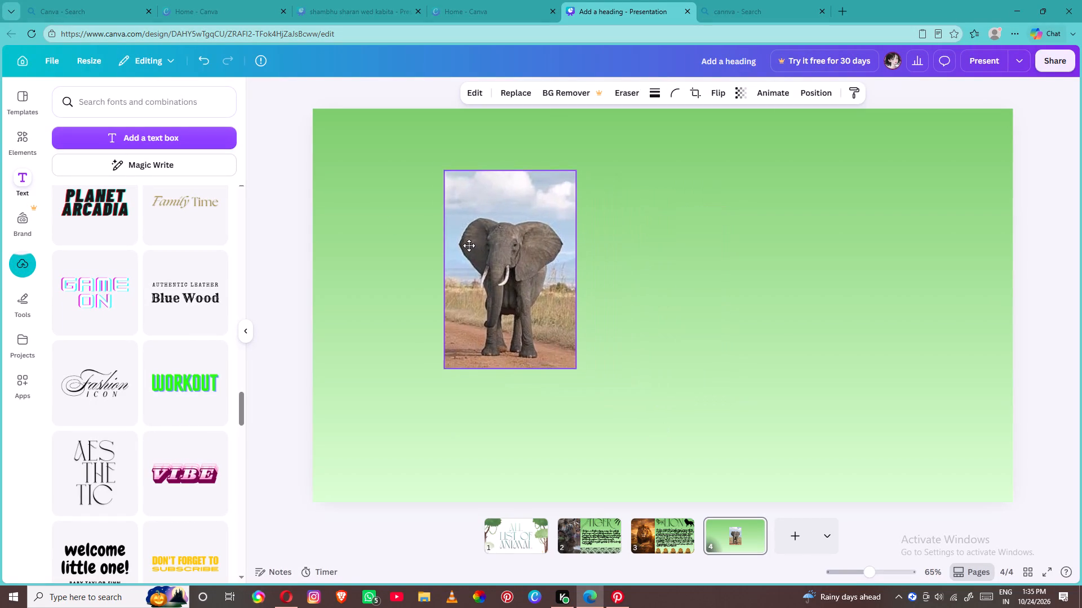
drag(469, 245, 344, 189)
drag(398, 283, 402, 283)
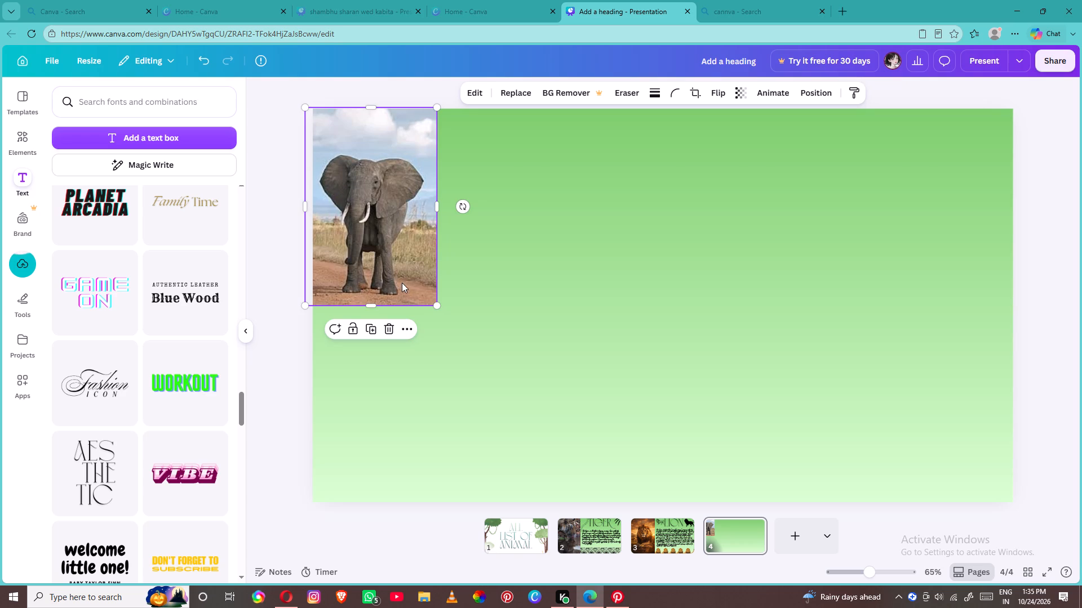
drag(402, 283, 406, 284)
click(406, 284)
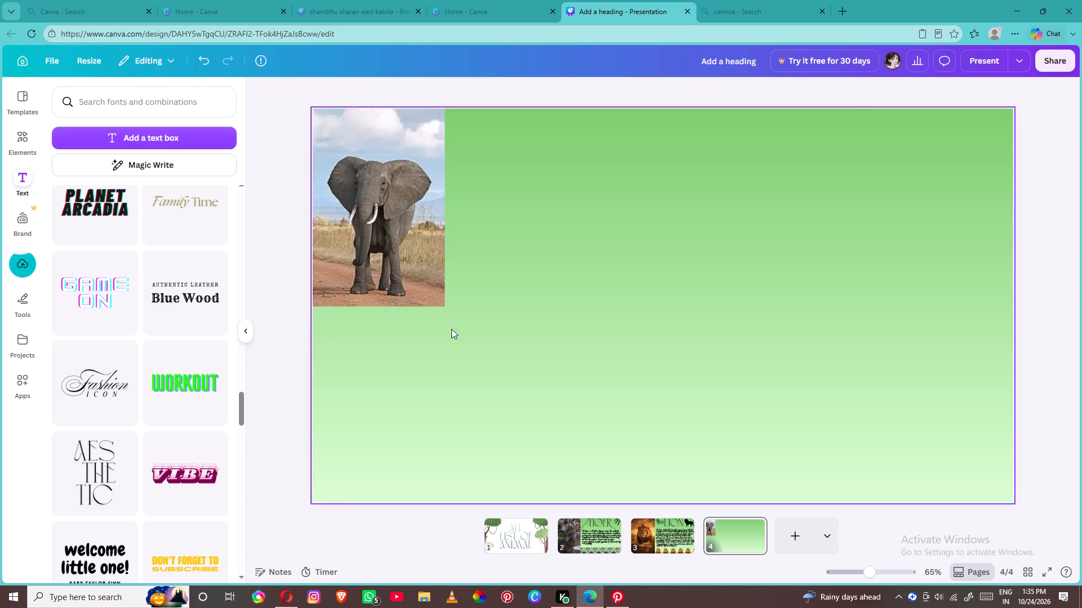
click(440, 302)
drag(440, 302, 561, 472)
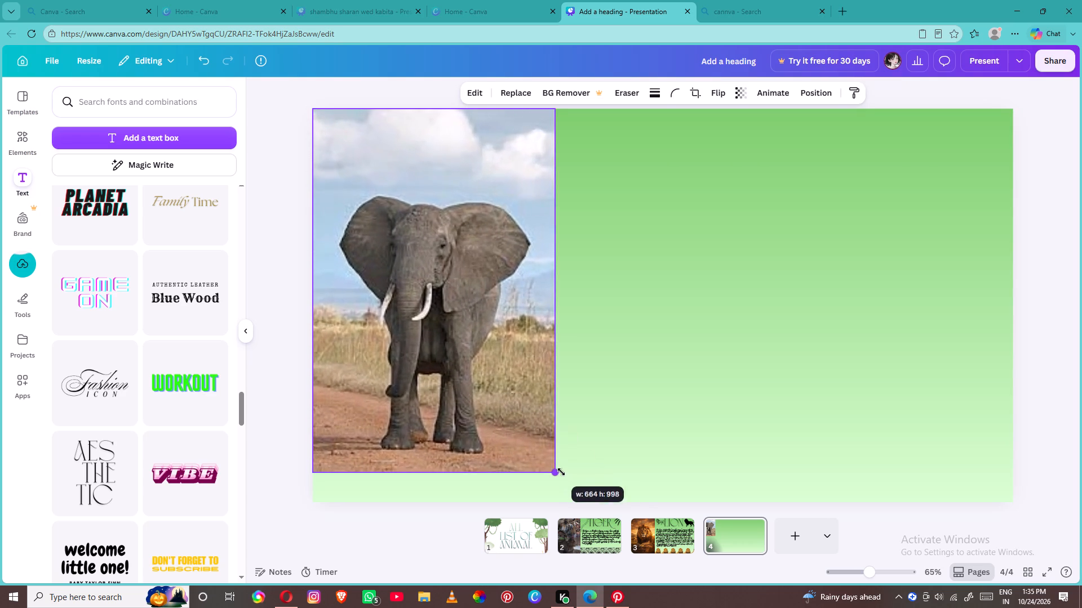
drag(561, 472, 582, 490)
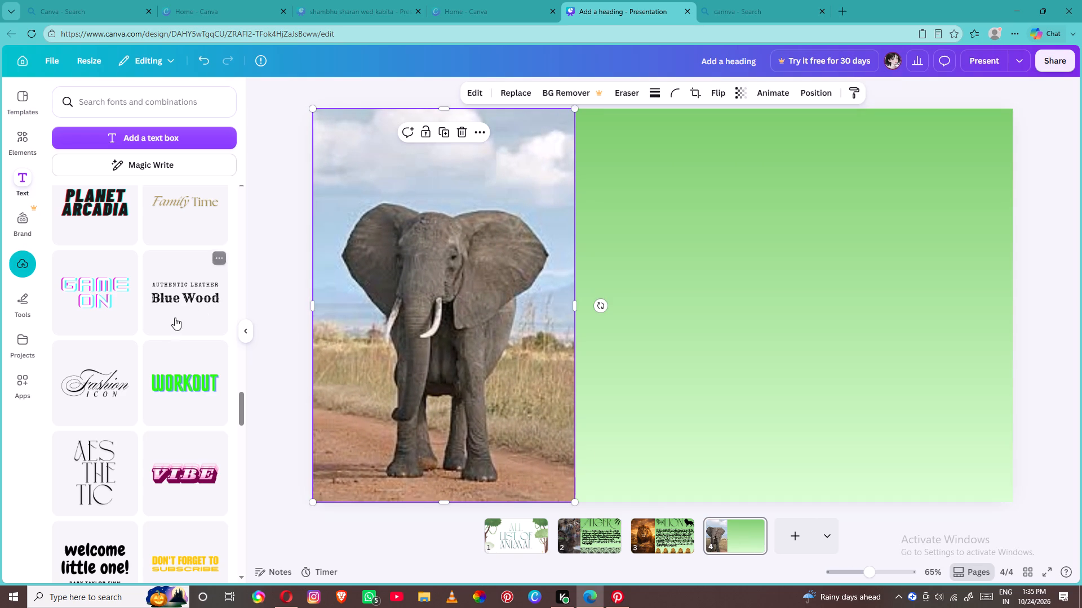
Add a heading reading ELEPHANT from the AESTHETIC text style and place it at the top of the green area.
click(92, 453)
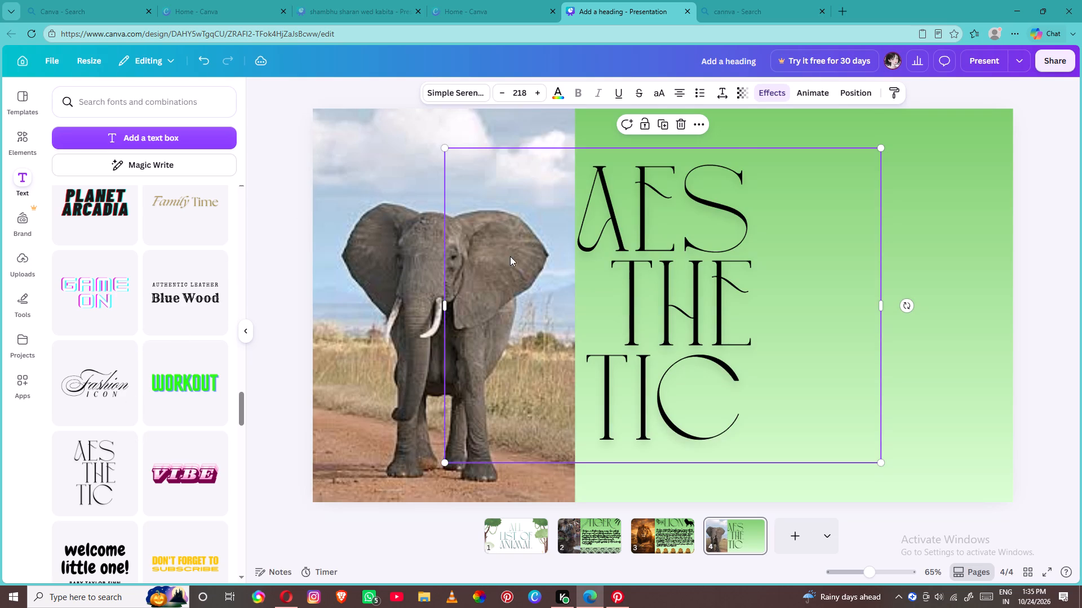
click(638, 224)
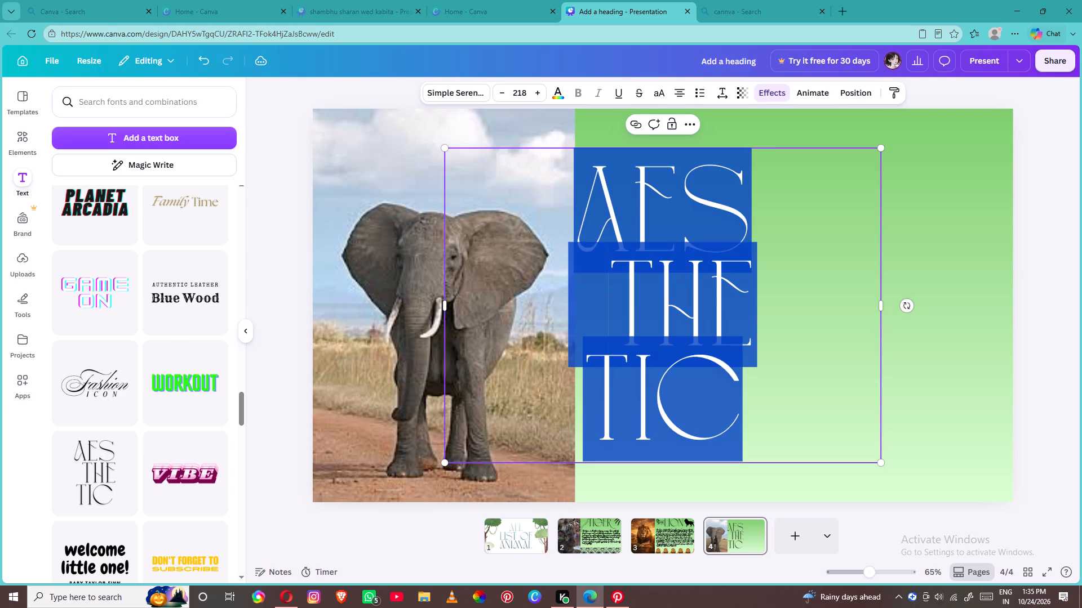
key(BackSpace)
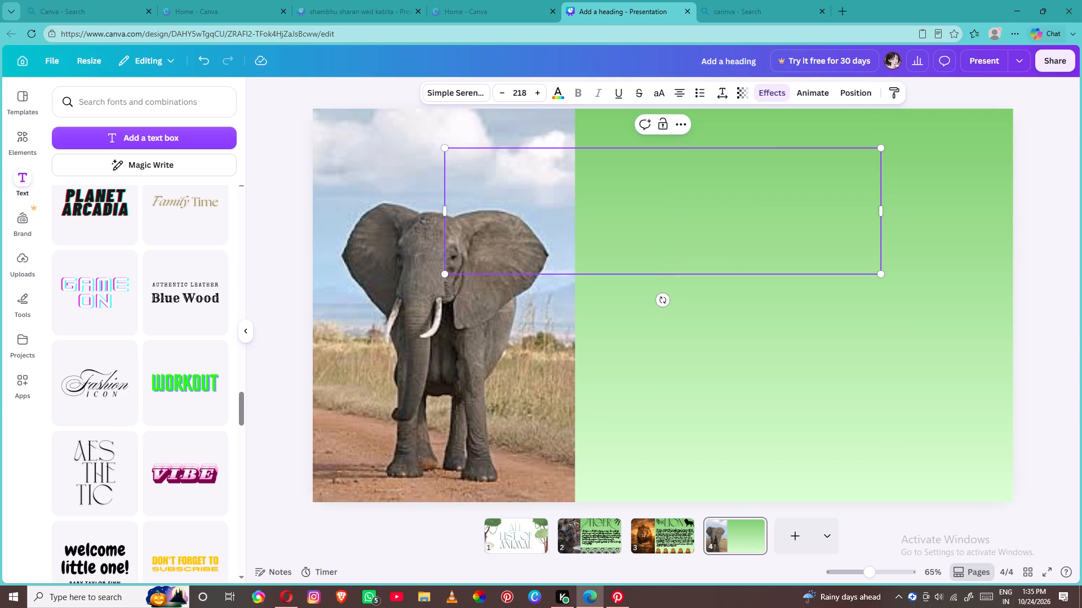
key(e)
key(l)
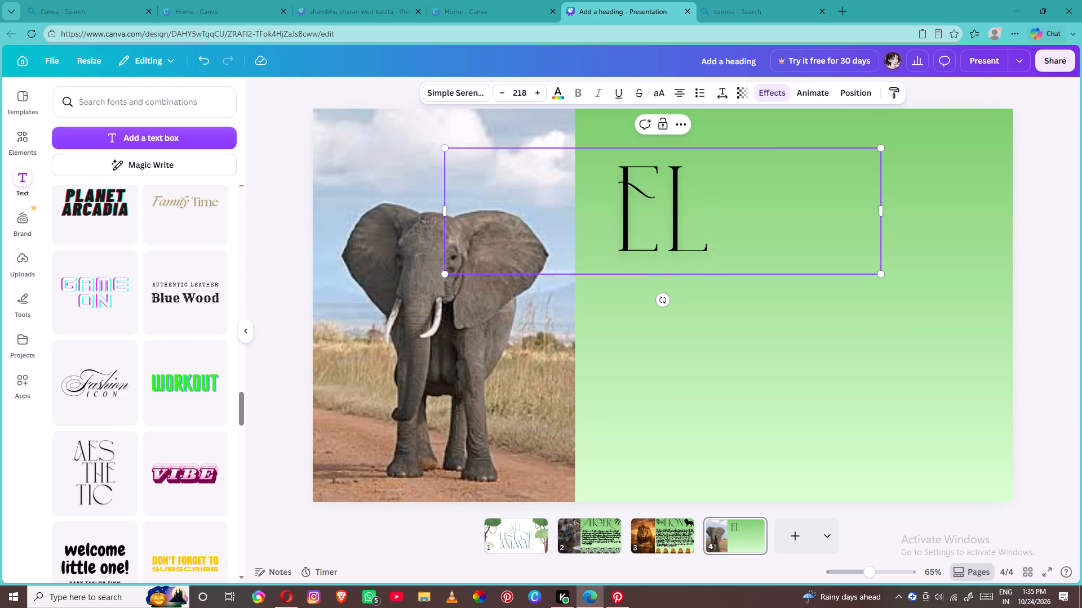
text(EPHANT)
click(761, 266)
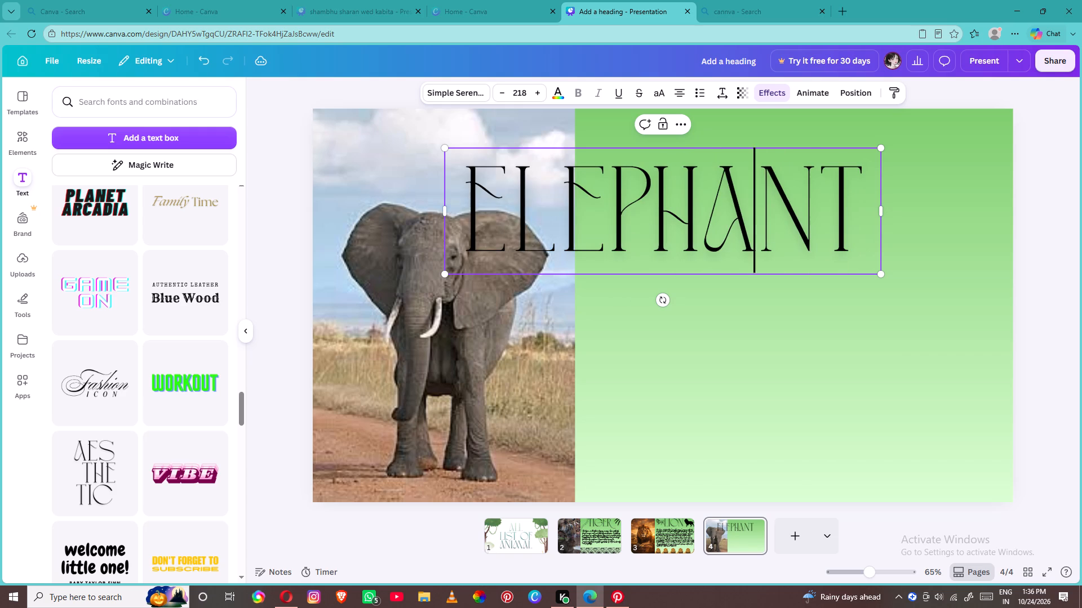
click(729, 318)
drag(691, 261, 796, 233)
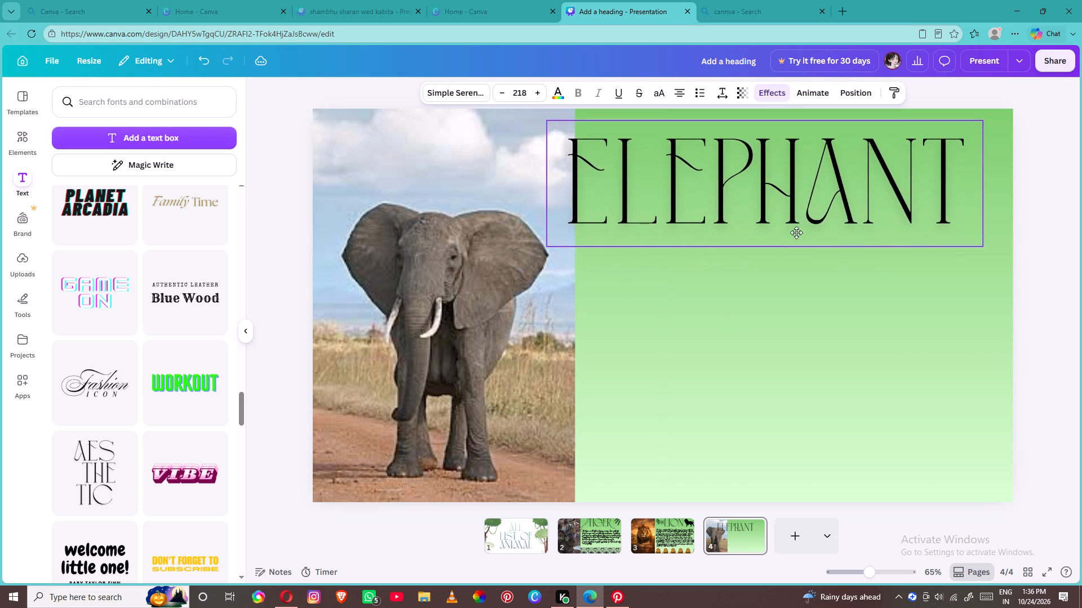
drag(796, 233, 815, 222)
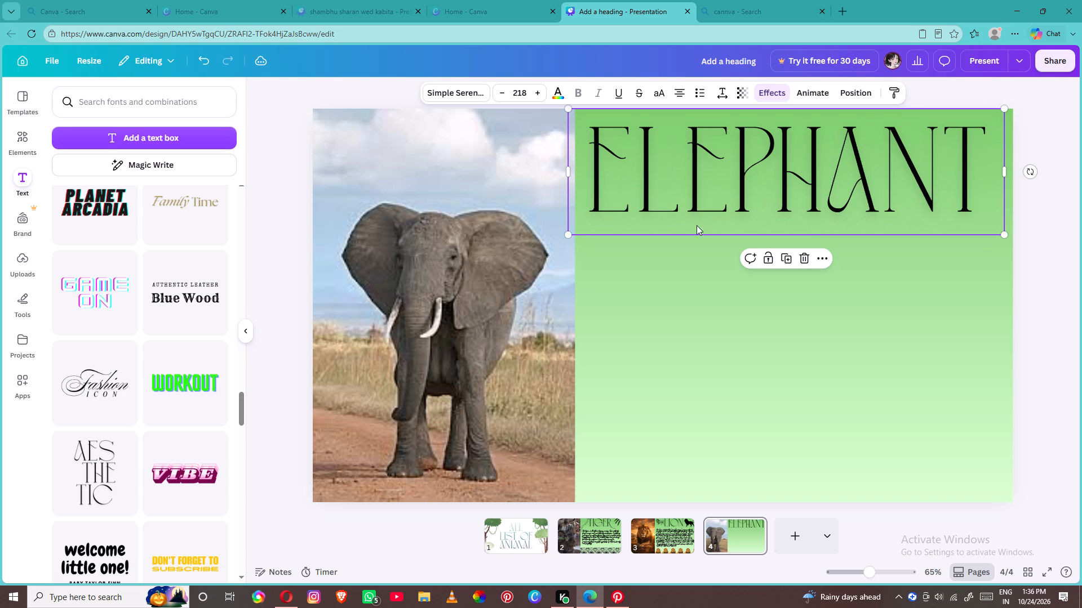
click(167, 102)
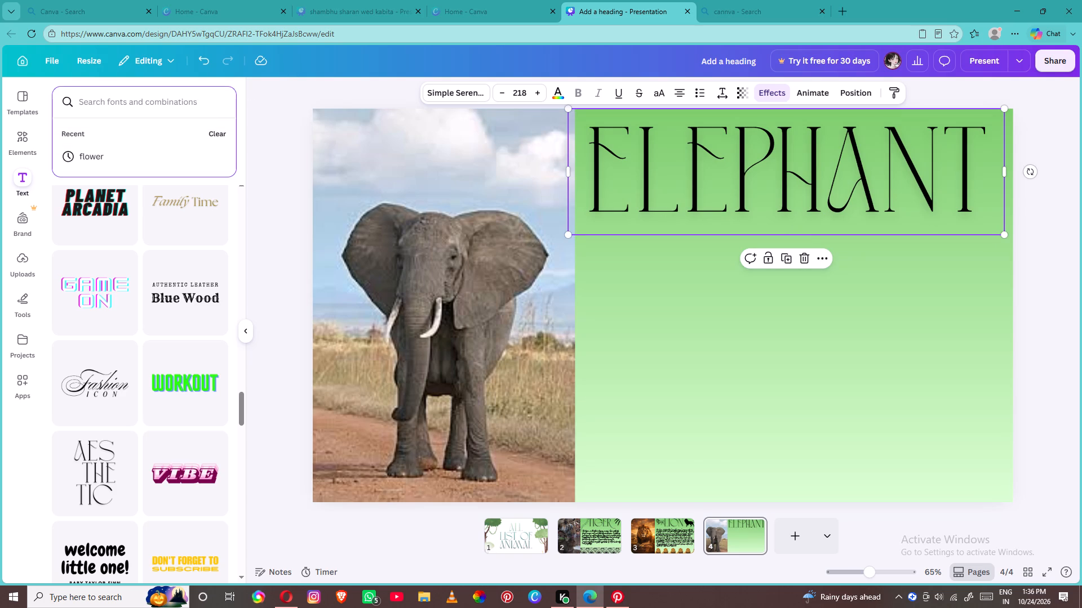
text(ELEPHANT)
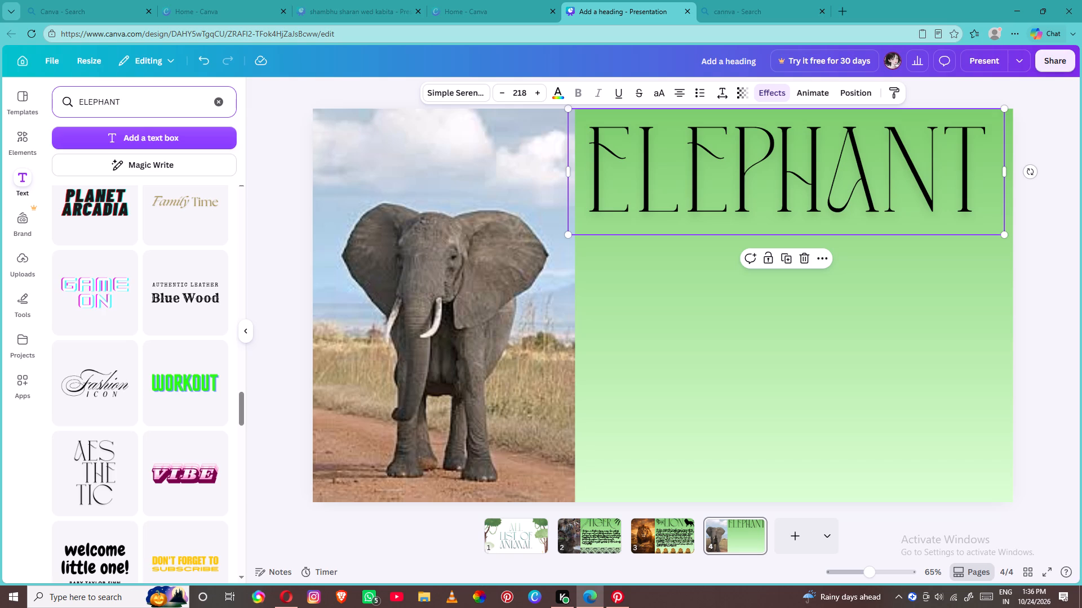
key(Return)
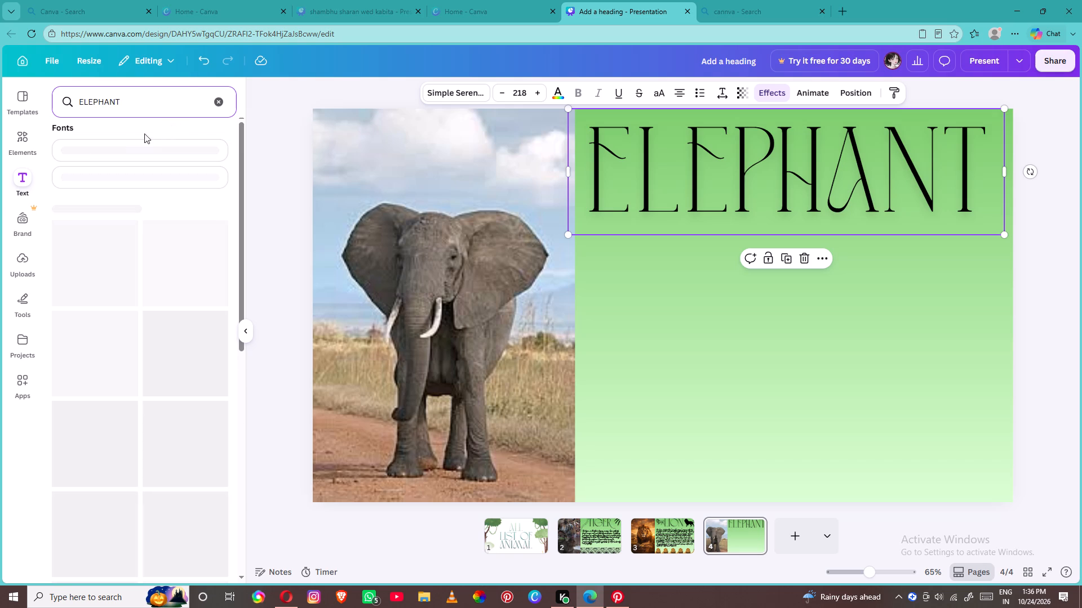
Search the elements for ELEPHANT graphics and add the grey front-facing cartoon elephant with pink cheeks to the page.
click(22, 139)
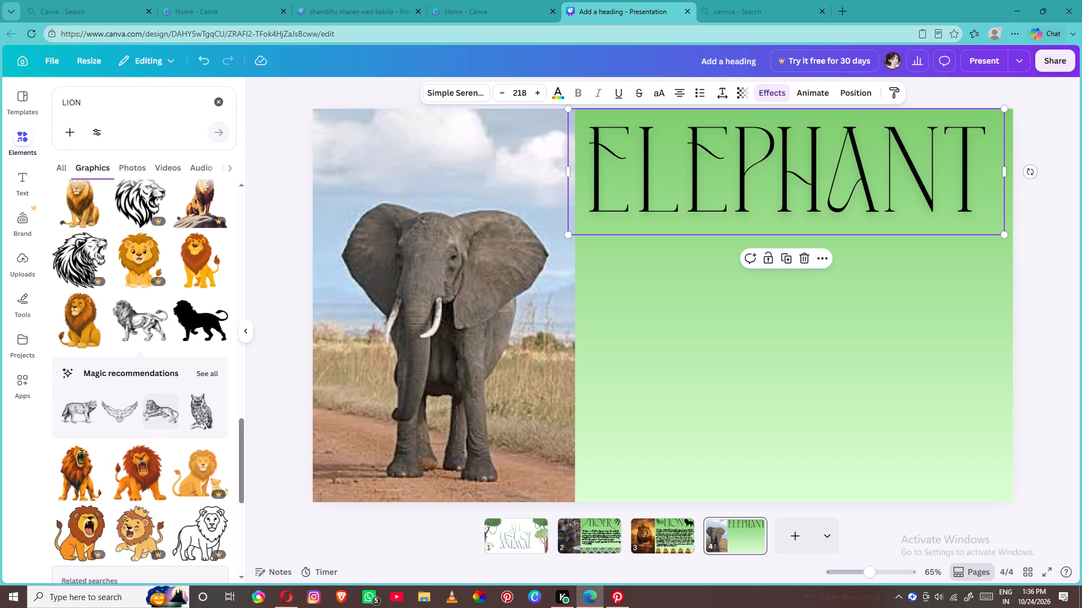
click(92, 106)
click(223, 104)
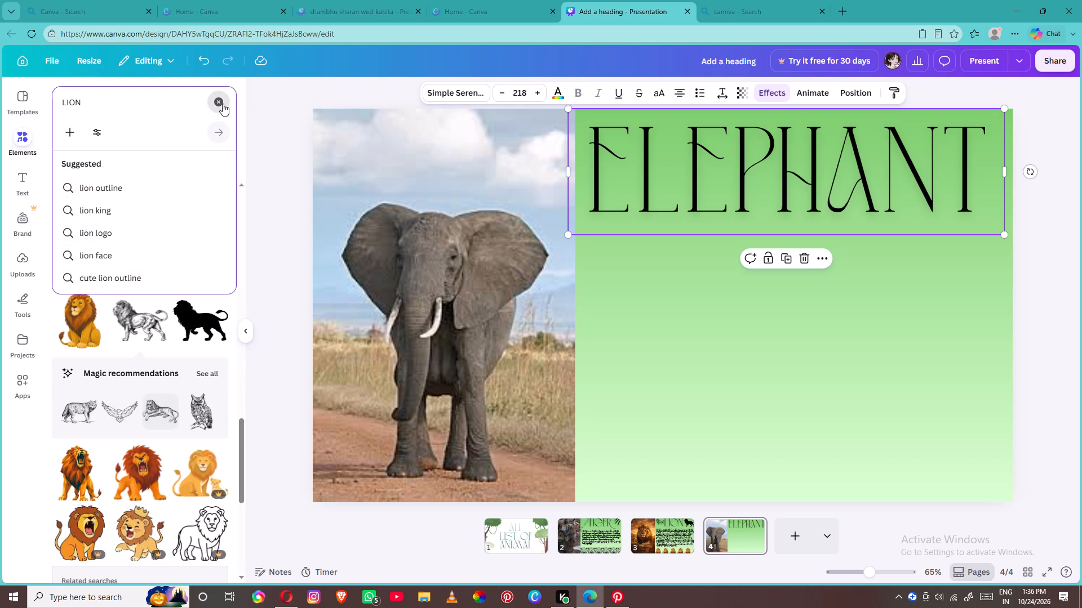
key(e)
text(LEPHANT)
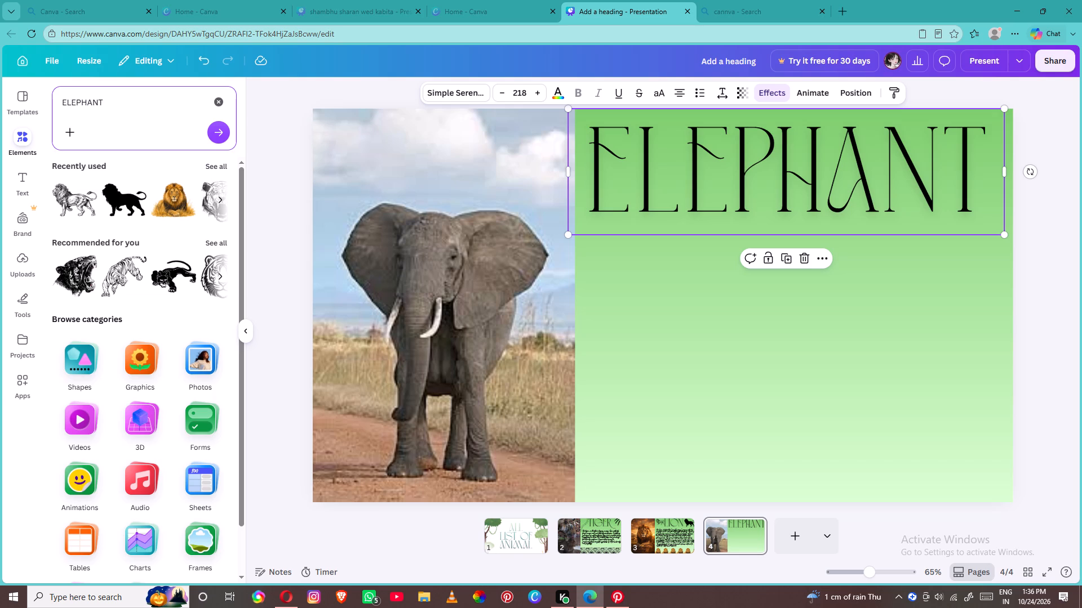
key(Return)
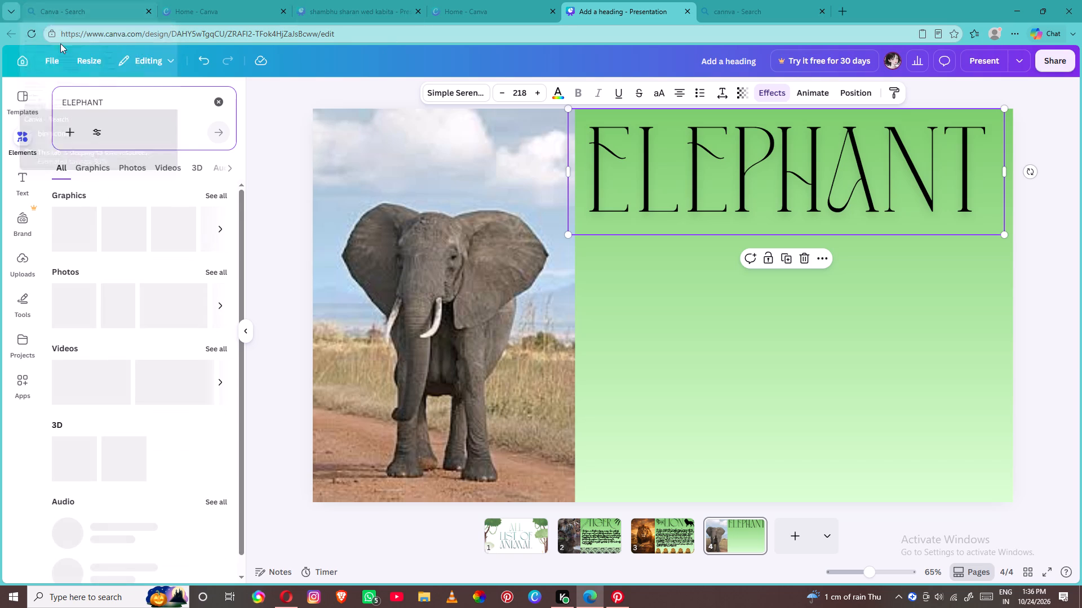
click(203, 197)
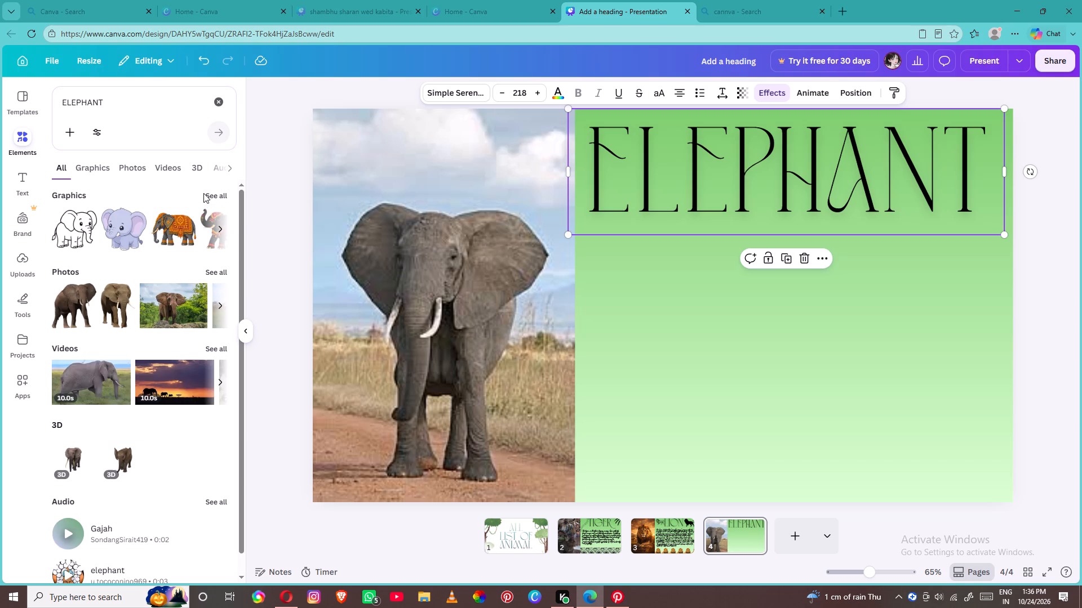
click(203, 193)
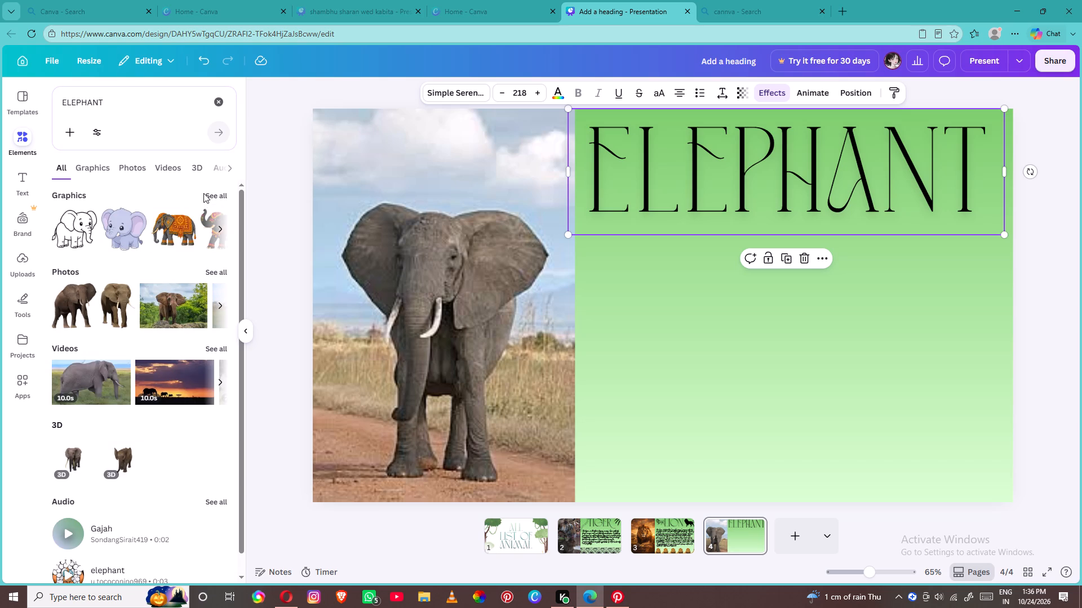
click(205, 190)
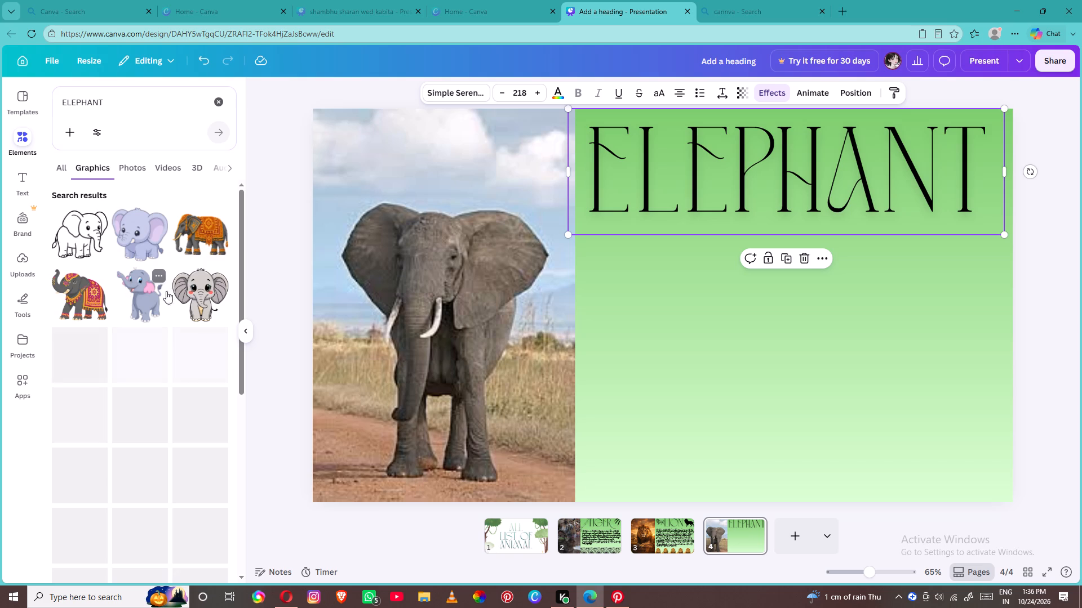
click(200, 306)
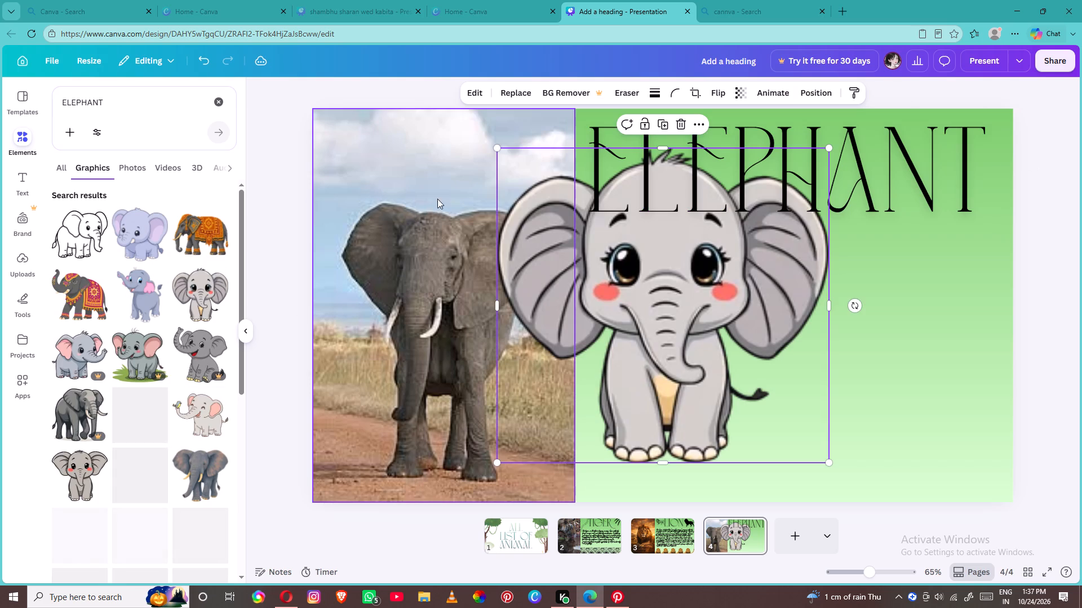
Shrink the cartoon elephant to a small figure and place it at the page's bottom edge, beside the photo's right edge.
drag(498, 149, 573, 234)
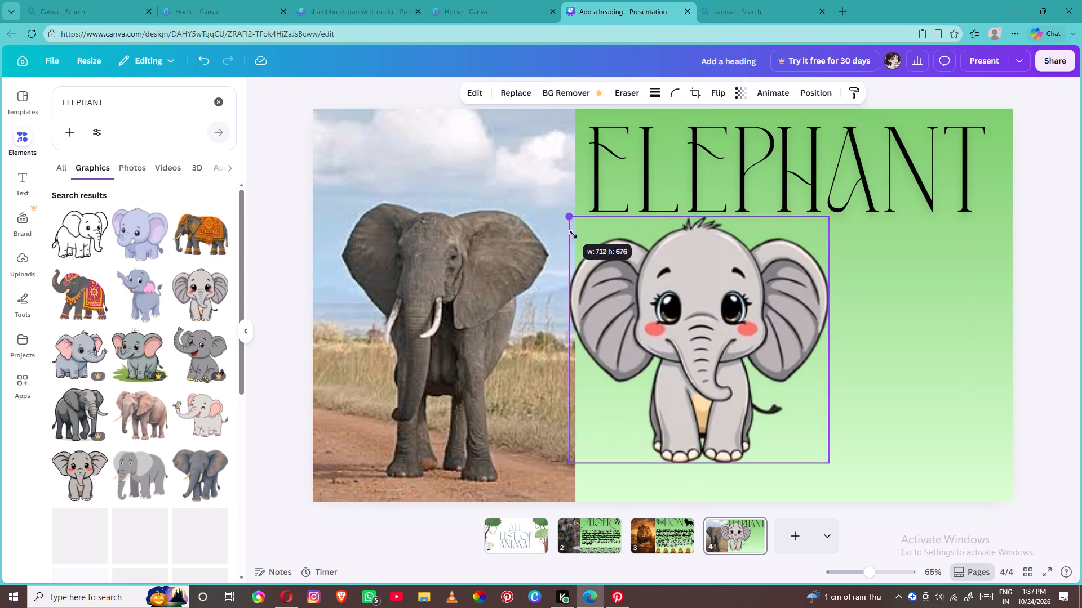
drag(573, 234, 616, 288)
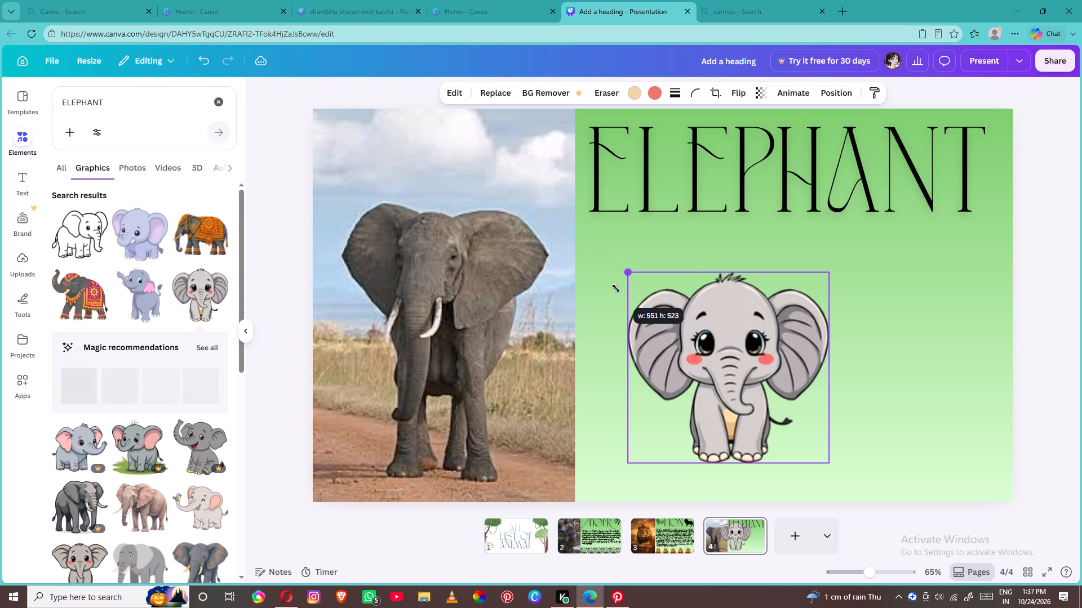
drag(616, 288, 617, 291)
drag(716, 311, 720, 311)
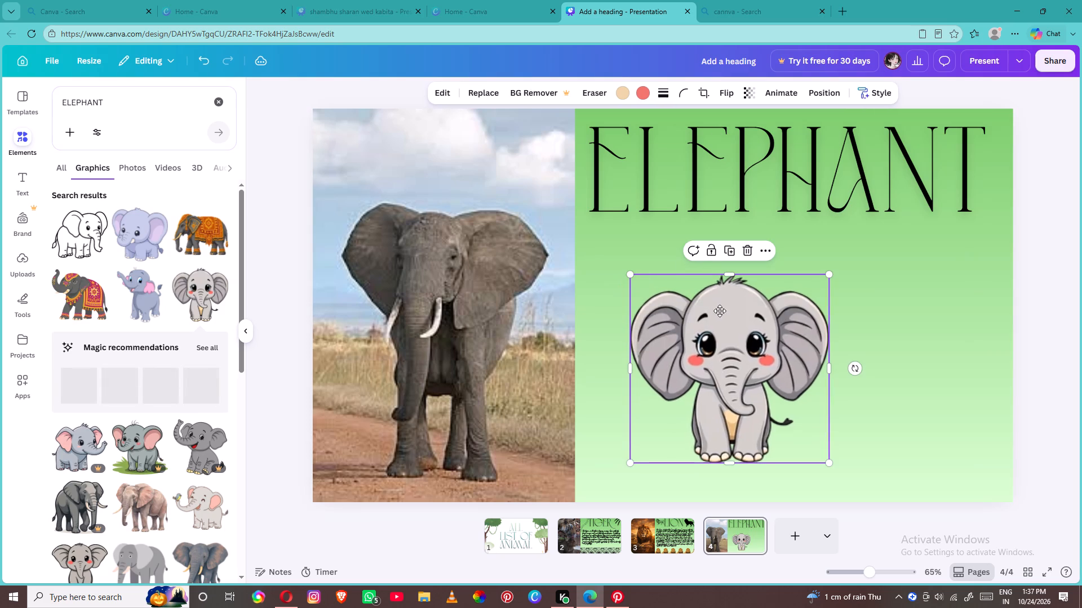
drag(720, 311, 623, 352)
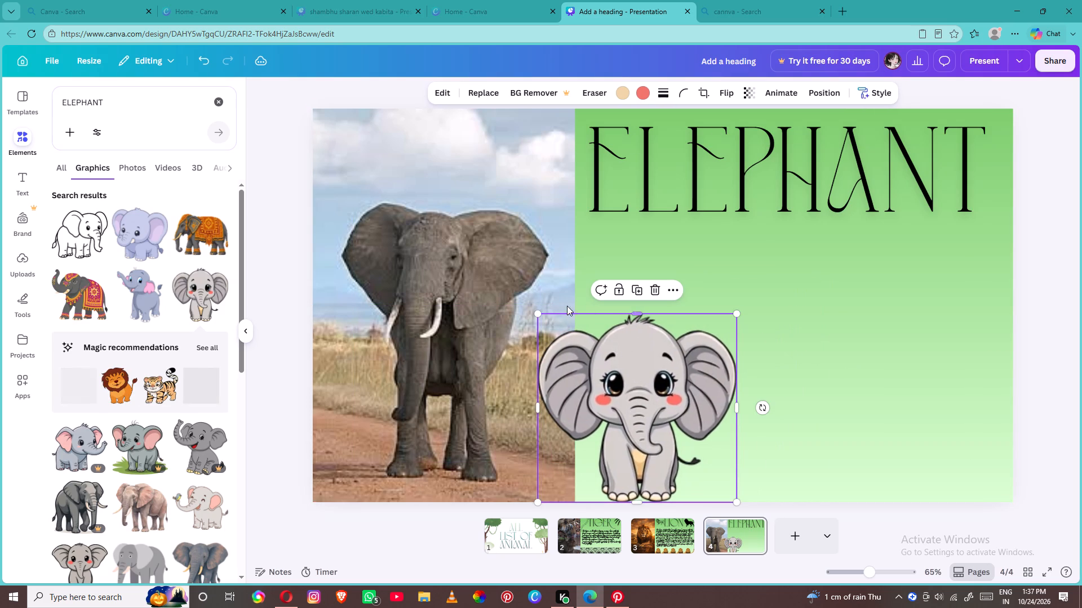
drag(539, 314, 587, 392)
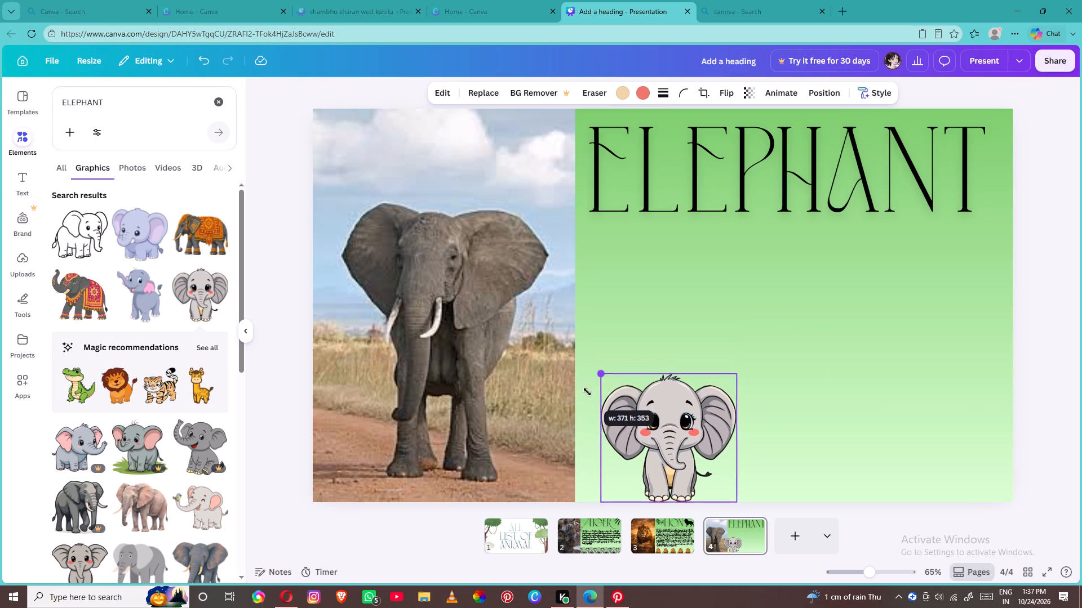
drag(587, 392, 635, 446)
drag(672, 455, 598, 450)
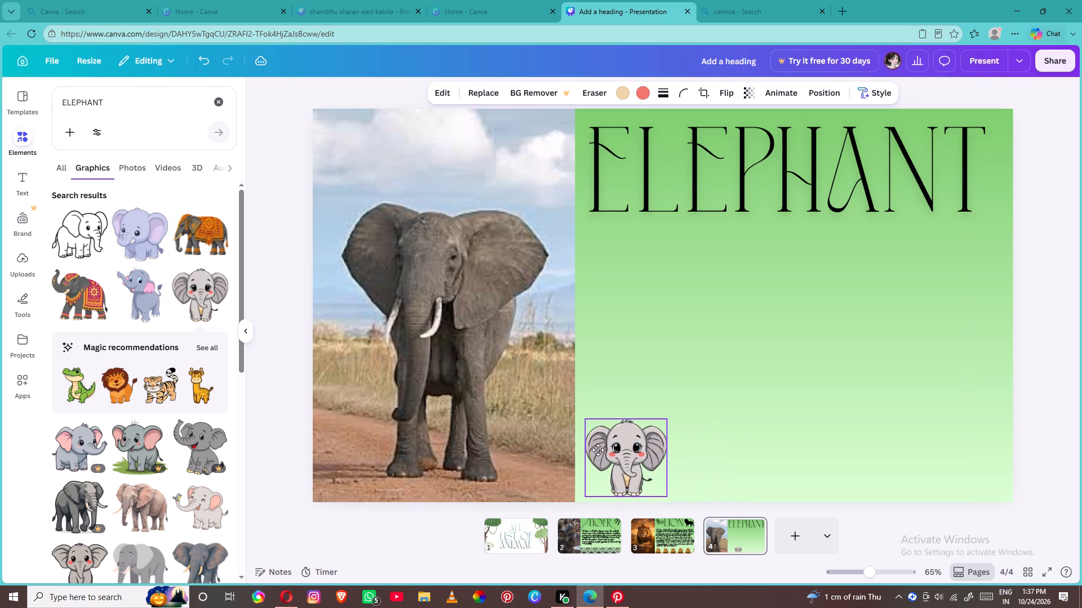
drag(598, 450, 588, 454)
click(588, 454)
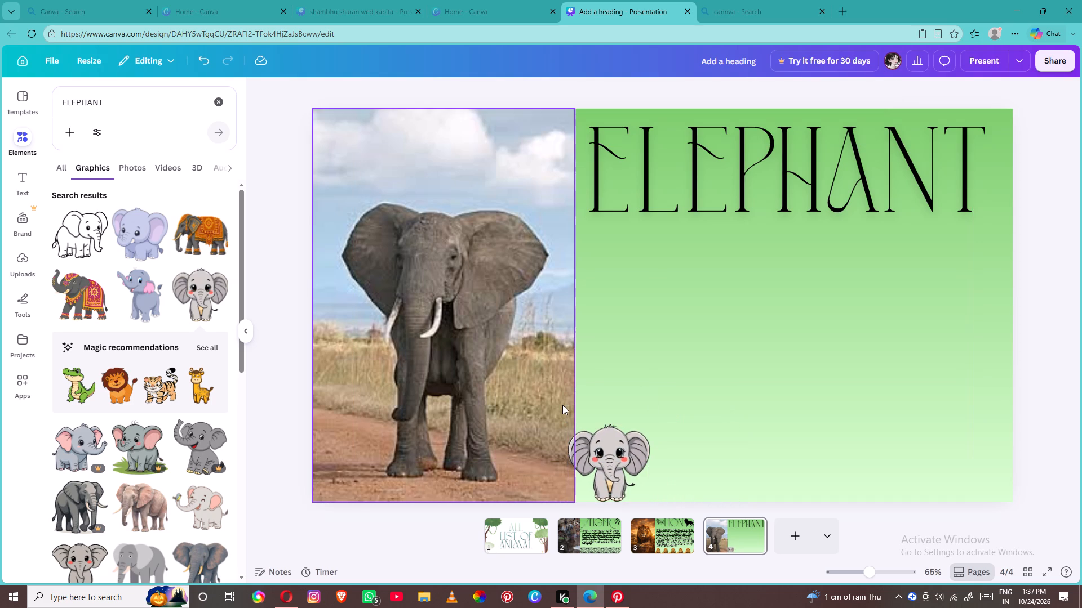
Duplicate the small cartoon elephant and line up the two copies side by side along the bottom of the green area.
scroll(123, 412, down, 3)
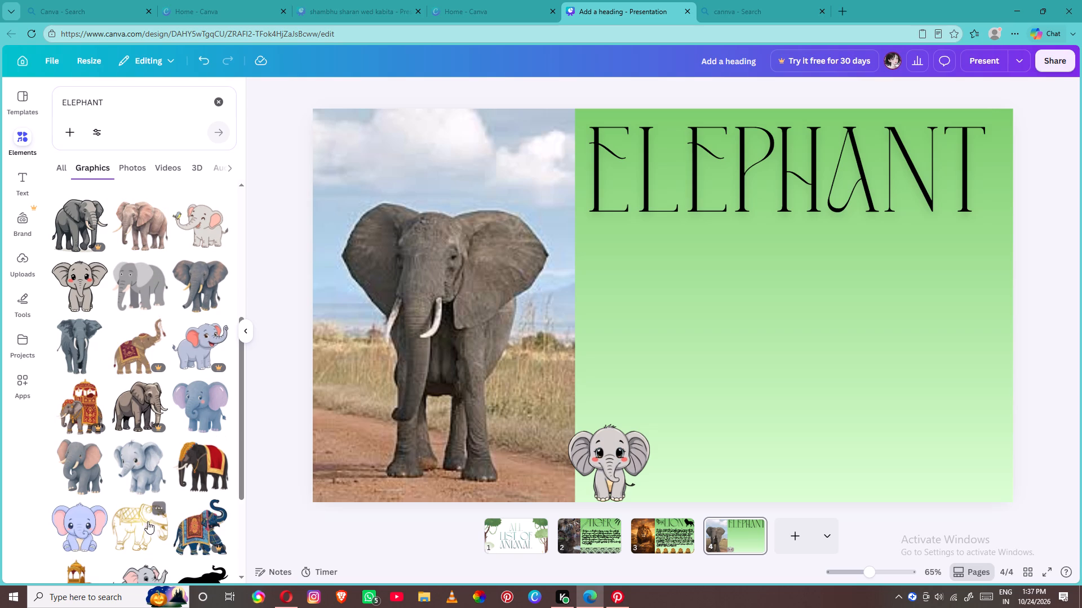
click(606, 451)
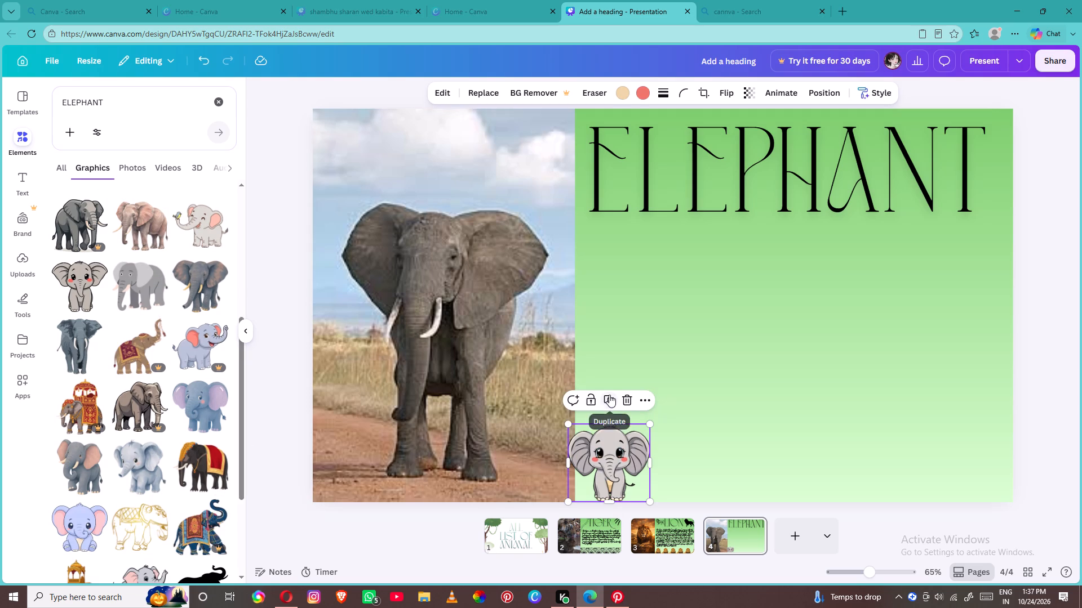
click(609, 395)
drag(614, 481, 689, 476)
drag(618, 476, 675, 468)
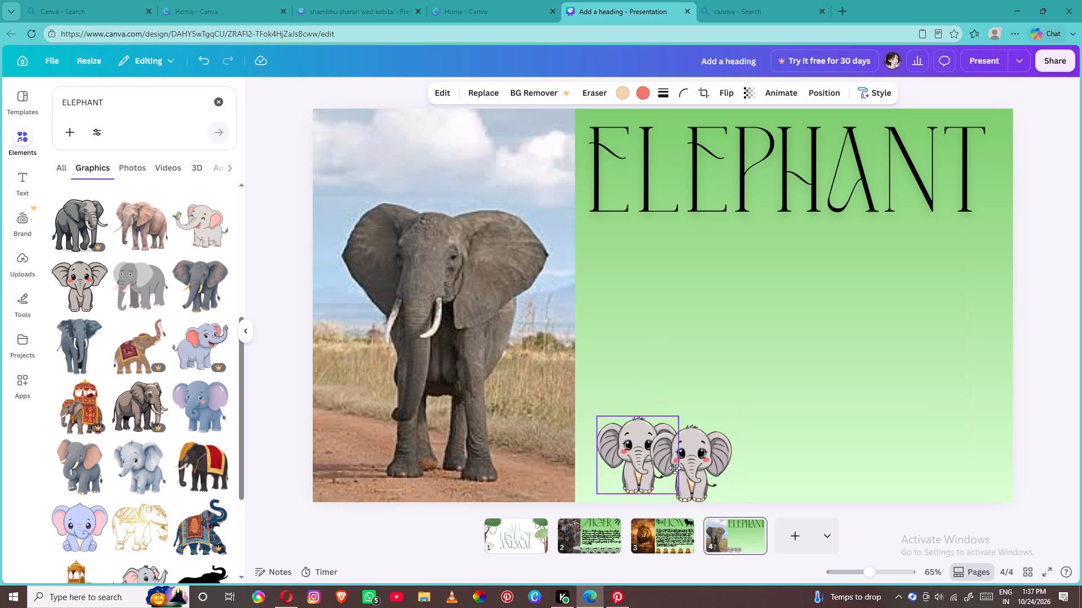
drag(675, 468, 626, 476)
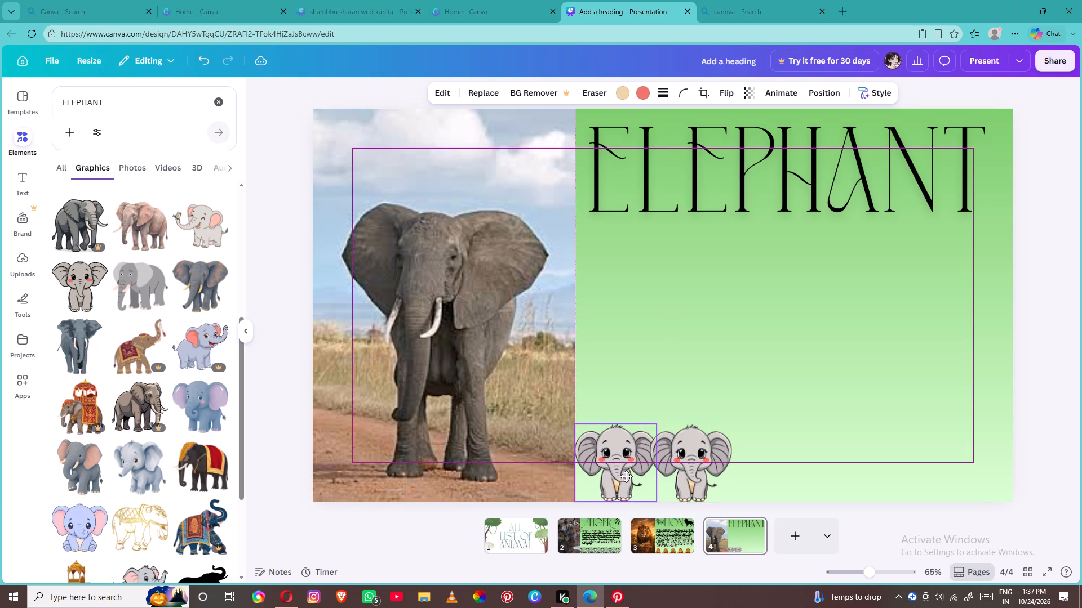
Duplicate the small cartoon elephant until five stand side by side along the bottom of the green area.
drag(626, 476, 625, 477)
click(625, 477)
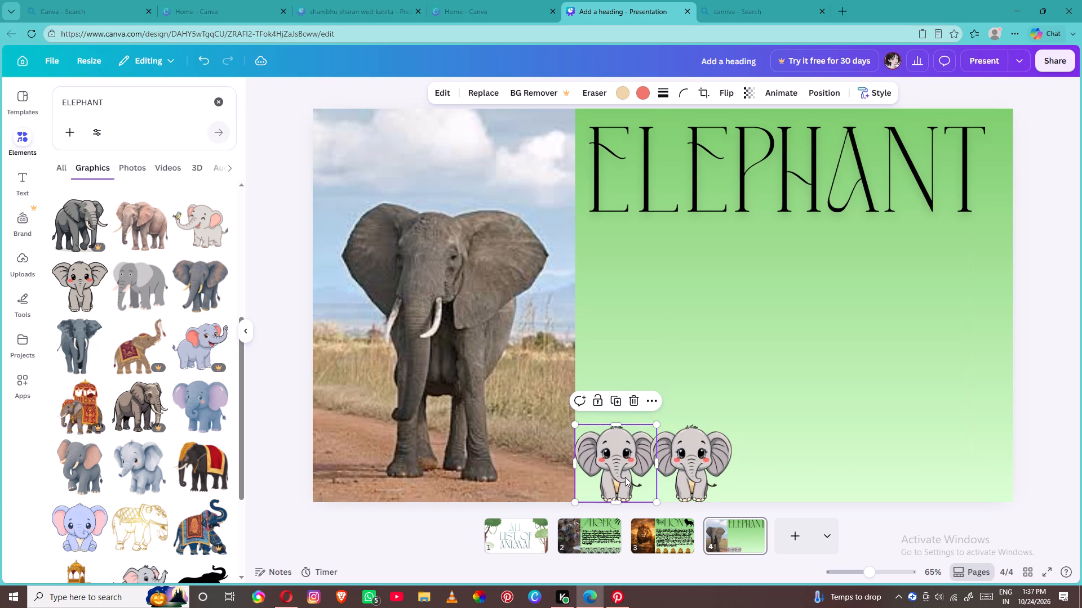
click(676, 450)
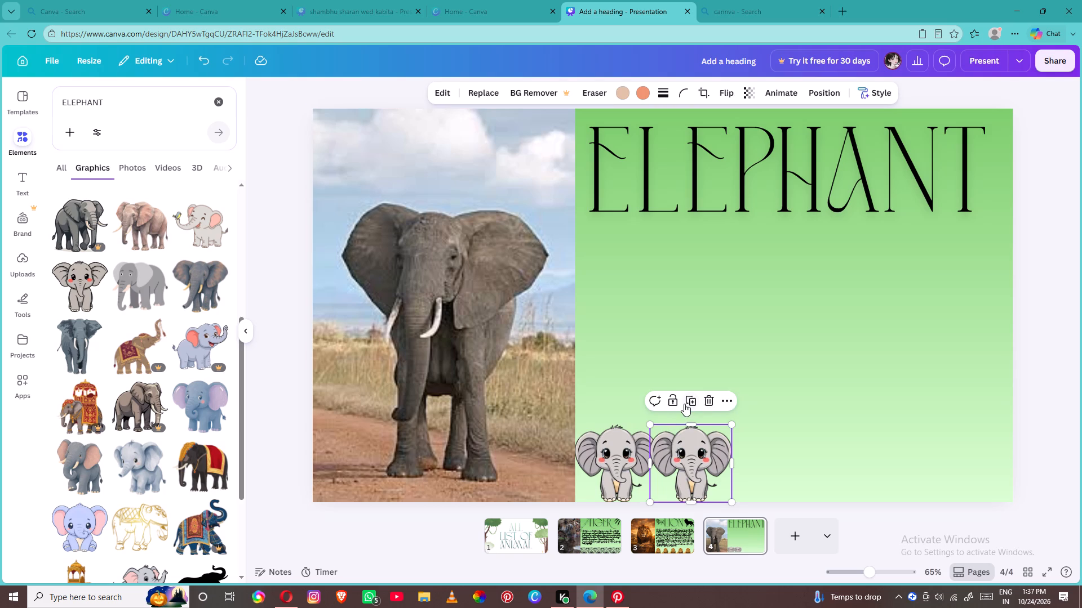
click(684, 404)
click(774, 399)
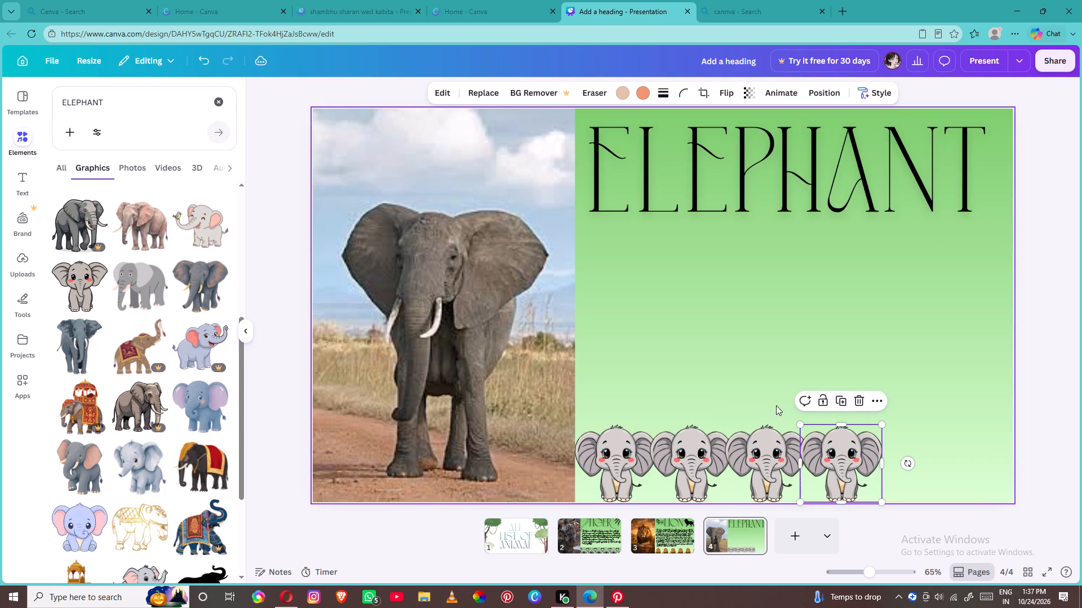
click(846, 404)
click(925, 403)
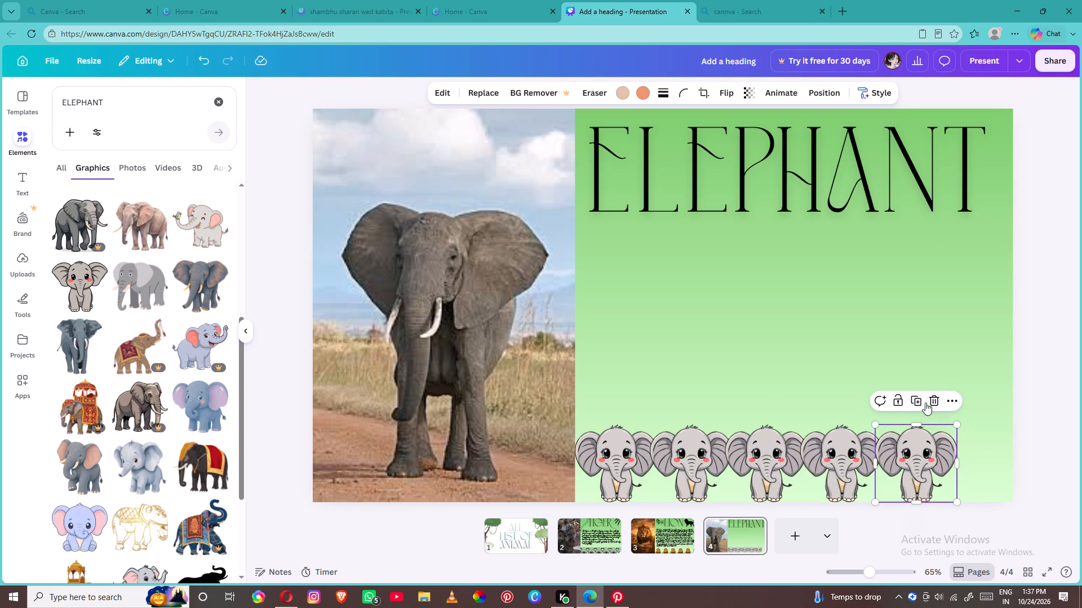
Reposition the fourth elephant and duplicate it to complete a row of six that reaches the page's right edge.
click(867, 442)
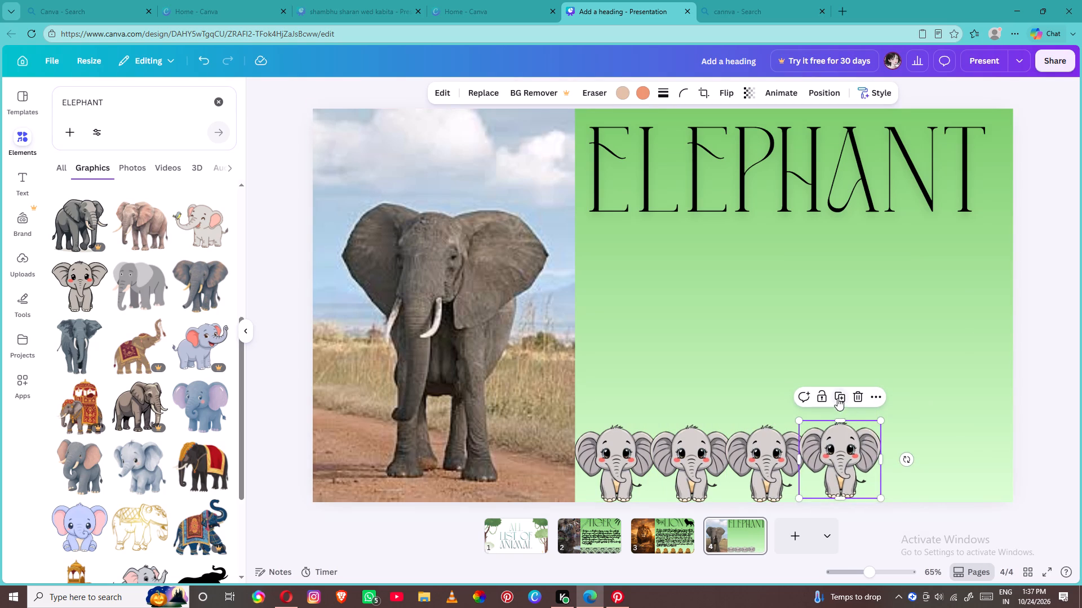
click(837, 398)
drag(845, 450, 909, 446)
click(909, 446)
drag(822, 455, 822, 461)
click(902, 453)
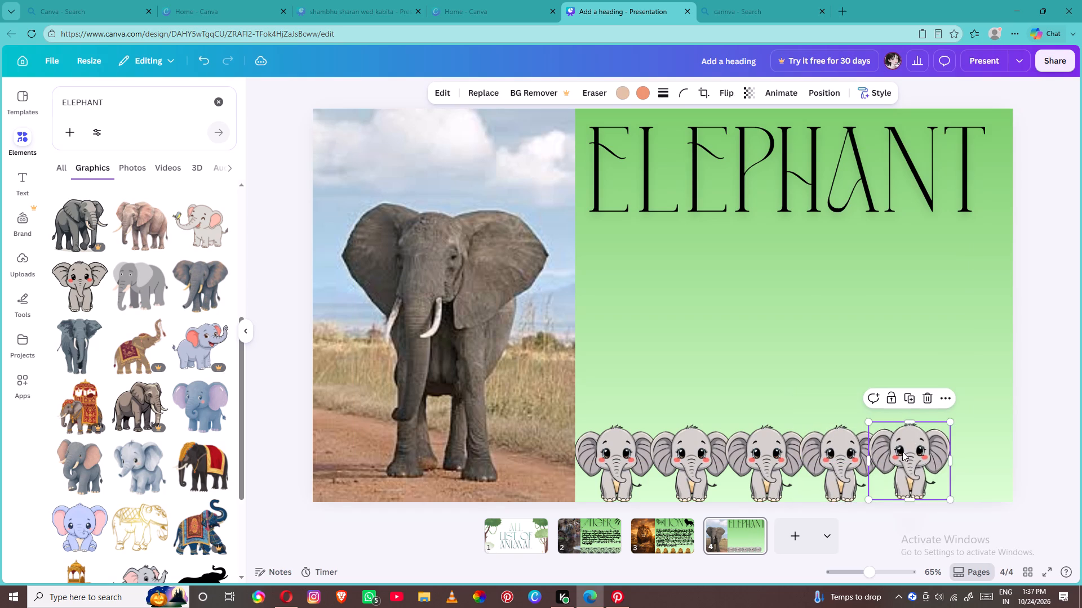
click(910, 400)
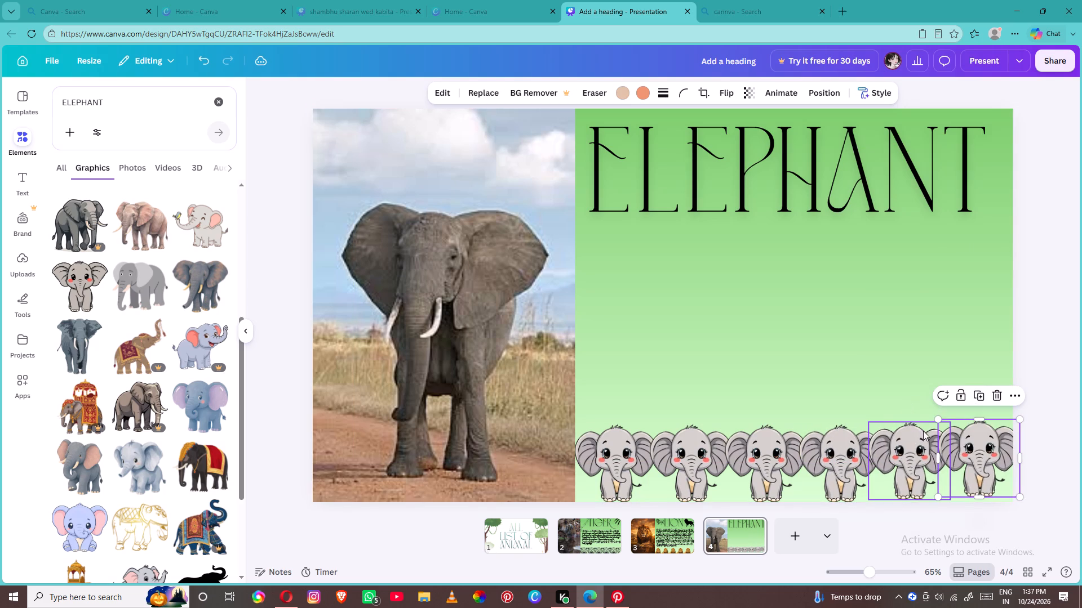
drag(965, 443, 966, 449)
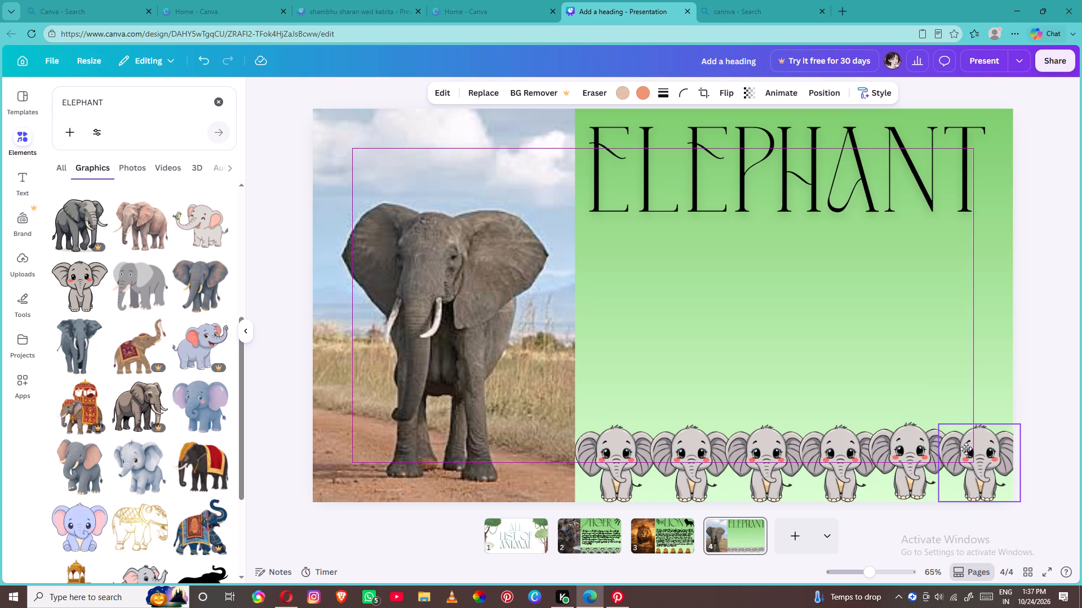
drag(966, 449, 956, 450)
Align the fifth elephant with the others and even out the spacing of the elephants along the row.
click(919, 456)
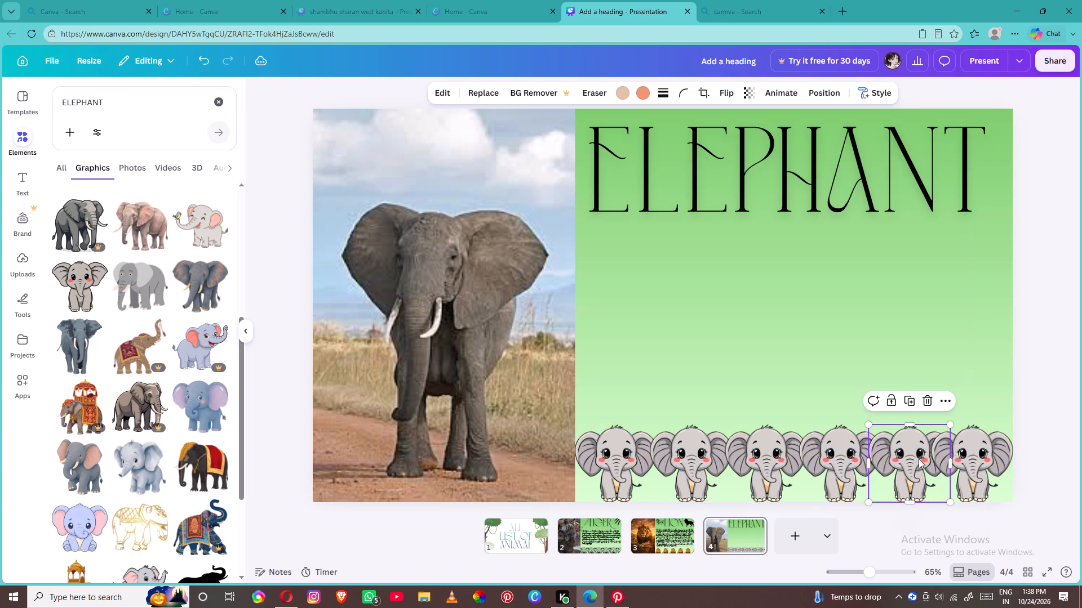
click(862, 453)
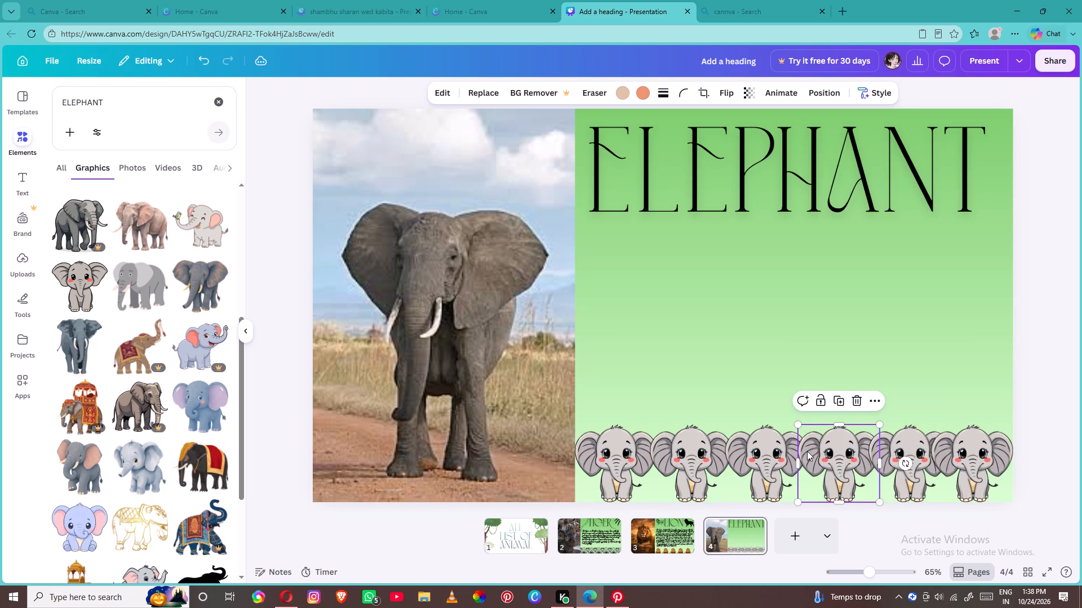
click(796, 450)
click(788, 450)
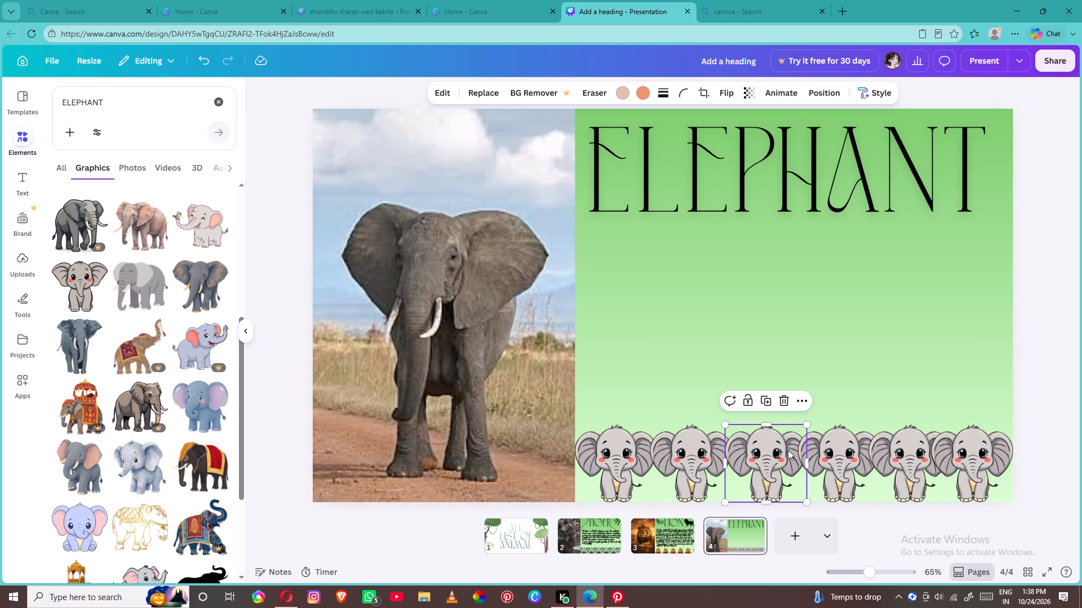
click(788, 450)
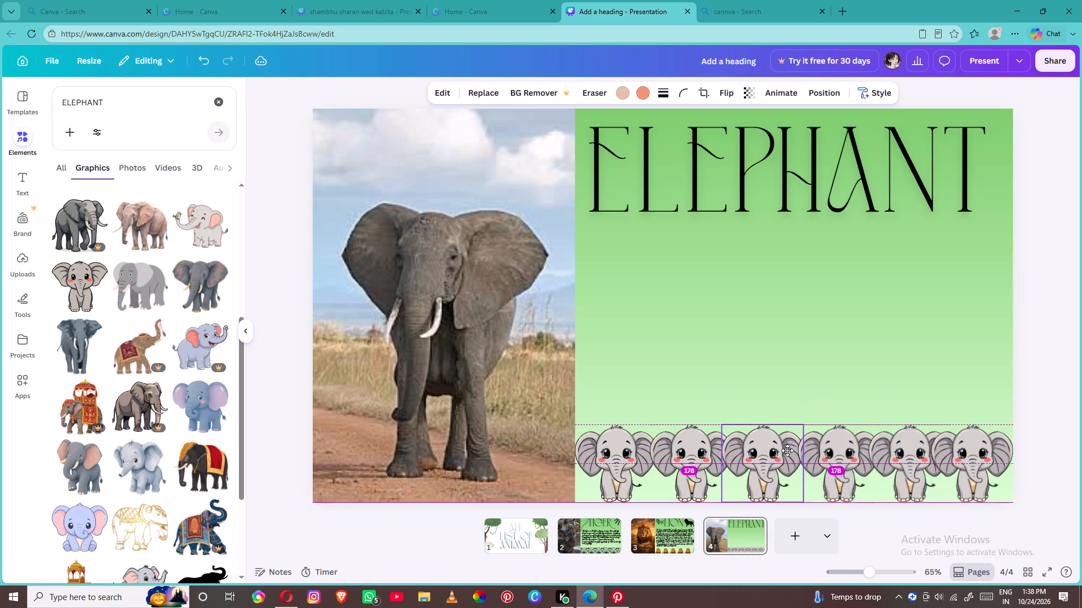
click(684, 441)
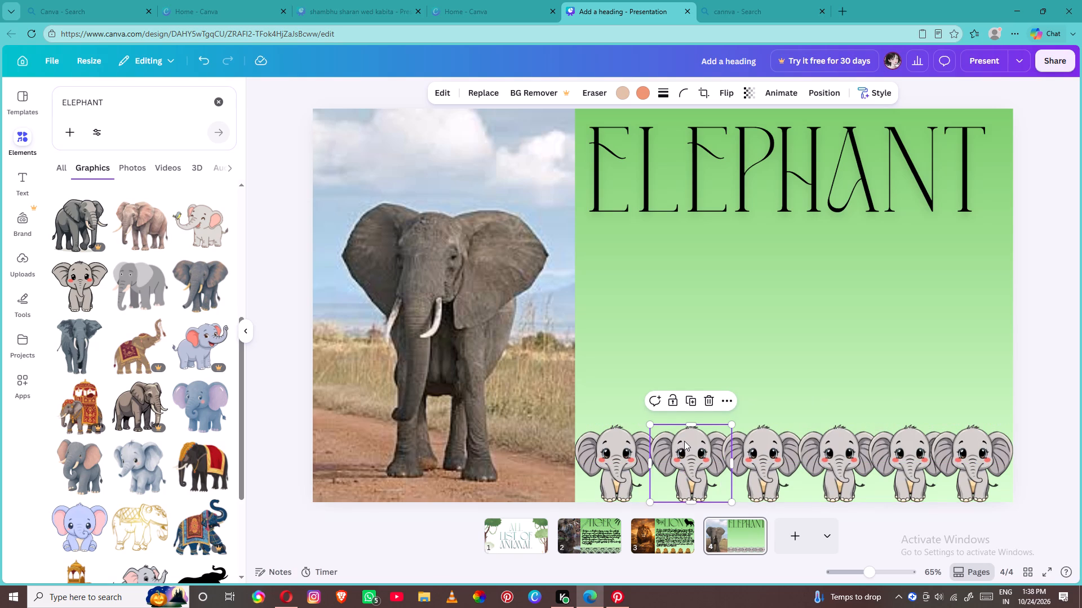
click(620, 445)
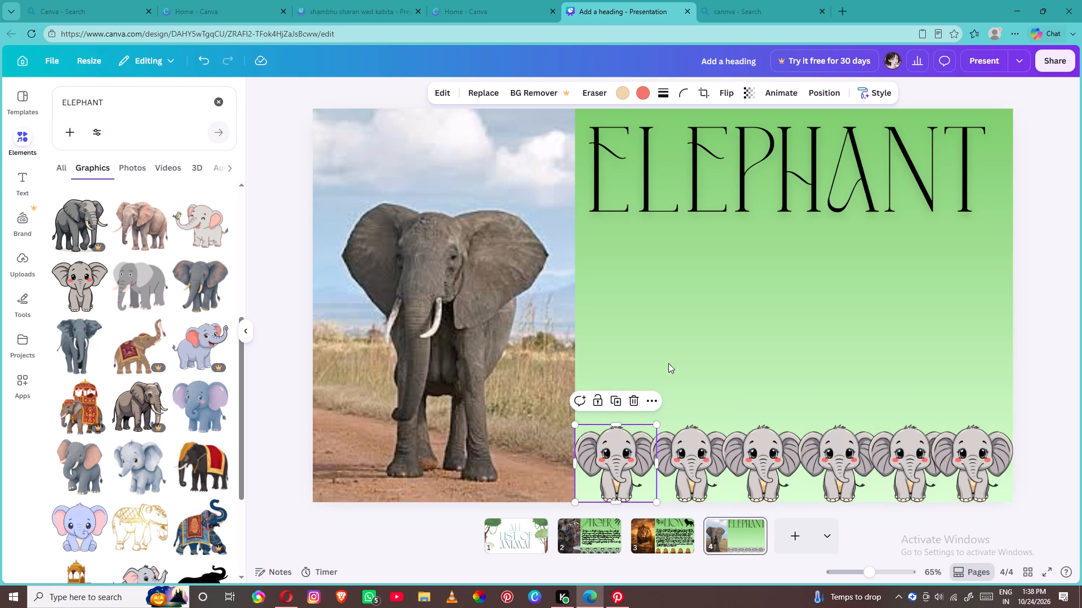
Find the black elephant silhouette with a raised trunk among the ELEPHANT graphics and add it to the page.
scroll(181, 355, down, 1)
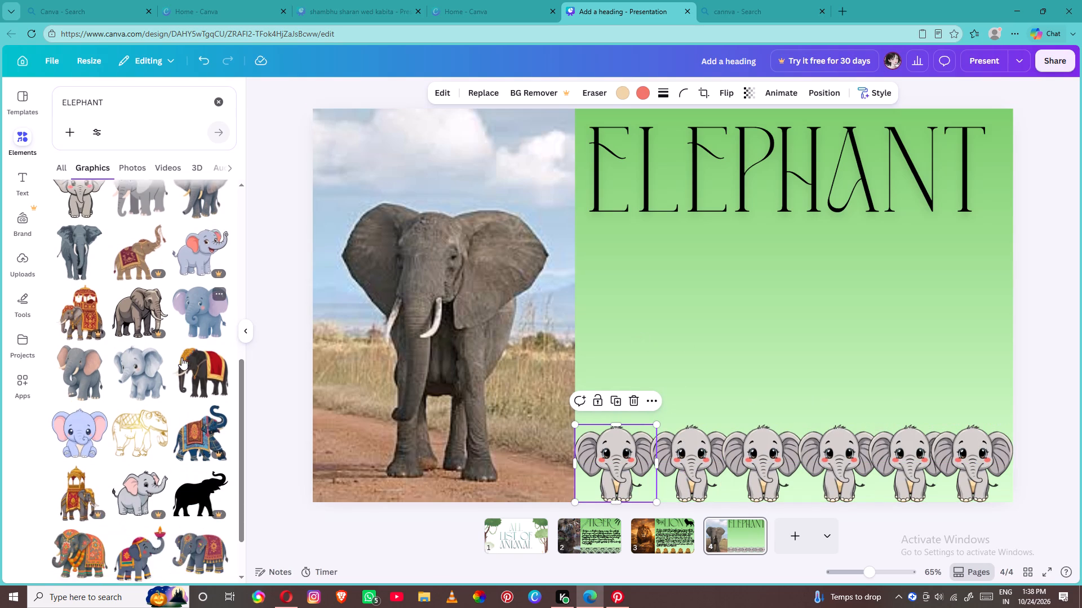
scroll(181, 357, down, 4)
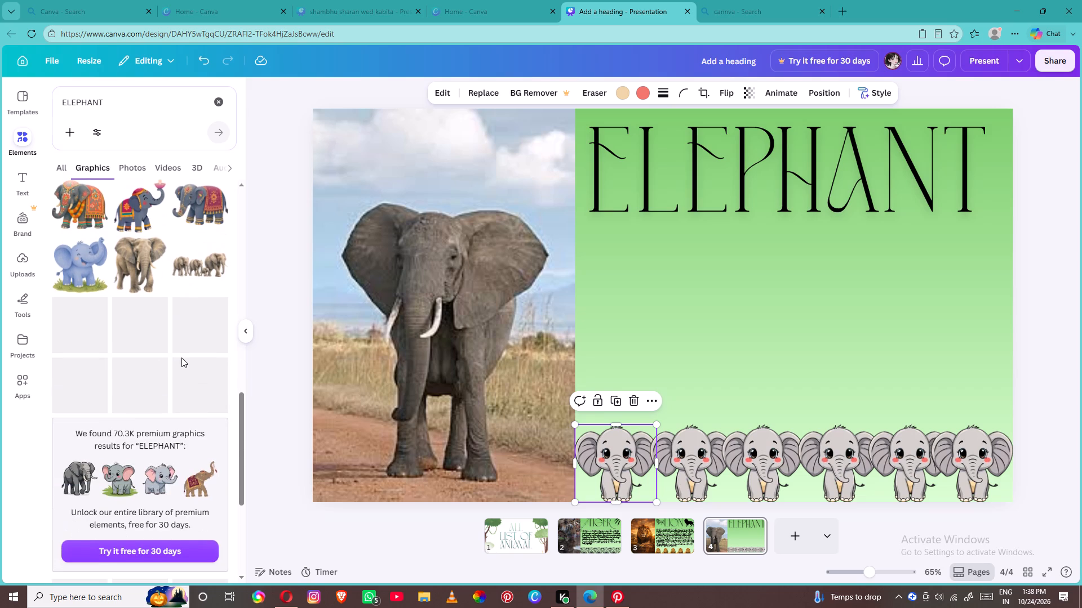
scroll(178, 338, down, 1)
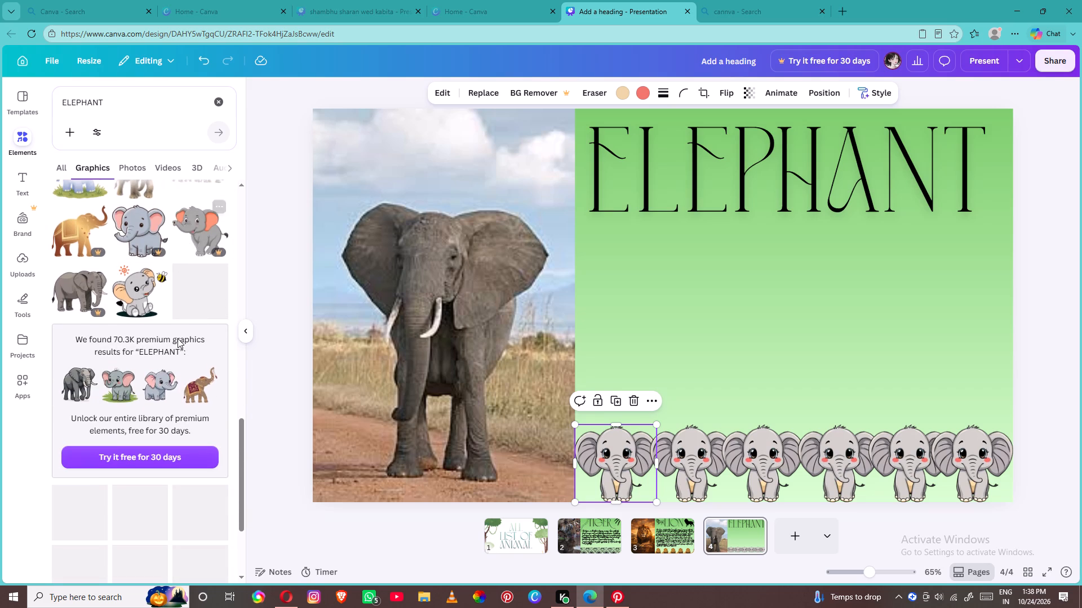
scroll(178, 338, down, 1)
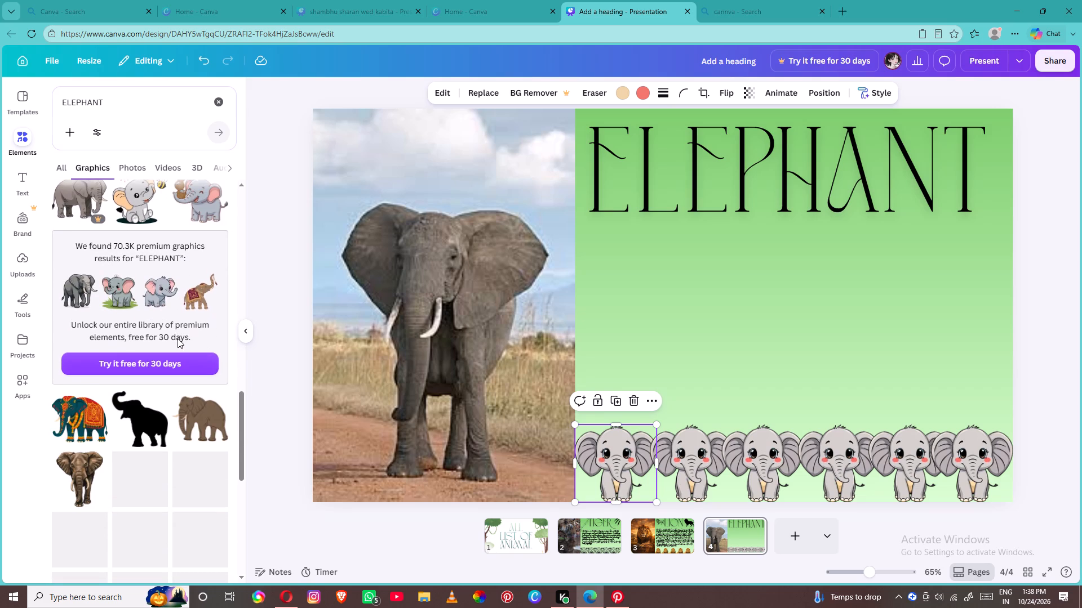
click(140, 419)
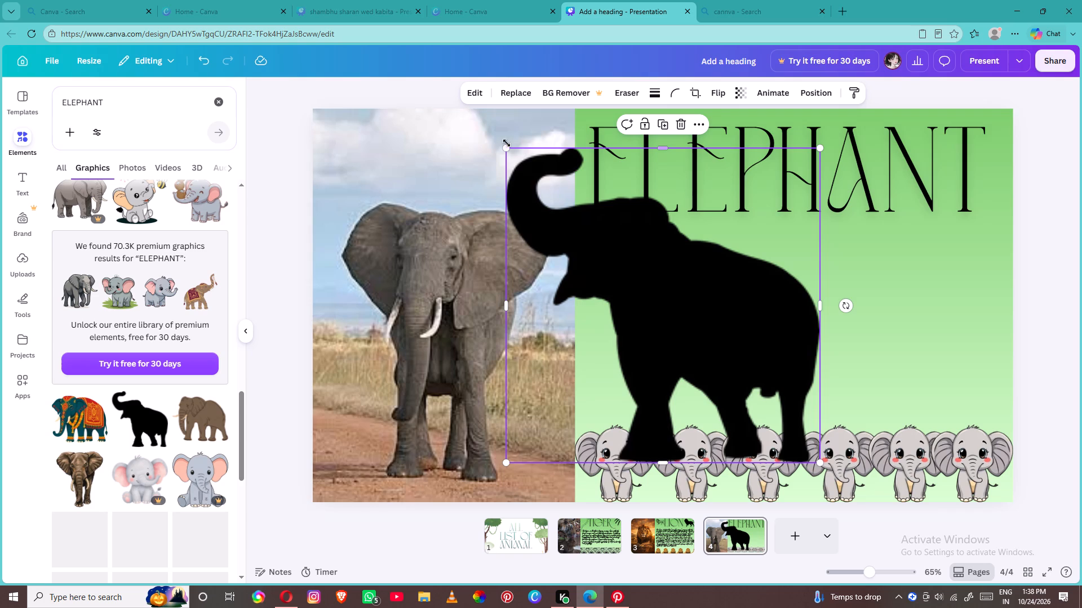
Shrink the black elephant silhouette to a small figure and place it in the page's top-right corner, beside the heading's final T.
drag(505, 149, 792, 329)
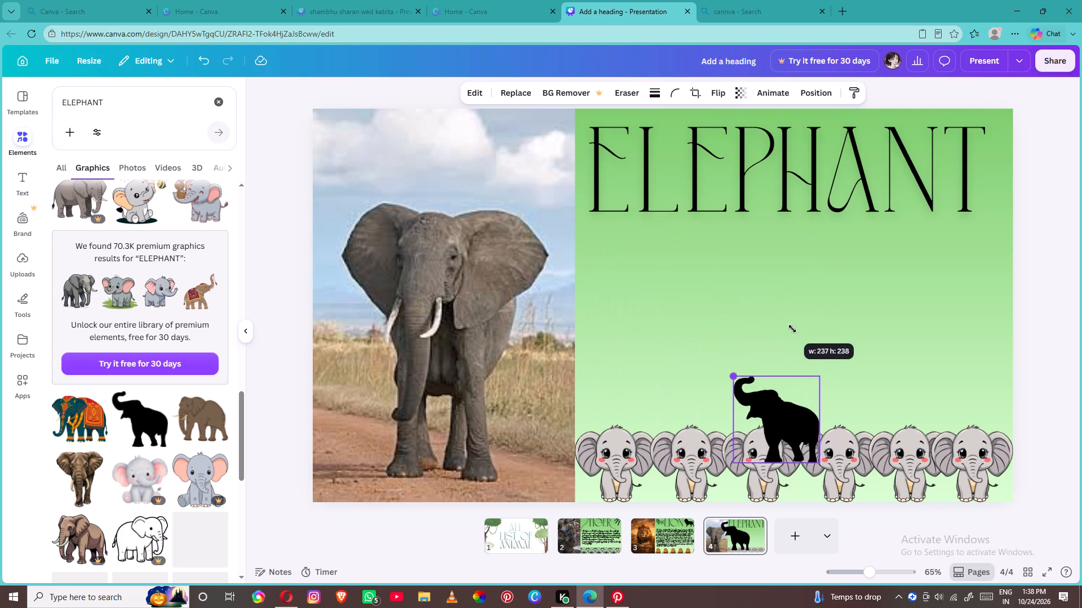
drag(792, 329, 816, 364)
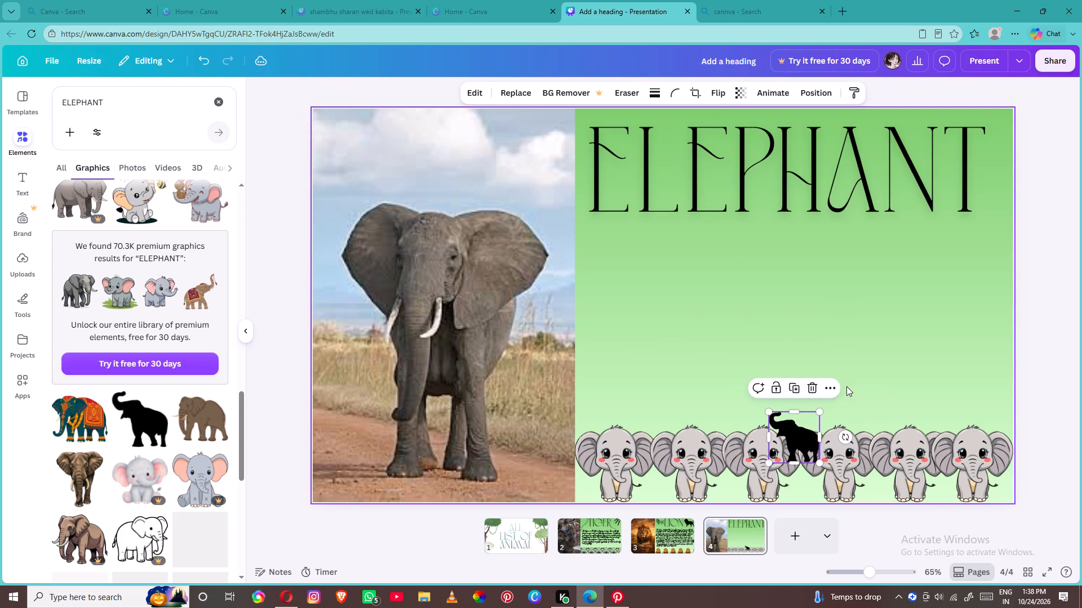
drag(787, 439, 1008, 187)
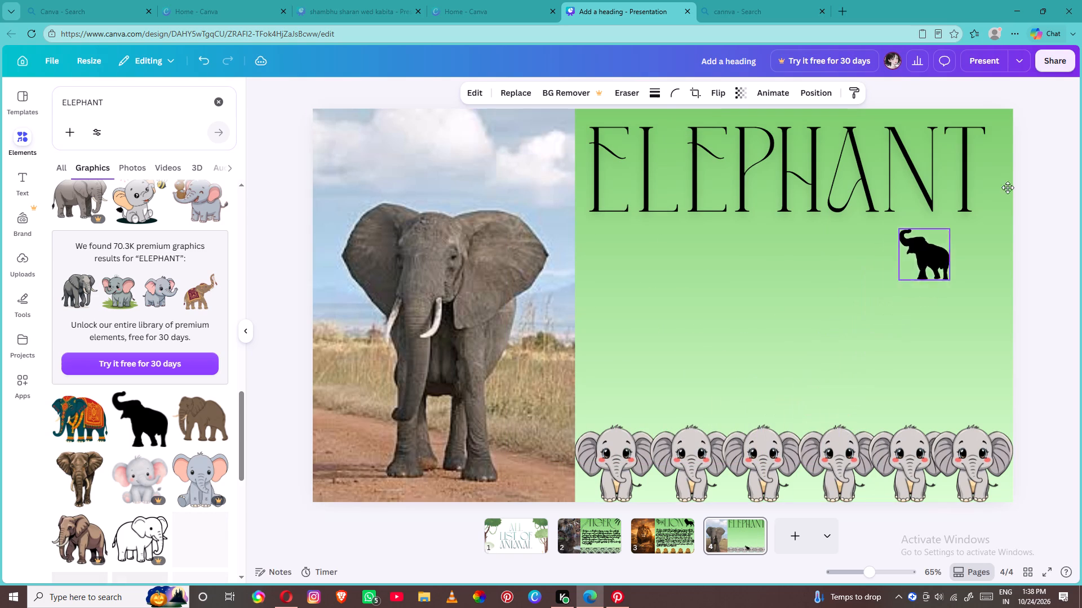
drag(1008, 187, 981, 127)
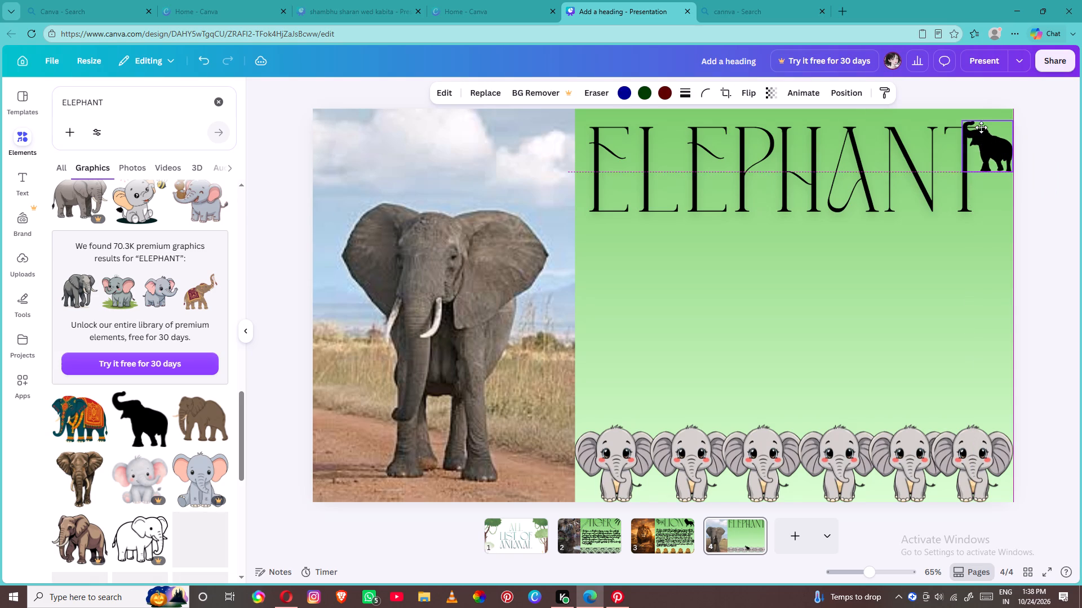
drag(981, 127, 983, 136)
click(983, 136)
click(932, 252)
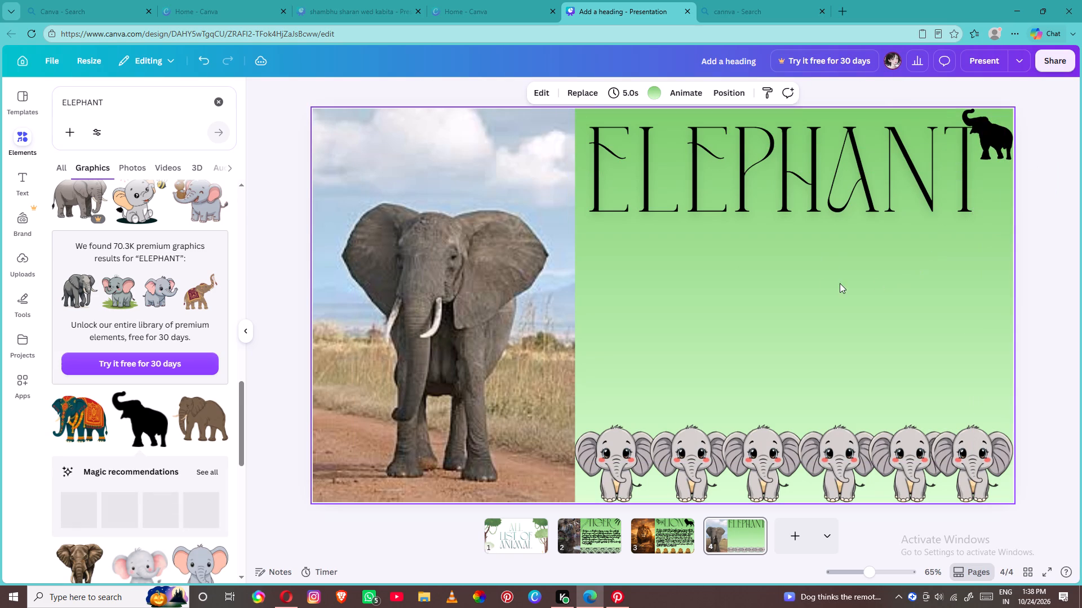
Move the ELEPHANT heading slightly up, closer to the page's top edge.
drag(768, 170, 770, 160)
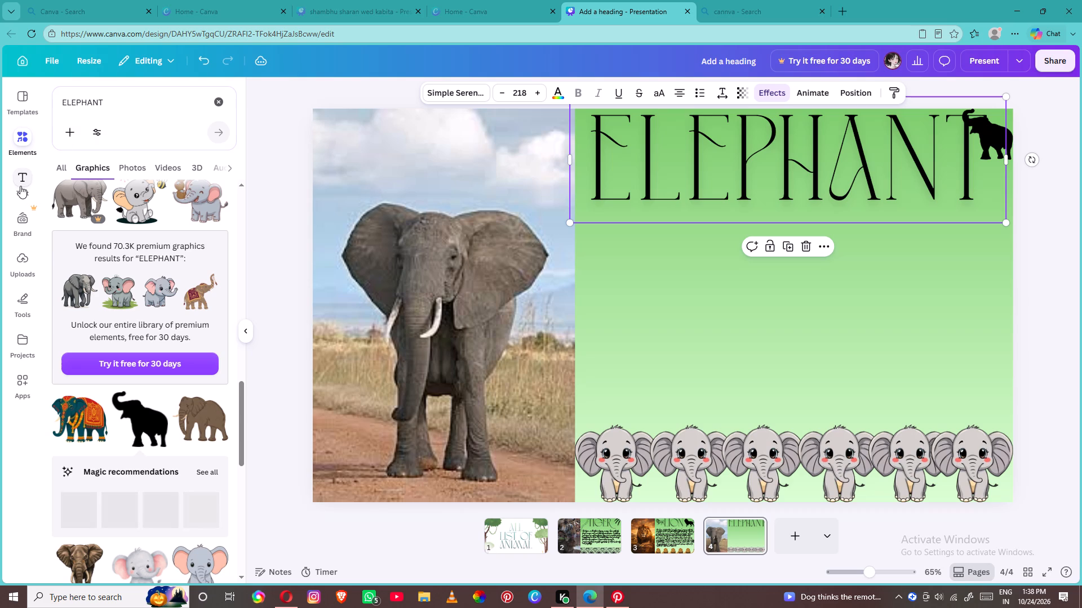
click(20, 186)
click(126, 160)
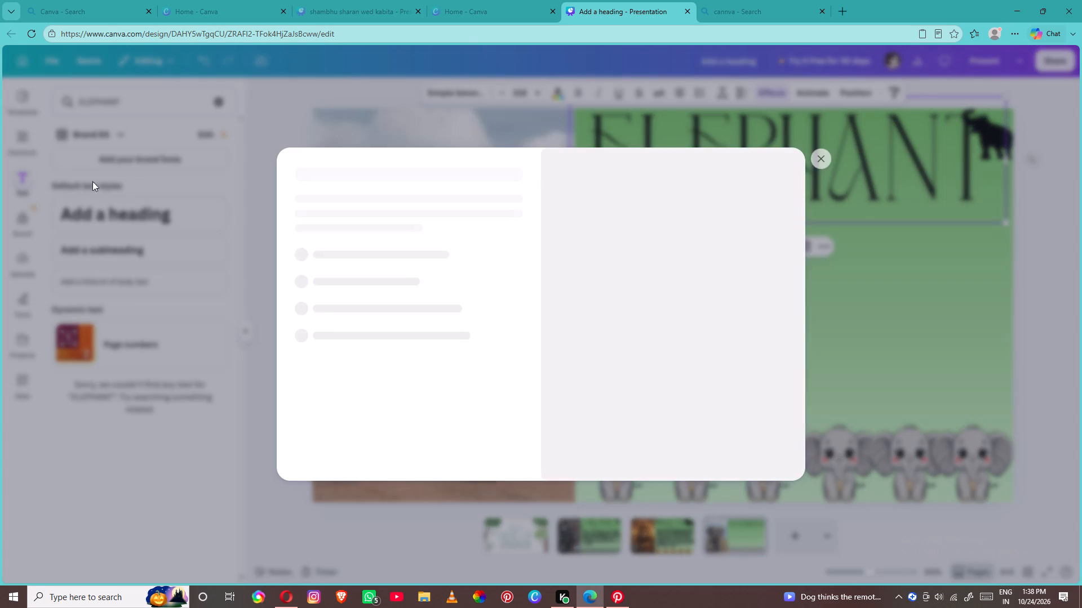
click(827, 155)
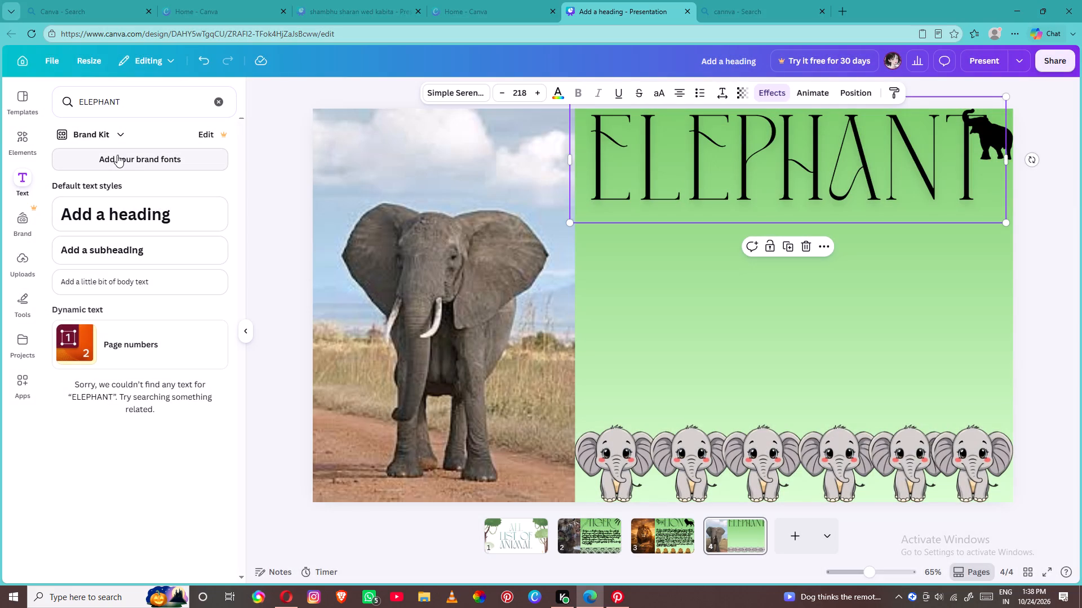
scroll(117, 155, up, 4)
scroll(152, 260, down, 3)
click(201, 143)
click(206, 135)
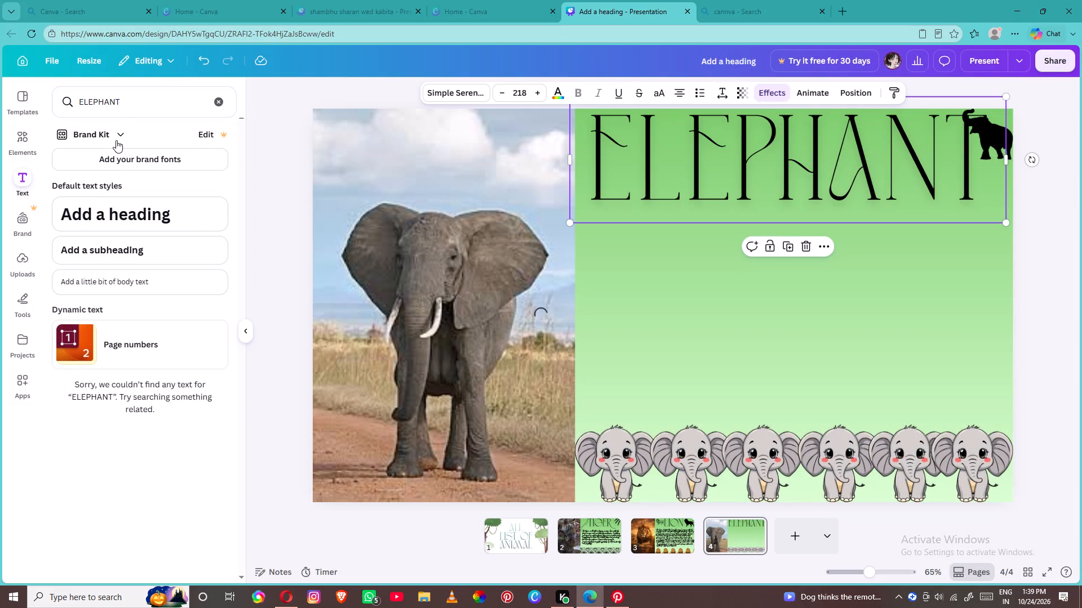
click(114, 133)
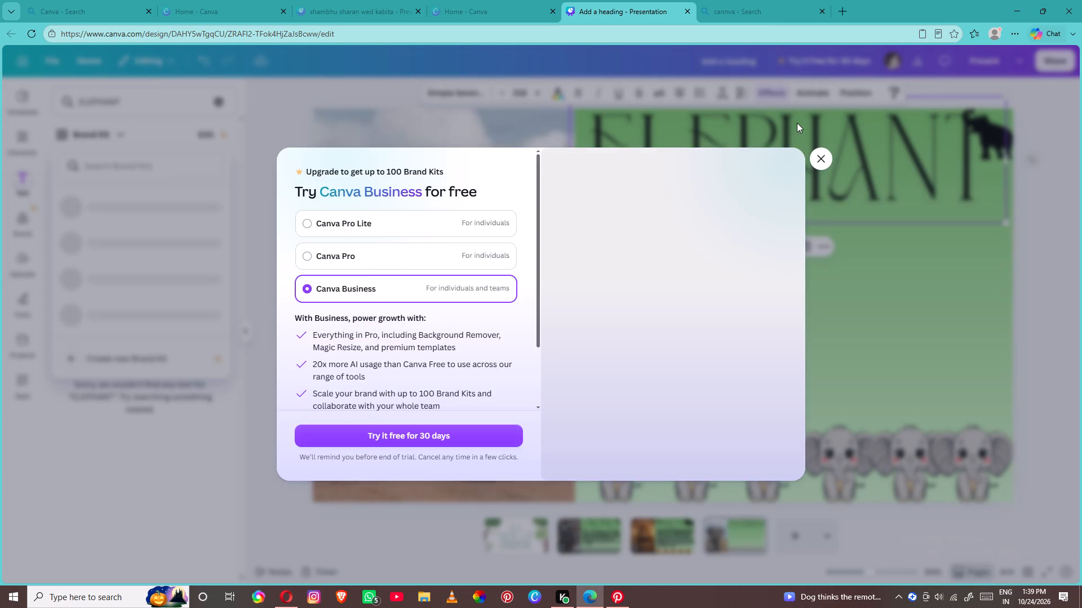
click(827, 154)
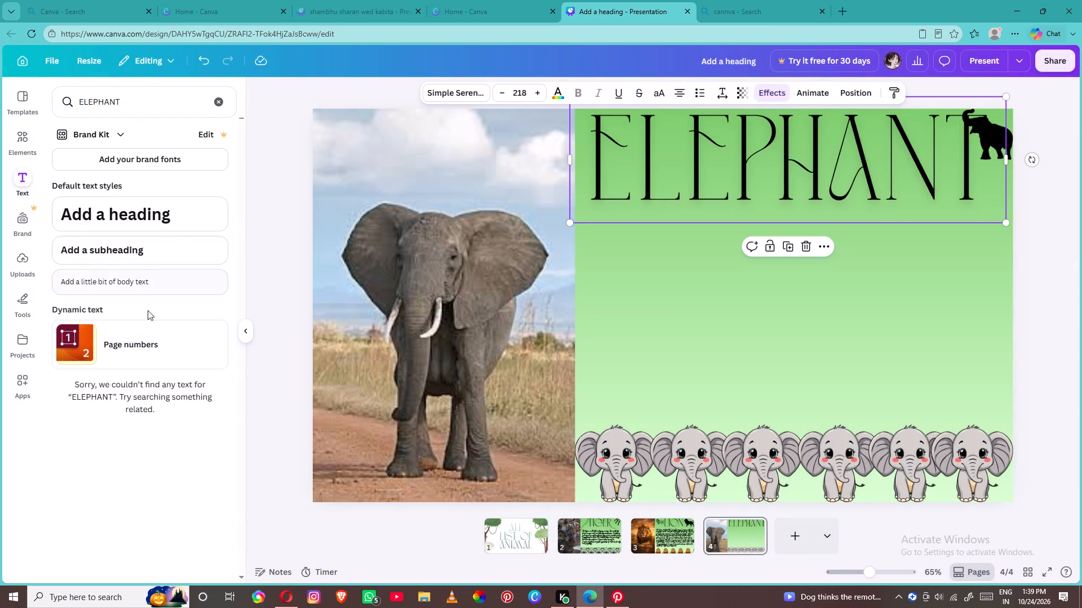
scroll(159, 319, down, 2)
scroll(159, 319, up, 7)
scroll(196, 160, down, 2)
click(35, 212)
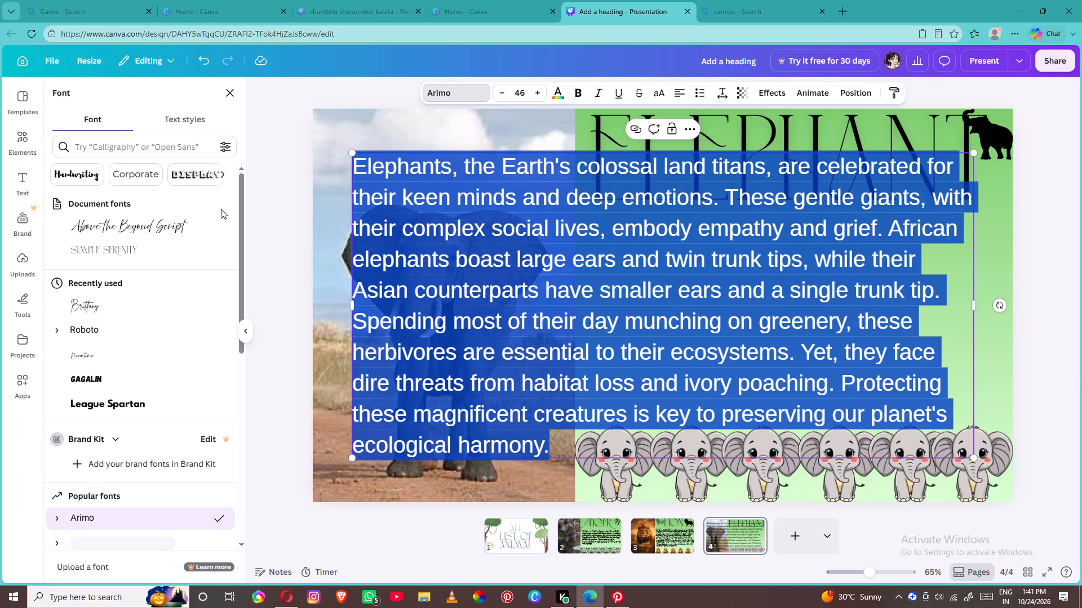
click(182, 226)
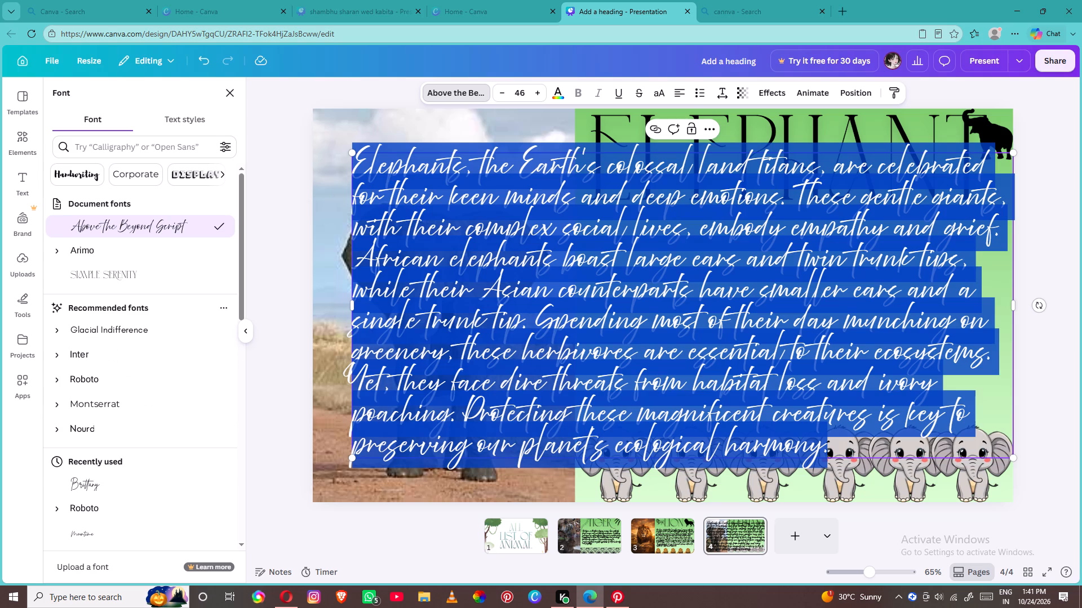
click(384, 119)
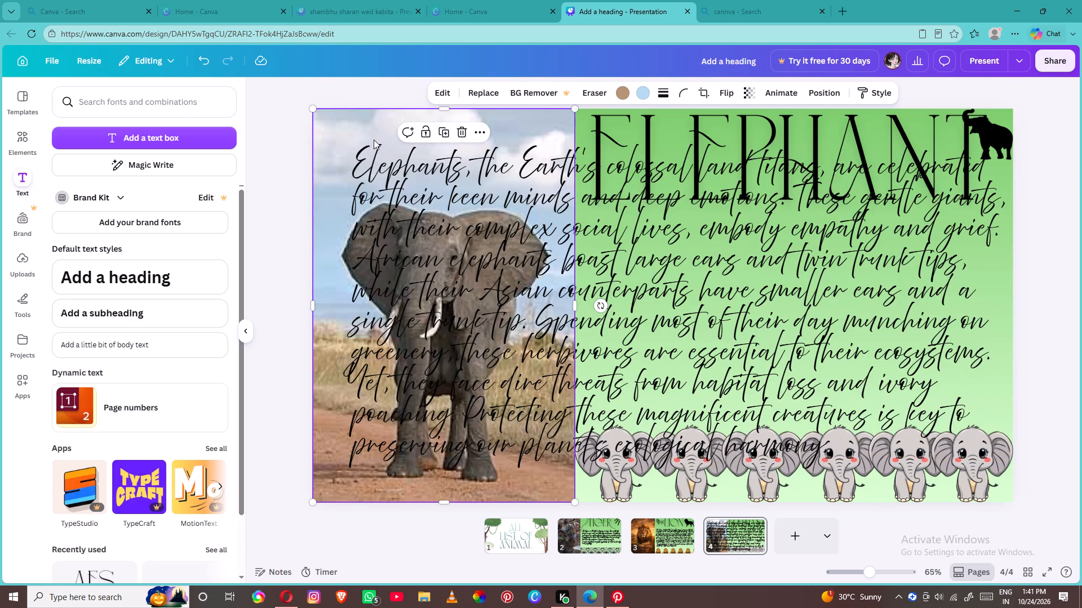
Scale the elephant passage down to a font size of about 29.9 so it fits the width of the green area.
click(374, 140)
click(374, 144)
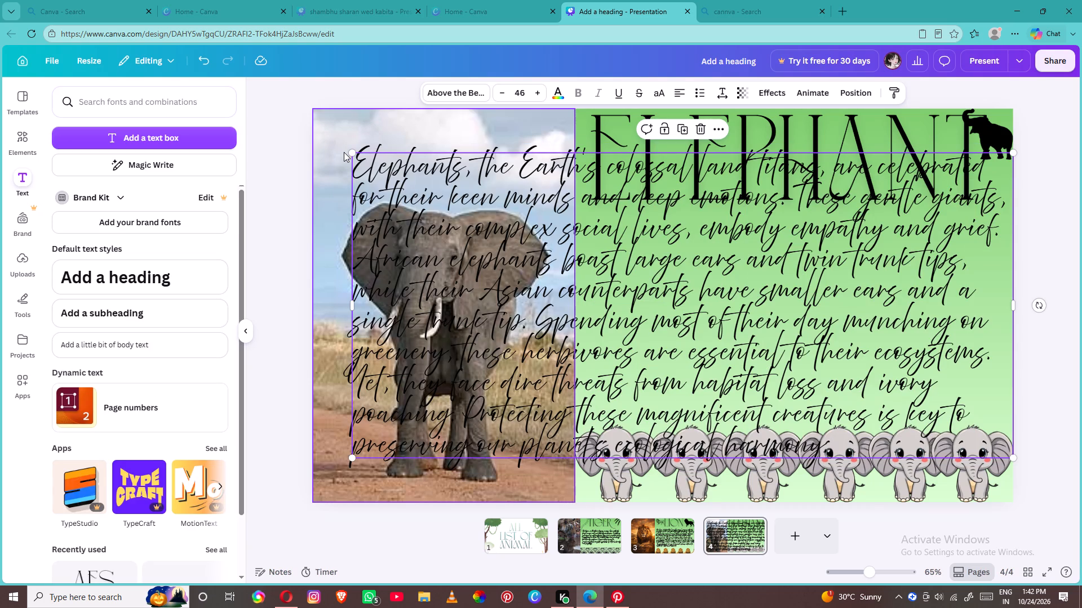
click(347, 143)
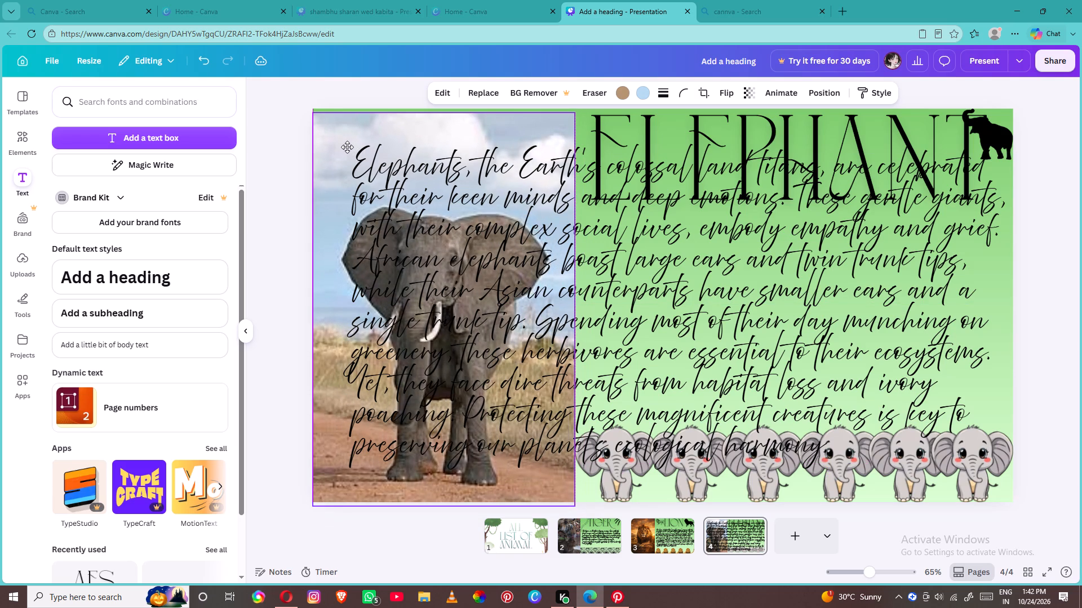
click(499, 180)
drag(356, 149, 595, 207)
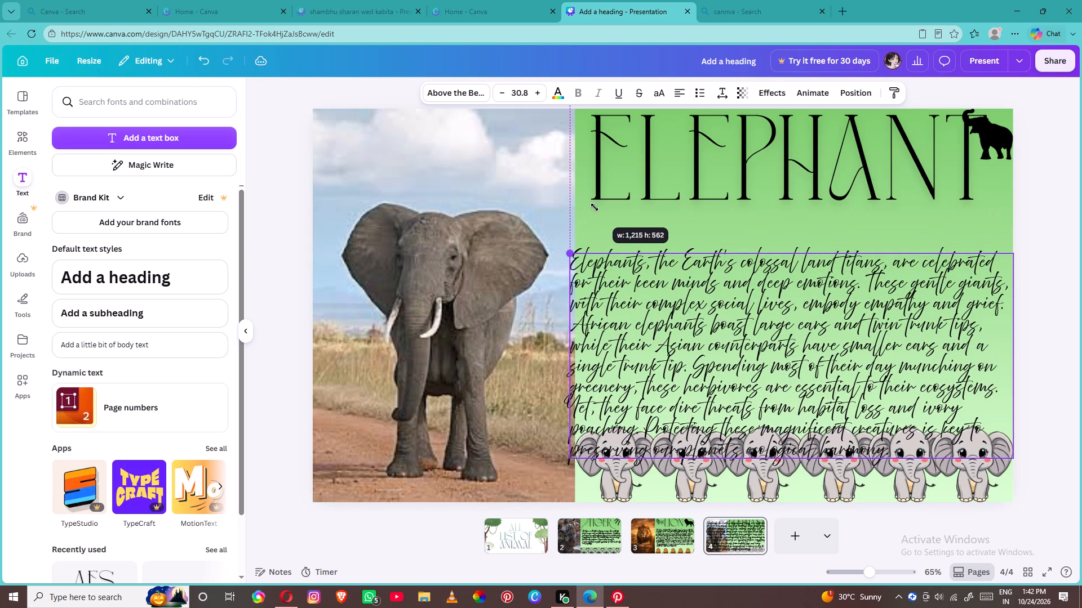
drag(595, 207, 597, 207)
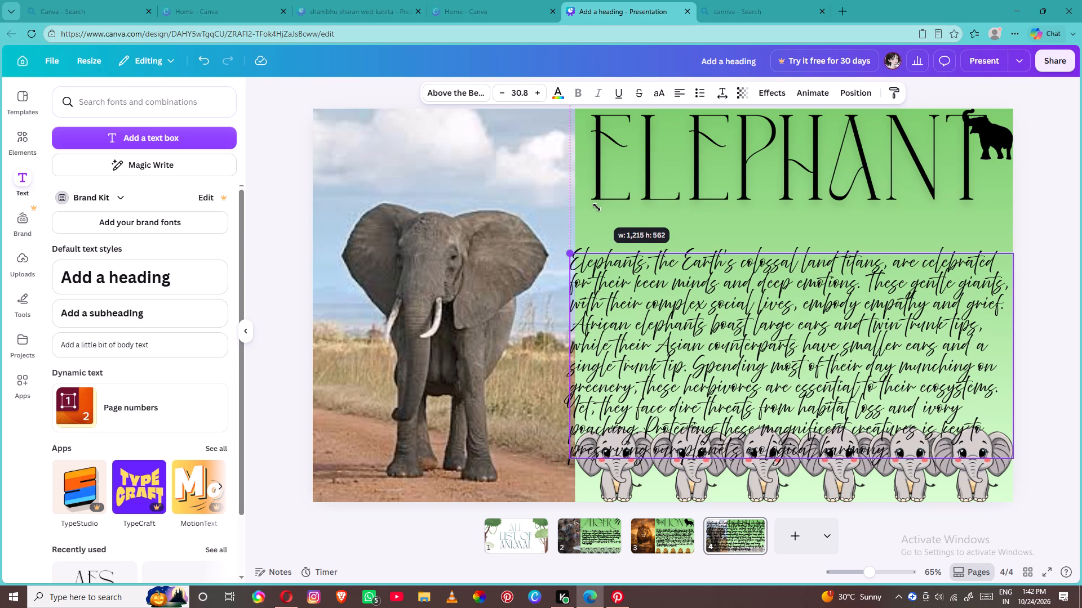
drag(597, 207, 608, 211)
click(608, 211)
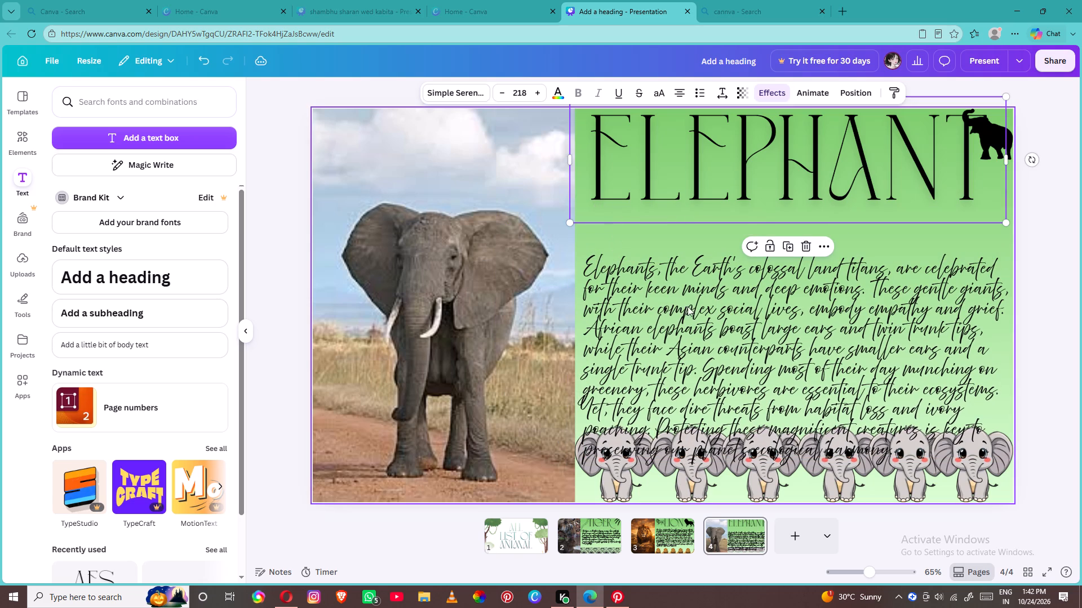
Move the elephant passage into the green area between the ELEPHANT heading and the row of cartoon elephants.
drag(721, 333, 717, 286)
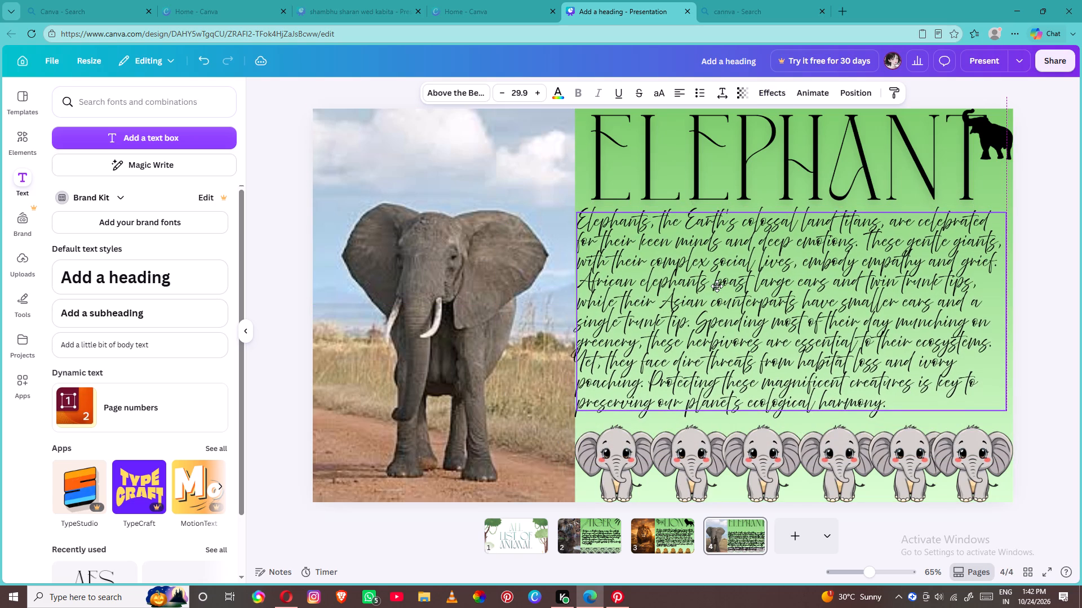
drag(717, 286, 704, 285)
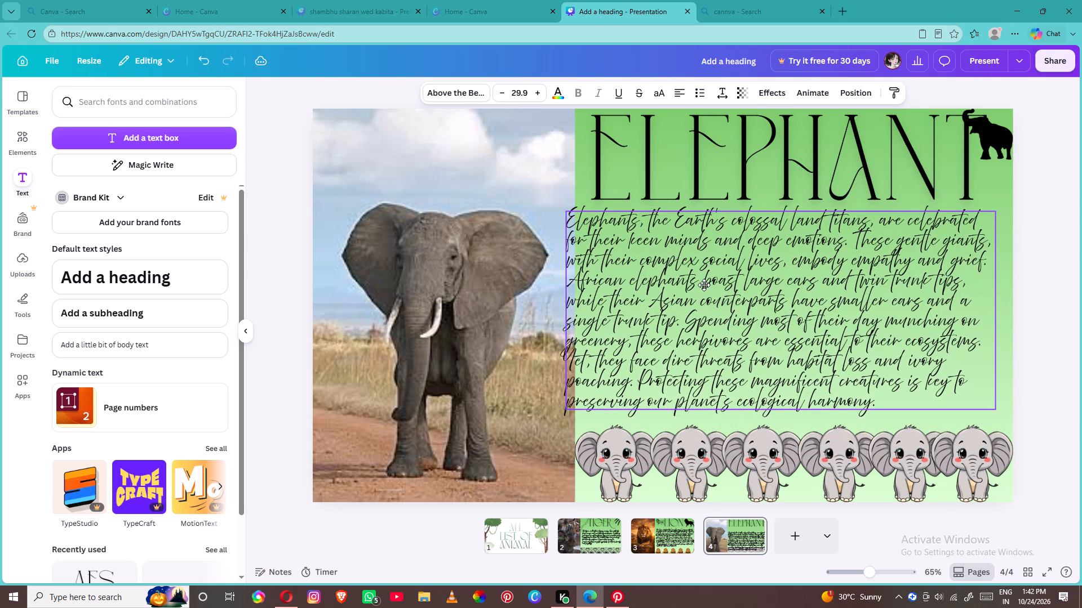
drag(704, 285, 664, 257)
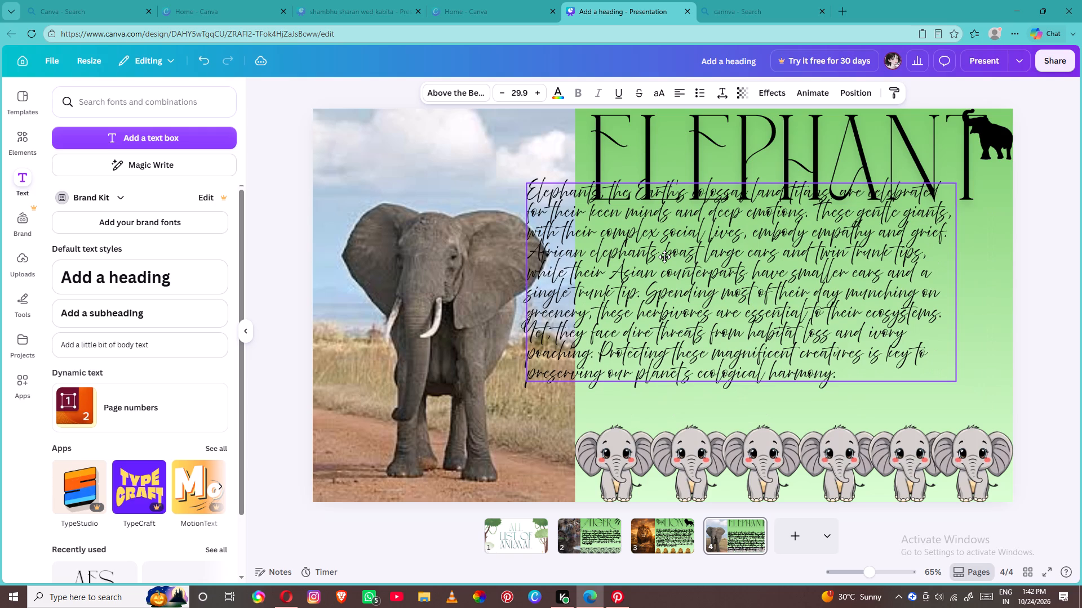
drag(664, 257, 716, 284)
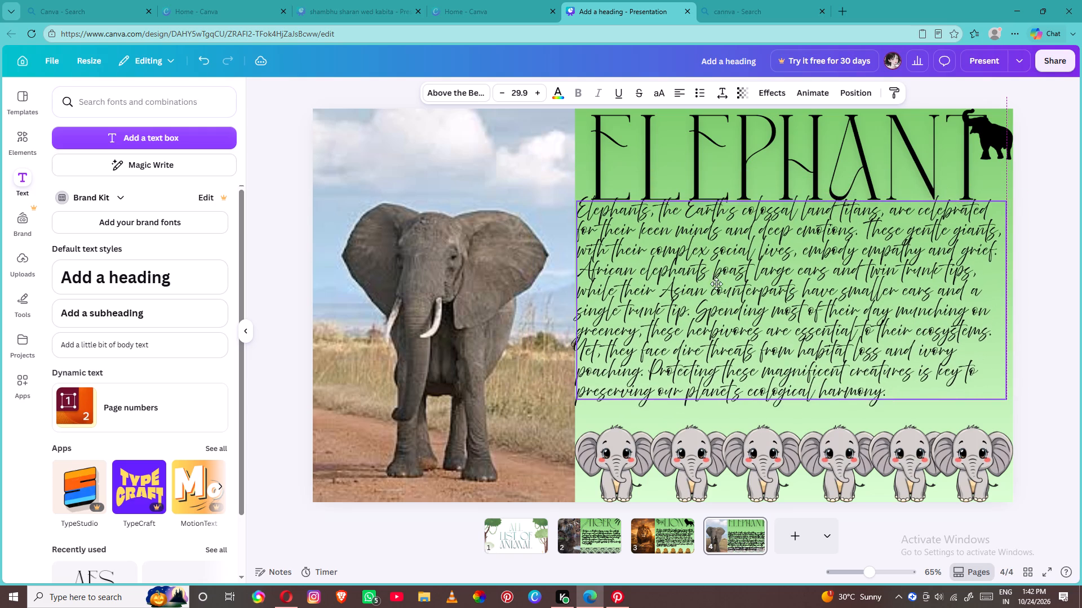
drag(716, 284, 596, 252)
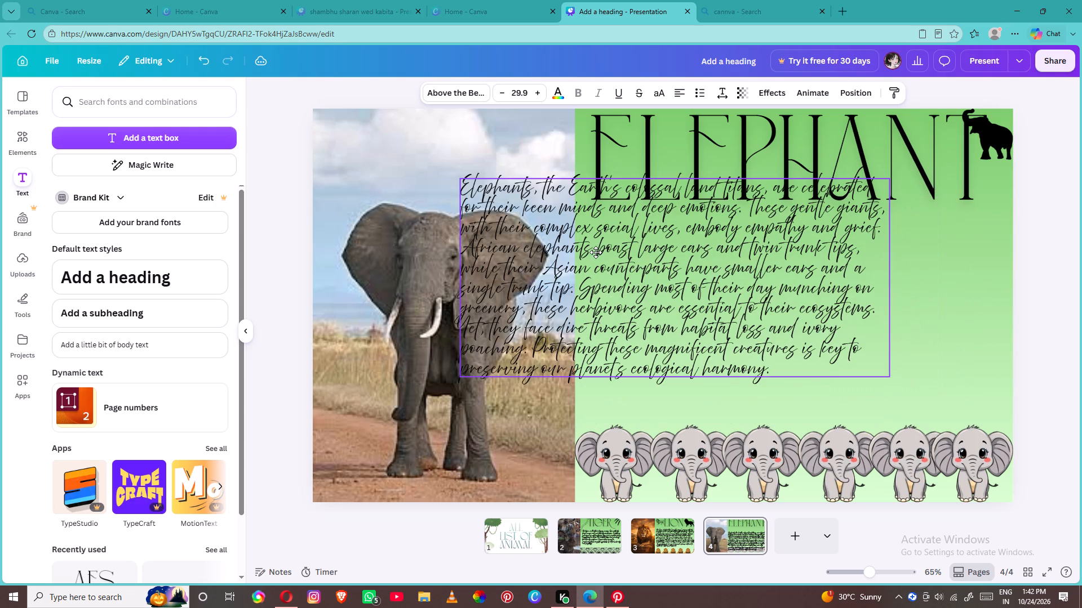
drag(596, 252, 707, 296)
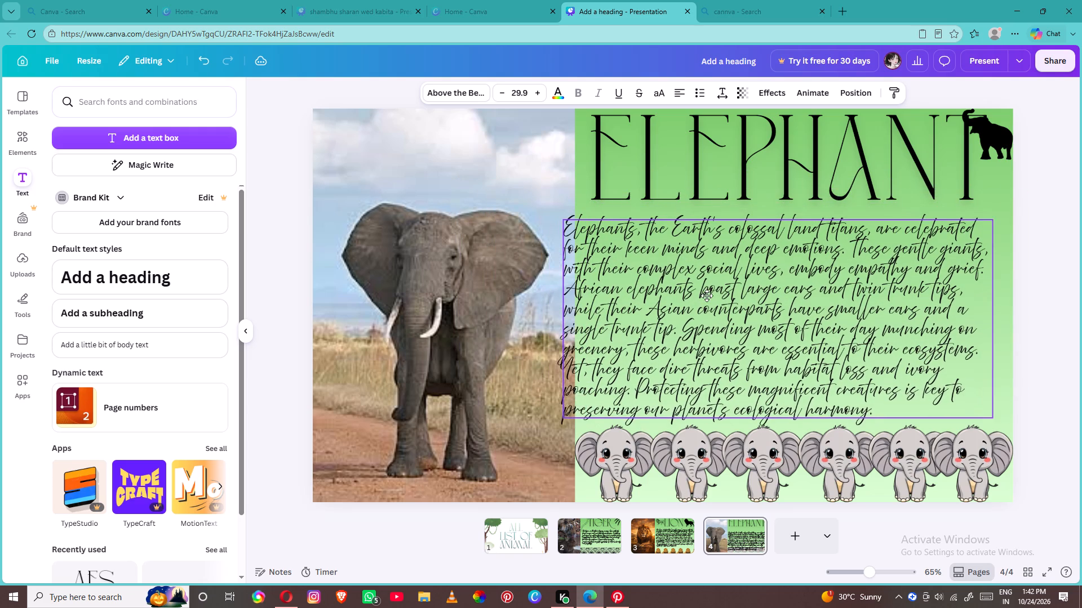
drag(707, 296, 720, 300)
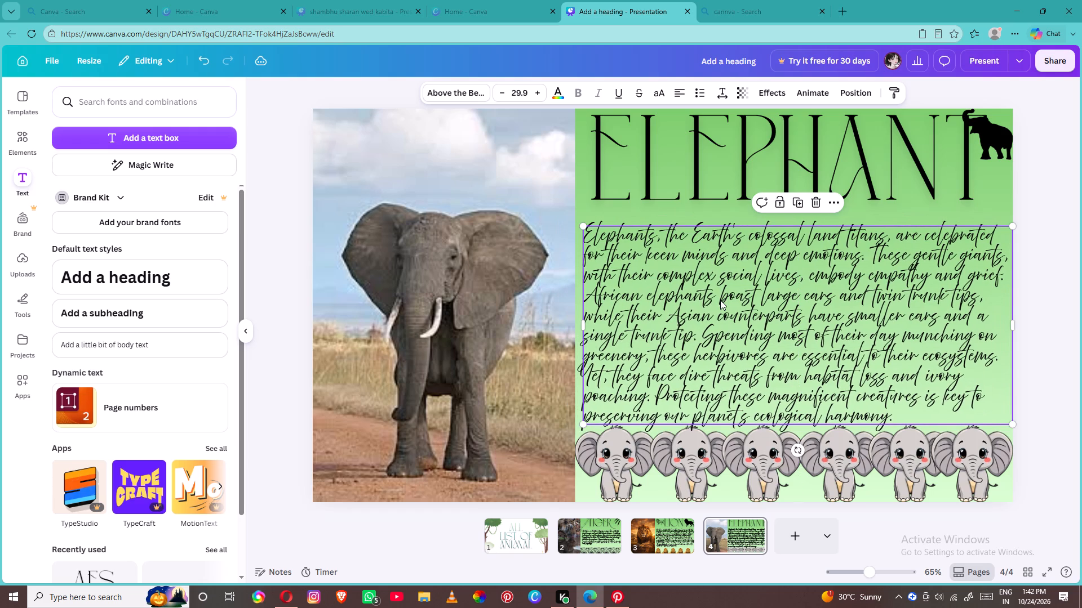
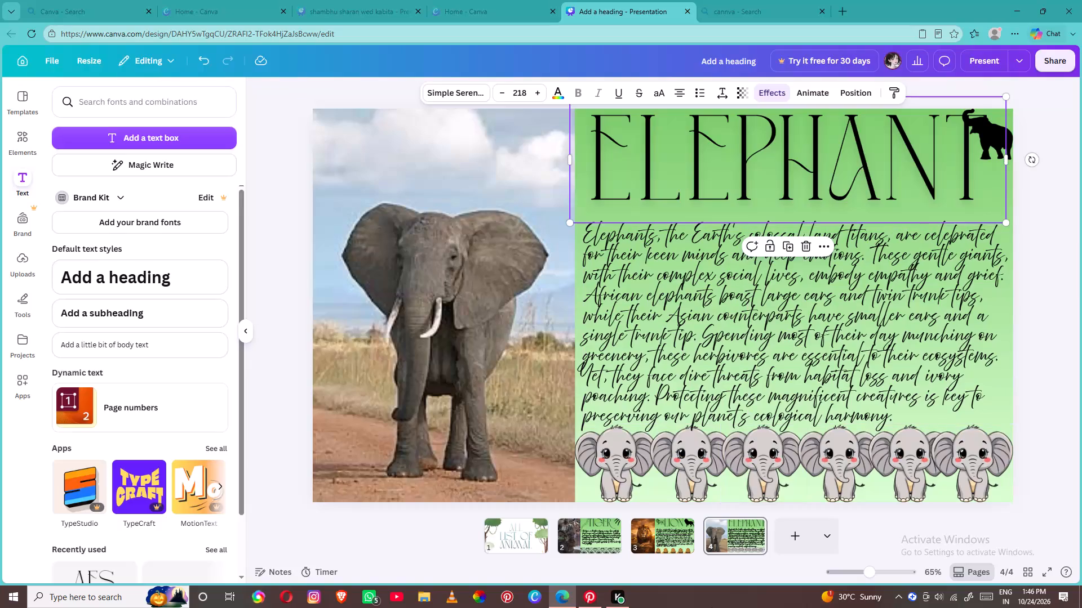
Add a new page with the green gradient background after the elephant page.
click(793, 543)
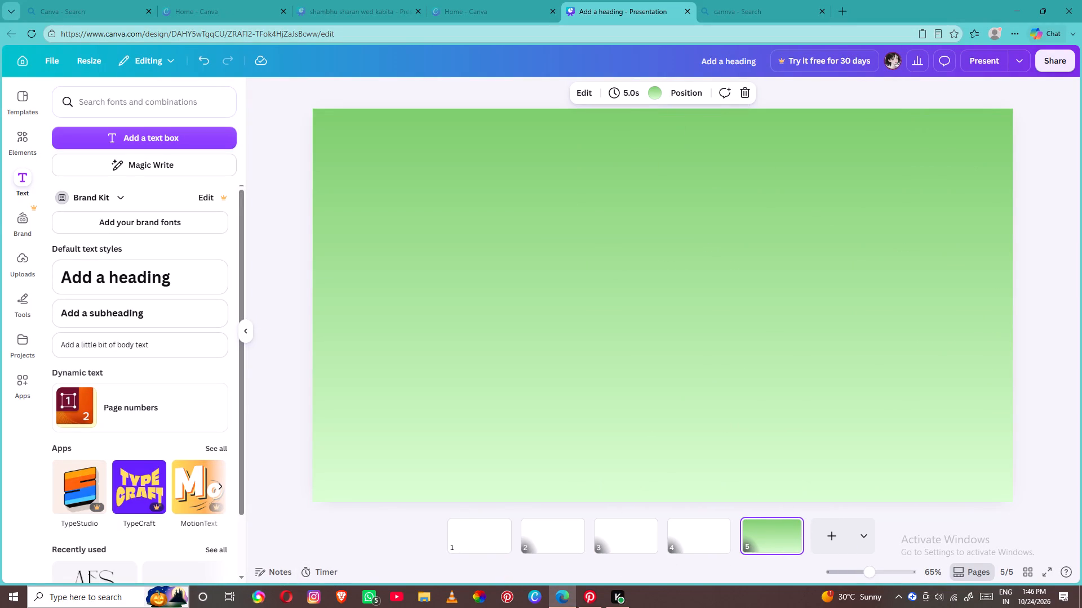
Switch to the Opera browser and search Google Images for WOLF.
click(284, 598)
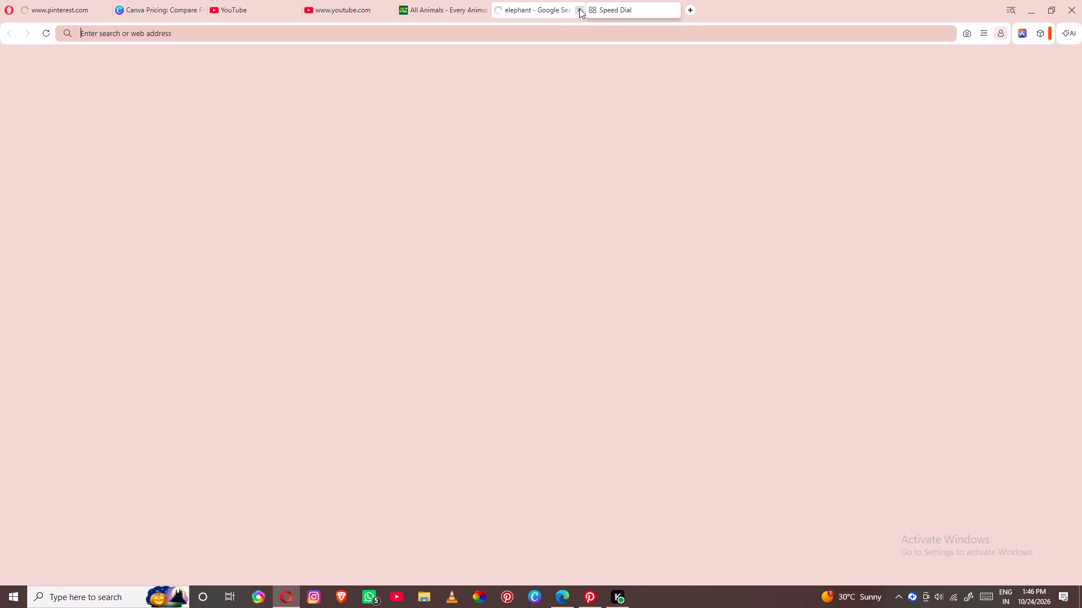
click(497, 150)
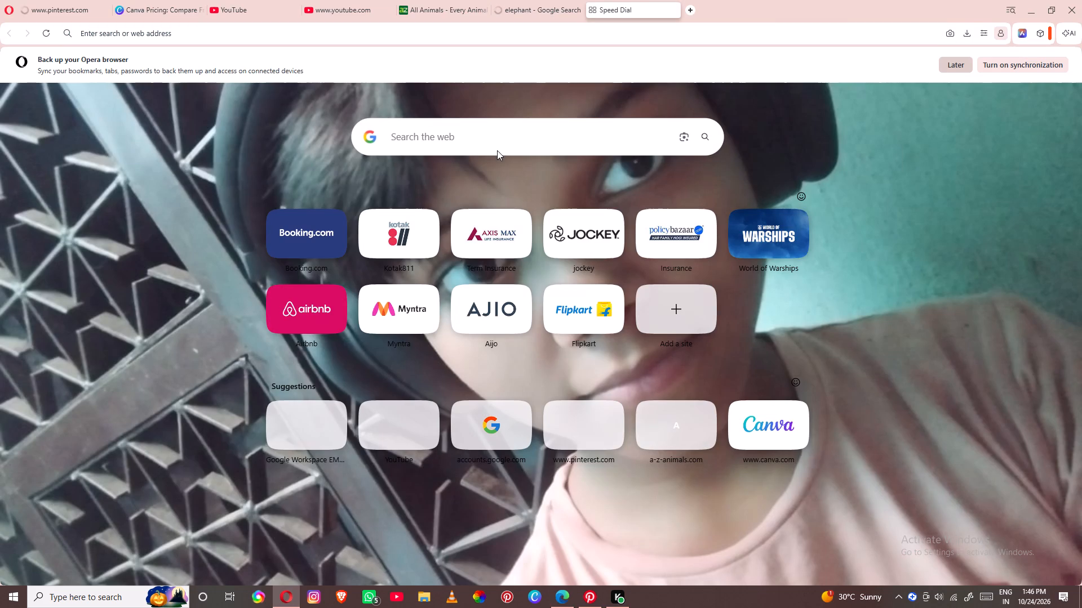
key(w)
text(OL)
key(f)
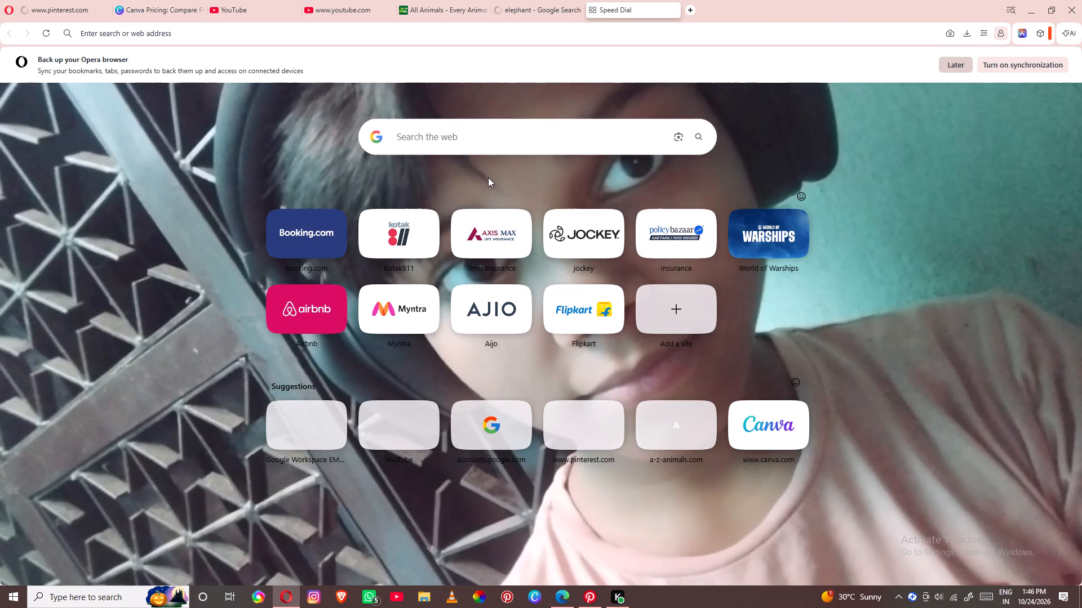
key(Return)
click(505, 133)
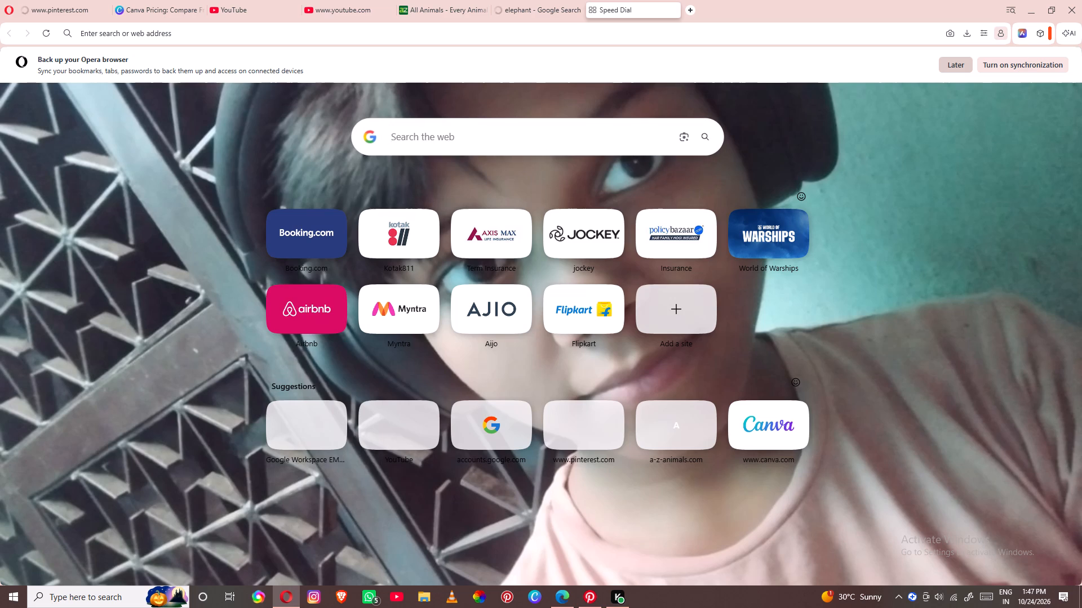
text(WOL)
key(f)
key(Return)
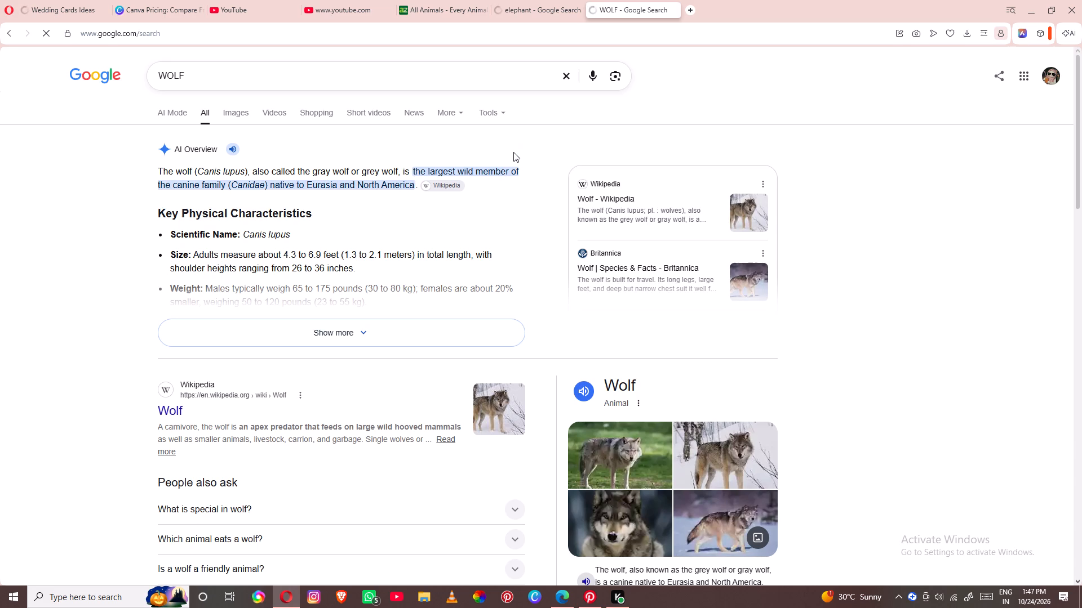
click(238, 111)
click(224, 115)
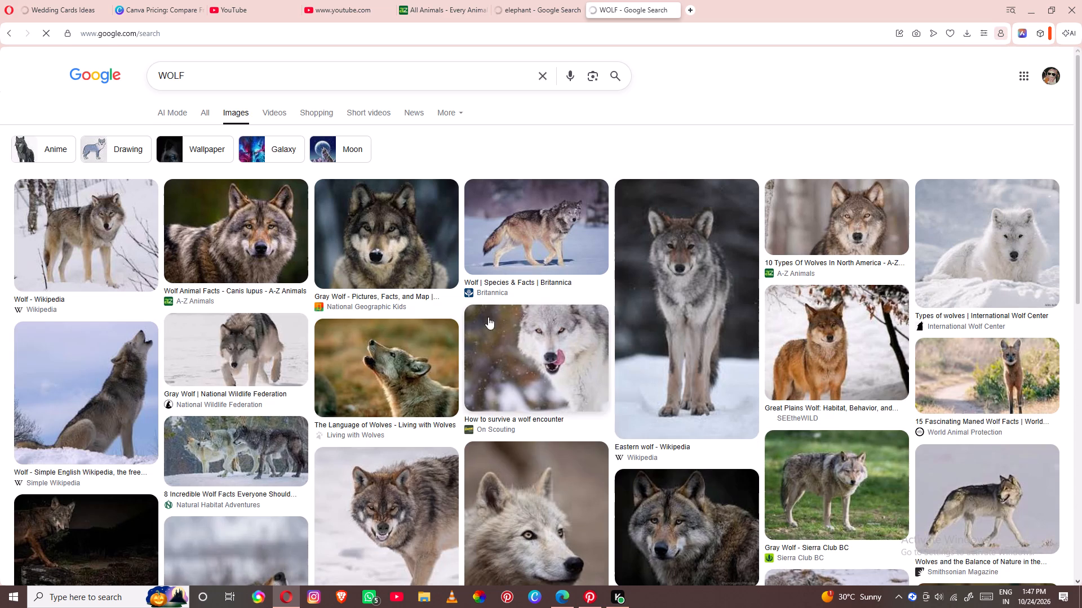
Copy the "Intense Wolf Staring at the Camera" picture and paste it onto the new fifth page in Canva.
scroll(441, 356, down, 3)
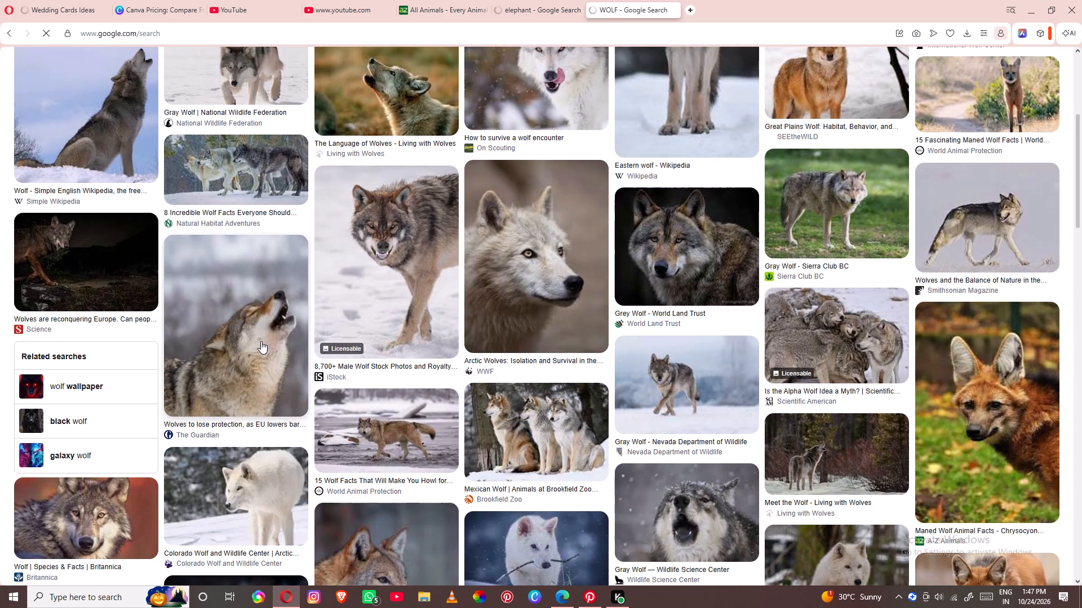
scroll(261, 341, down, 5)
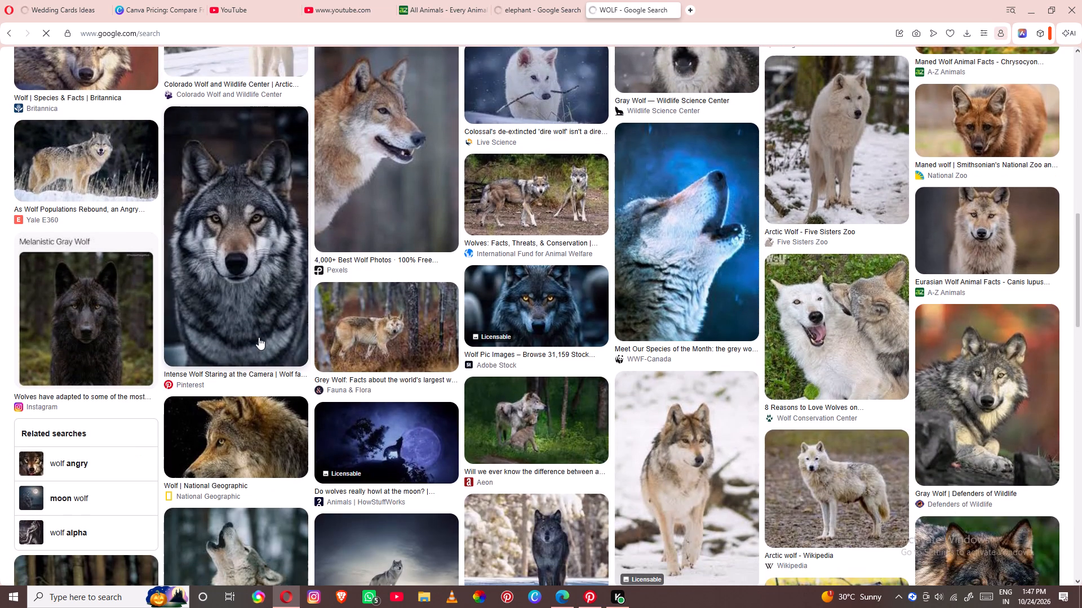
right_click(259, 332)
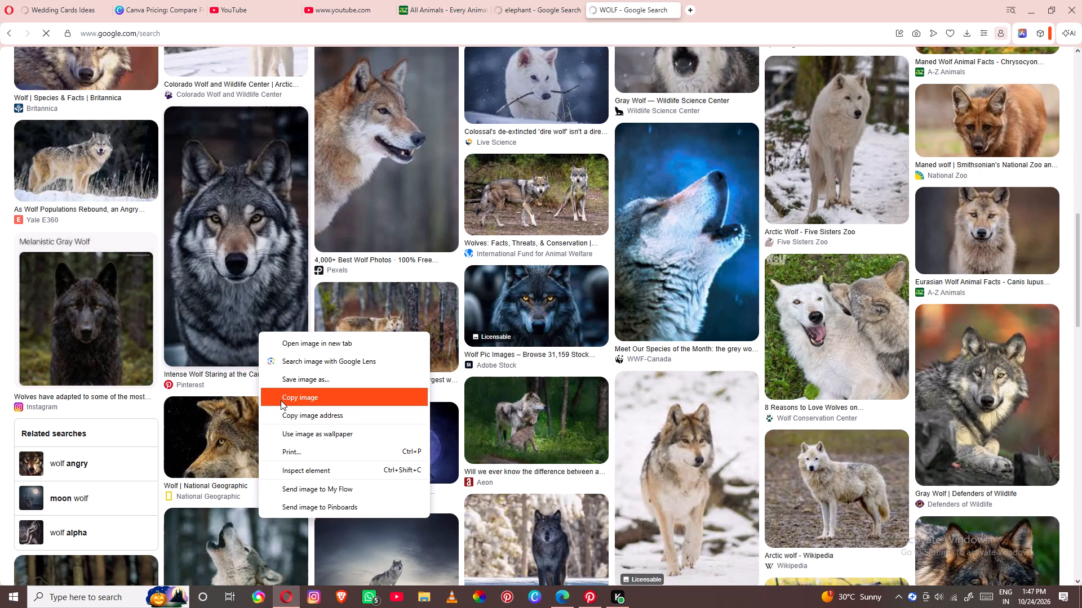
click(281, 400)
click(562, 594)
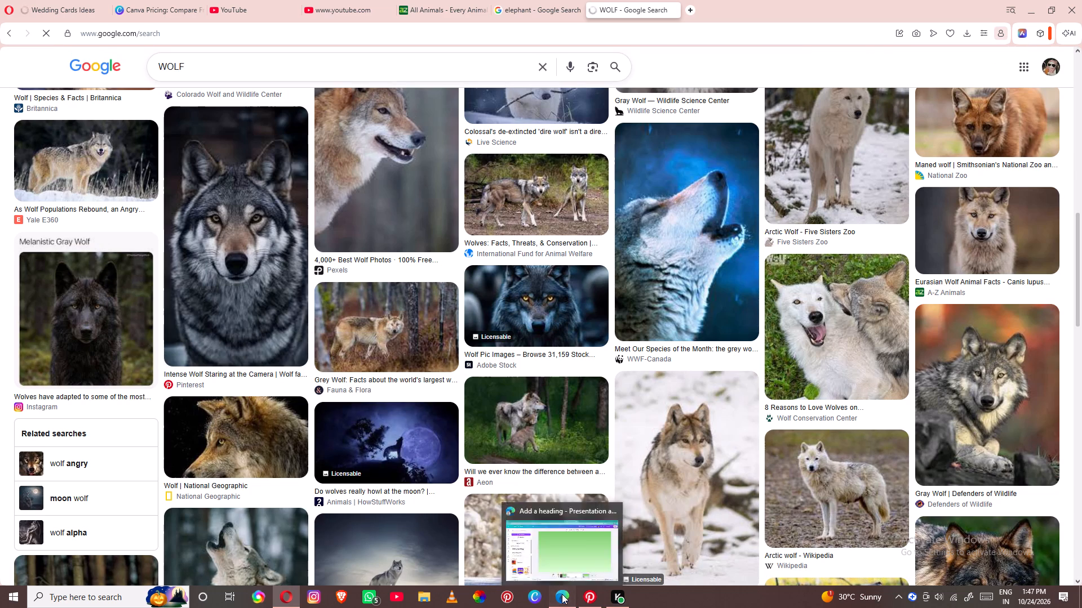
right_click(482, 388)
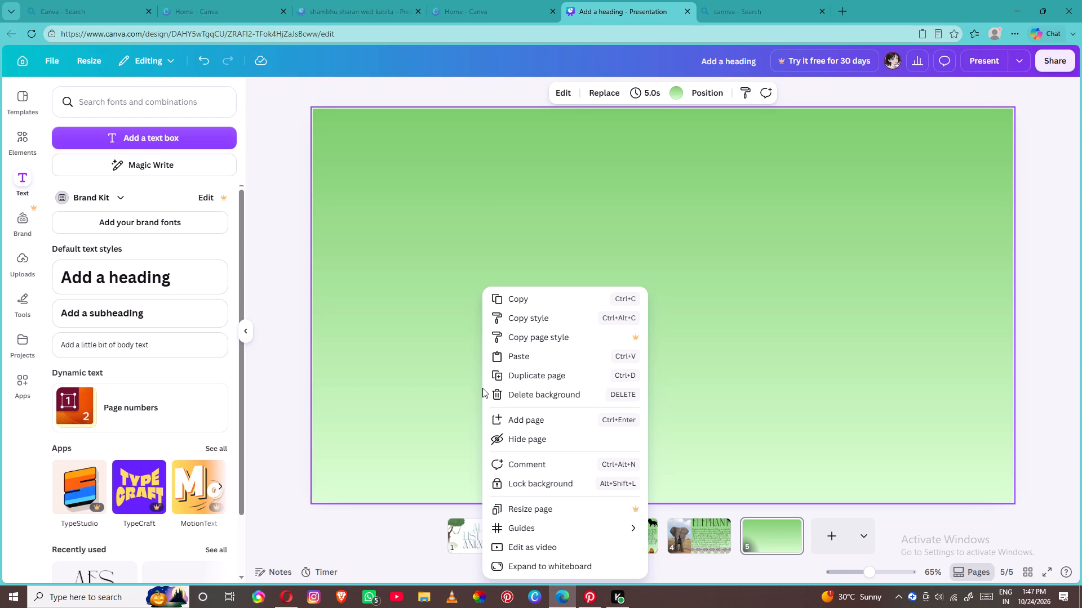
click(522, 352)
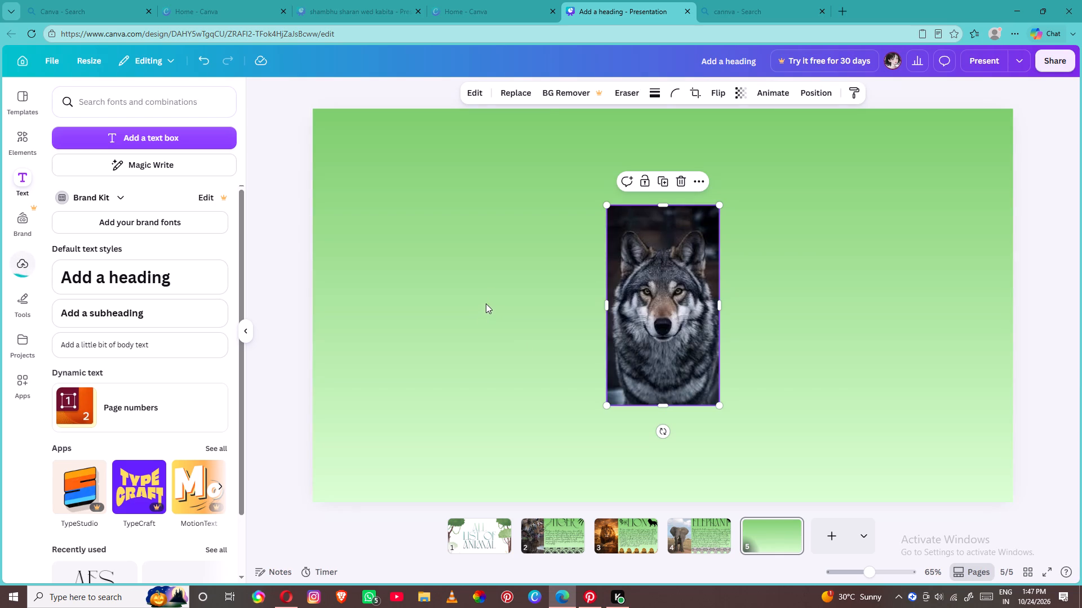
Align the wolf photo with the page's upper-left corner and enlarge it to the full 1,080 page height, covering roughly the left third.
drag(626, 288, 373, 228)
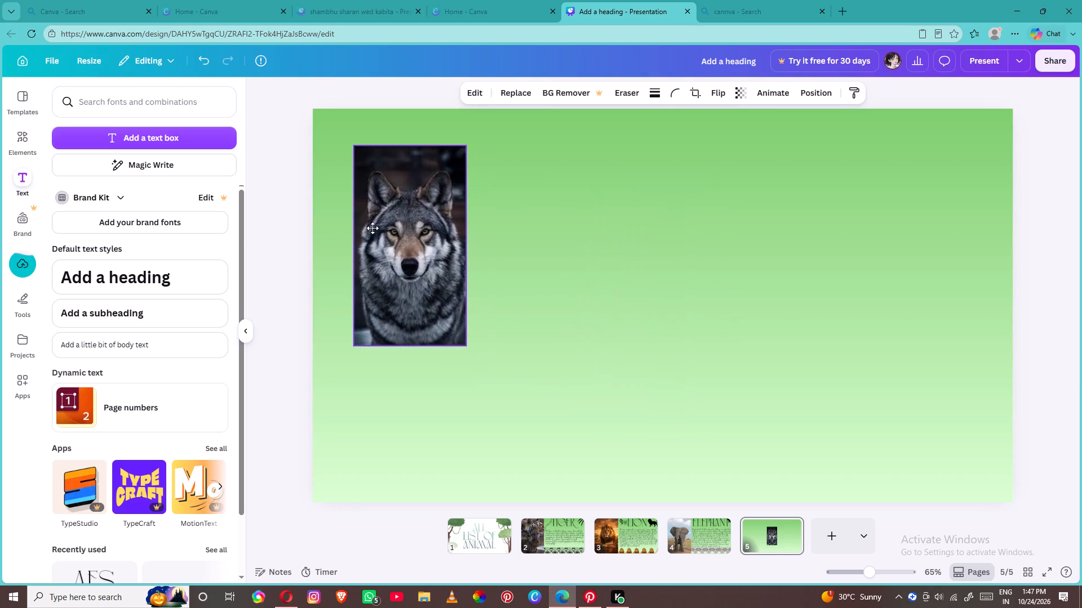
drag(373, 228, 332, 193)
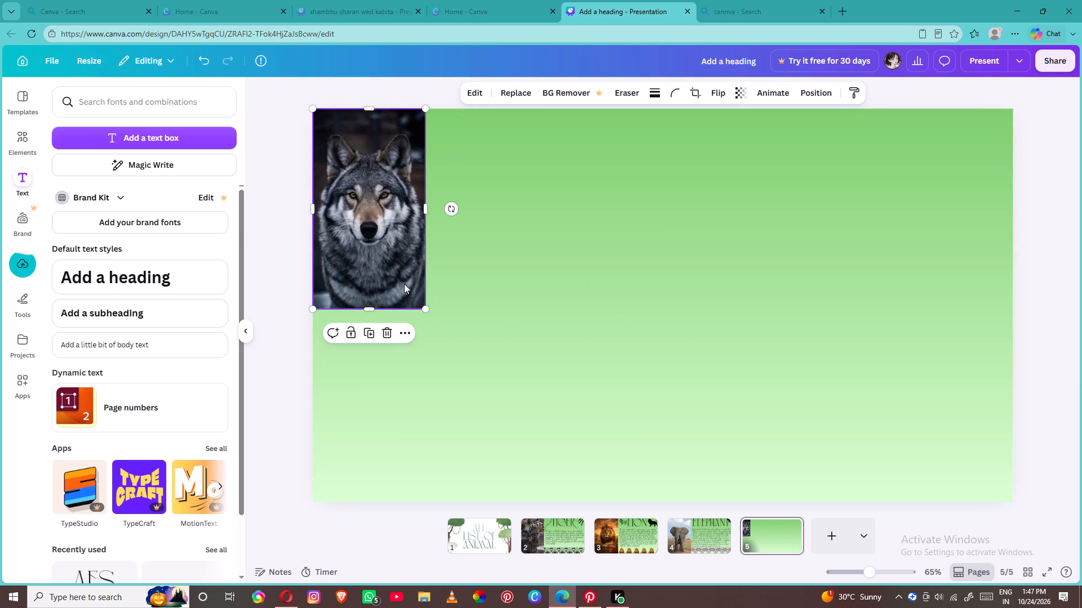
drag(427, 303, 520, 397)
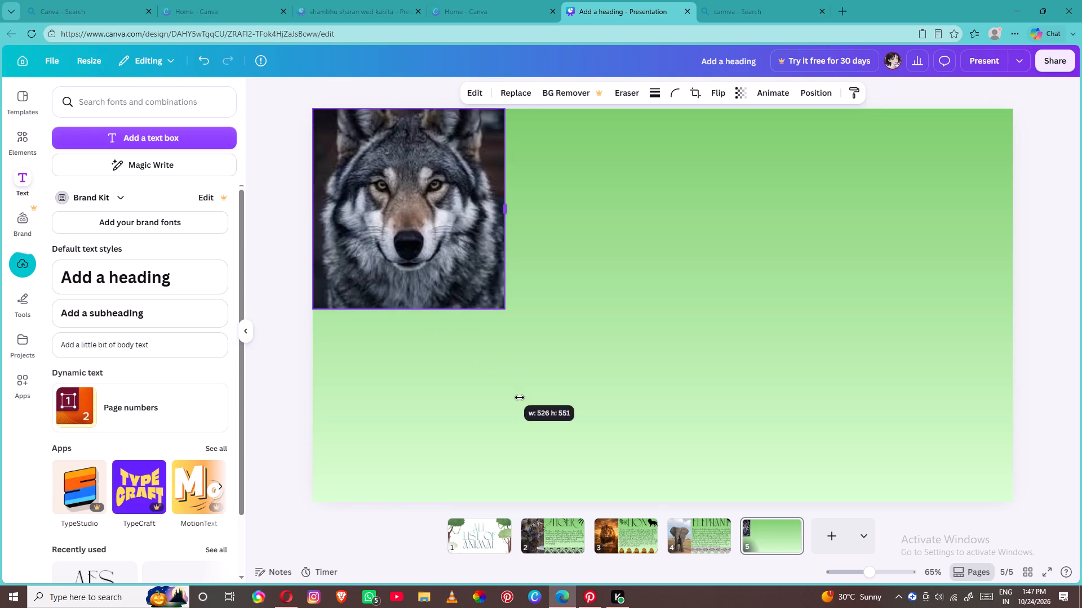
drag(520, 397, 422, 363)
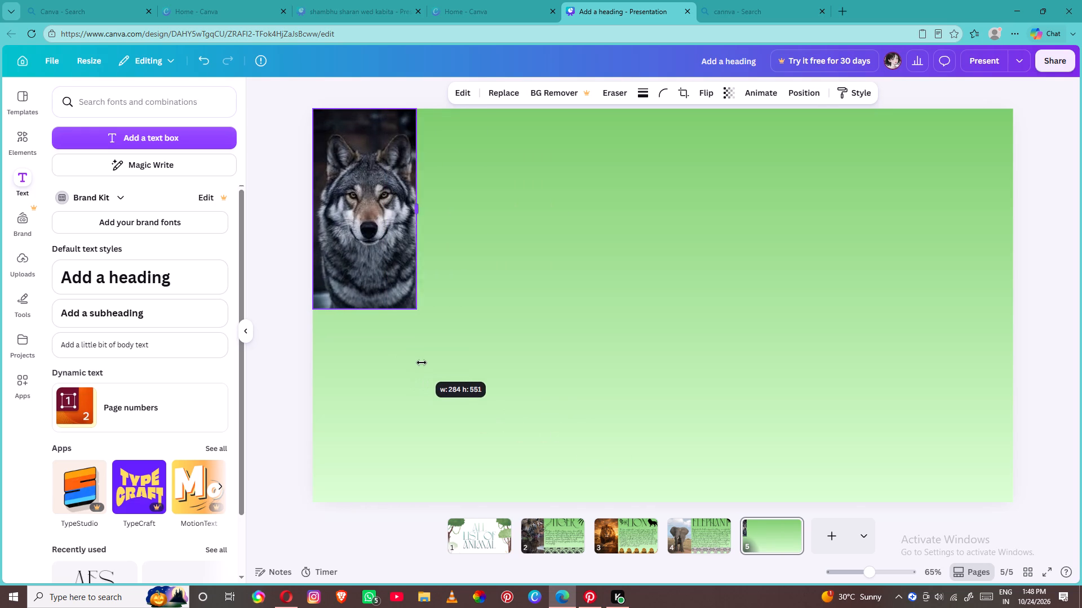
drag(422, 363, 430, 364)
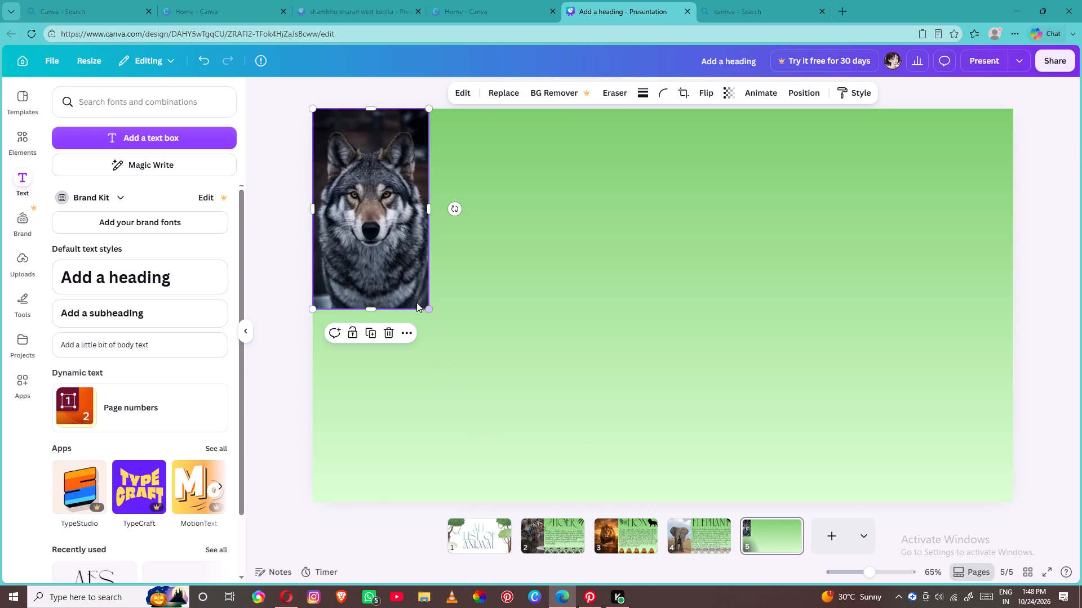
drag(427, 307, 509, 423)
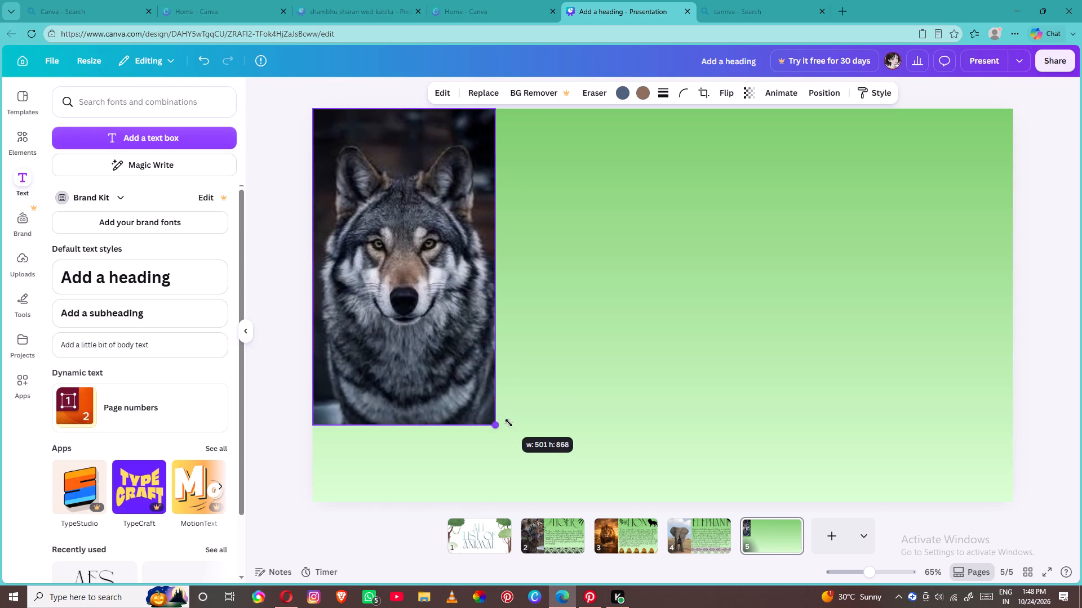
drag(509, 423, 568, 481)
drag(540, 417, 557, 421)
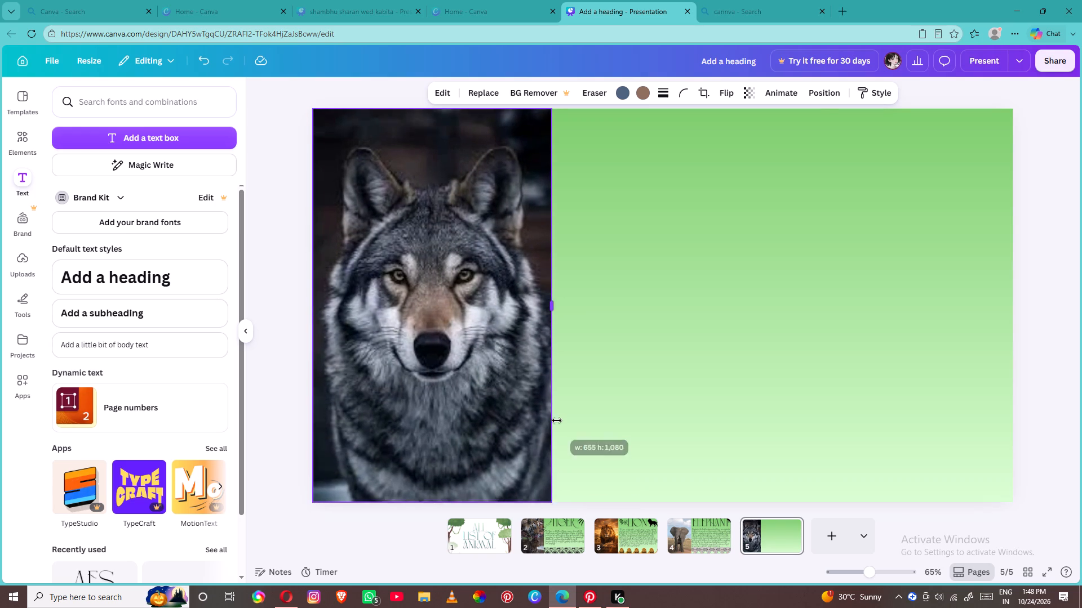
drag(557, 421, 561, 421)
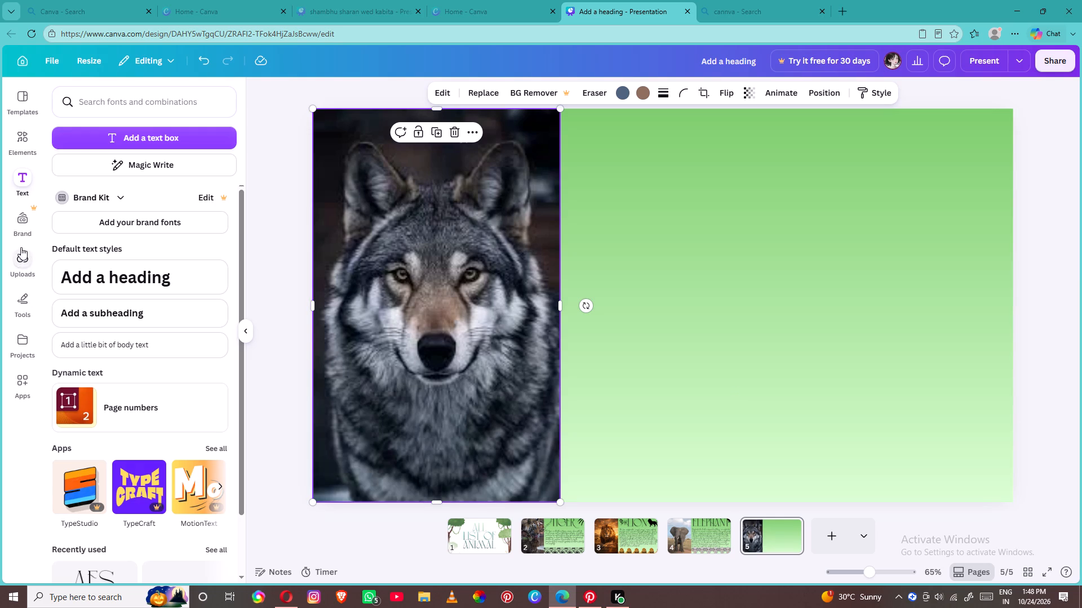
Insert the recently used AESTHETIC font combination on the wolf page and replace its text with WOLF.
click(26, 180)
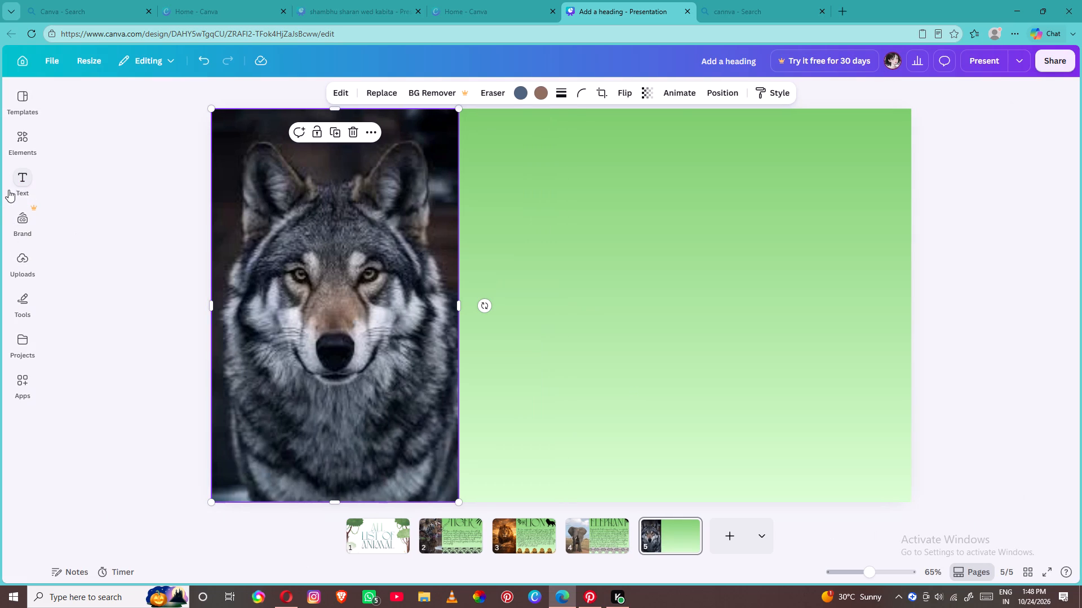
click(22, 185)
scroll(110, 216, down, 10)
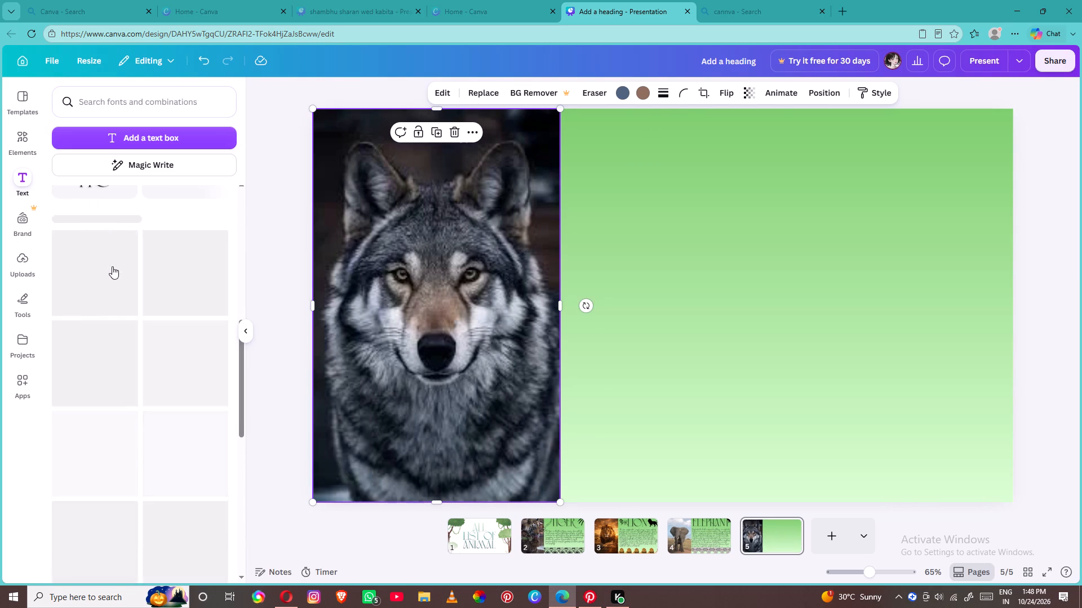
scroll(104, 243, up, 1)
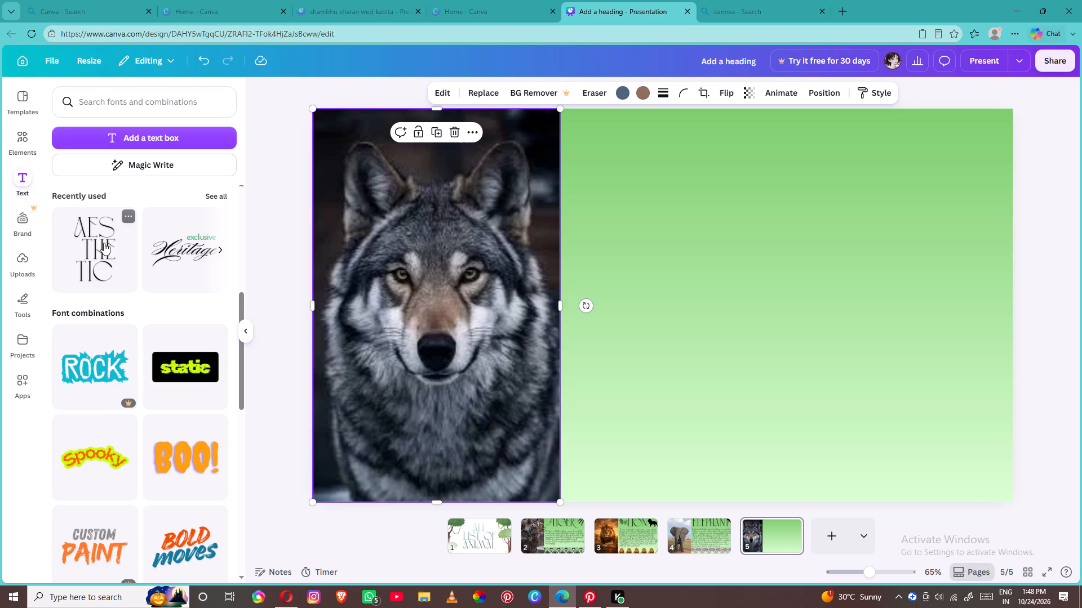
click(104, 243)
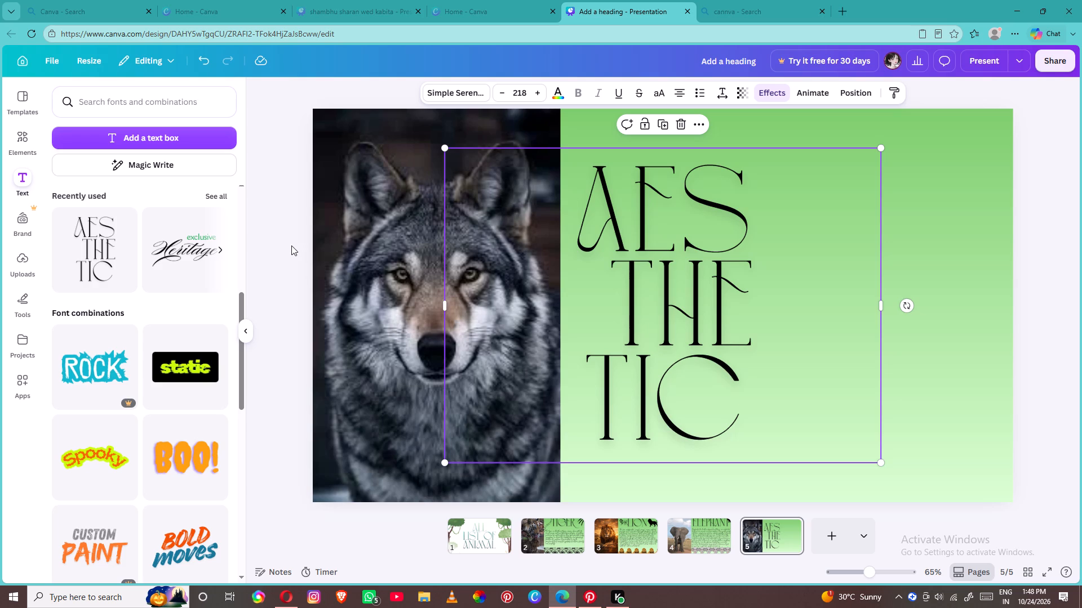
click(617, 230)
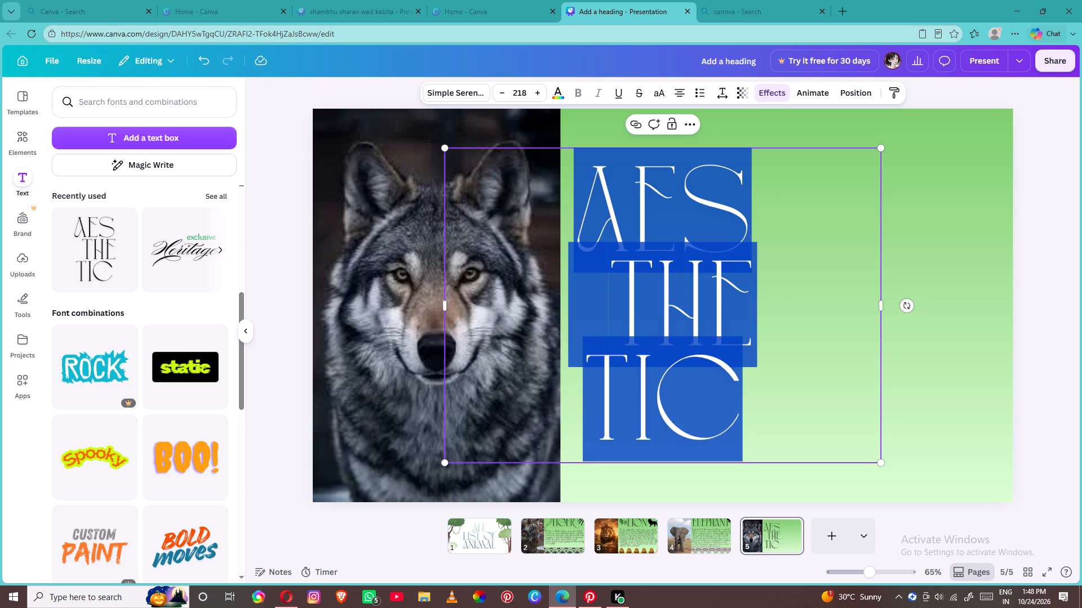
key(BackSpace)
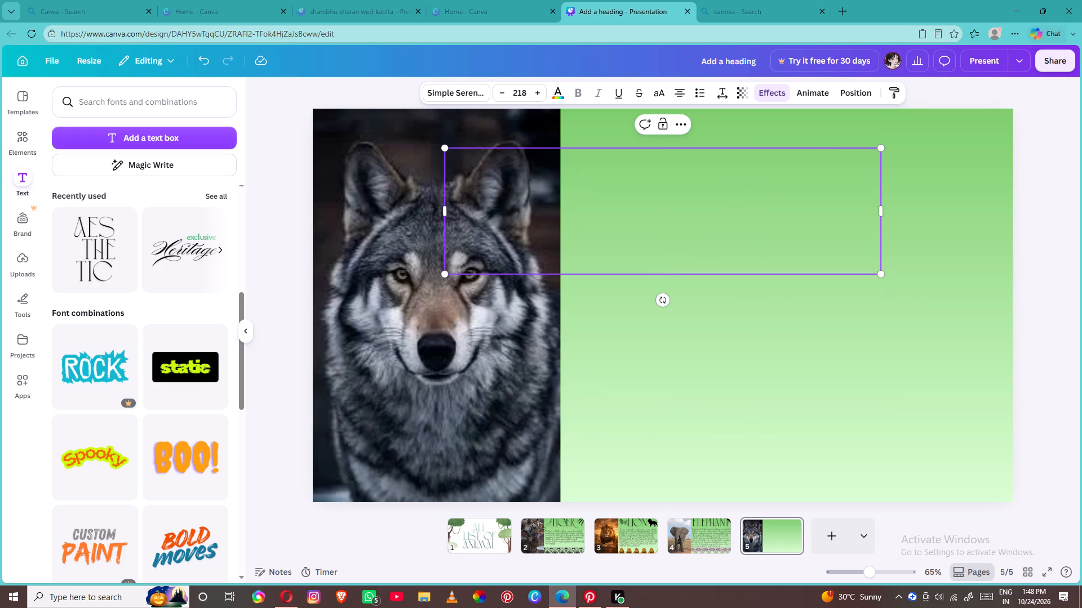
key(w)
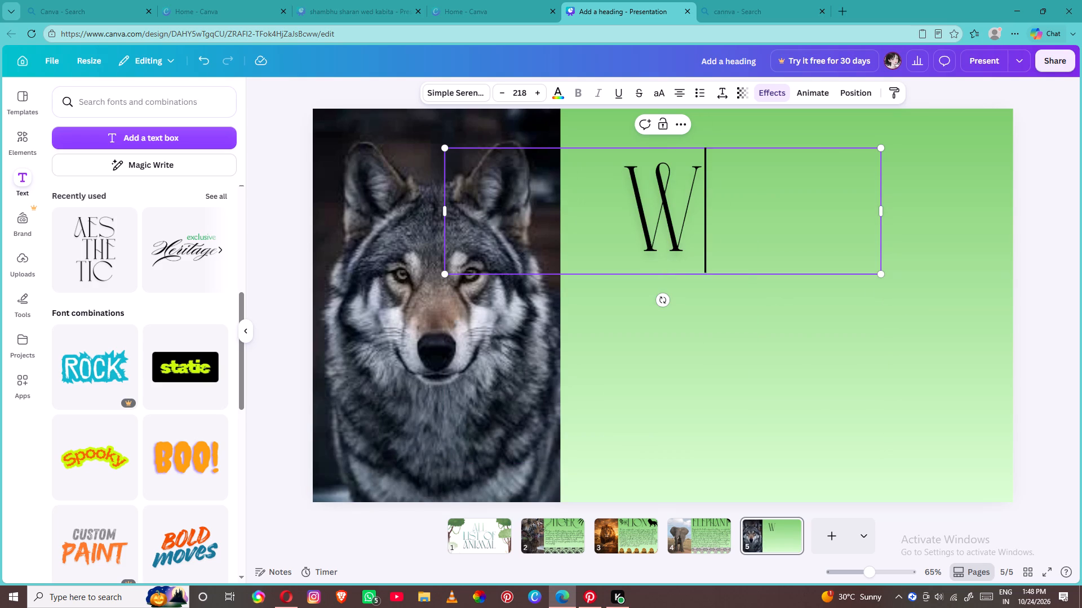
key(o)
key(l)
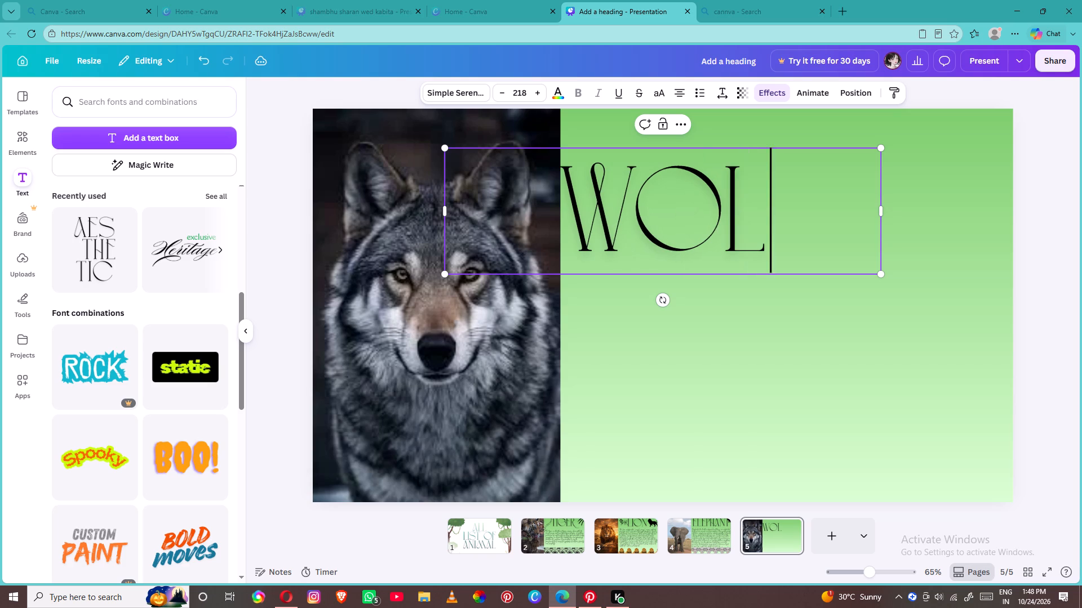
key(f)
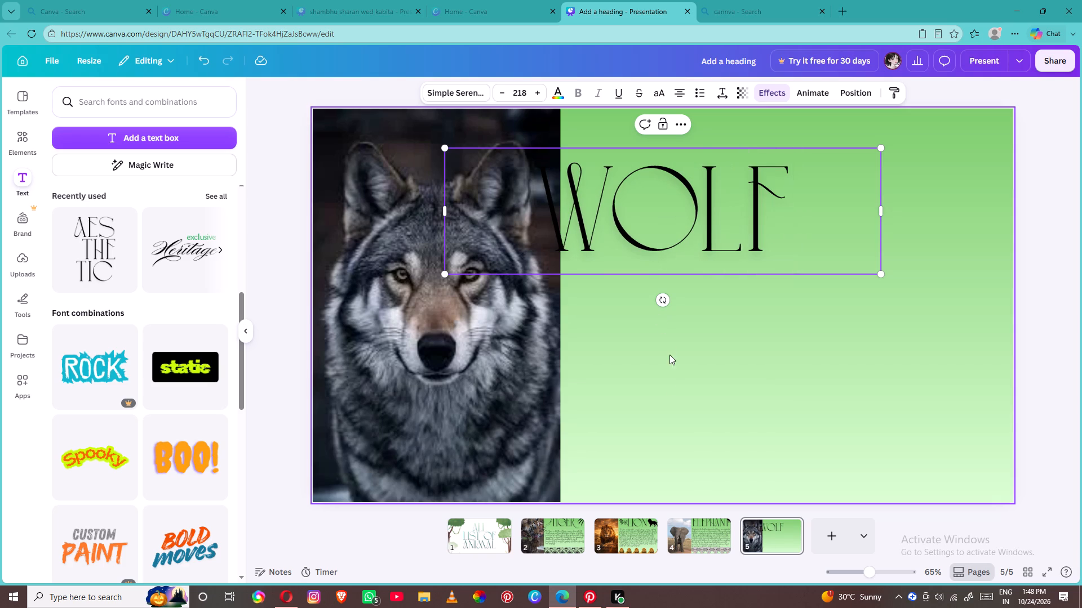
click(642, 407)
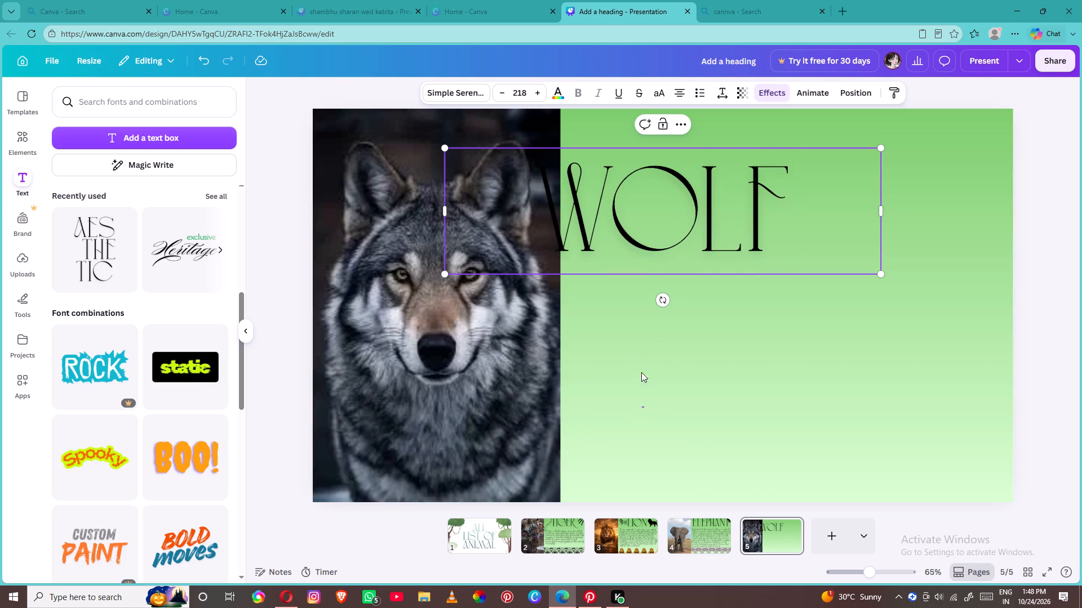
Move the WOLF heading to the top of the green area beside the wolf photo.
drag(675, 246, 791, 207)
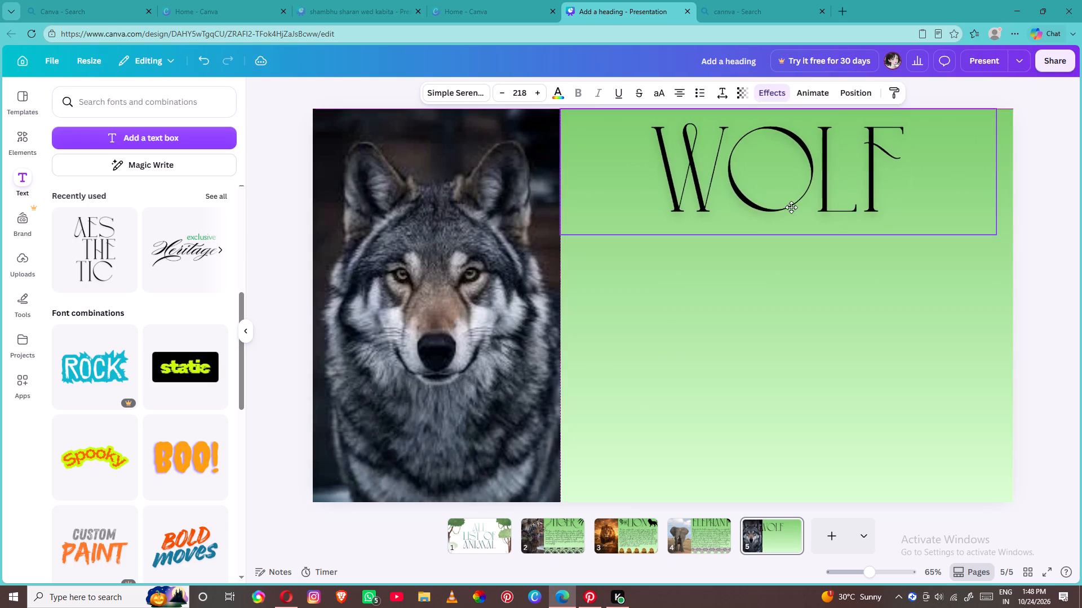
drag(791, 207, 799, 200)
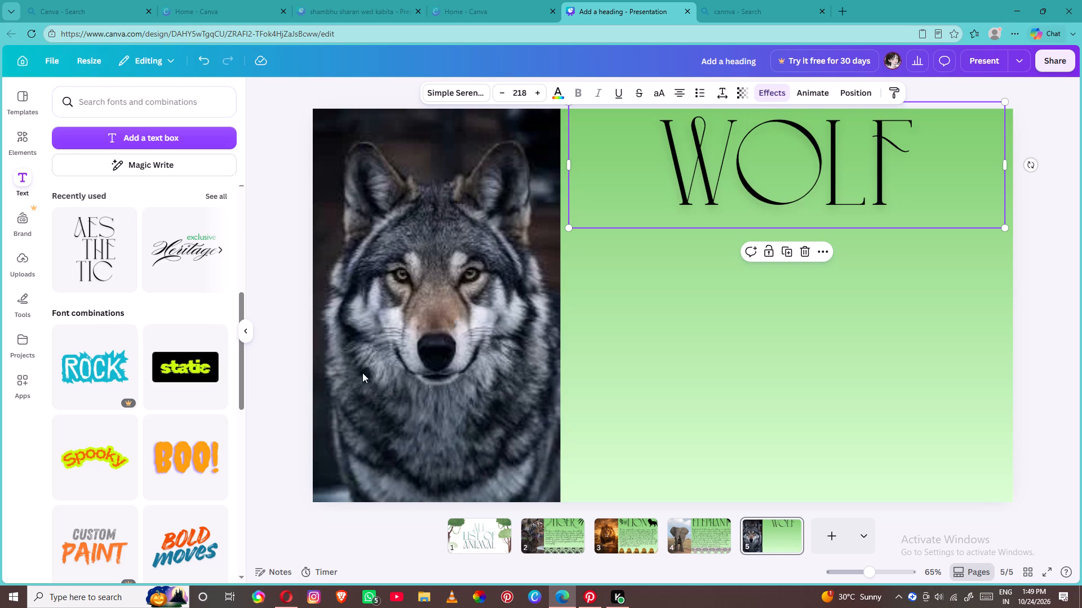
click(674, 341)
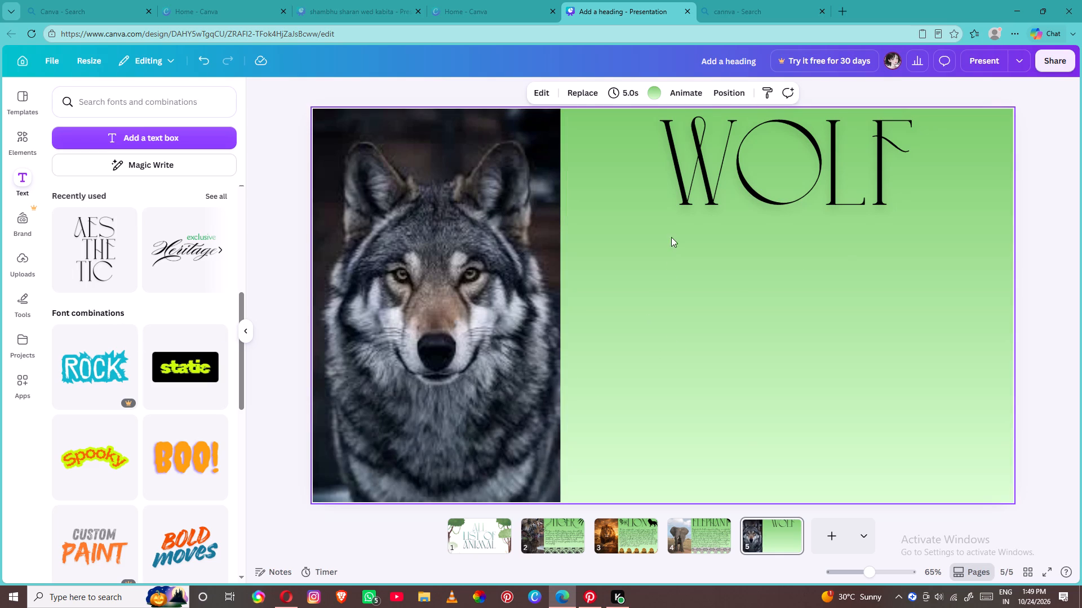
Search the elements library for WOLF and show all the graphics results.
click(21, 147)
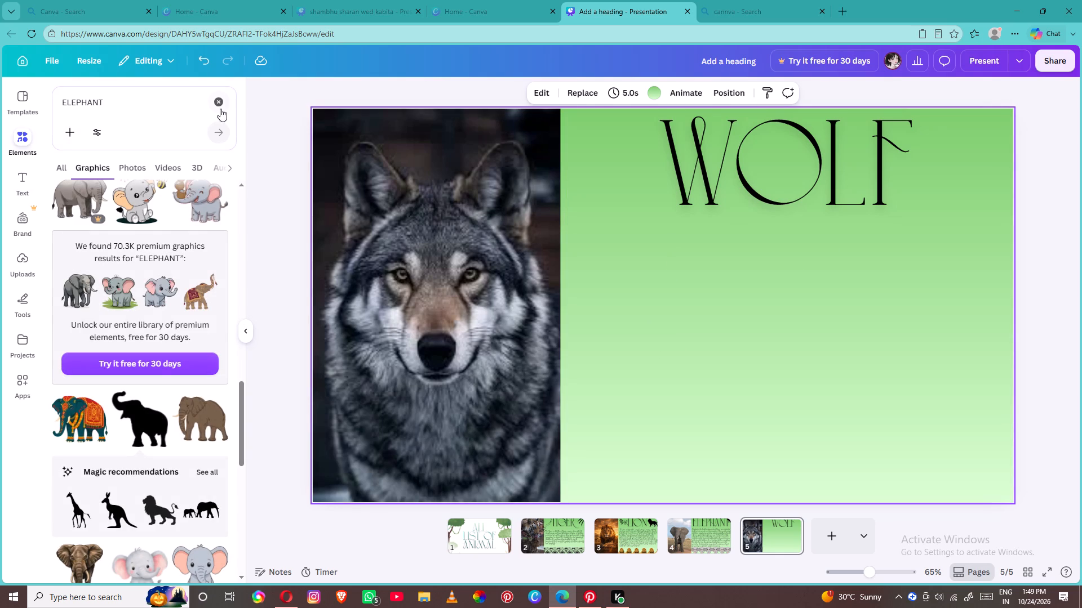
click(220, 109)
key(w)
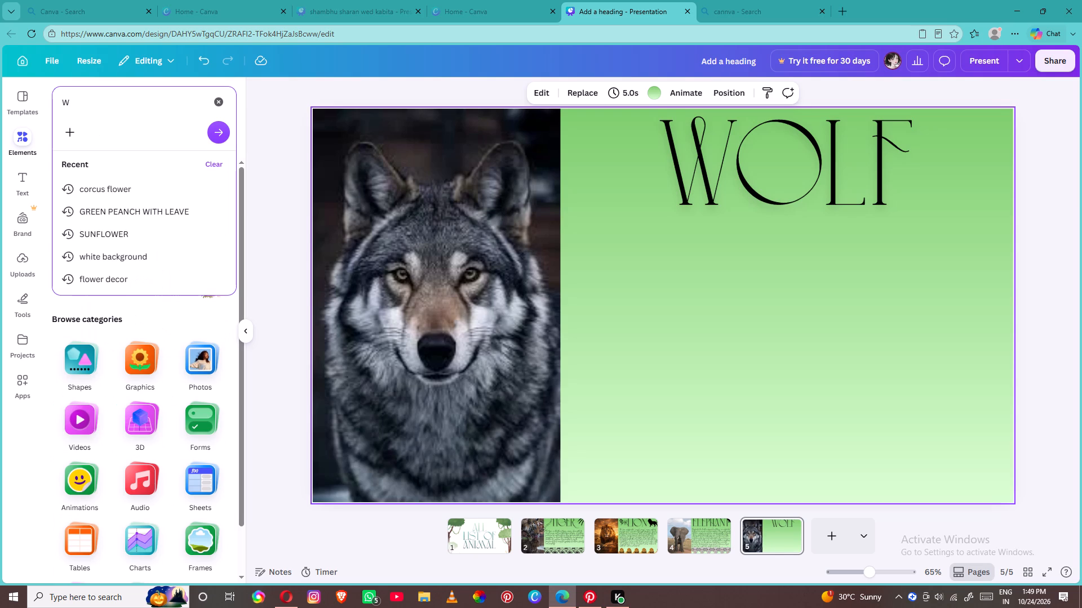
text(OL)
key(f)
key(Return)
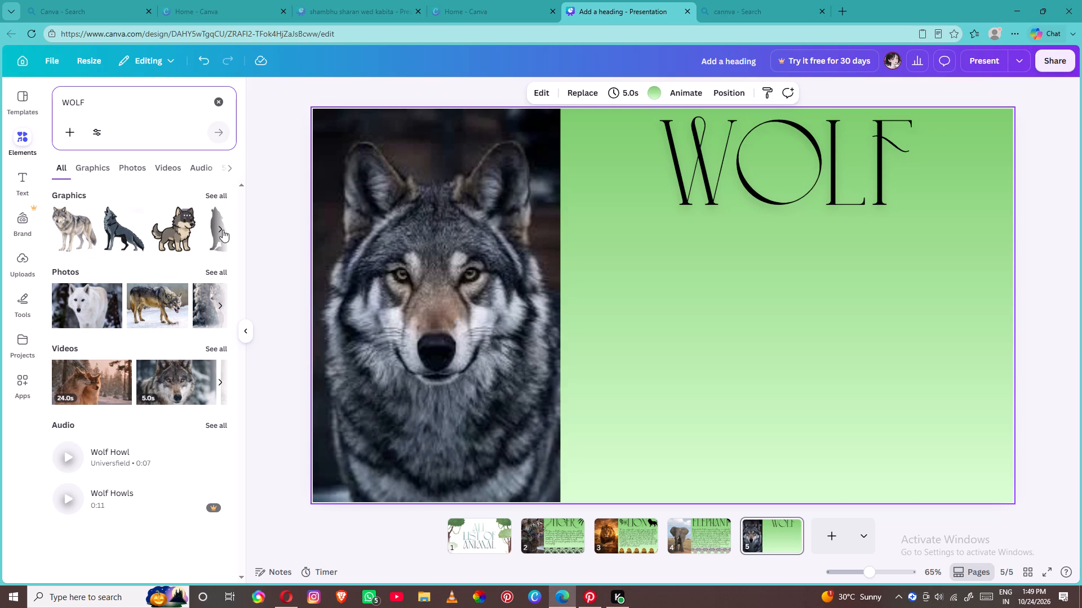
click(218, 199)
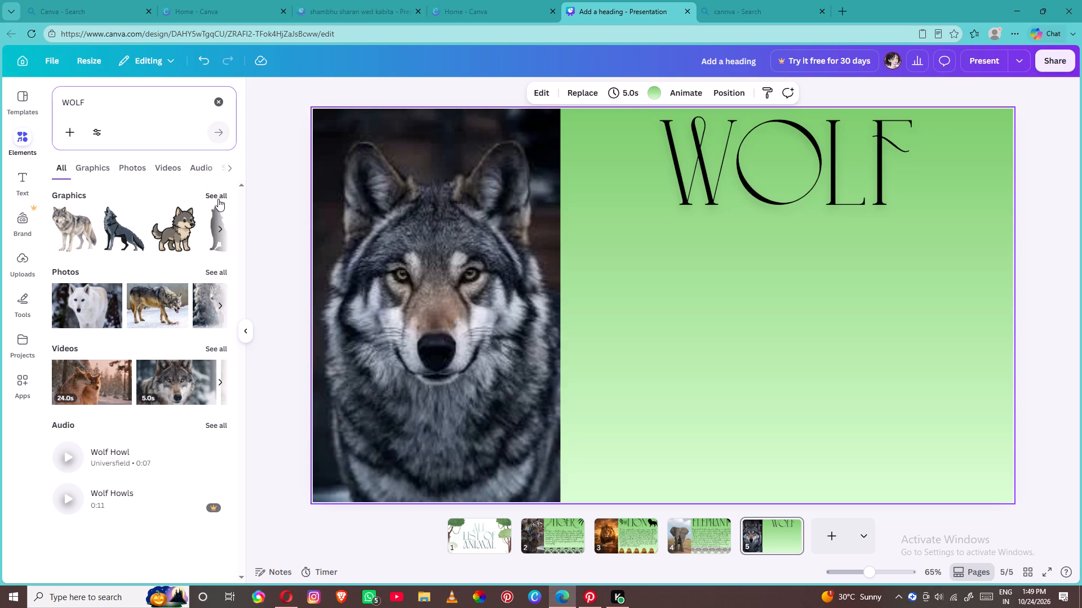
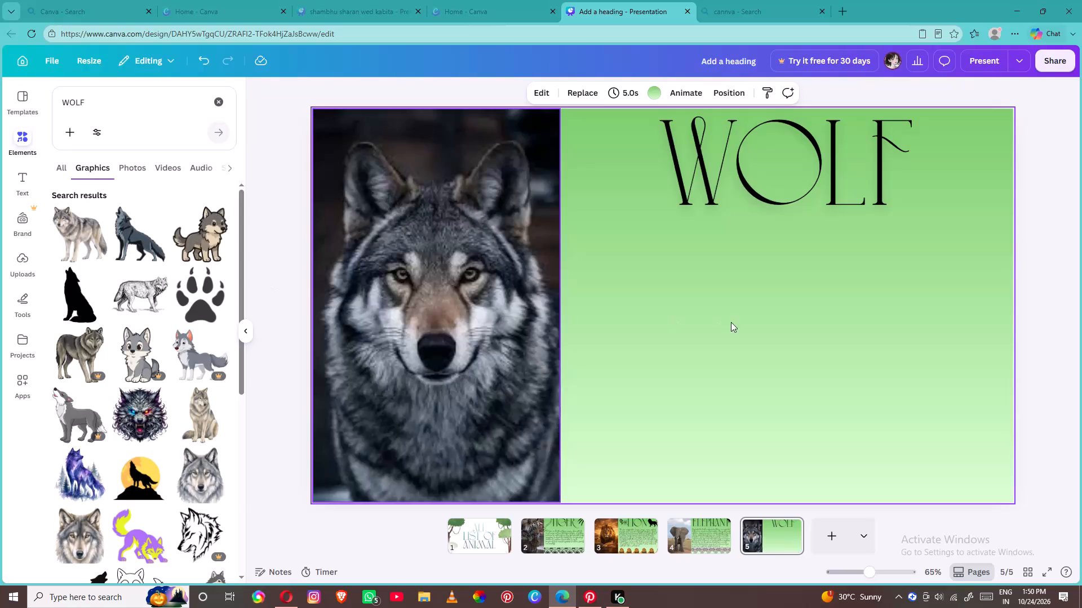
Insert the grey howling wolf graphic from the WOLF results and shrink it to a small figure in the green area.
click(125, 240)
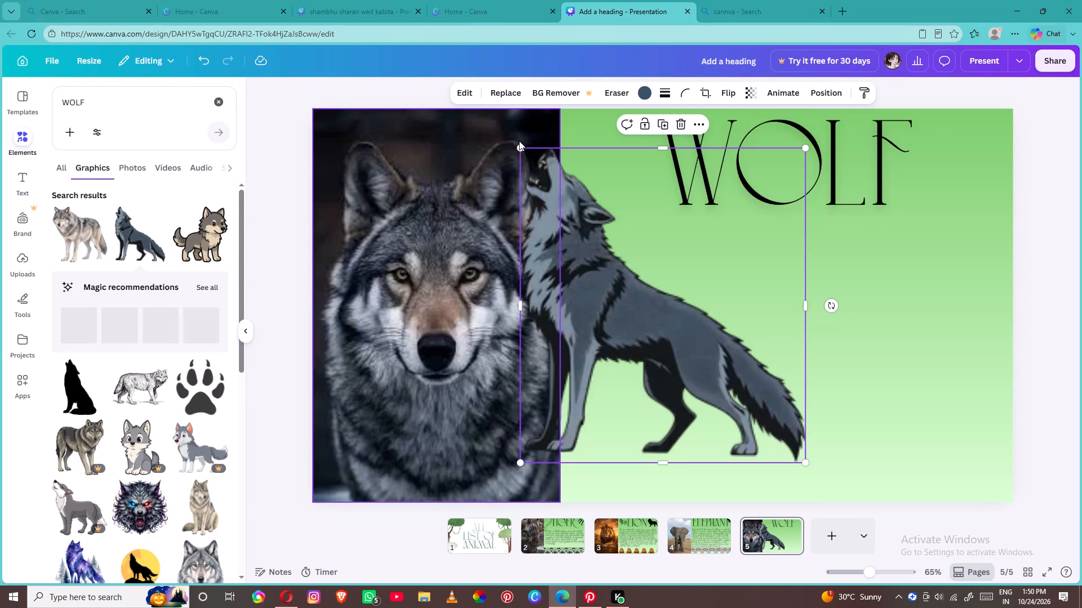
drag(519, 144, 672, 421)
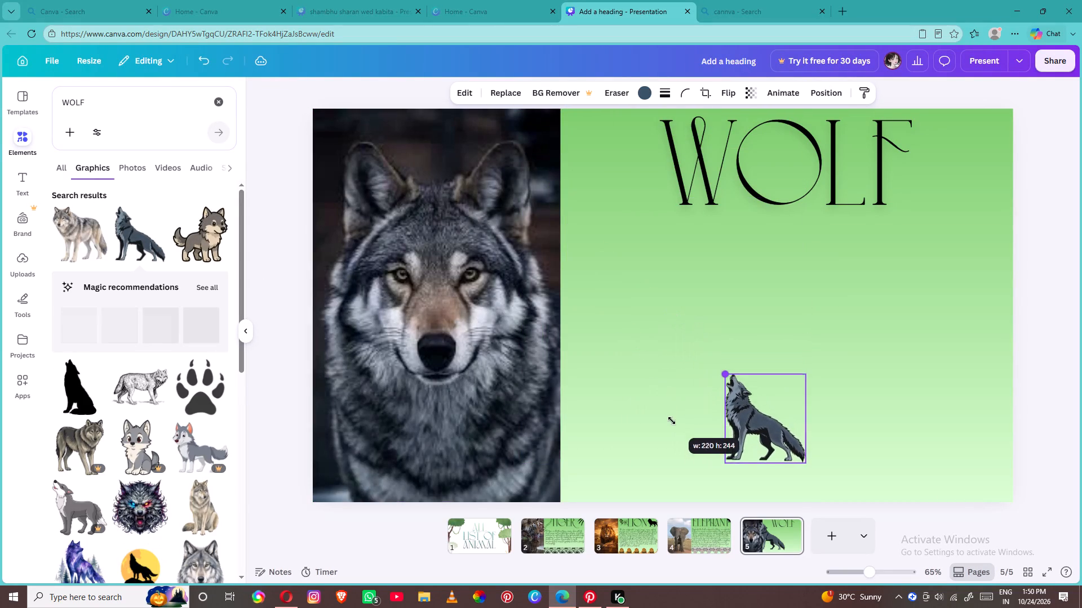
drag(672, 421, 682, 442)
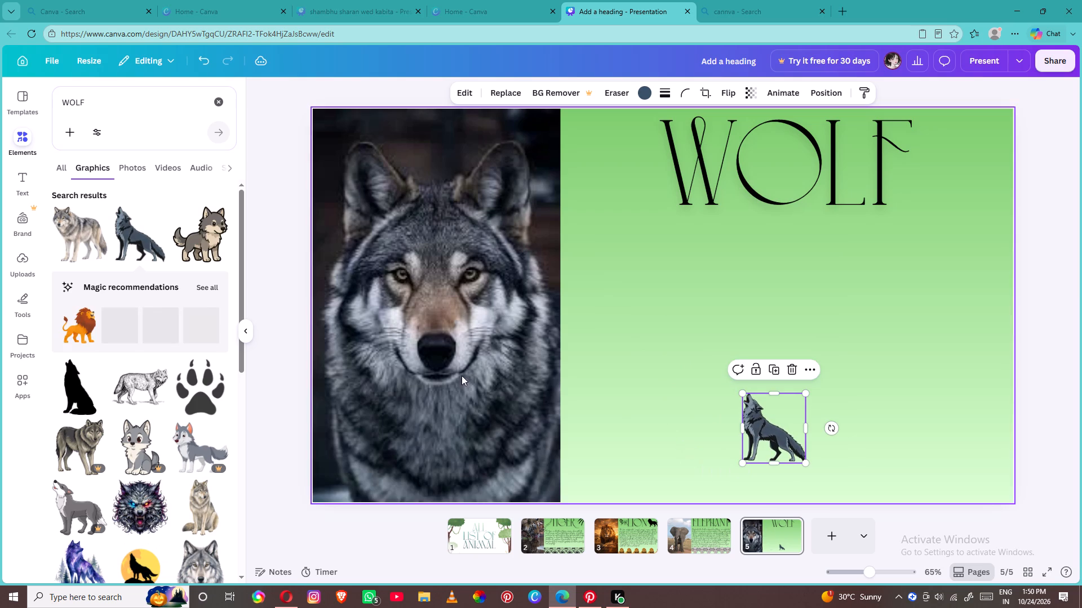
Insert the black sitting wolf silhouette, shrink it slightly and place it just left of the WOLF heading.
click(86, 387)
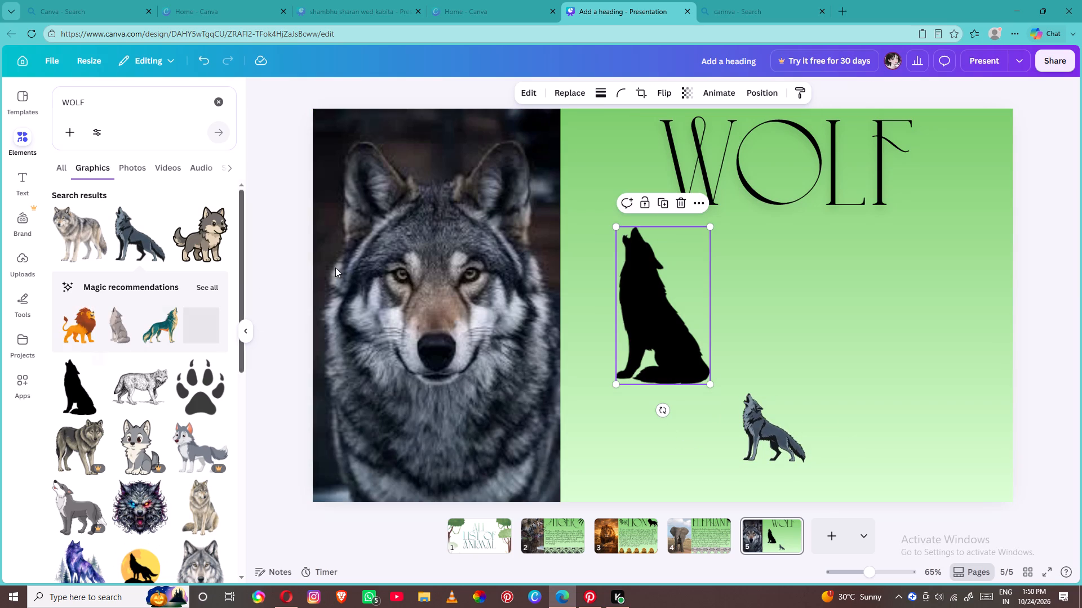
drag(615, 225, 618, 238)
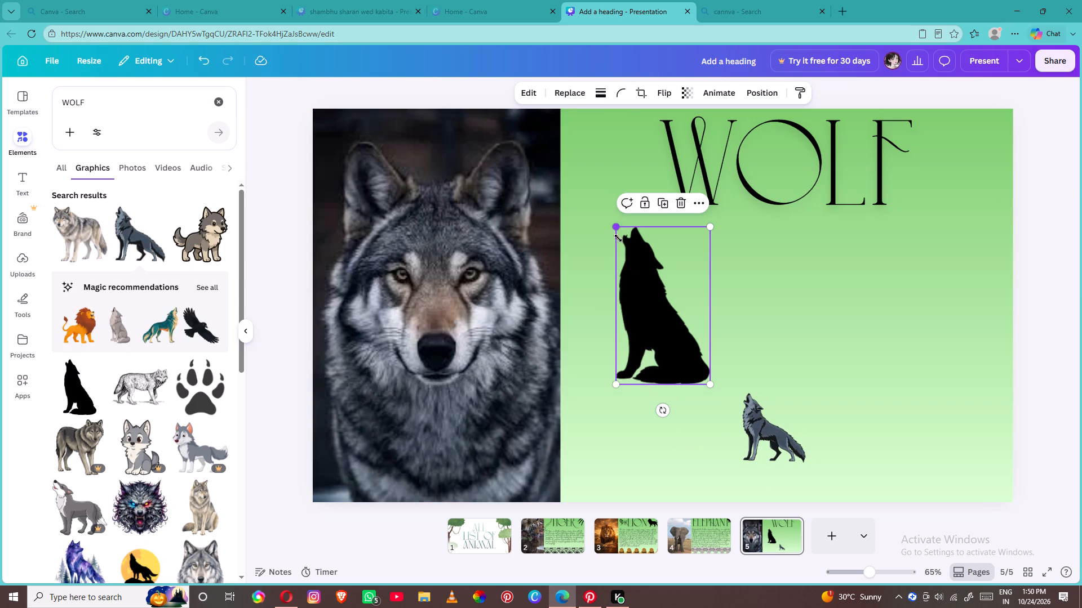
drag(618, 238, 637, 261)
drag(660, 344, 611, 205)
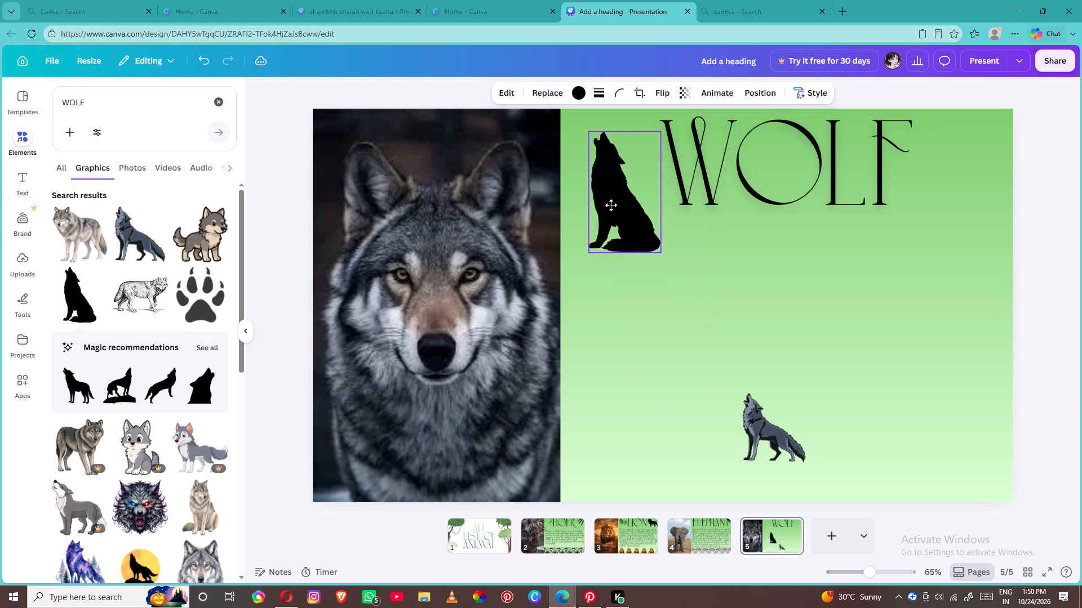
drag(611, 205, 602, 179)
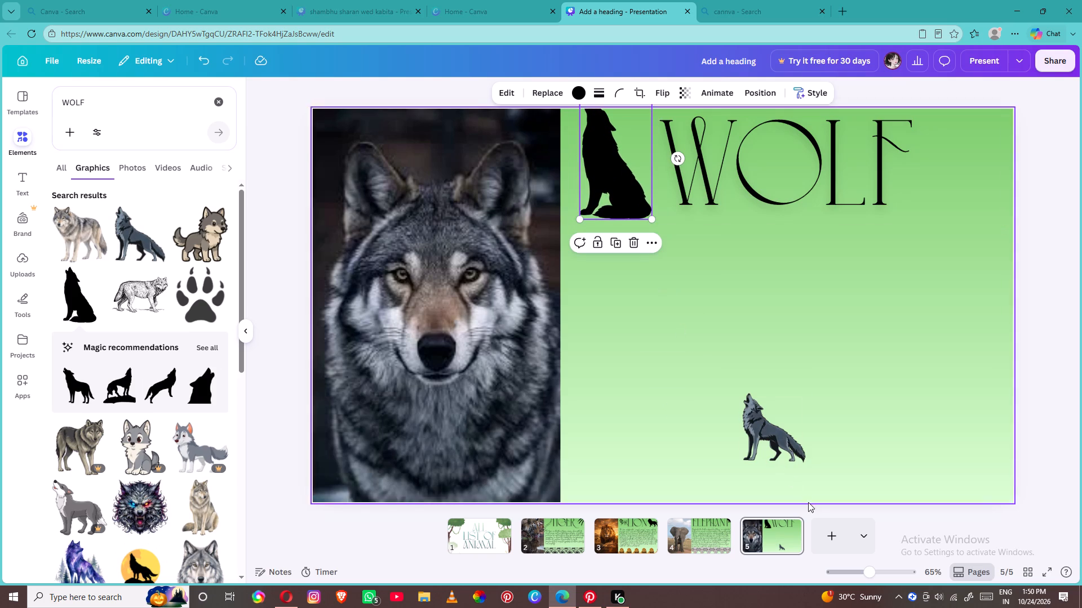
Move the small grey howling wolf to the upper-right corner of the page, just right of the WOLF heading.
drag(788, 443, 974, 162)
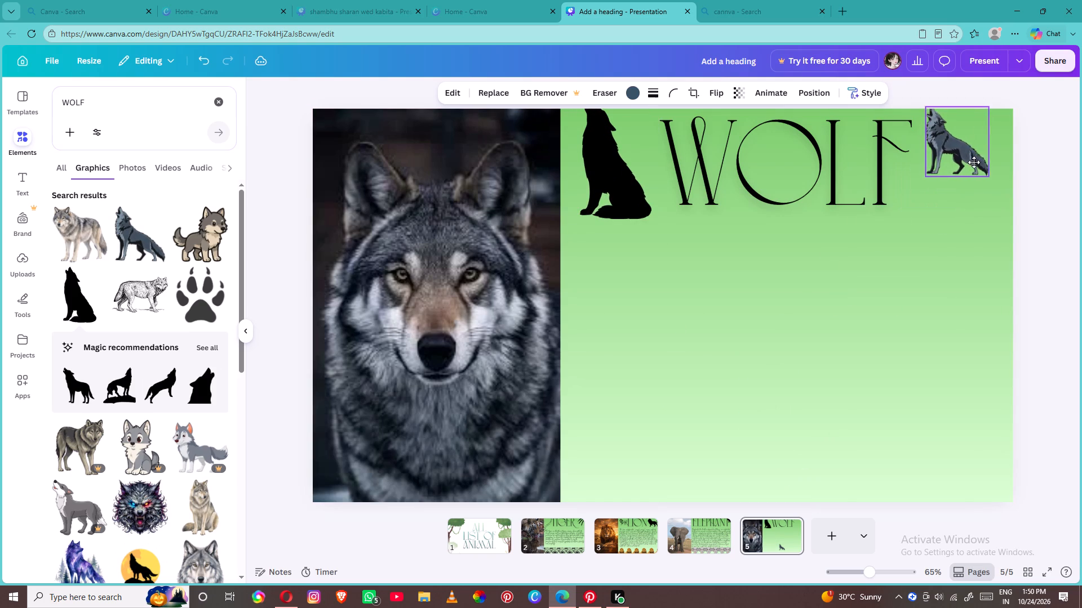
drag(974, 162, 975, 165)
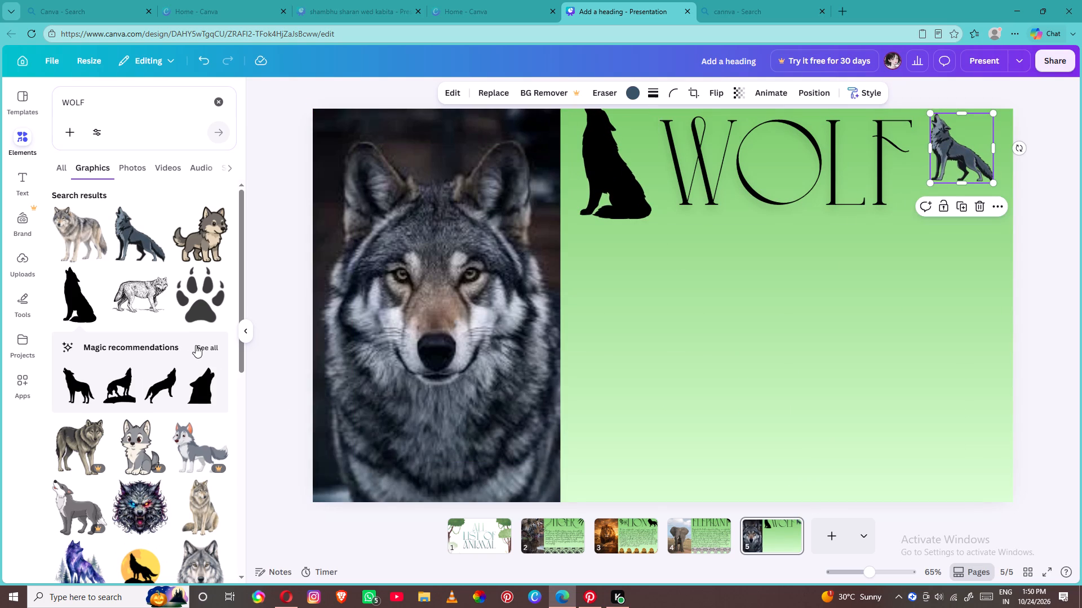
Show all recommended graphics similar to the silhouette, insert the wolf howling before a grey moon, and shrink it below the heading.
click(196, 345)
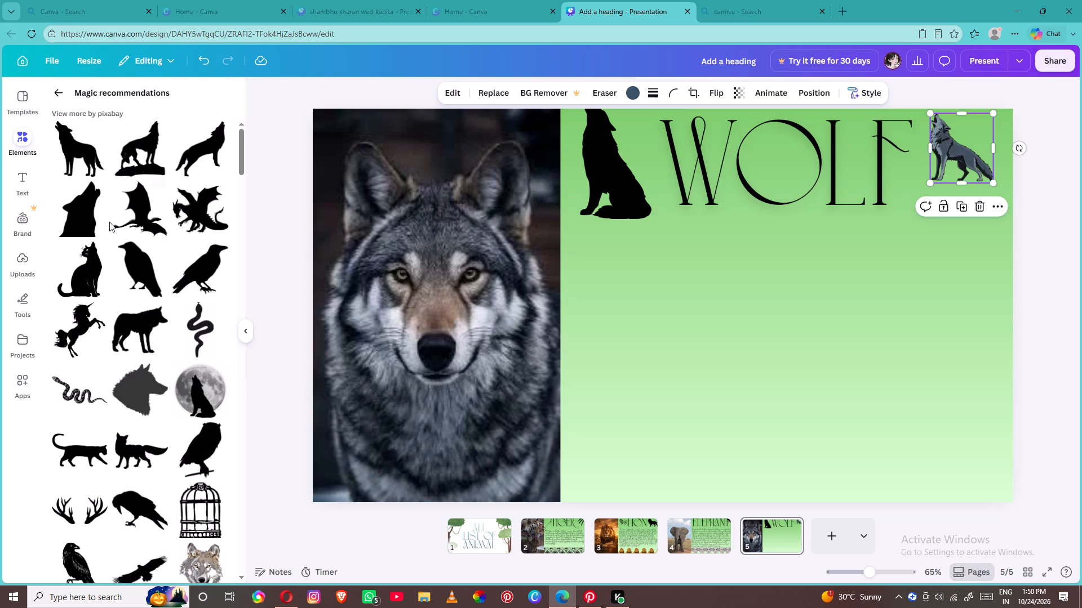
click(204, 391)
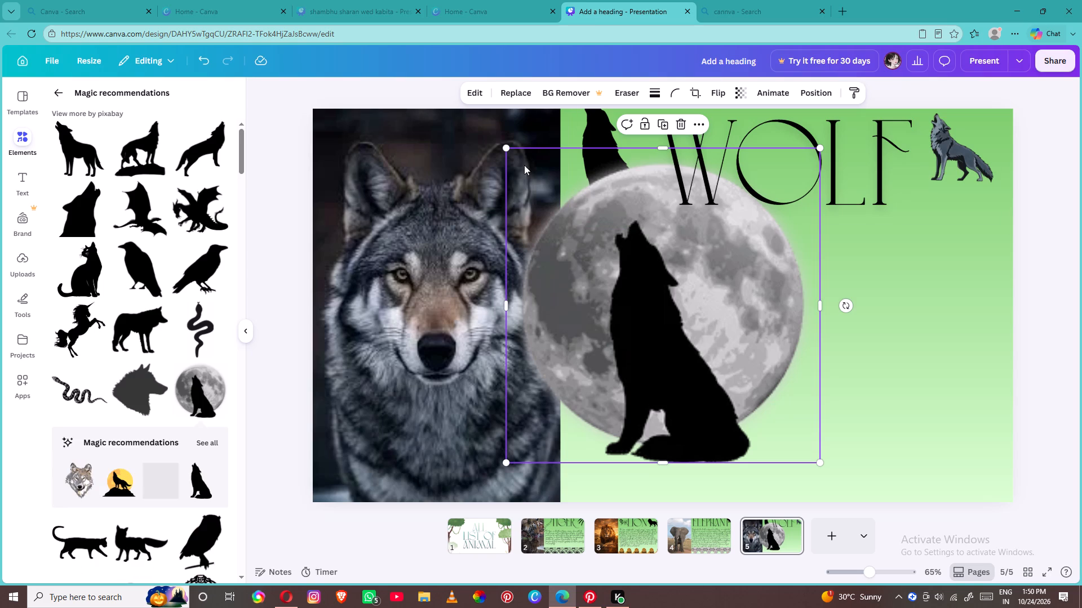
drag(506, 147, 642, 329)
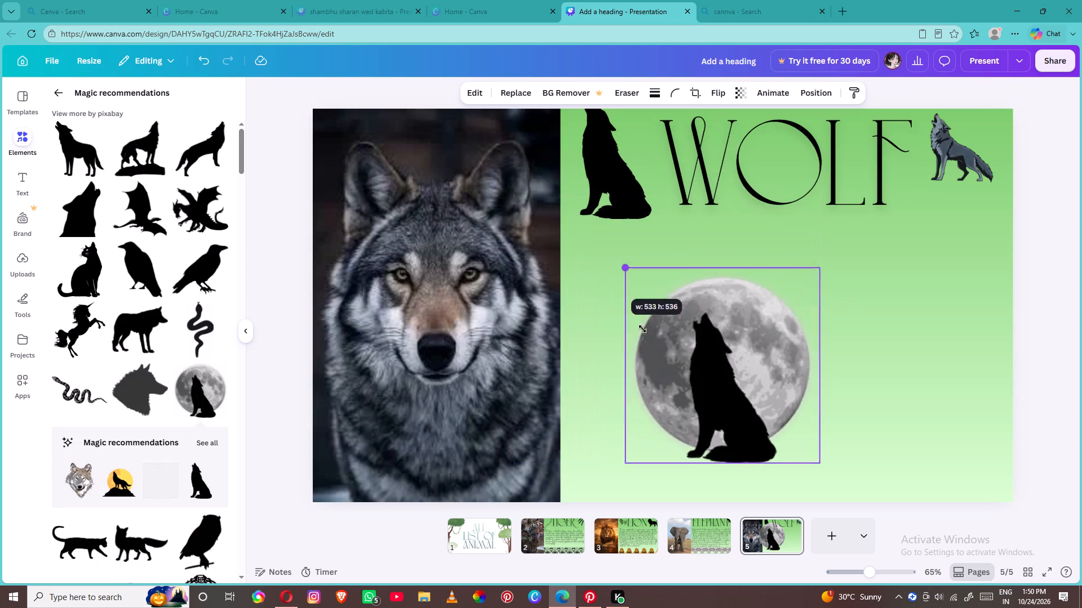
drag(642, 329, 659, 358)
drag(659, 358, 659, 352)
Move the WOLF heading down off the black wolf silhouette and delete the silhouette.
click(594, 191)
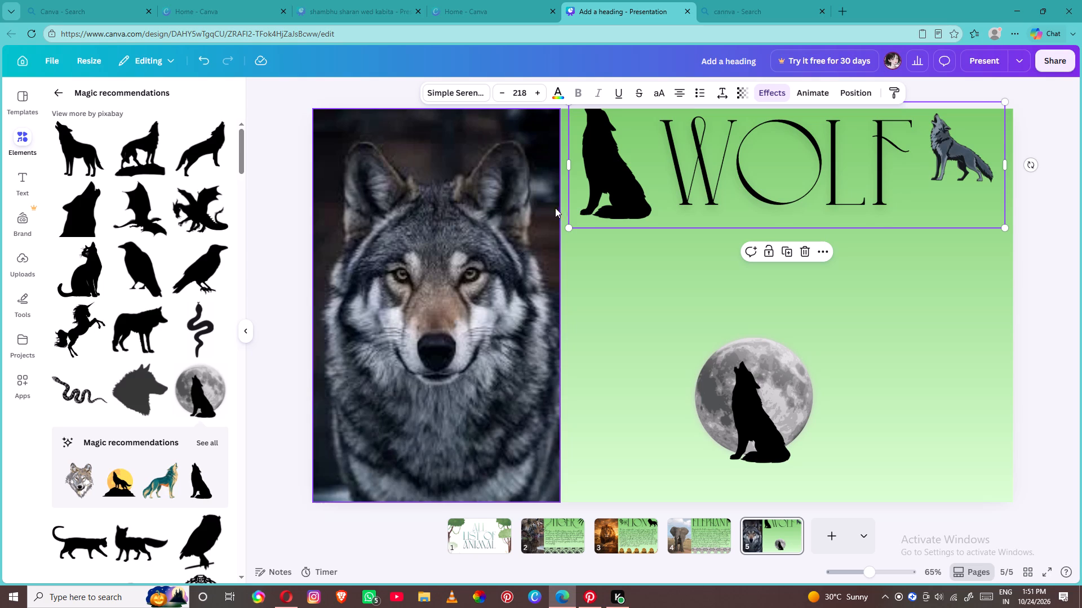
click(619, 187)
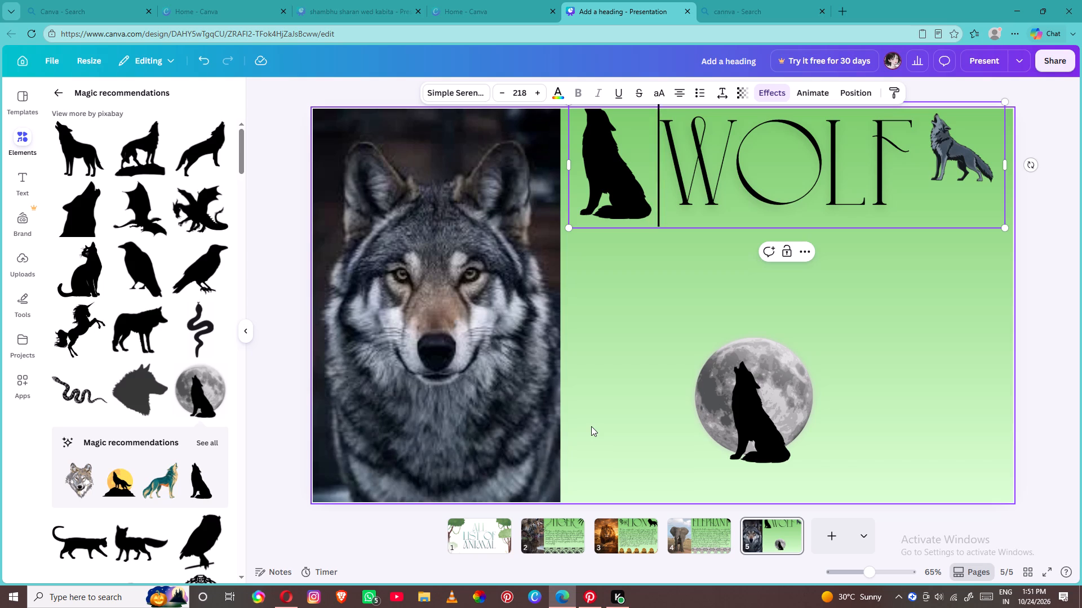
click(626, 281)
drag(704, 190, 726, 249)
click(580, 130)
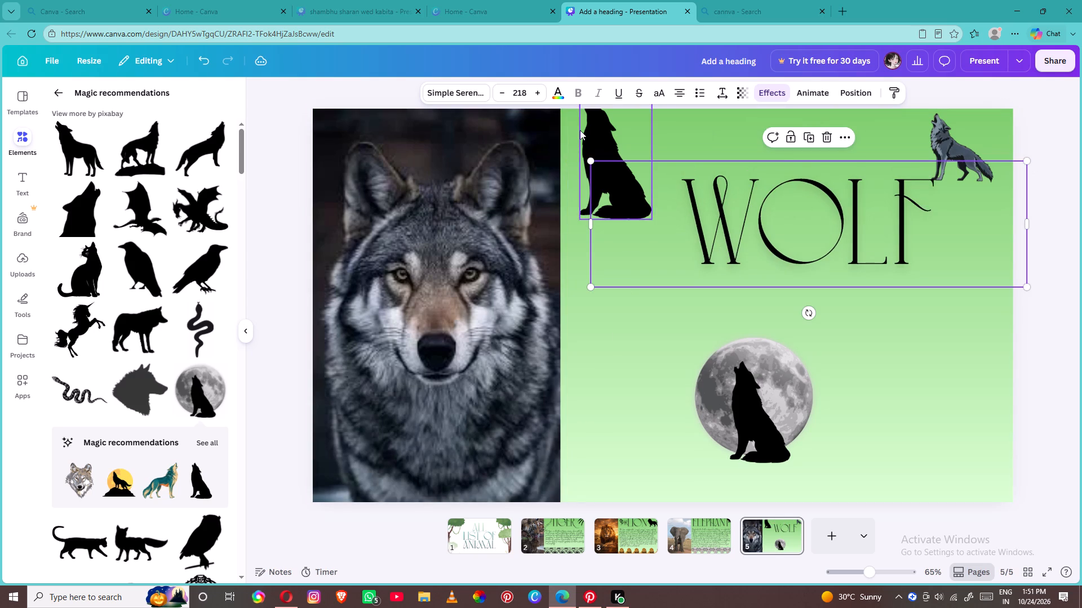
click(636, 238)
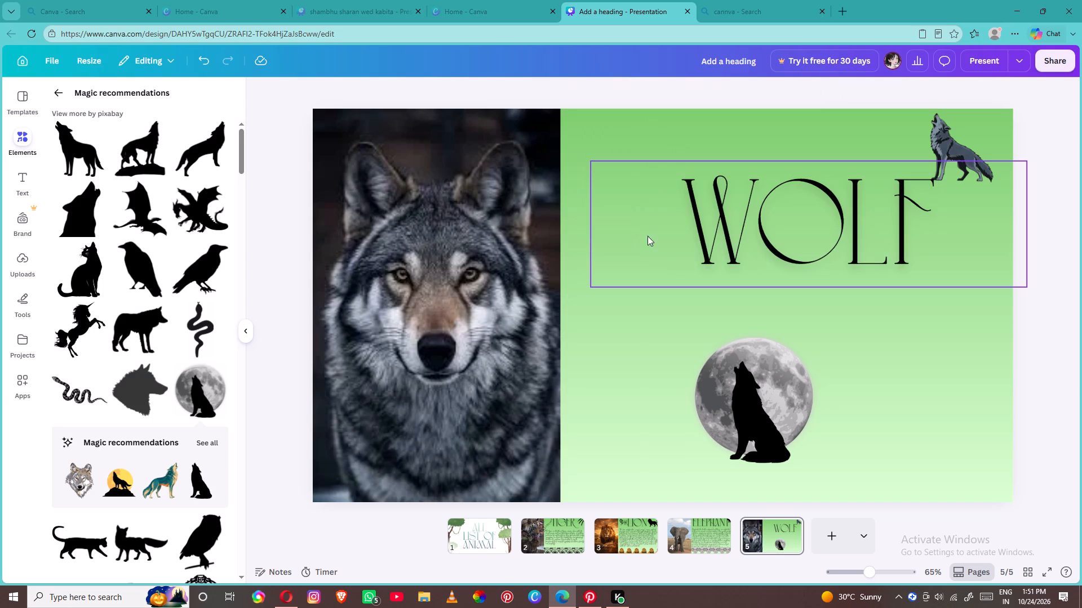
Move the WOLF heading back to the top of the green area, close to the grey howling wolf.
drag(744, 222, 731, 157)
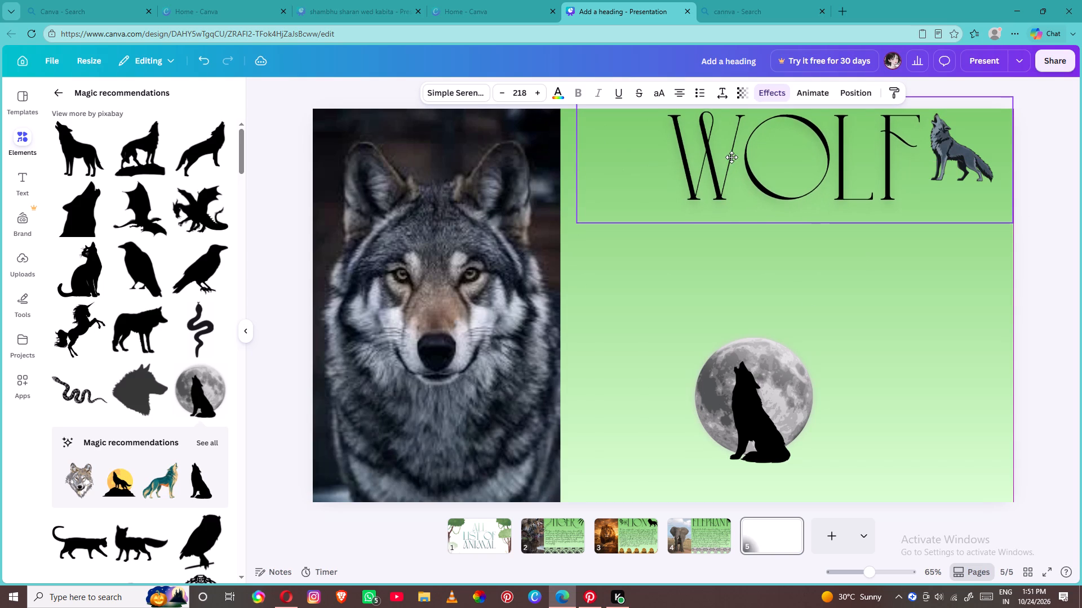
drag(731, 157, 735, 153)
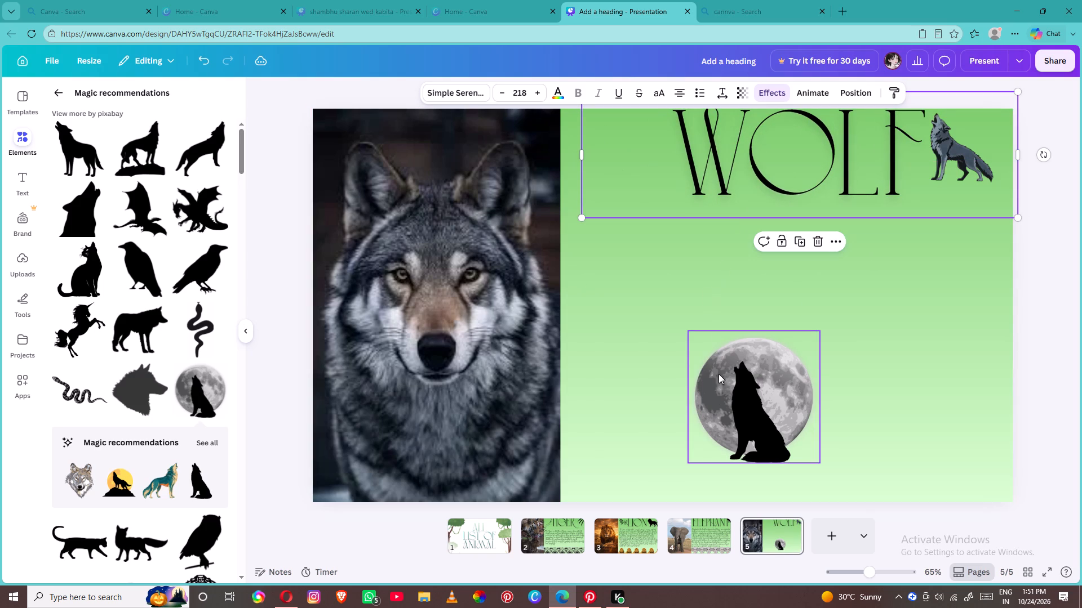
Shrink the moon-and-wolf graphic further and fit it in the green area's upper-left corner, beside the WOLF heading.
drag(734, 431, 611, 238)
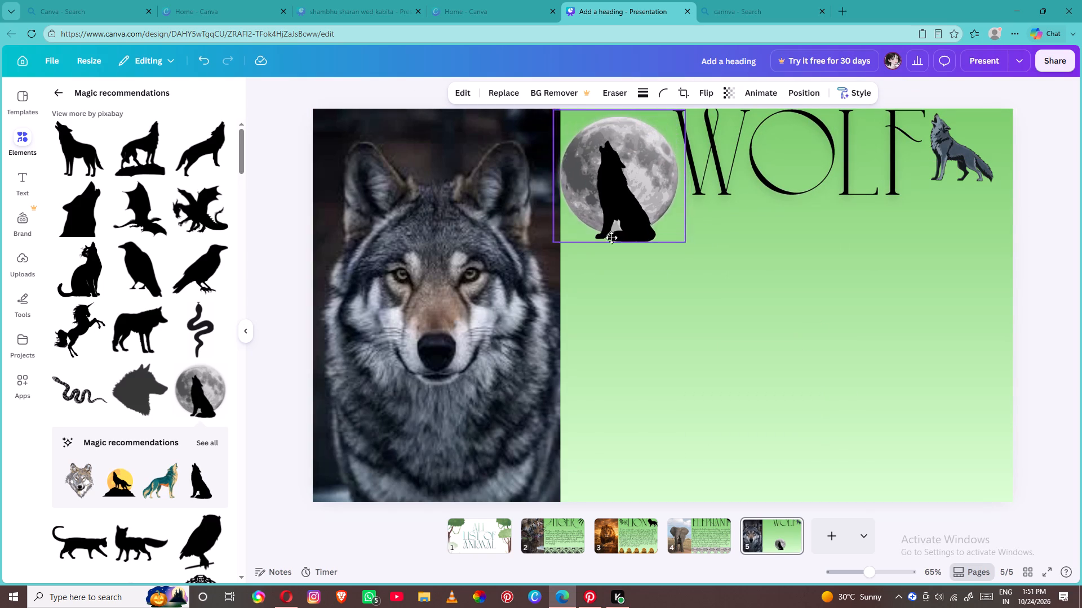
drag(611, 238, 649, 285)
drag(601, 186, 638, 221)
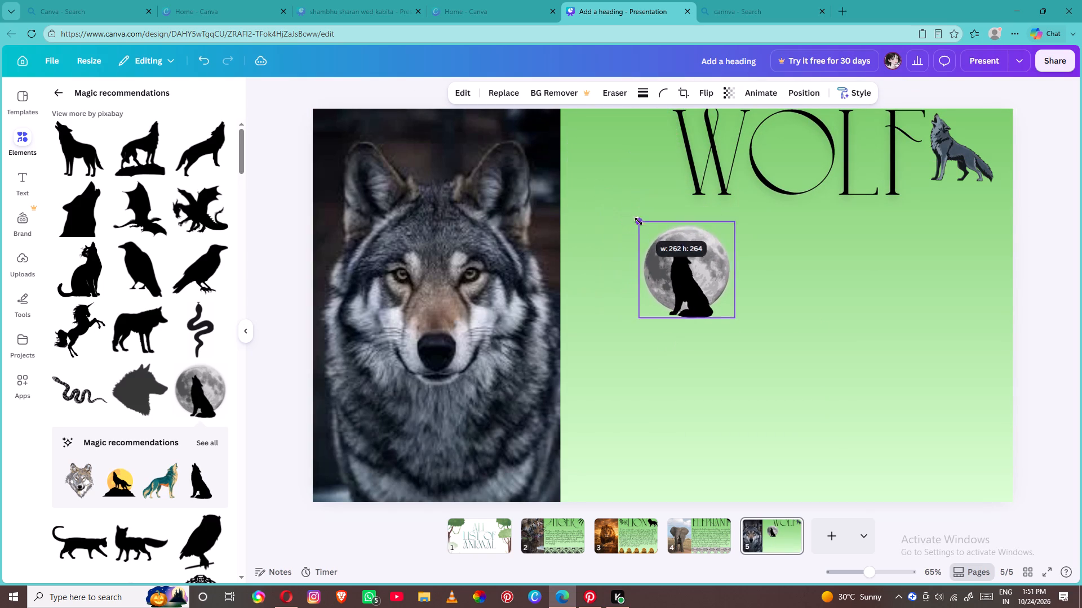
drag(638, 221, 633, 217)
drag(688, 265, 614, 194)
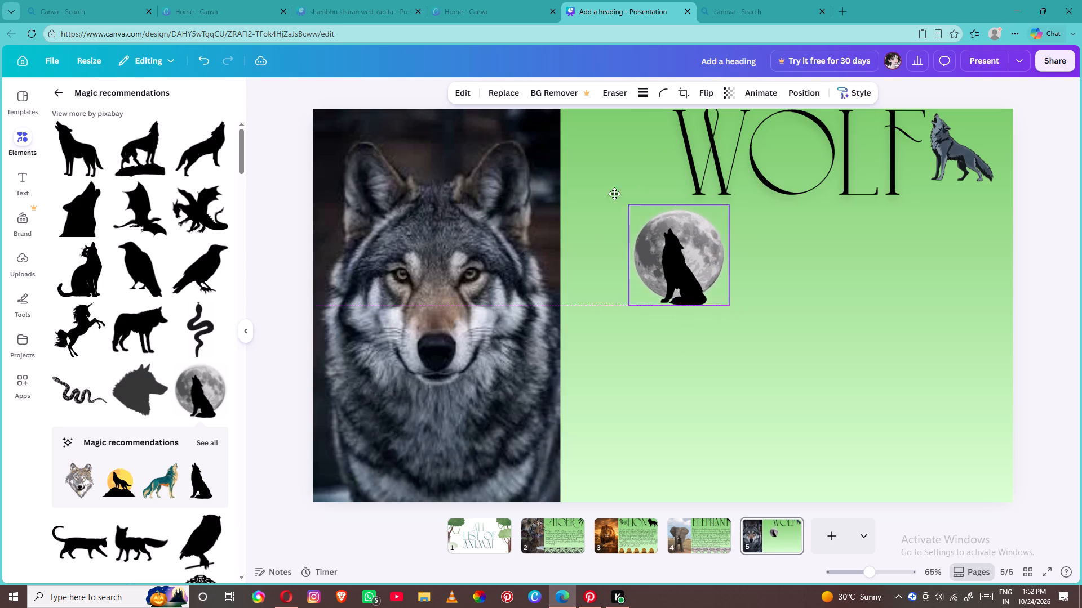
drag(614, 194, 614, 145)
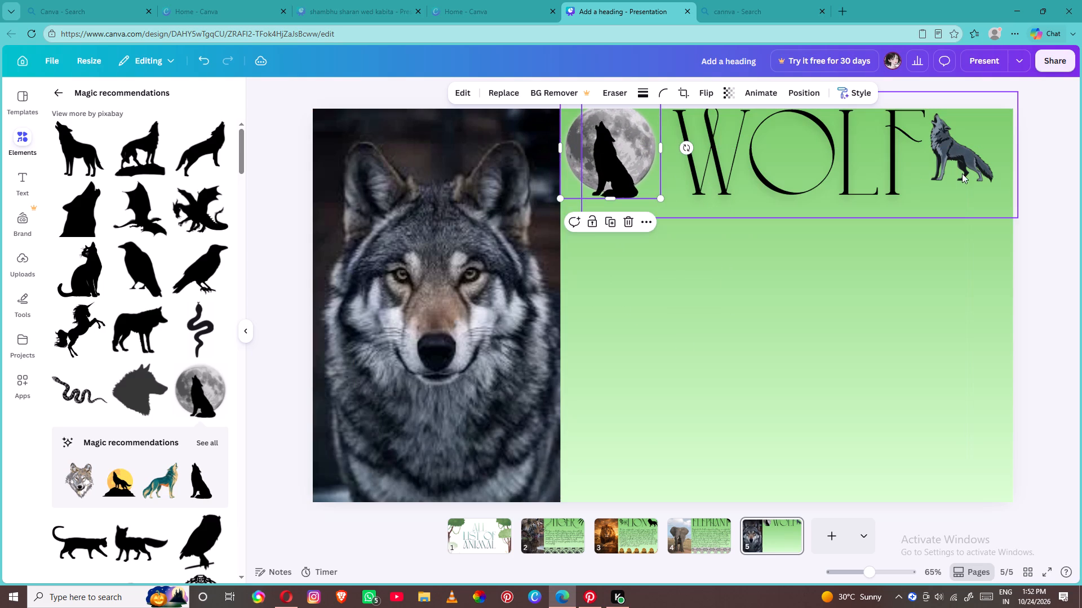
click(967, 163)
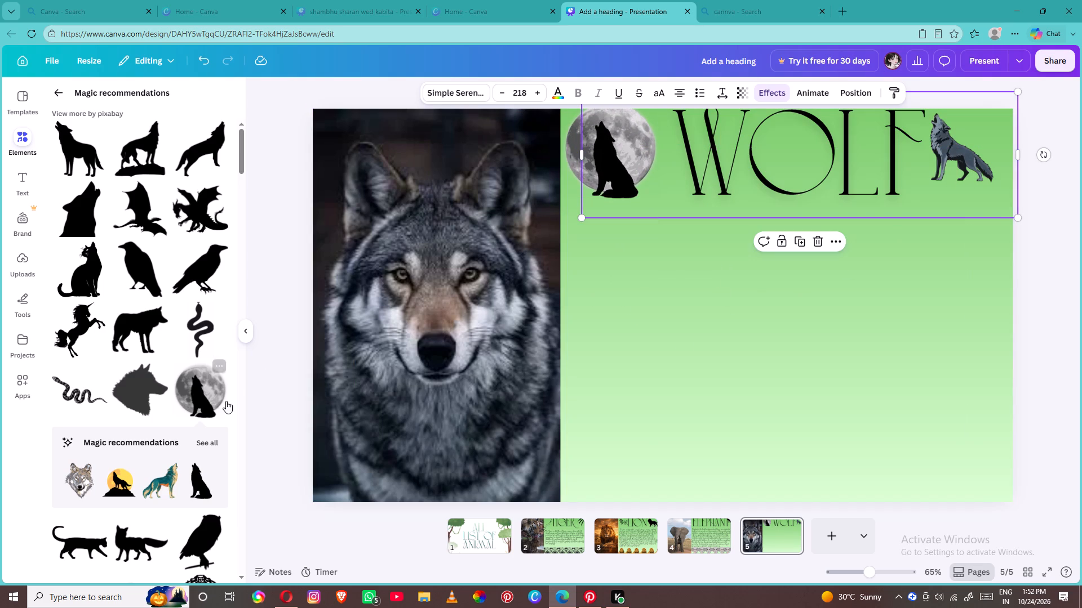
Insert the grey-brown wolf head graphic from the recommendations, shrink it and place it in the green area's lower-left corner.
scroll(221, 415, down, 1)
click(81, 378)
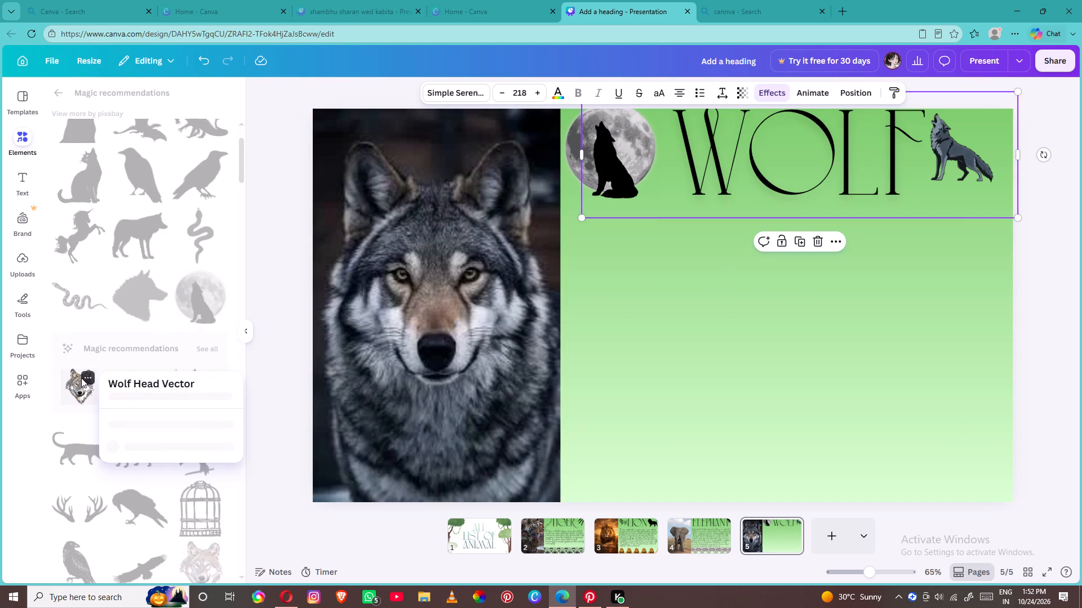
click(142, 451)
click(165, 478)
scroll(198, 493, down, 1)
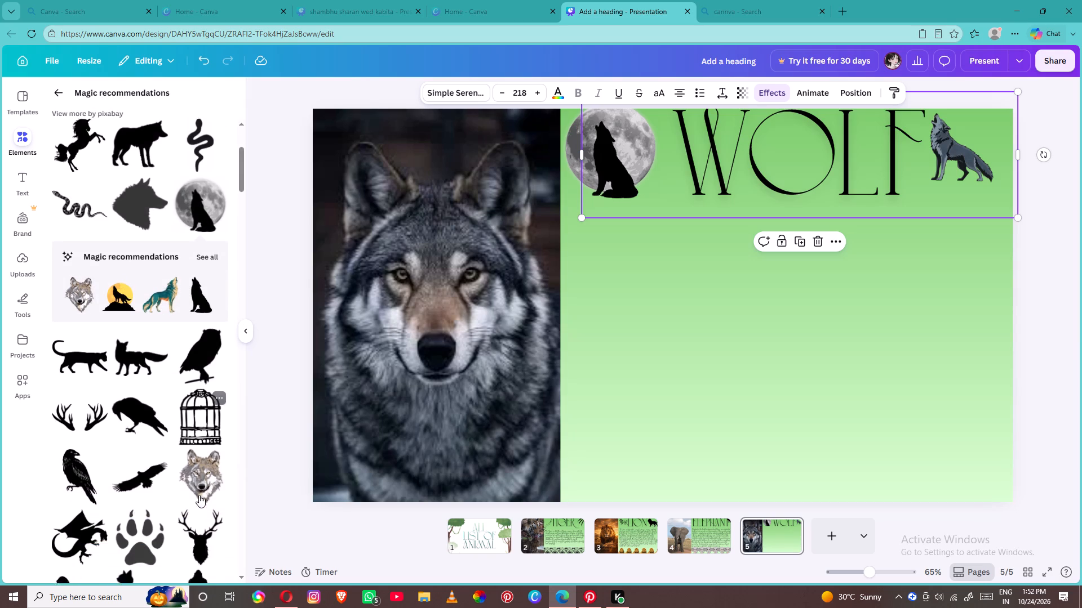
scroll(199, 495, down, 1)
click(214, 387)
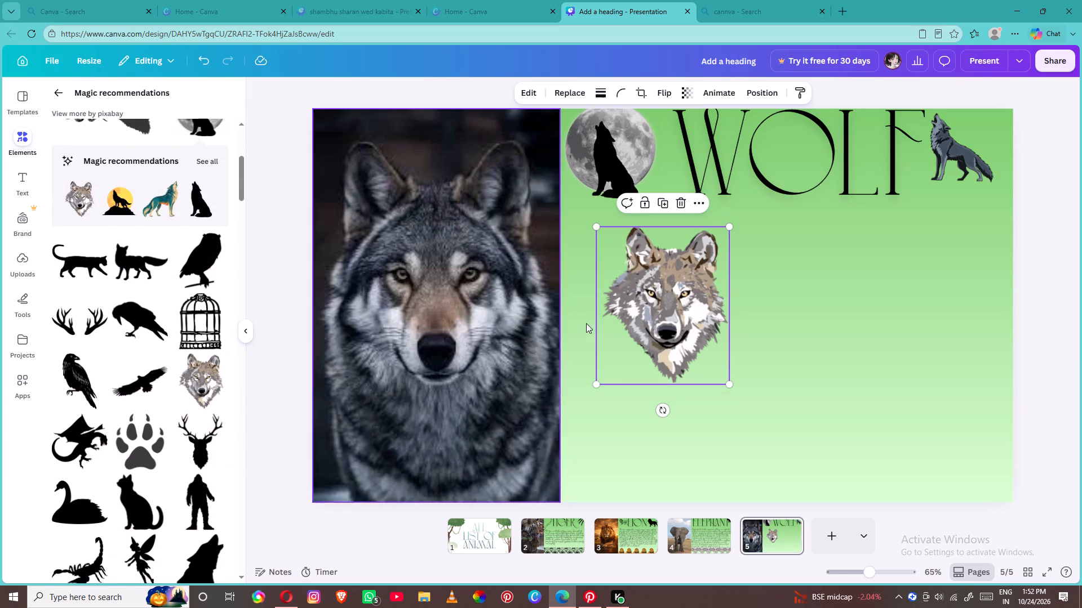
drag(599, 225, 657, 298)
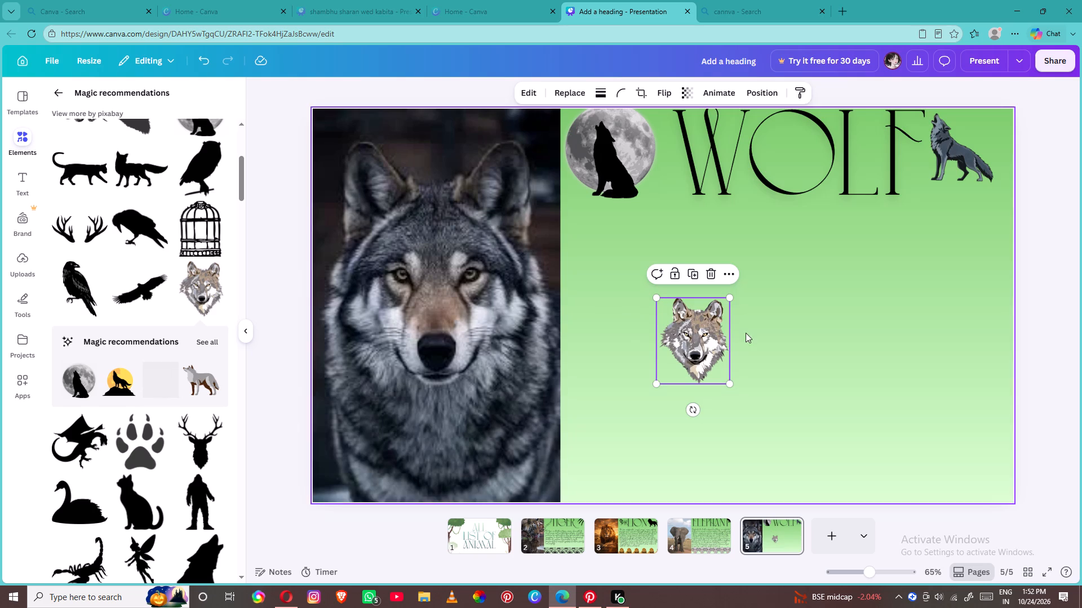
drag(700, 341, 604, 464)
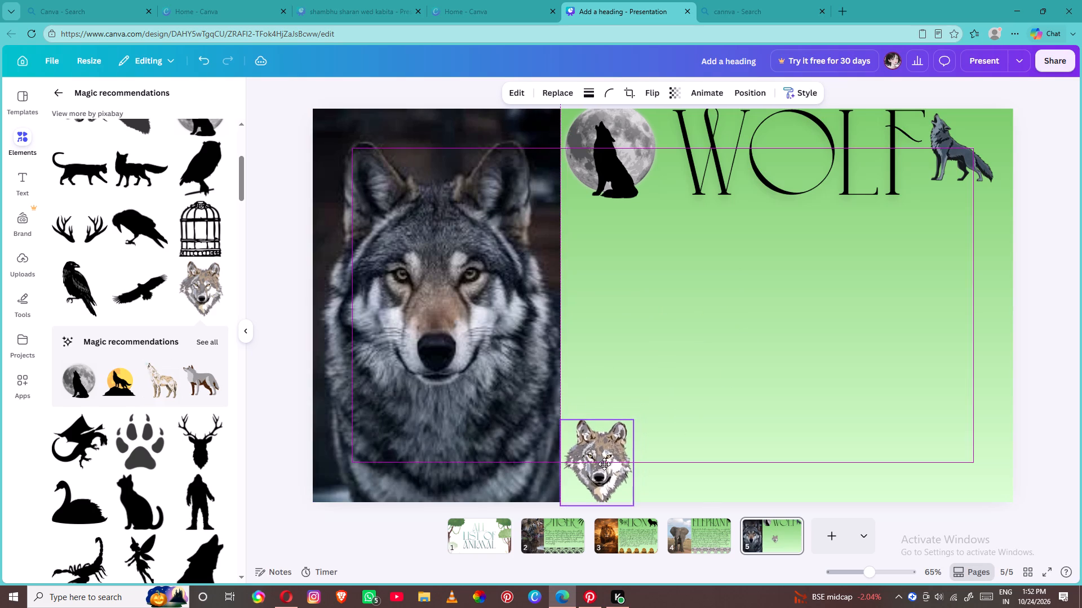
drag(604, 464, 598, 464)
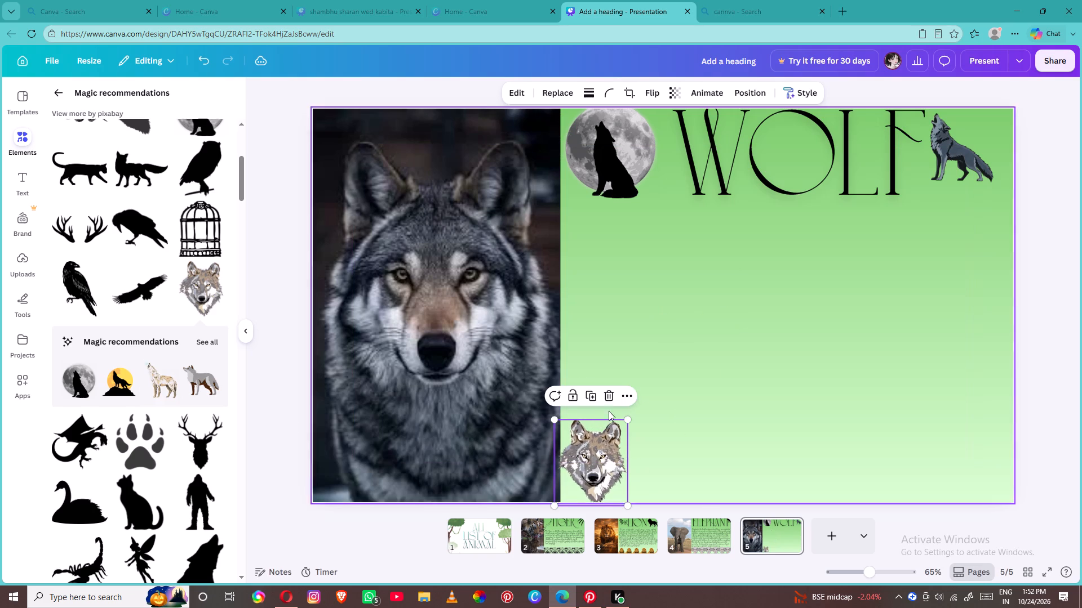
click(596, 392)
drag(606, 445, 651, 437)
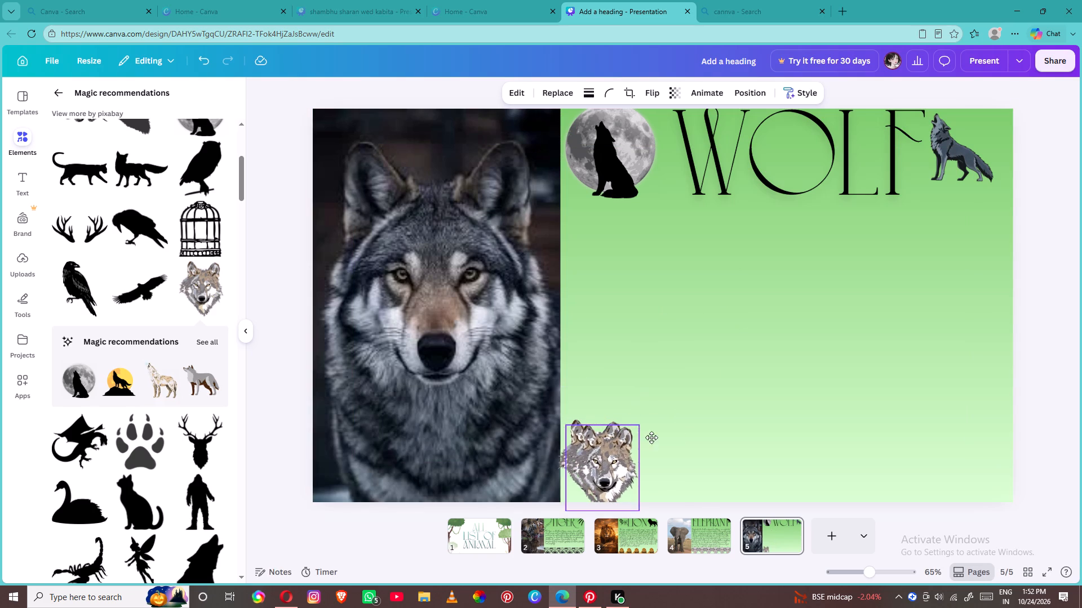
drag(651, 437, 655, 444)
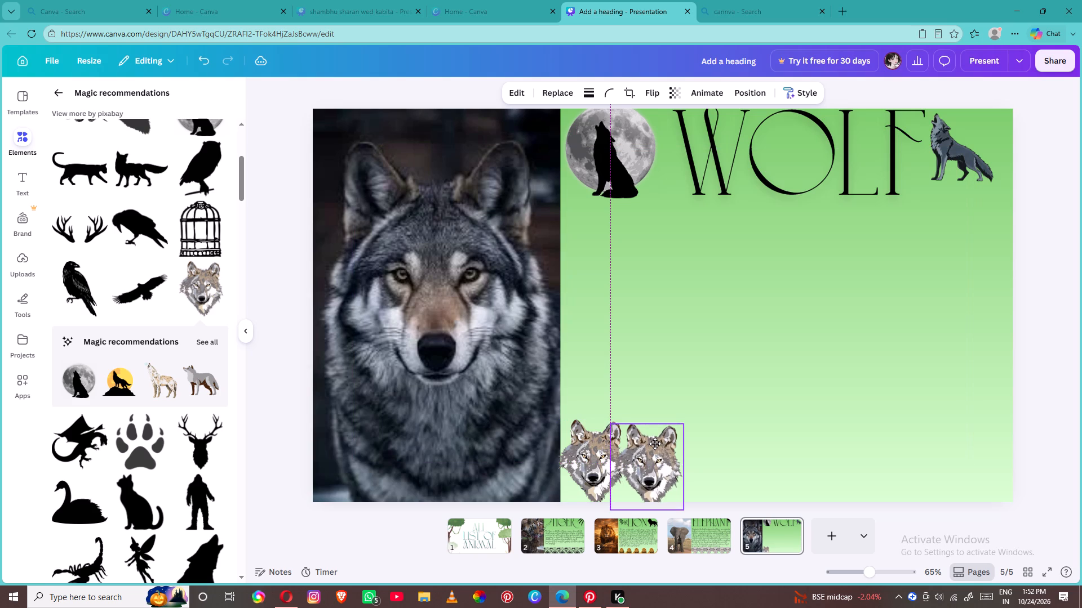
drag(655, 444, 657, 443)
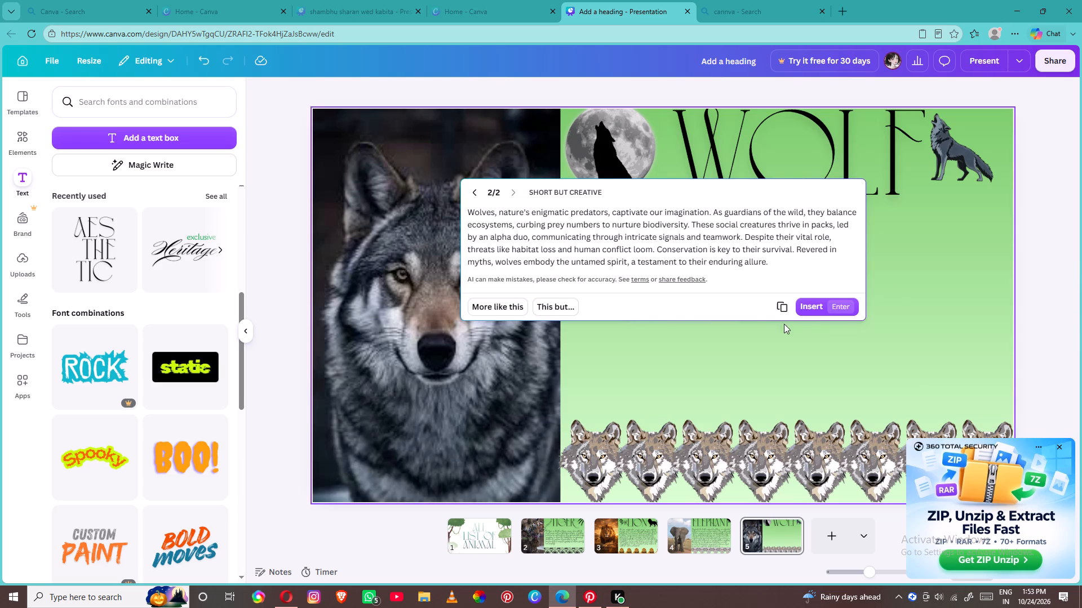
click(811, 308)
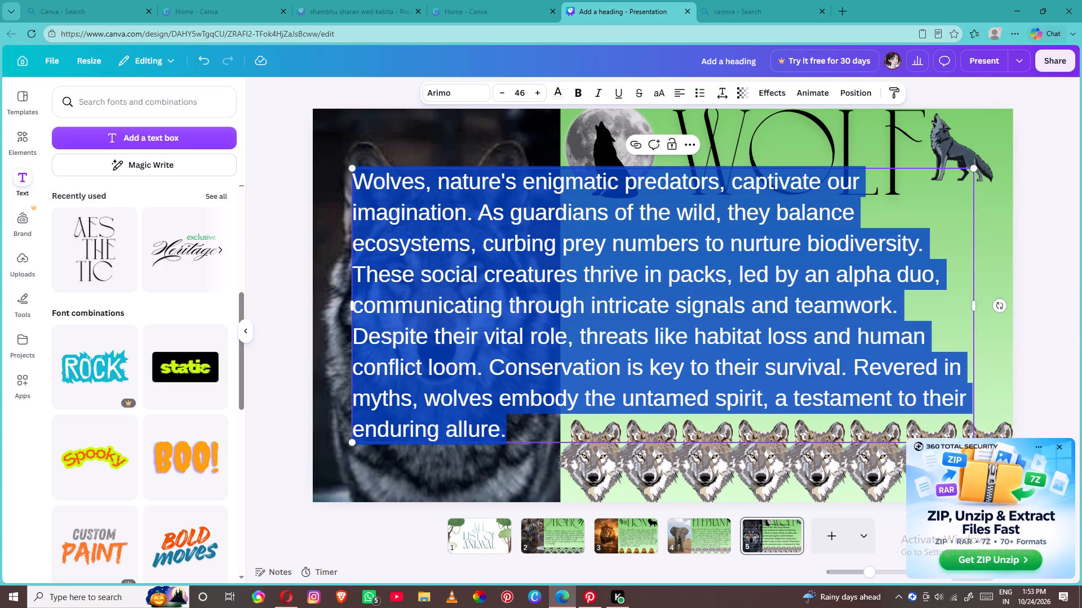
Set the inserted wolf paragraph's font to Above the Beyond Script.
click(459, 90)
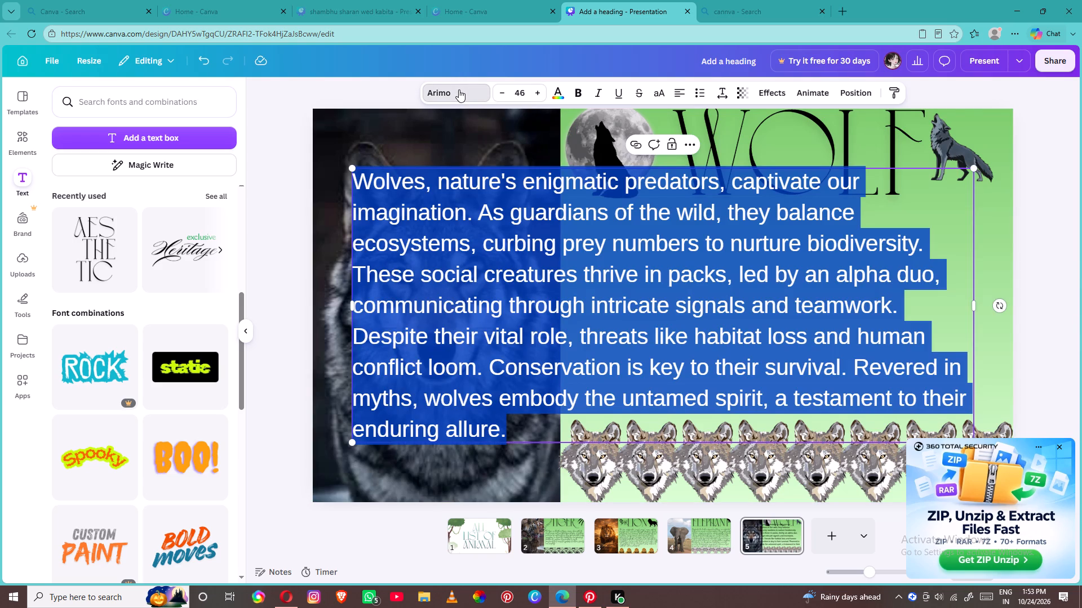
click(184, 228)
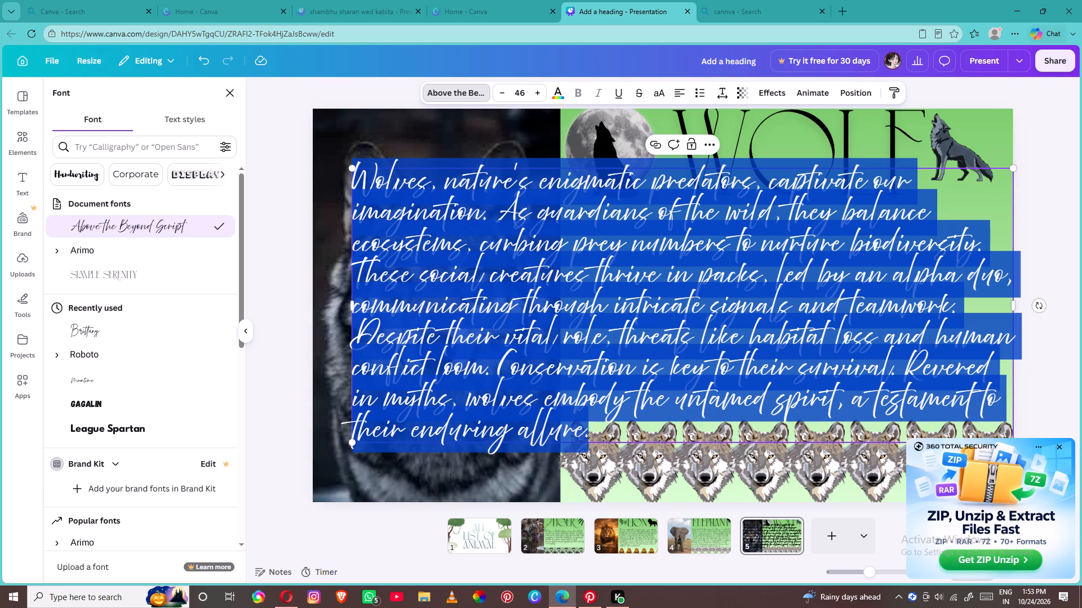
Shrink the wolf paragraph to about size 30.8 and fit it in the green area between the WOLF heading and the wolf-head row.
drag(356, 169, 363, 171)
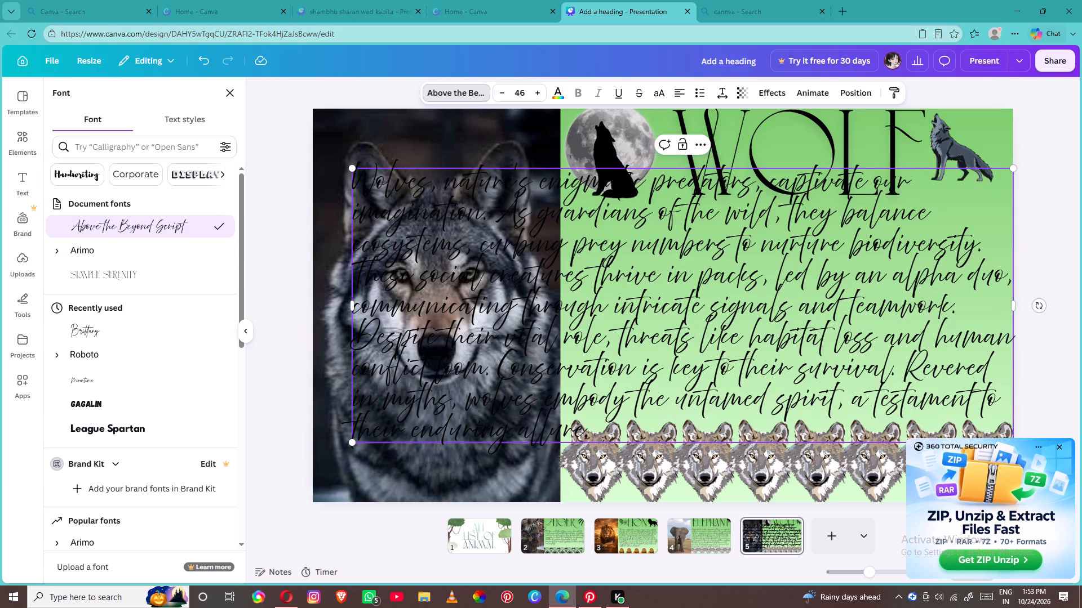
drag(354, 166, 591, 229)
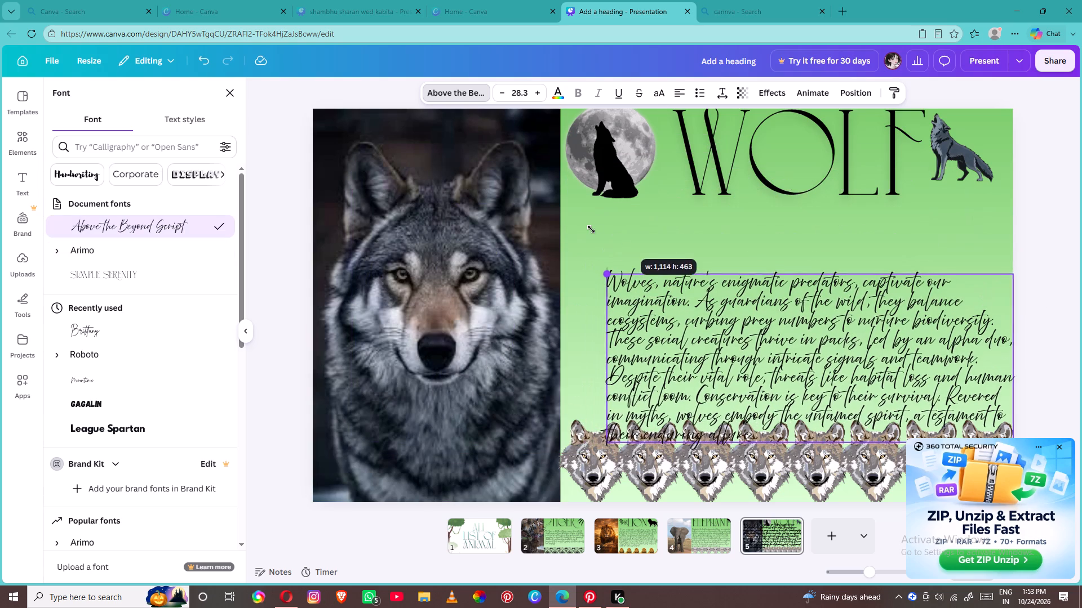
drag(591, 229, 588, 217)
drag(695, 324, 693, 289)
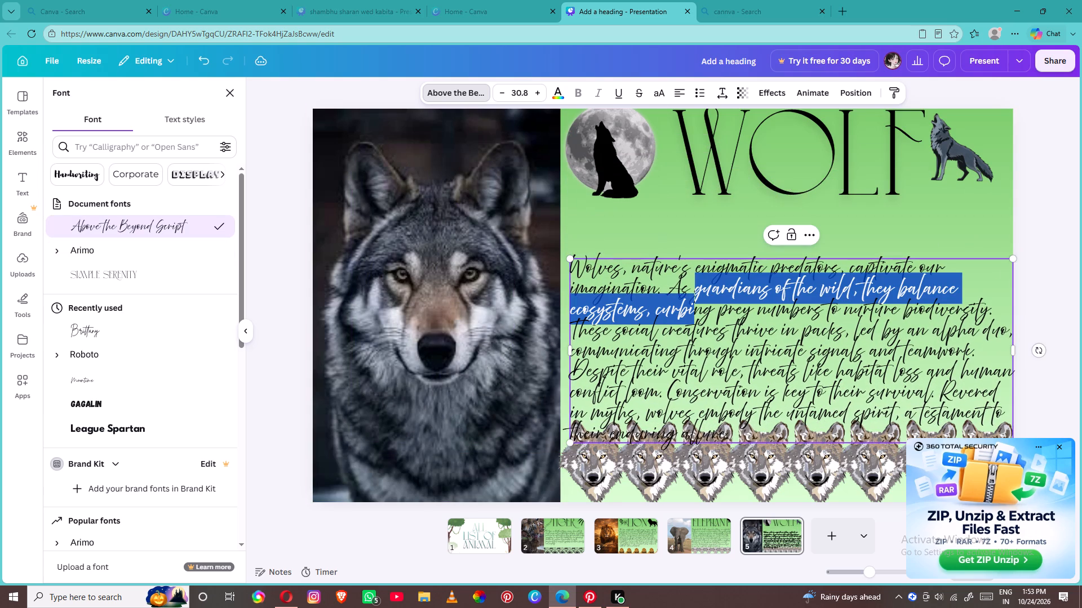
click(683, 213)
drag(666, 307, 667, 262)
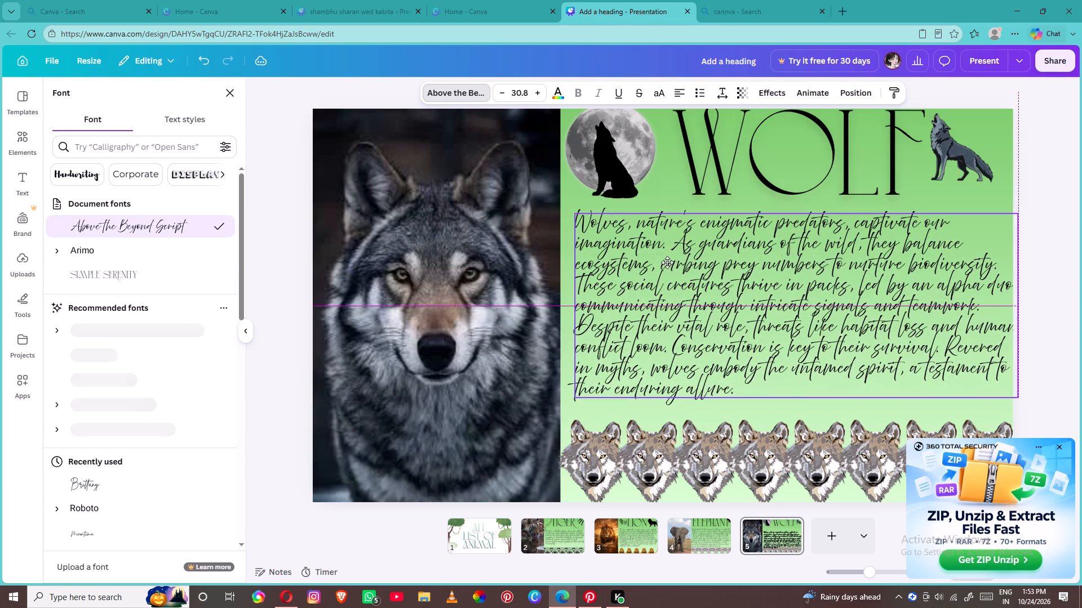
drag(667, 262, 666, 262)
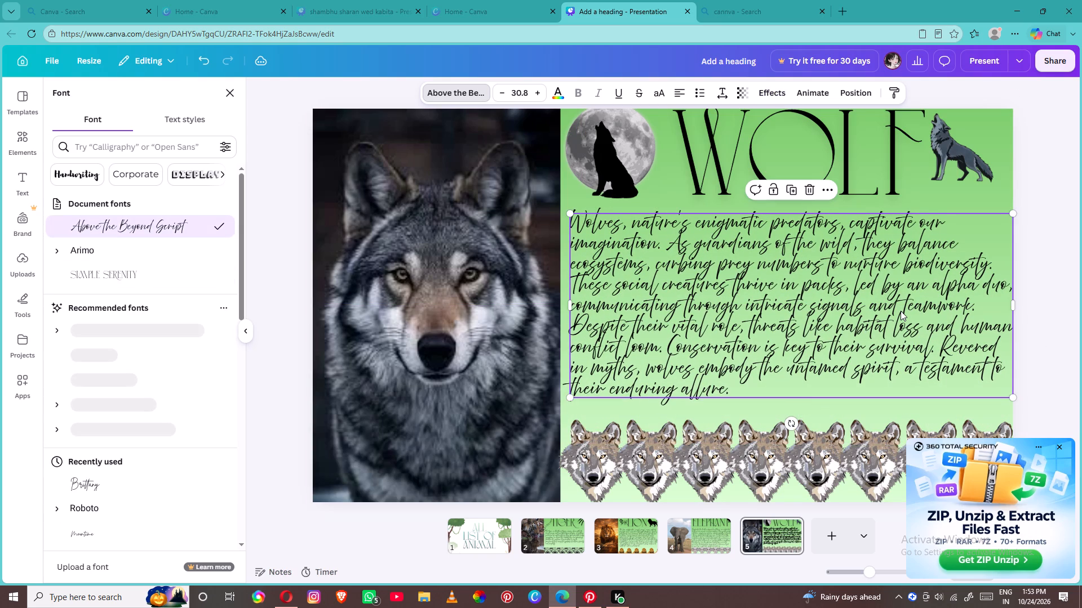
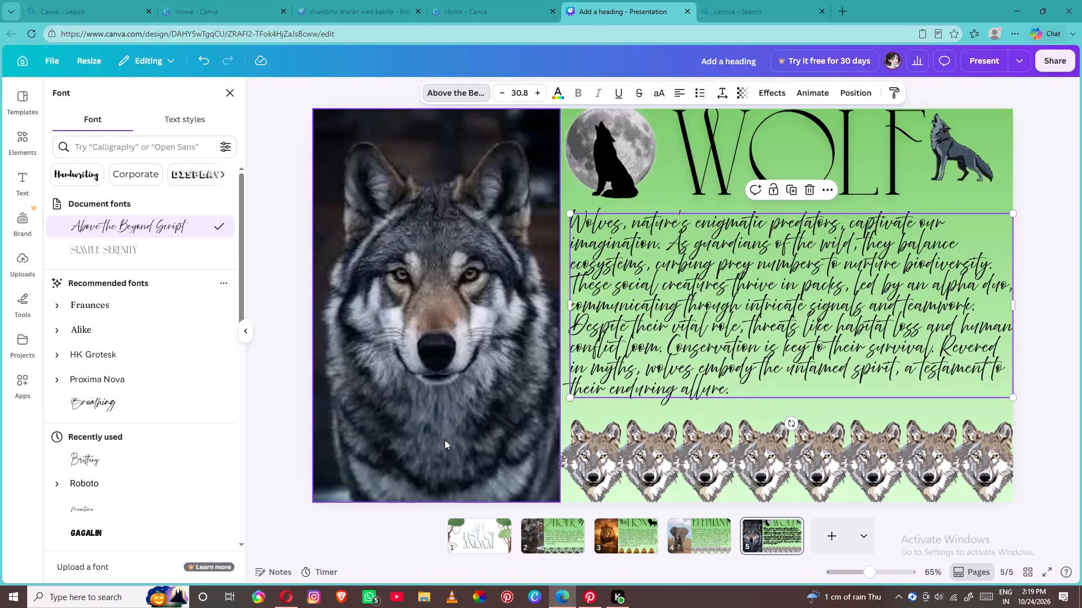
Add a new blank page with the green gradient background after the wolf page.
scroll(445, 440, down, 3)
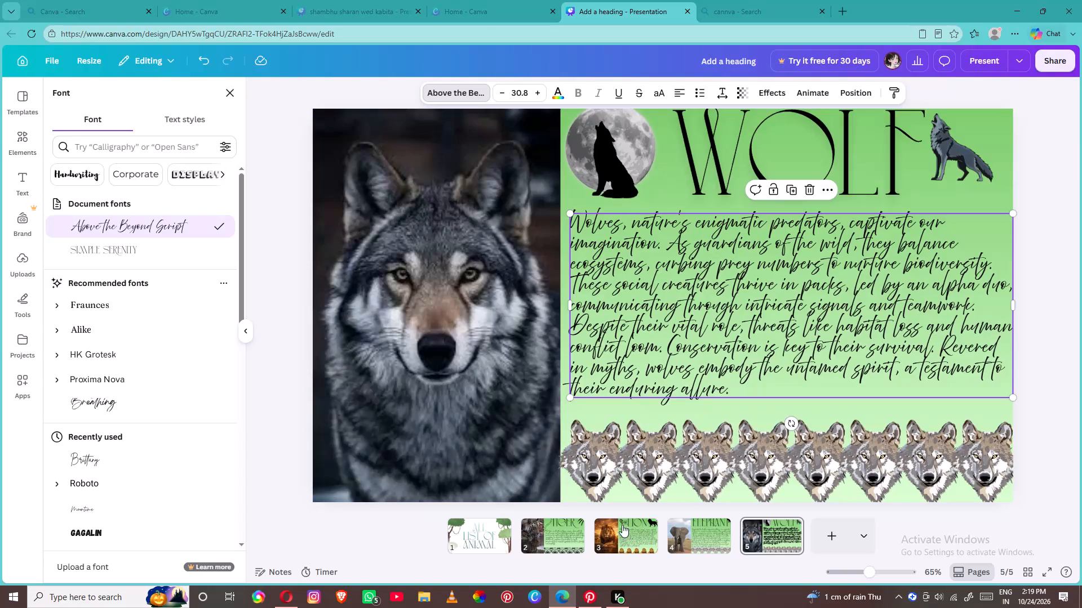
click(840, 540)
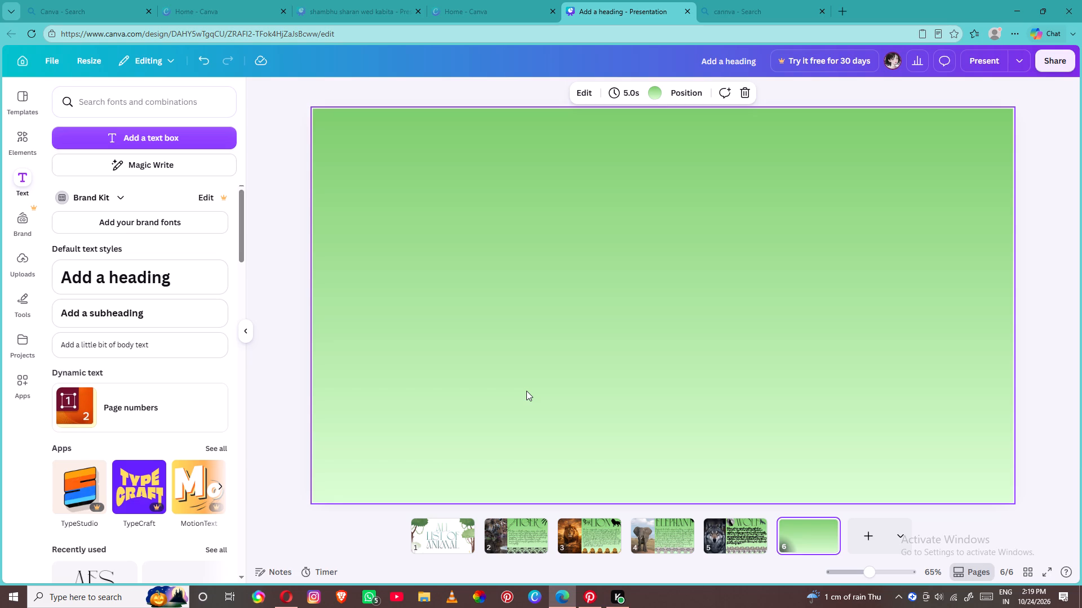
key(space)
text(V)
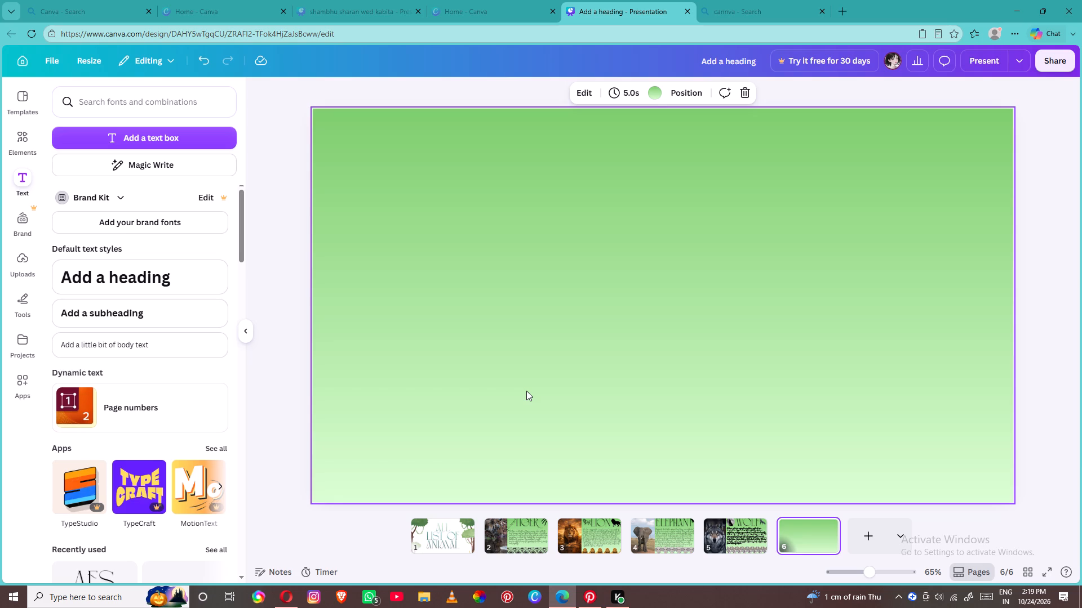
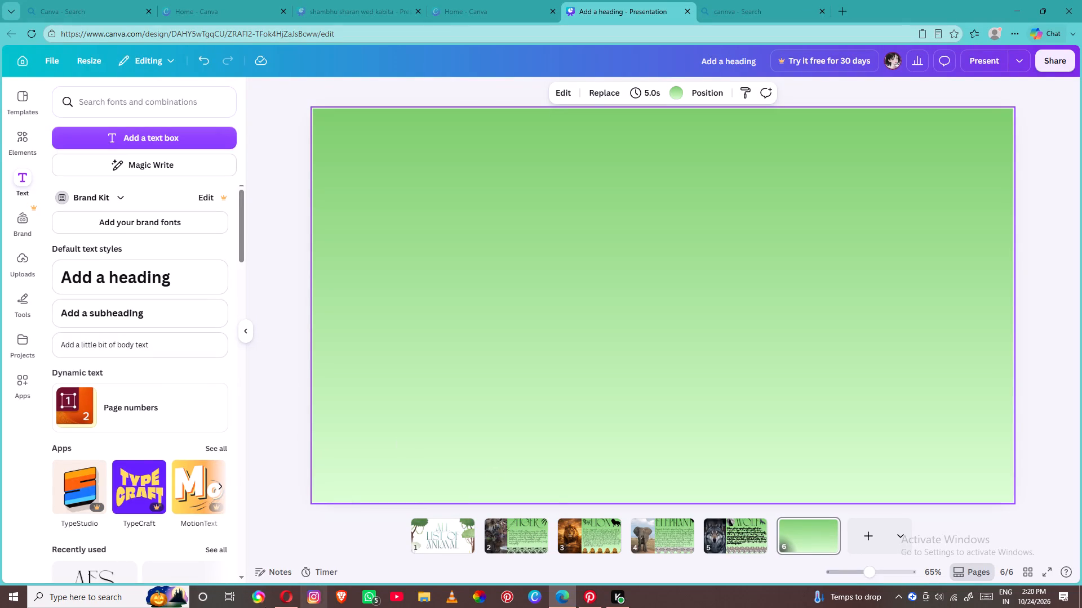
Switch to the Opera browser and replace the wolf image search with a Google Images search for HYENA.
click(282, 601)
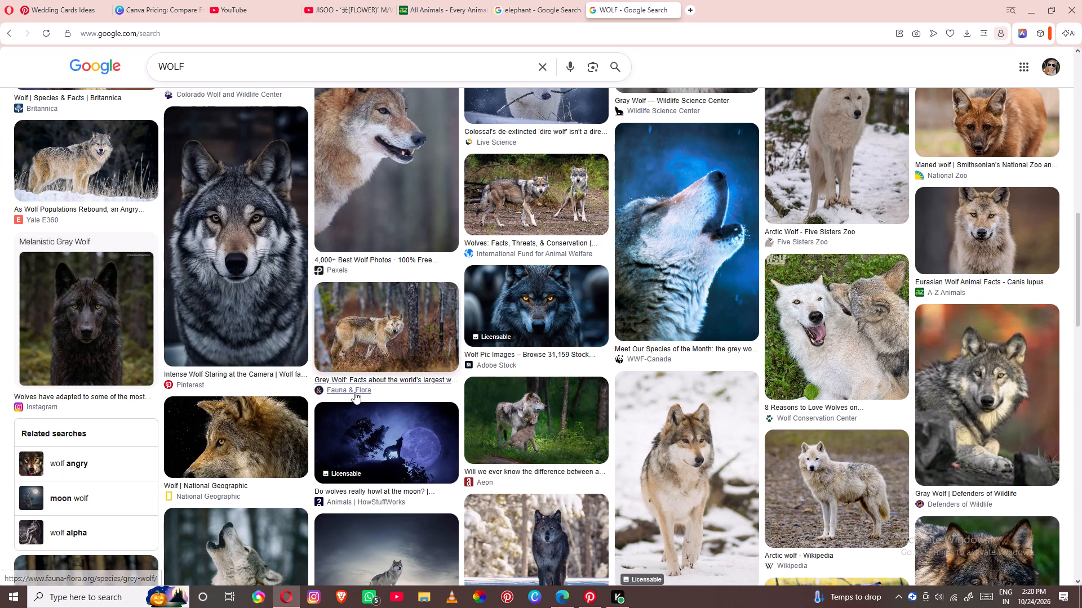
scroll(382, 441, down, 6)
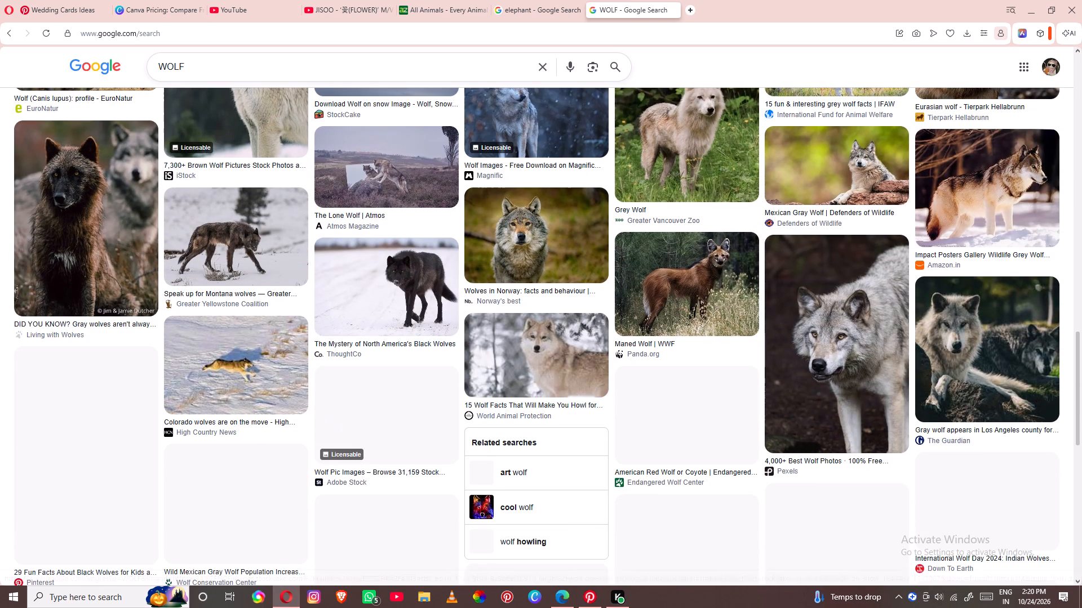
click(306, 72)
key(BackSpace)
key(BackSpace)
key(BackSpace)
key(BackSpace)
key(BackSpace)
key(BackSpace)
key(BackSpace)
key(BackSpace)
key(BackSpace)
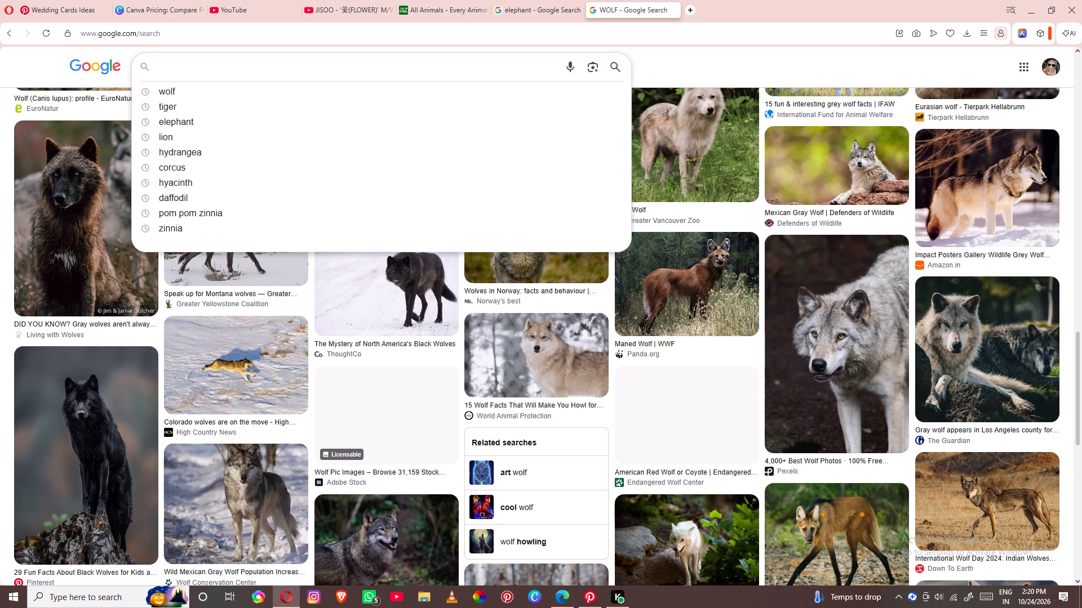
key(F8)
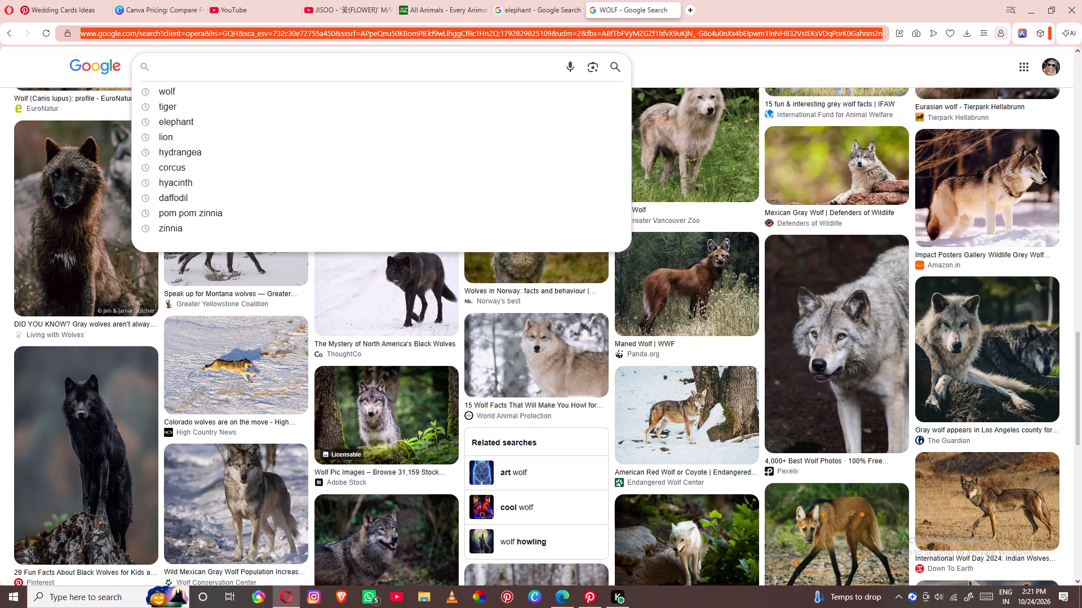
click(301, 64)
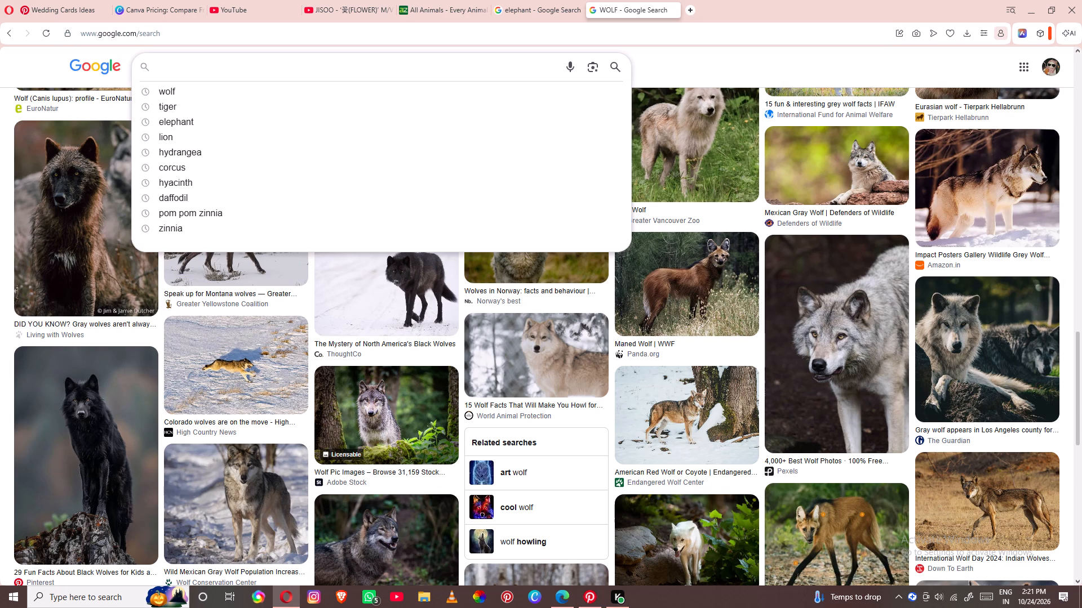
text(HYENA)
key(Return)
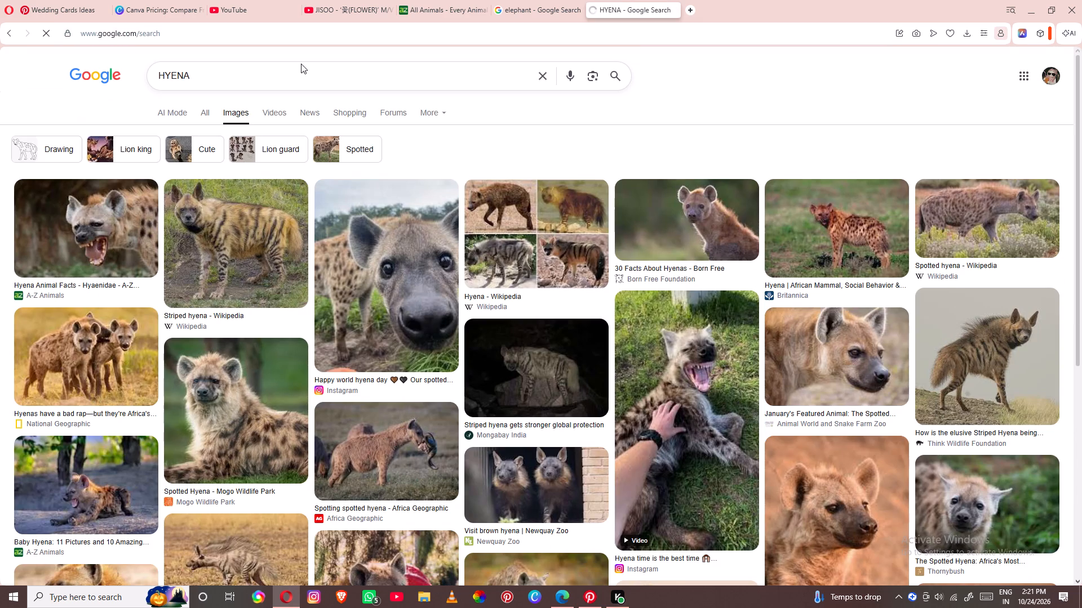
Copy the Wikiquote photo of a spotted hyena standing against brown rock and paste it onto page 6 in Canva.
scroll(632, 73, down, 1)
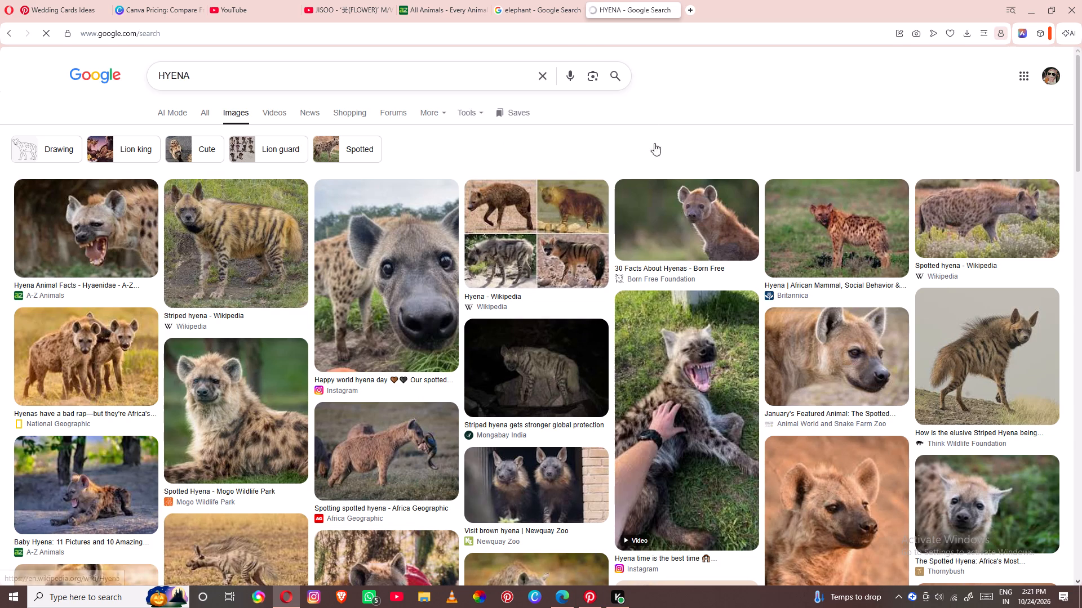
scroll(728, 235, down, 4)
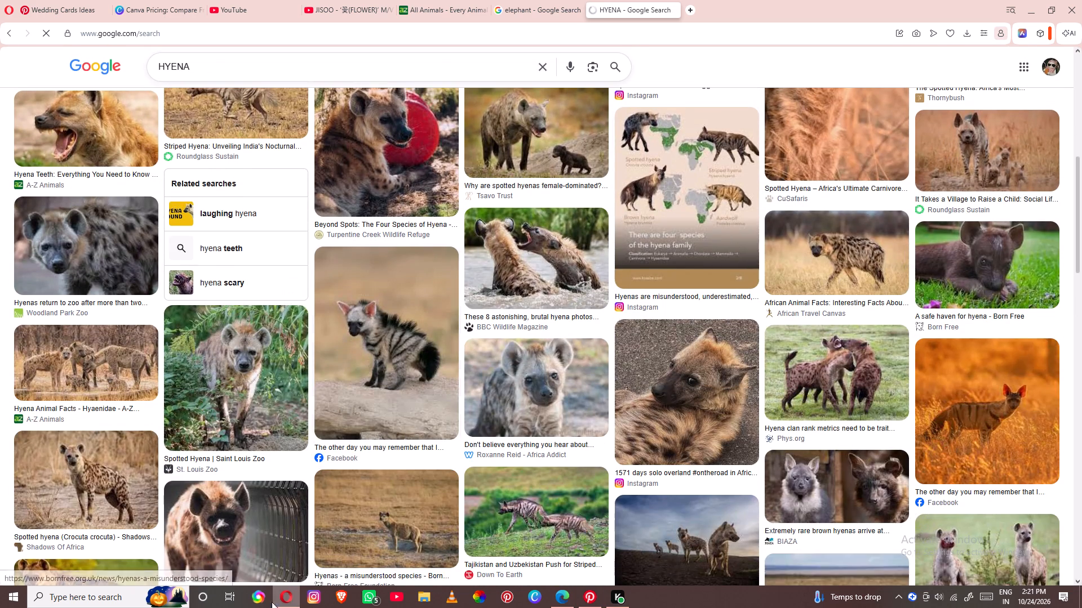
scroll(372, 302, down, 4)
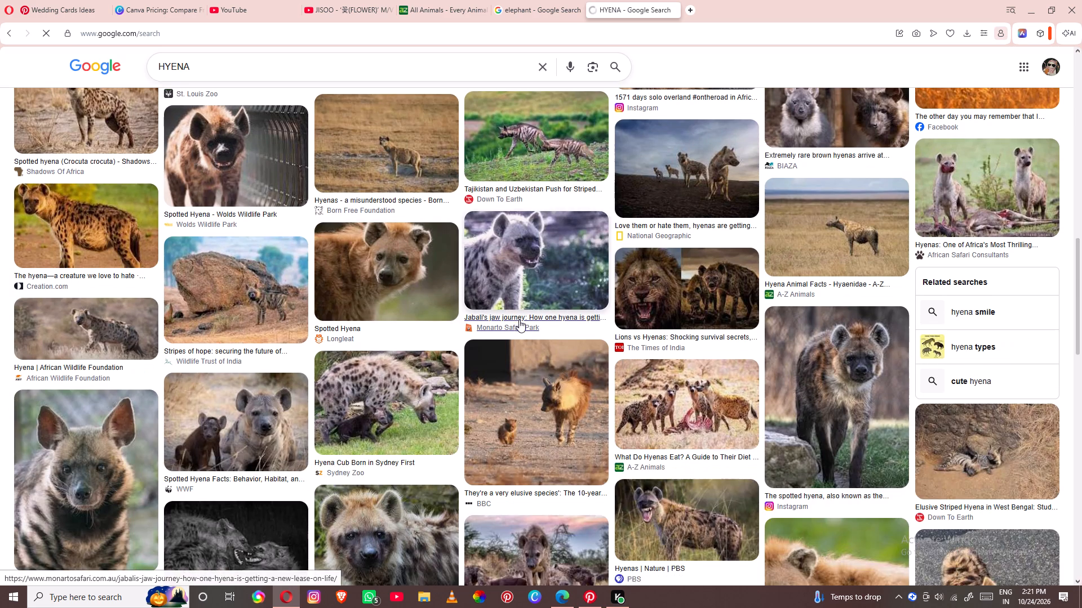
scroll(520, 334, down, 5)
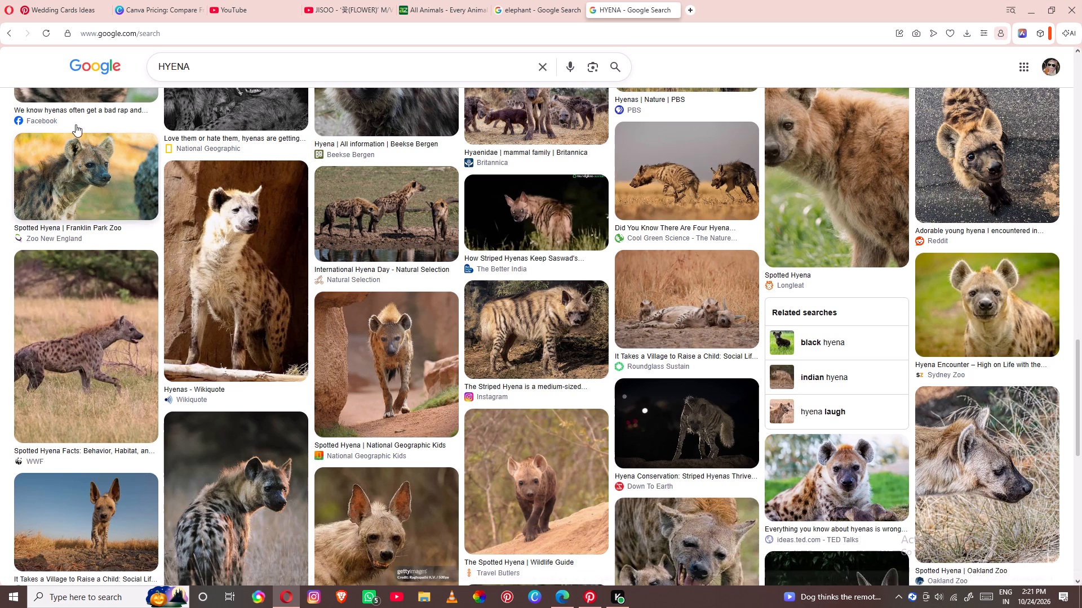
right_click(224, 245)
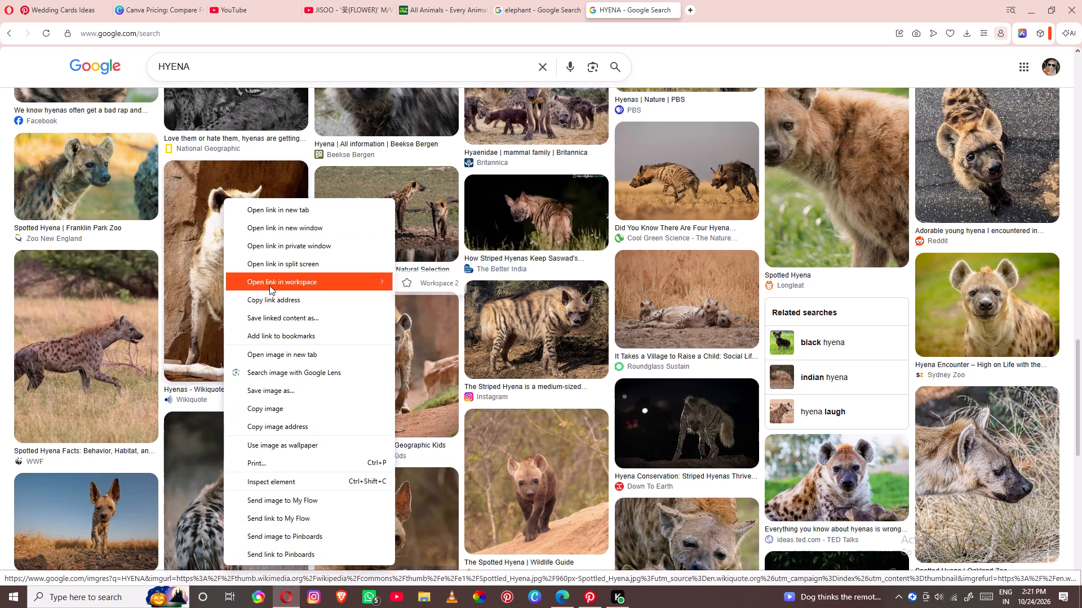
click(280, 401)
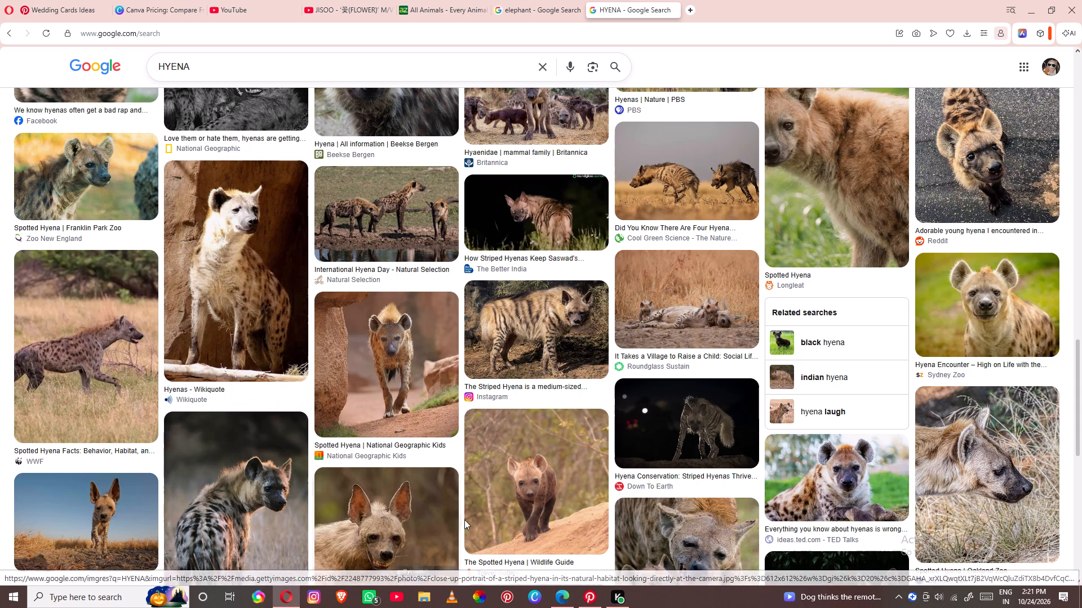
click(572, 607)
right_click(512, 343)
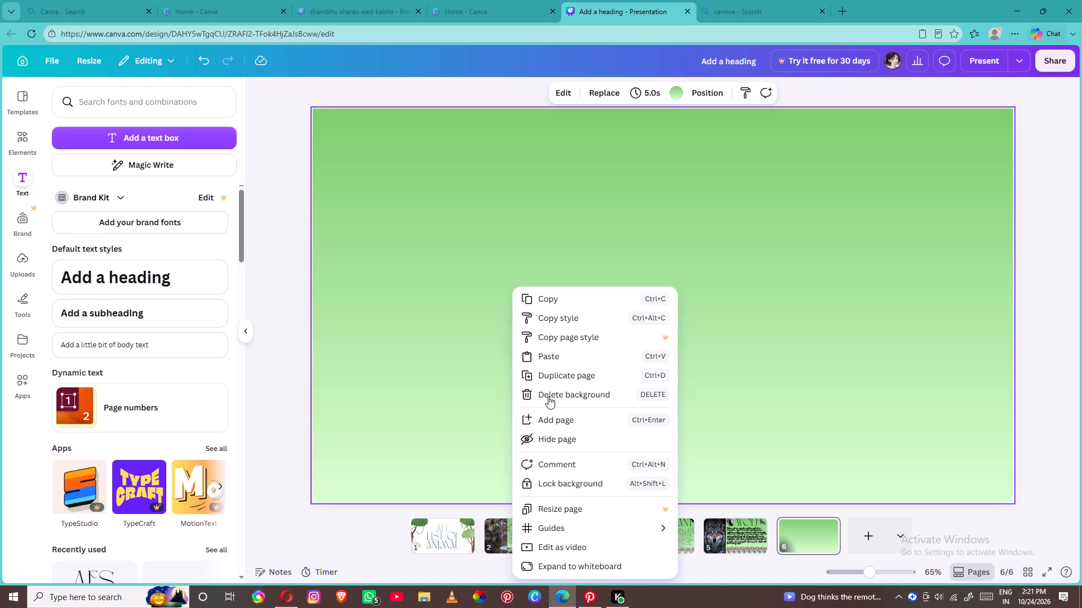
click(558, 357)
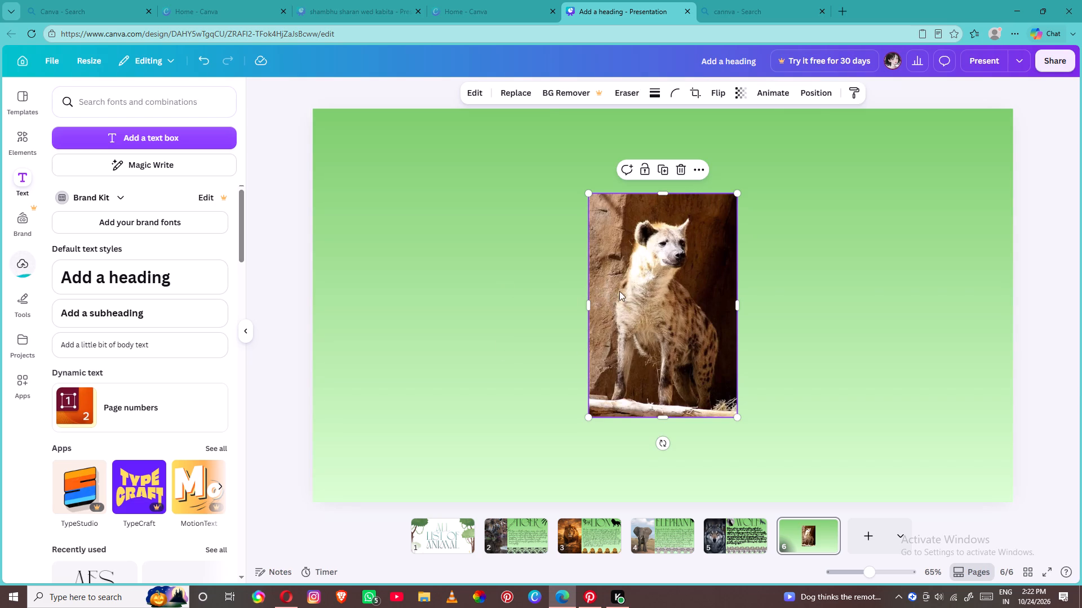
Move the hyena photo to the page's top-left corner and enlarge it proportionally to the full page height.
drag(620, 291, 438, 270)
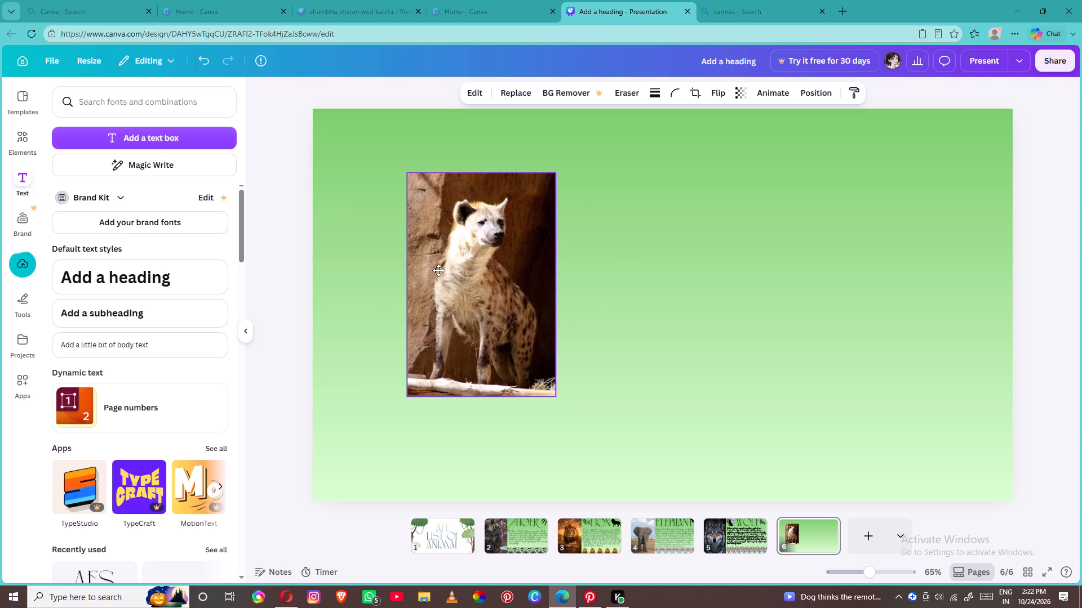
drag(438, 270, 401, 212)
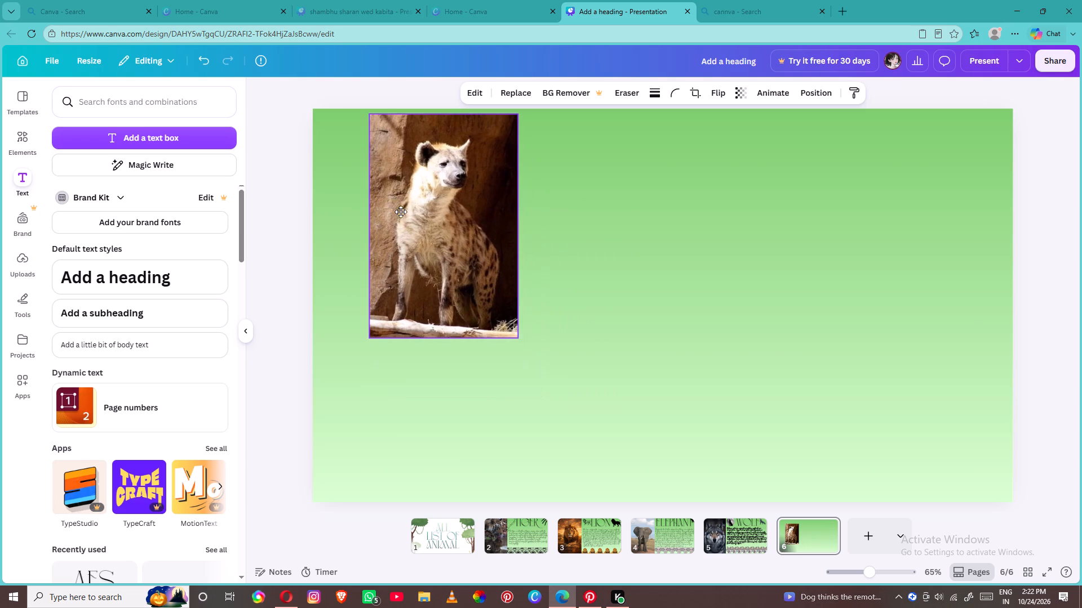
drag(401, 212, 349, 208)
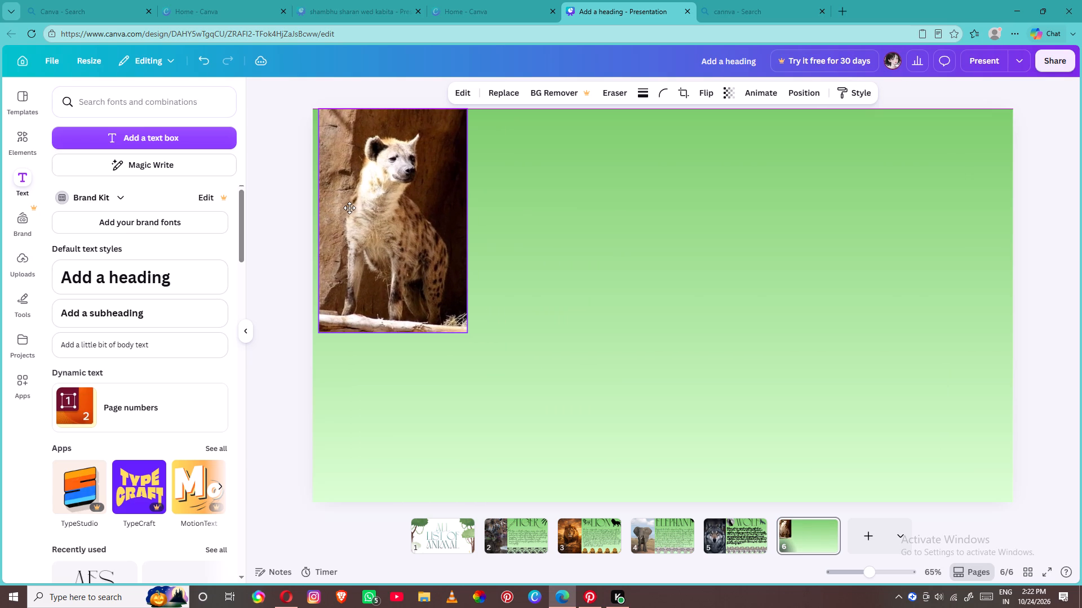
drag(349, 208, 343, 209)
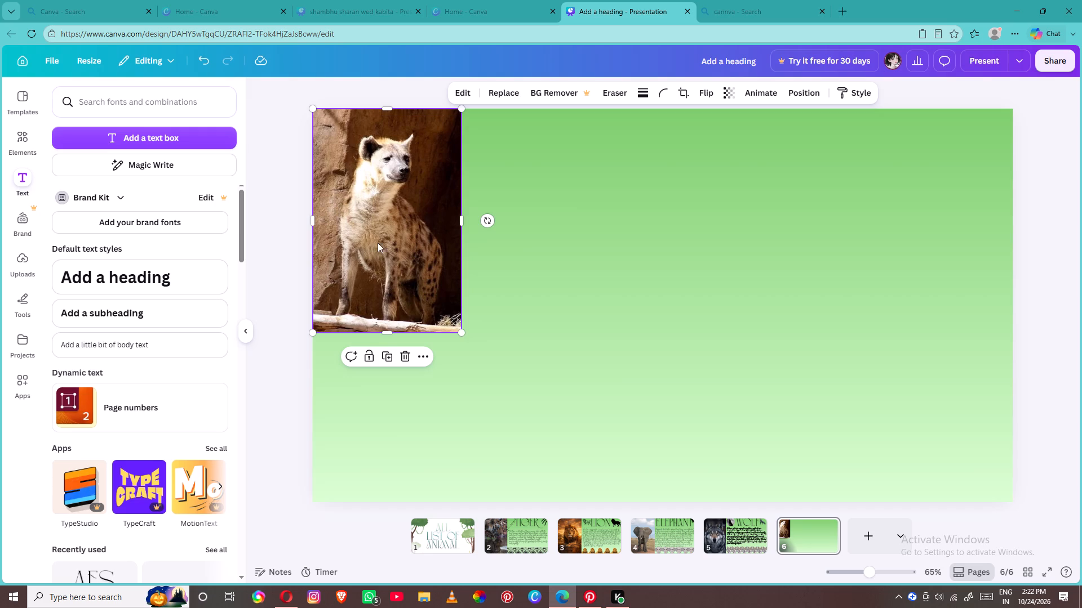
drag(459, 330, 582, 408)
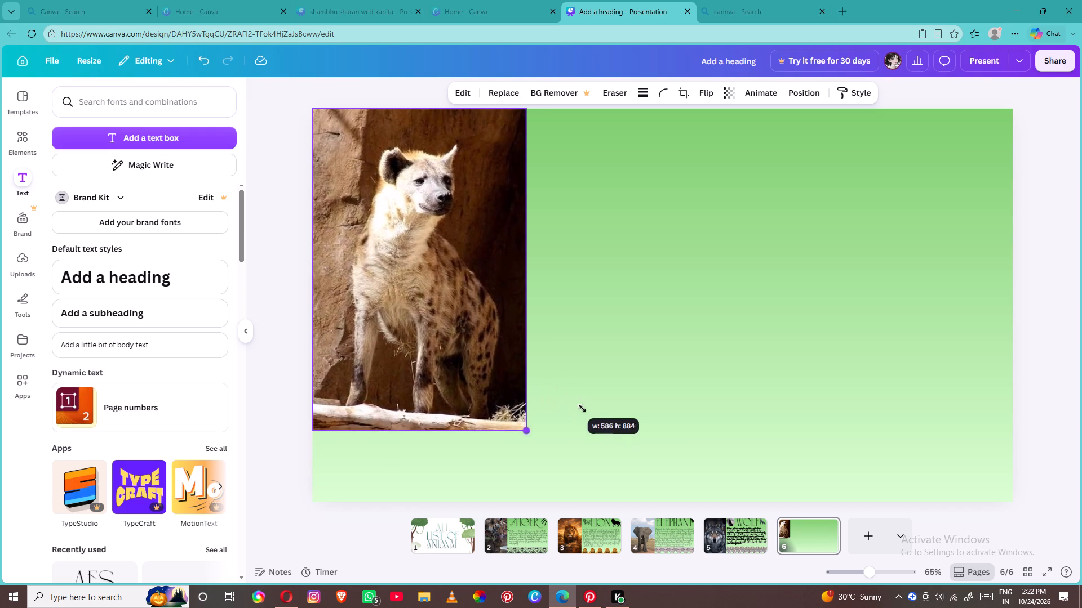
drag(582, 408, 634, 452)
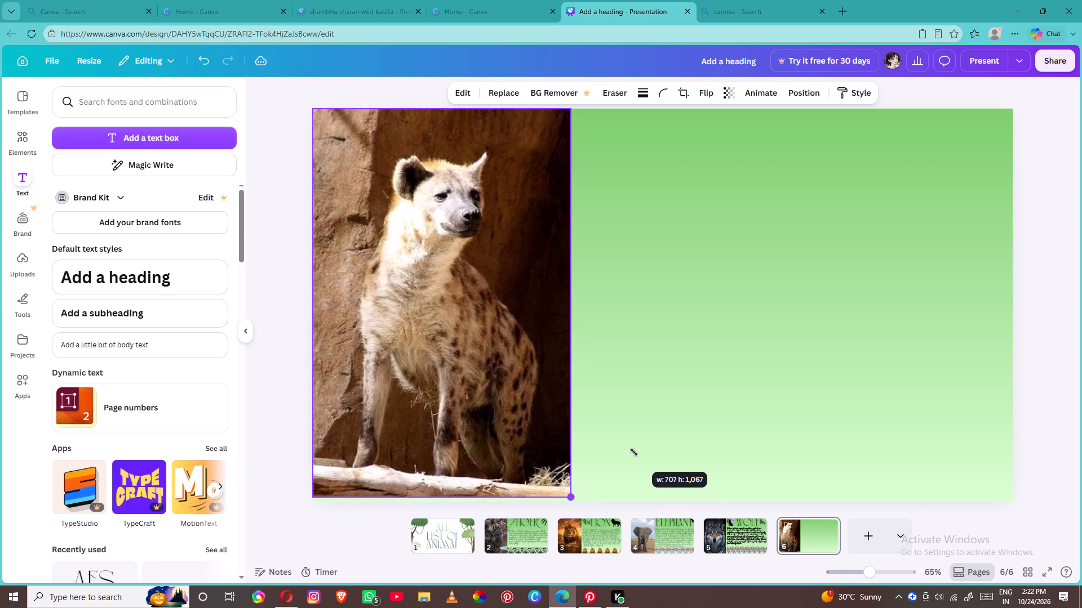
drag(634, 452, 635, 457)
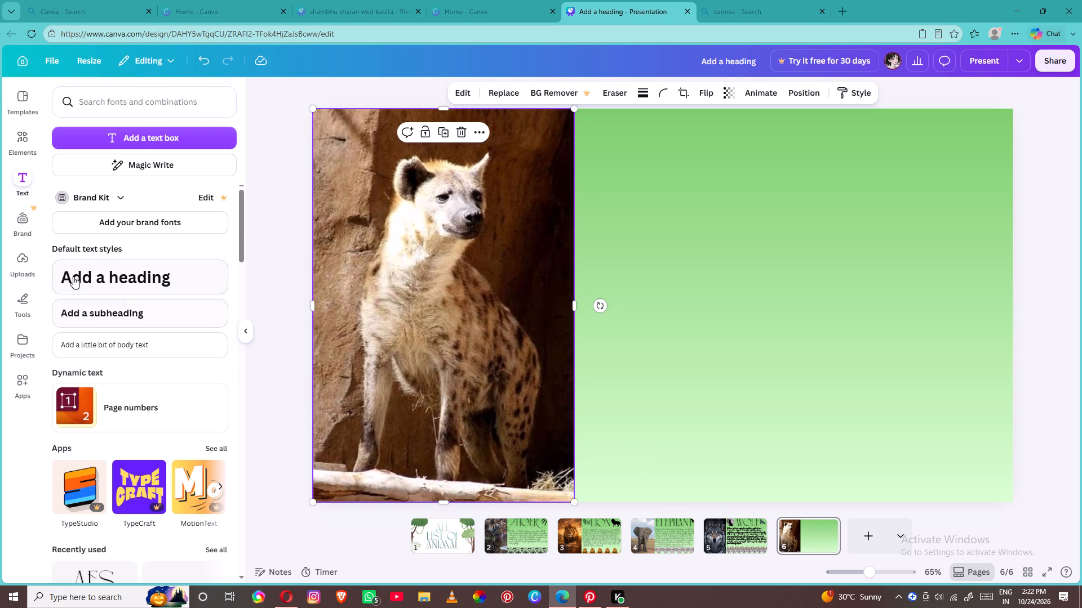
Add the recently used AESTHETIC font combination to the page and replace its text with HYENA.
click(14, 181)
click(22, 176)
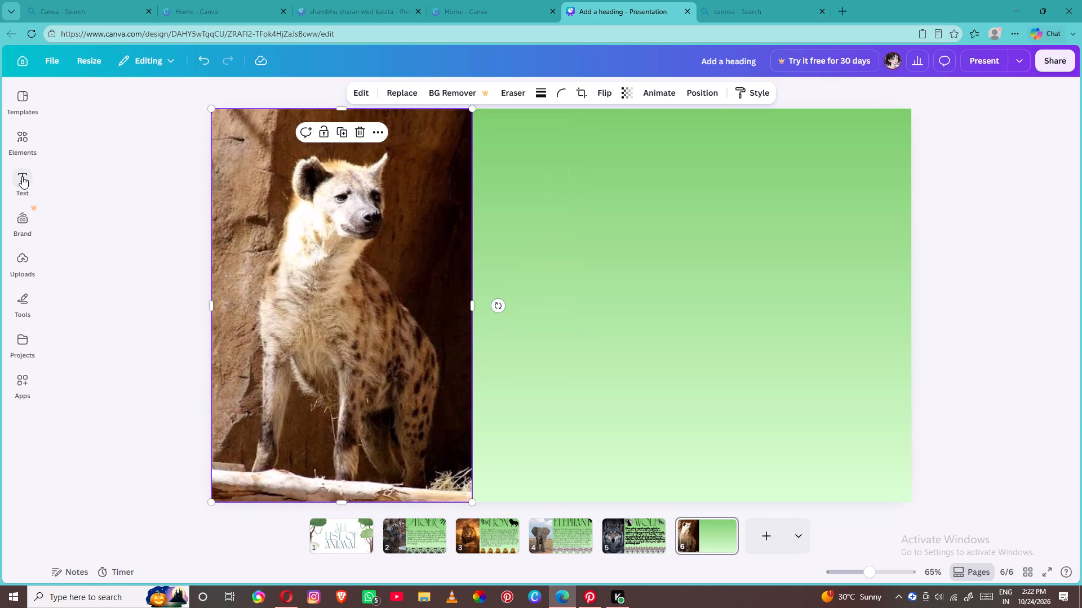
scroll(88, 518, down, 2)
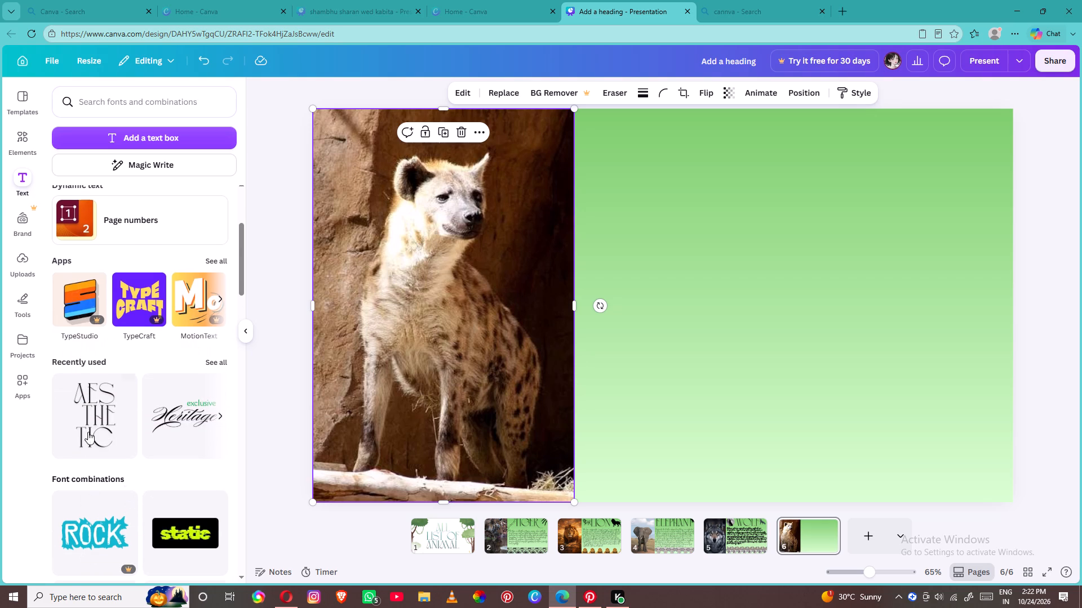
click(86, 408)
click(703, 274)
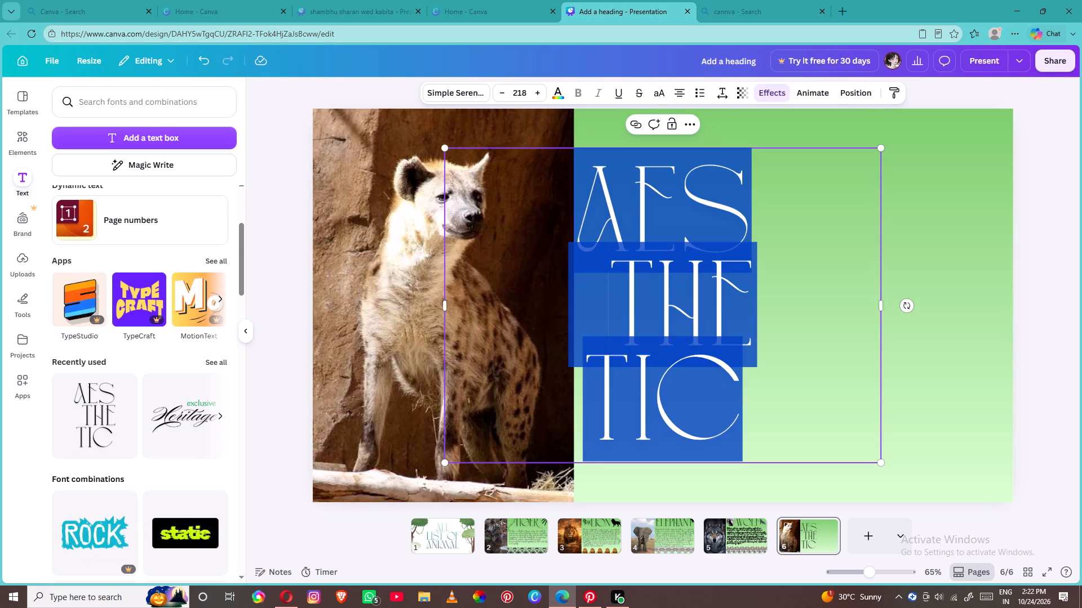
key(BackSpace)
text(HY)
text(ENA)
click(857, 367)
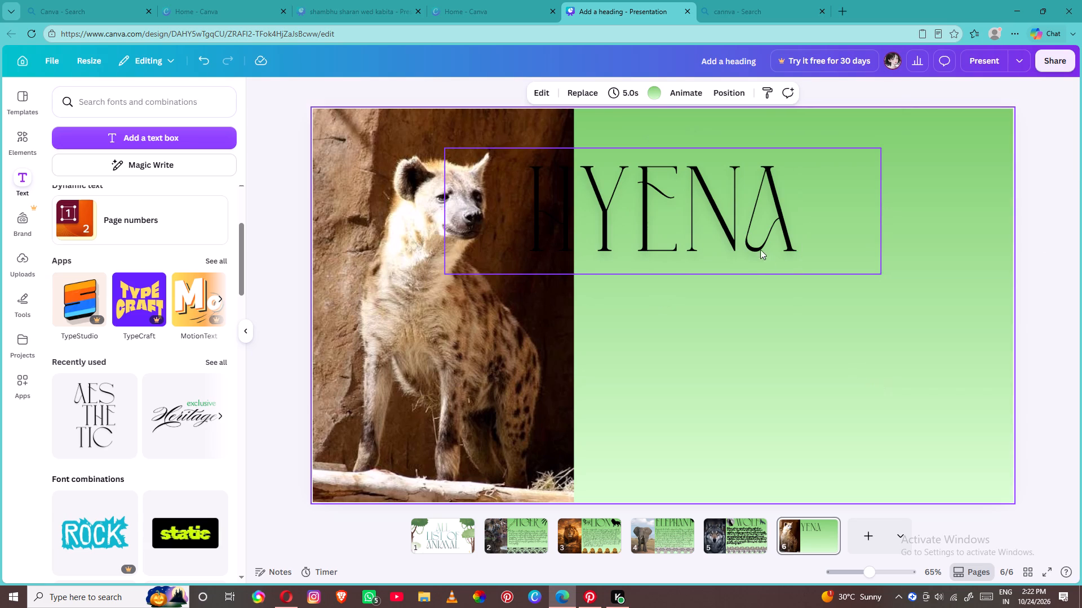
Move the HYENA heading to the top of the green area beside the photo.
drag(747, 235, 867, 187)
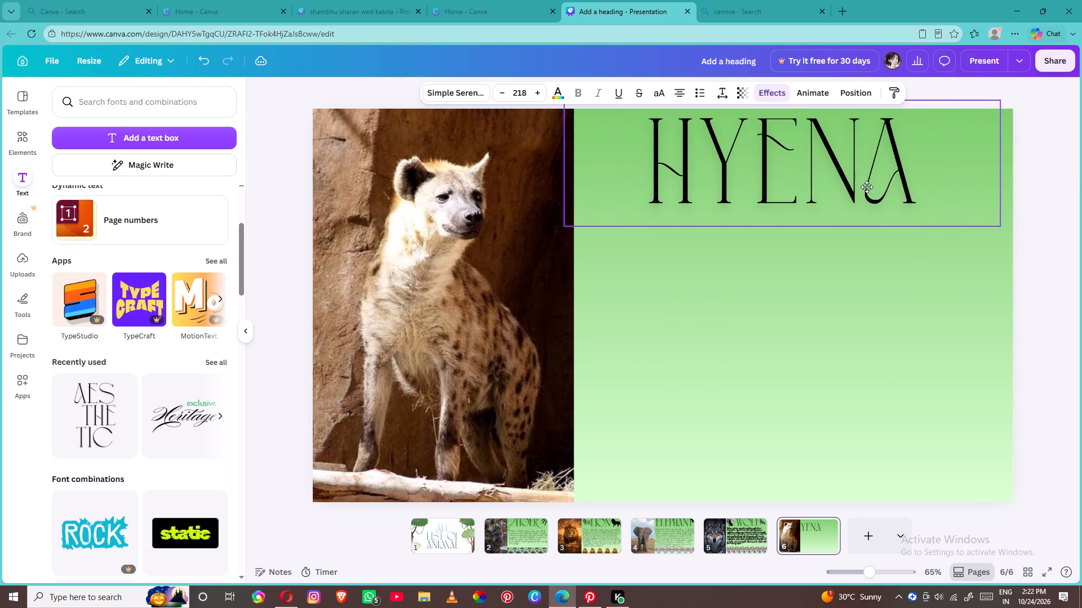
drag(867, 187, 876, 187)
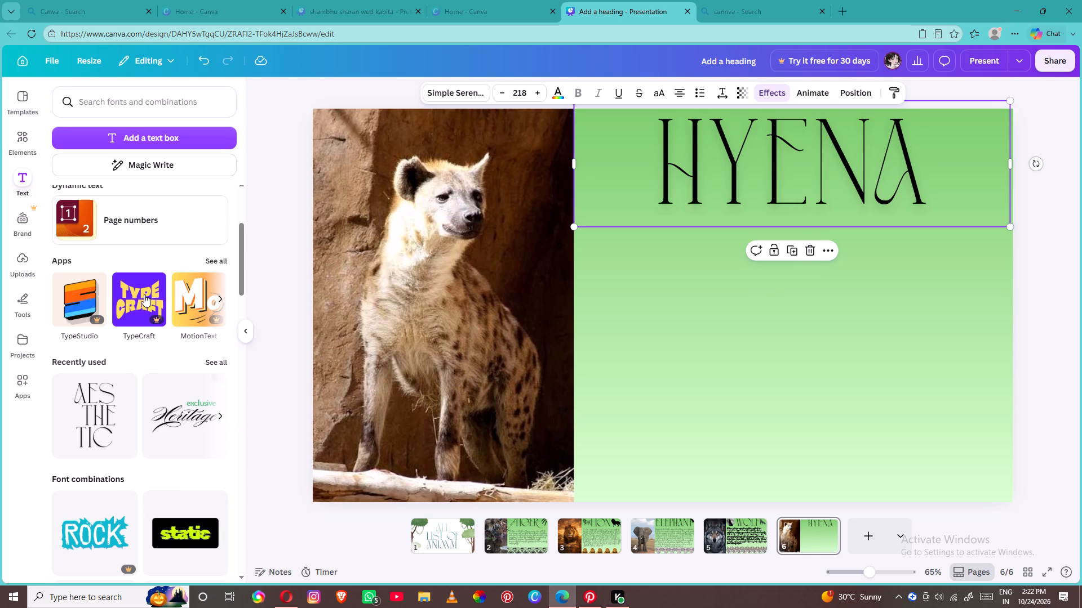
Replace the WOLF search in the graphics library with a search for HYENA.
click(20, 143)
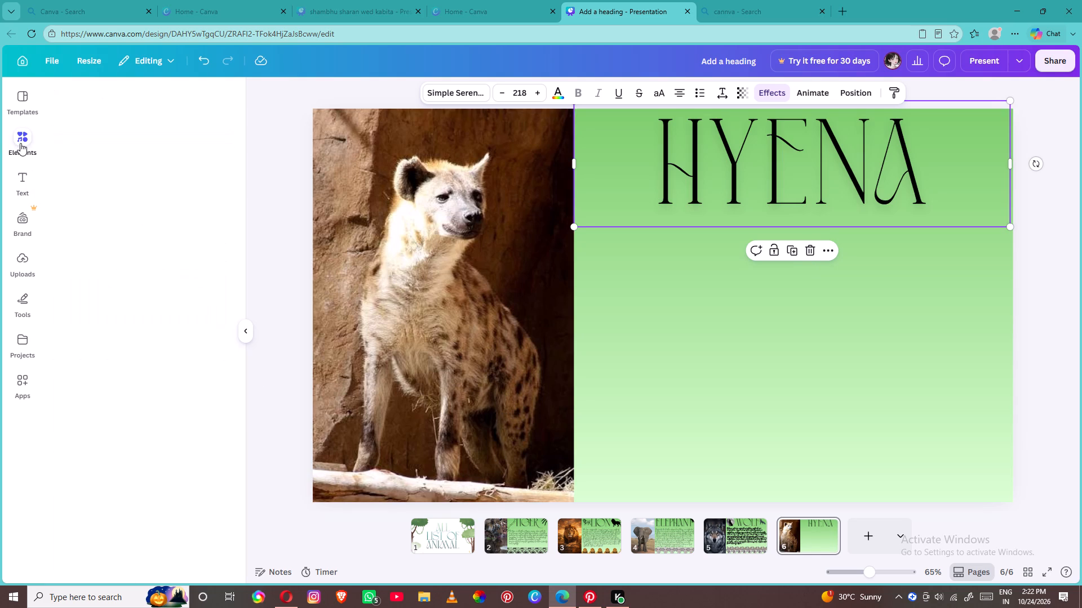
click(56, 100)
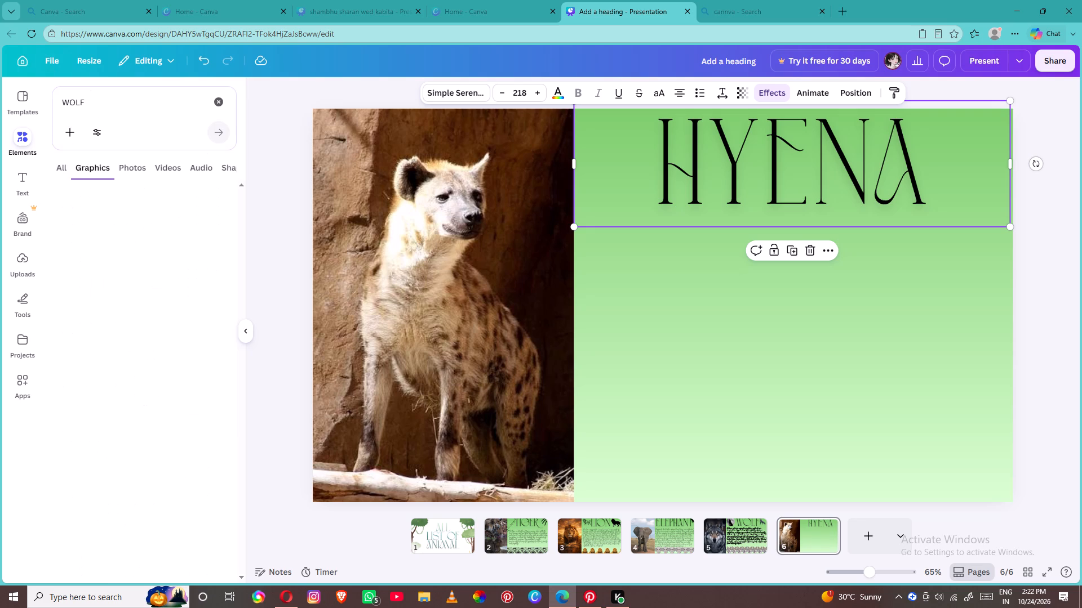
click(107, 103)
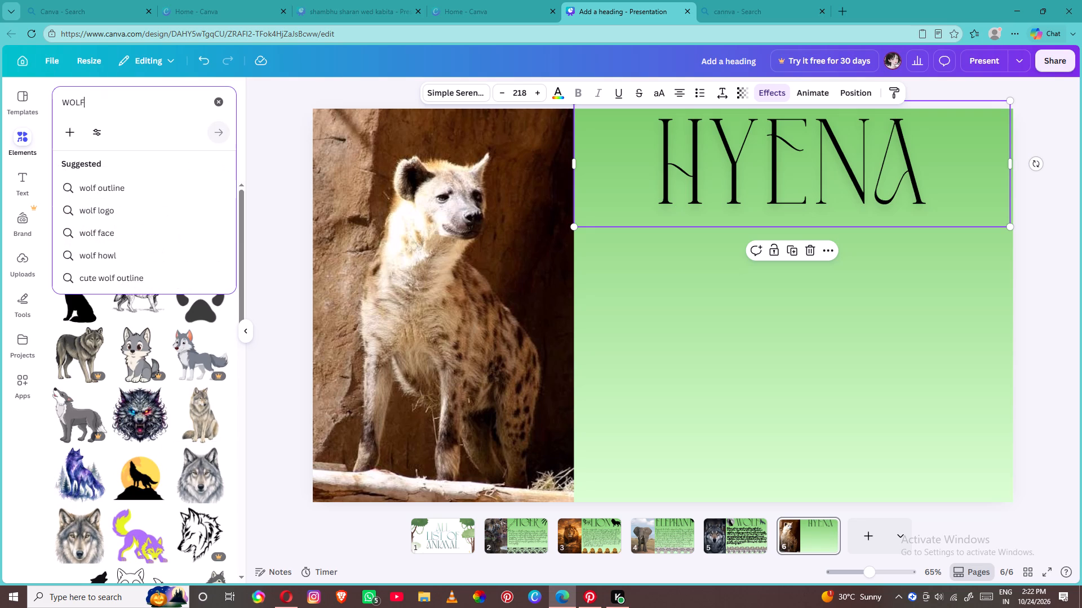
key(BackSpace)
key(BackSpace)
key(BackSpace)
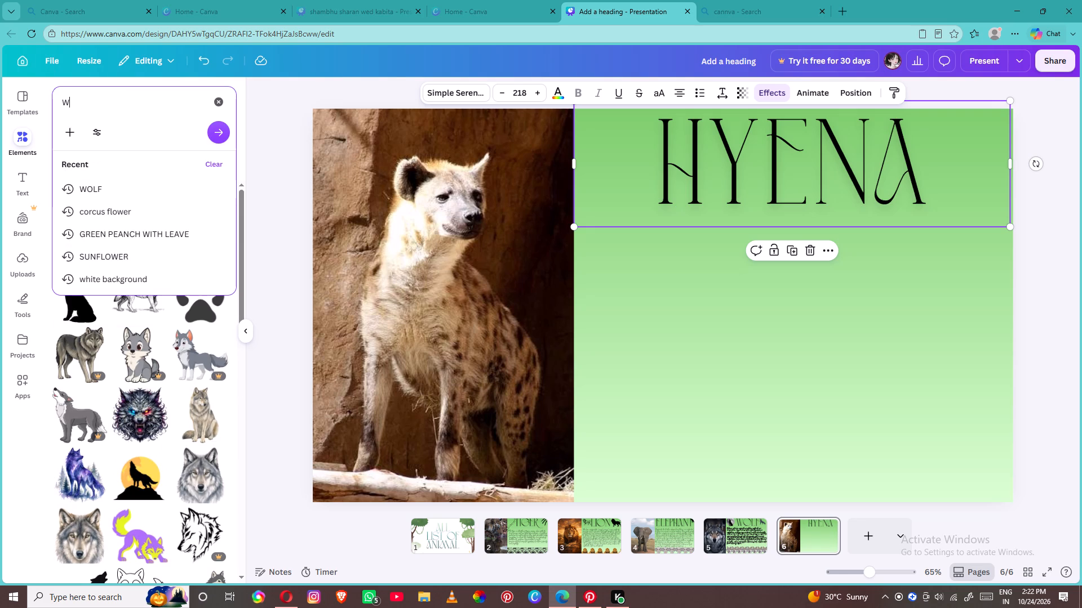
key(BackSpace)
text(HYENA)
key(Return)
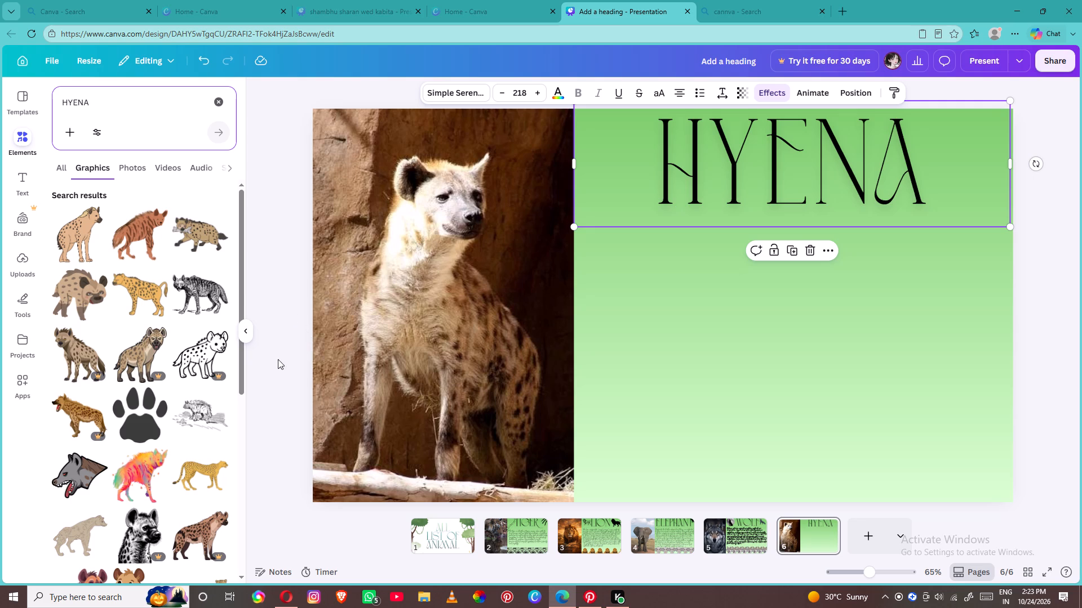
Add the cream howling animal graphic, shrink it to about 309 × 290, and place it beside the photo at the HYENA heading's start.
scroll(156, 339, down, 3)
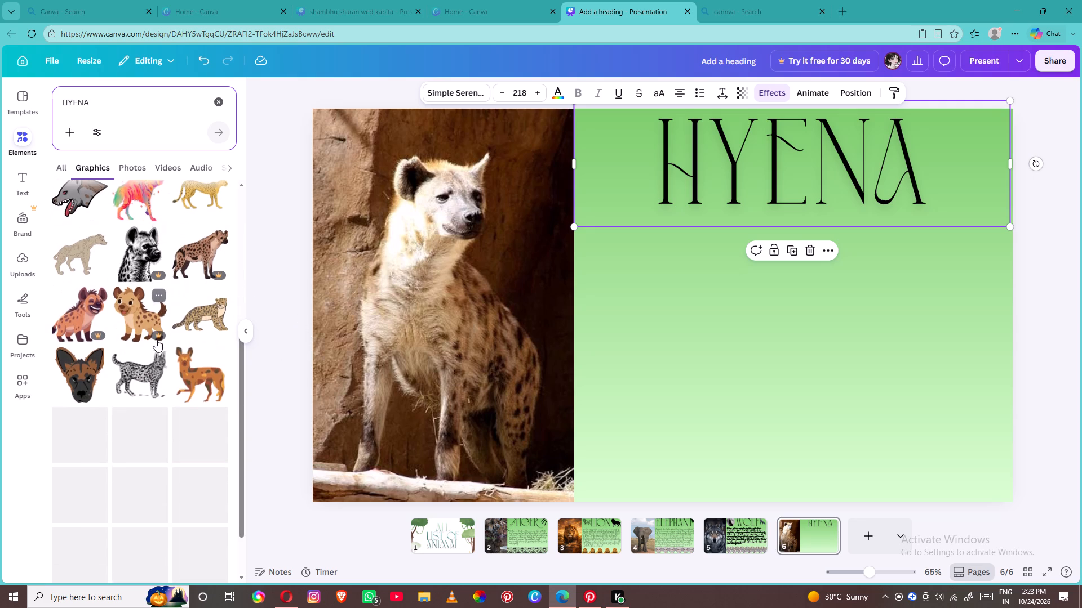
scroll(121, 345, down, 2)
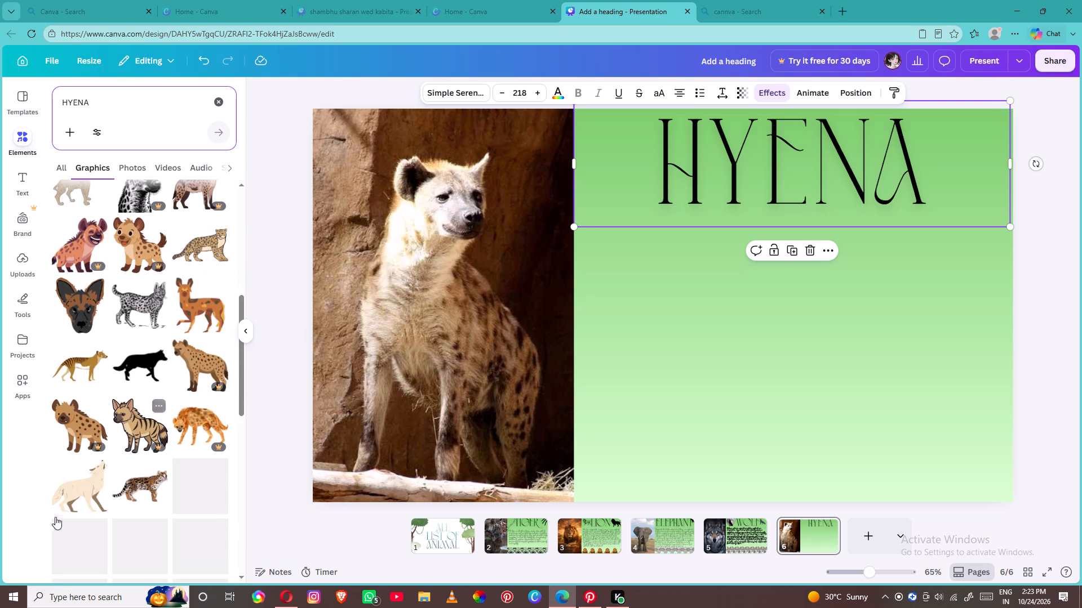
scroll(76, 483, down, 2)
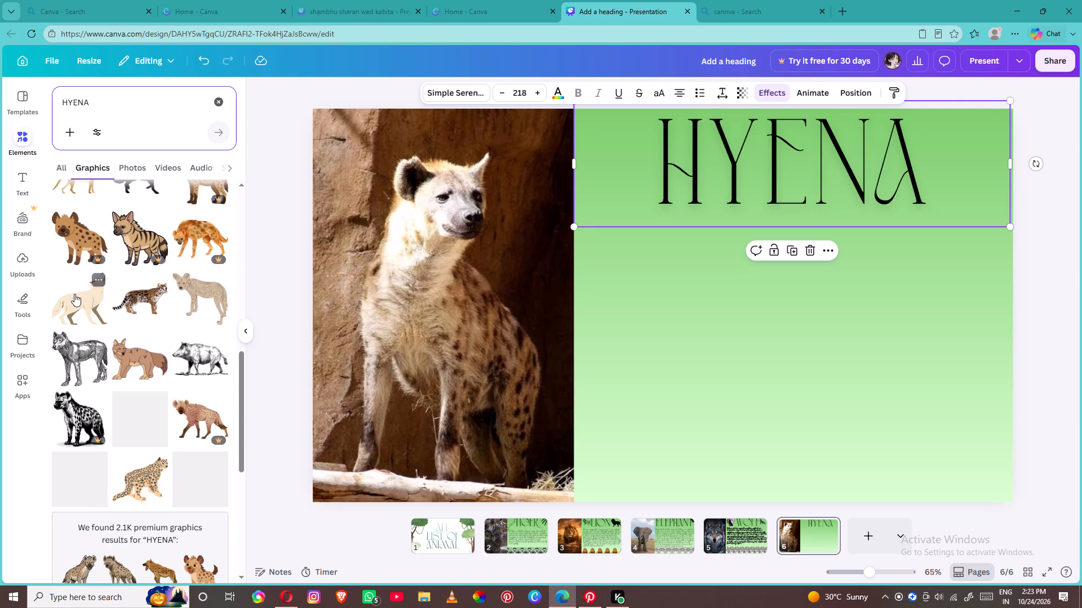
click(74, 294)
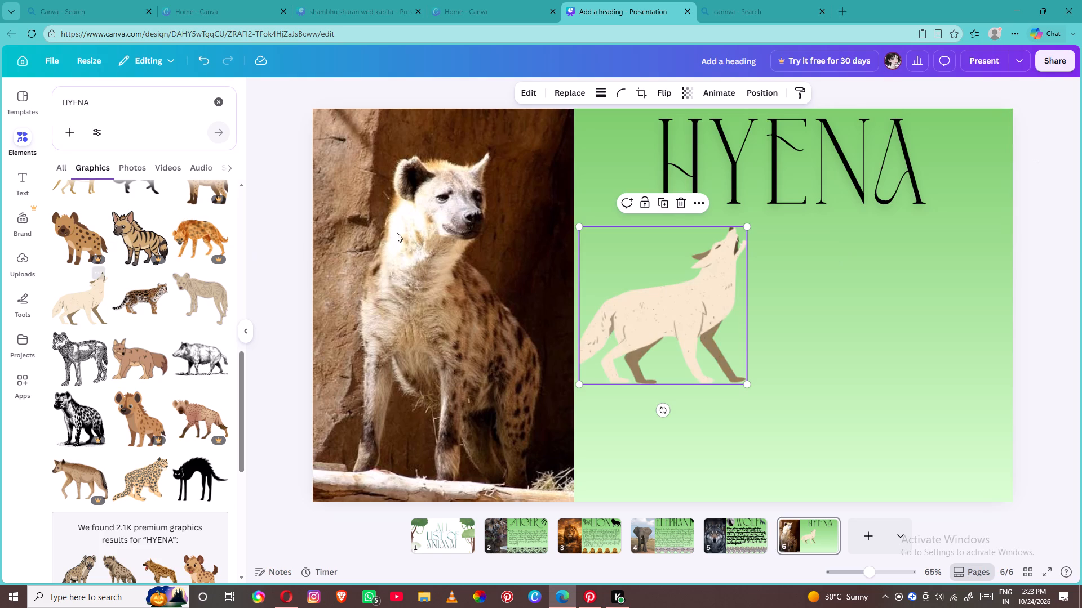
drag(578, 227, 633, 279)
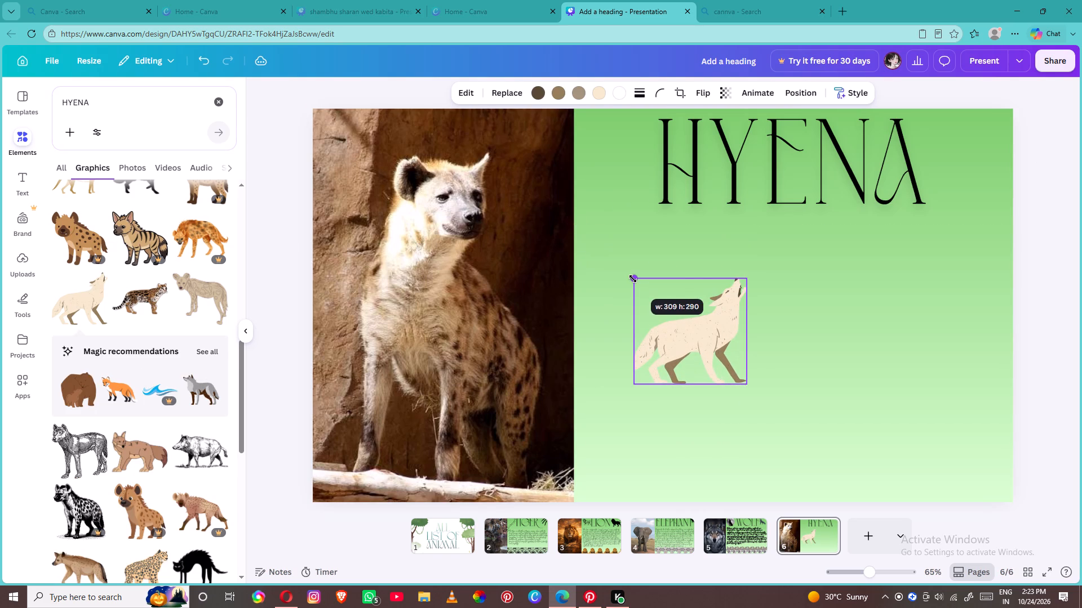
drag(698, 333, 632, 160)
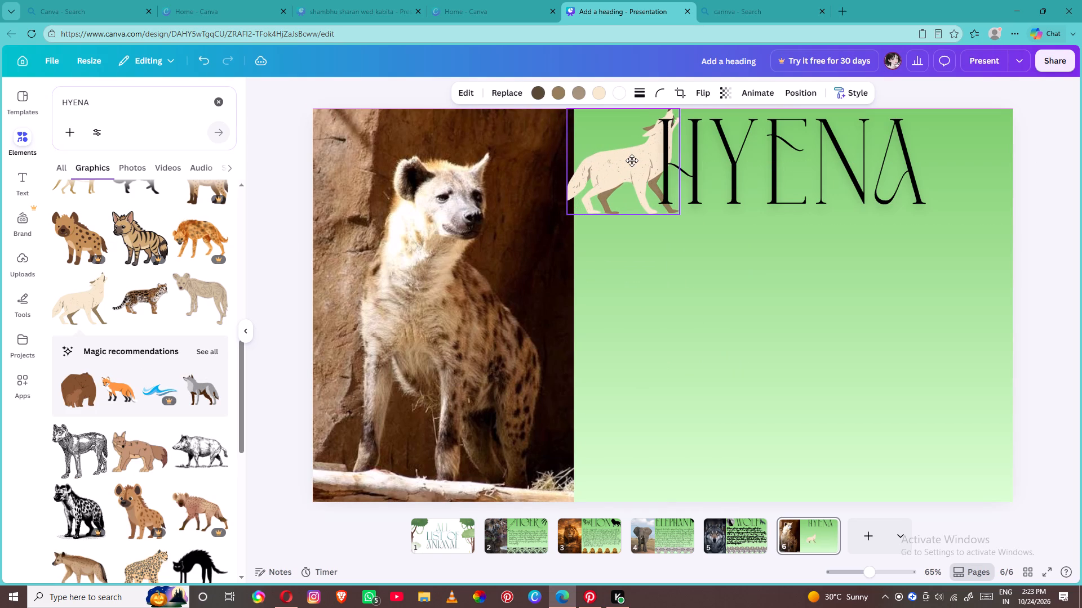
drag(632, 160, 638, 160)
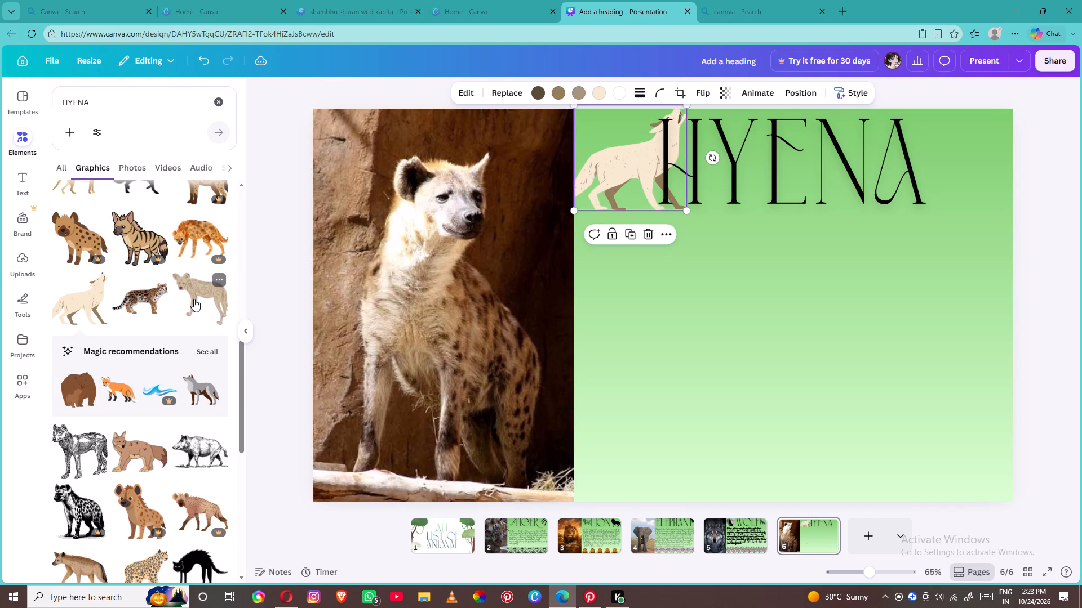
Browse the HYENA graphics for a second animal graphic to use on the page.
scroll(193, 299, down, 3)
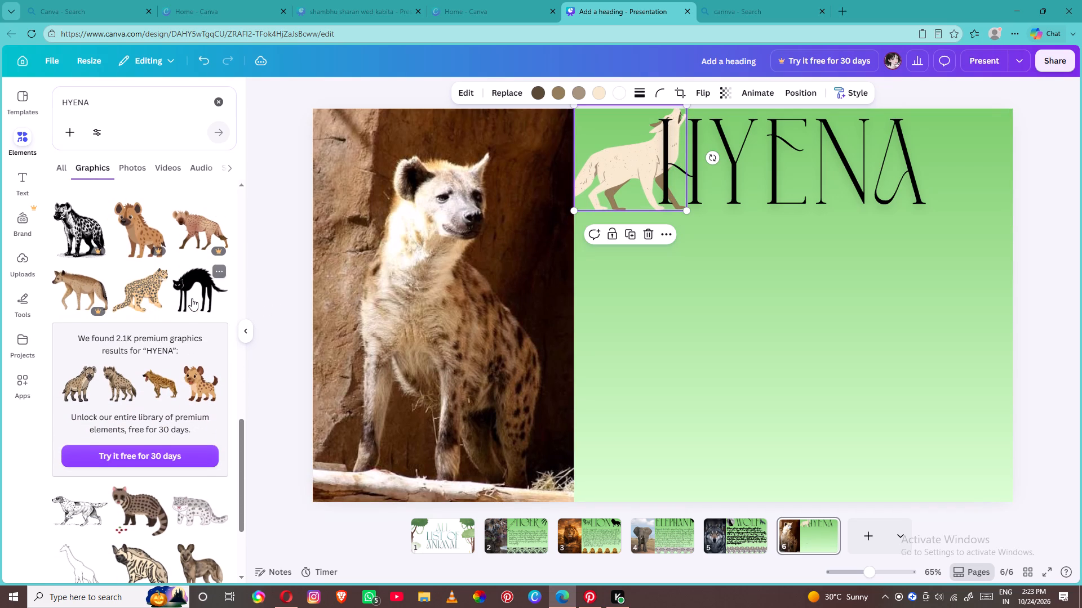
scroll(155, 328, down, 3)
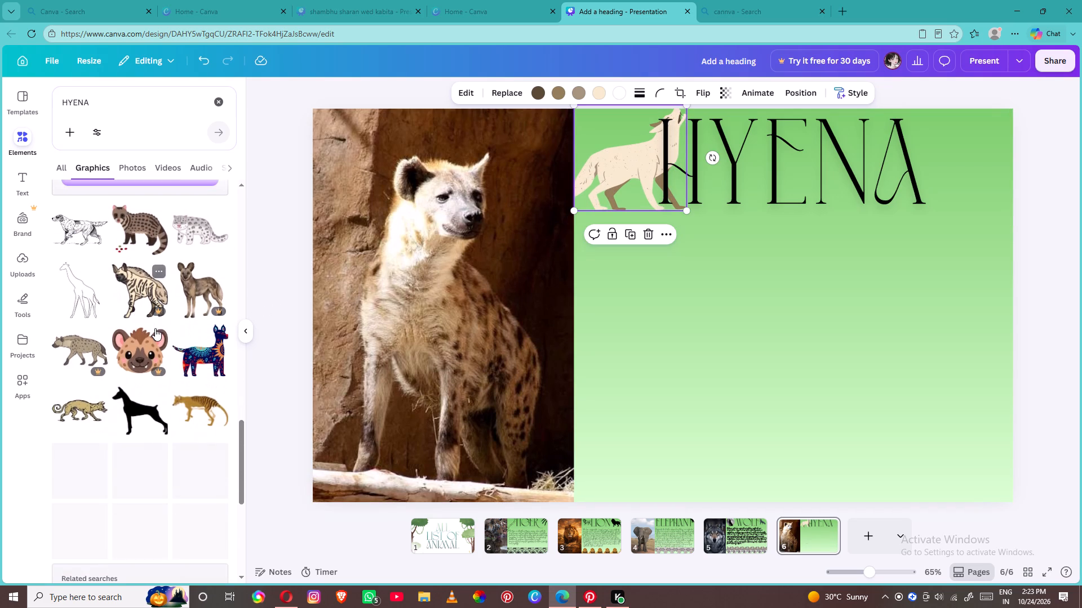
scroll(155, 328, up, 12)
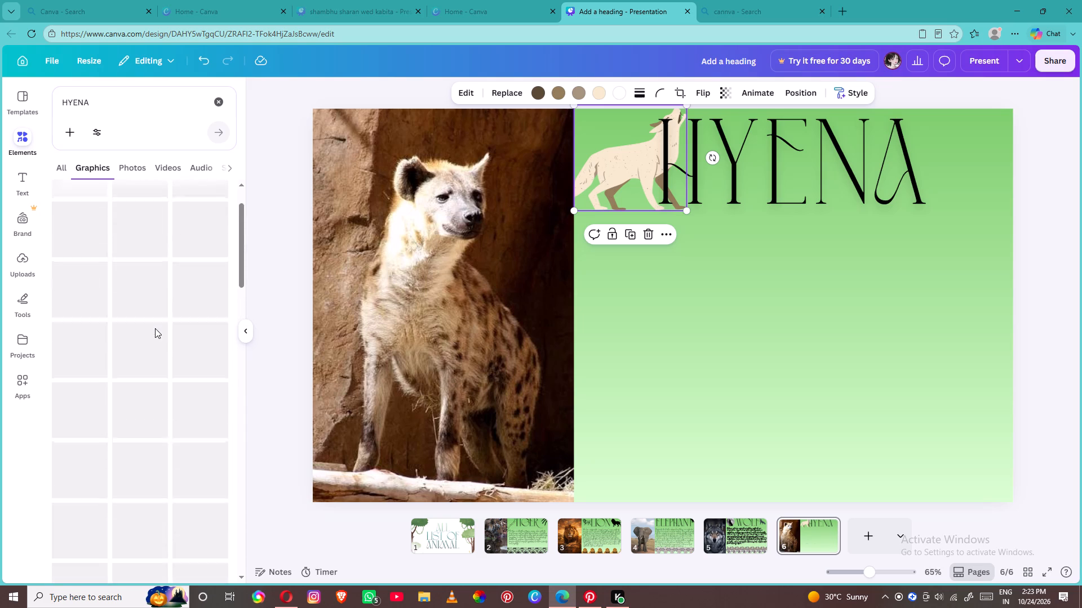
scroll(169, 315, up, 4)
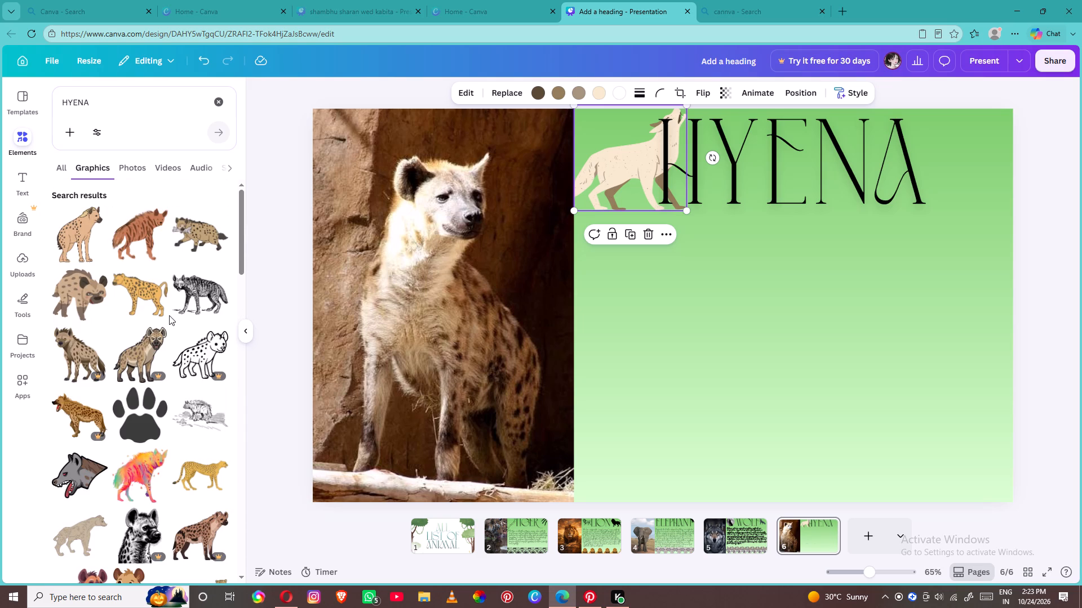
scroll(169, 315, up, 5)
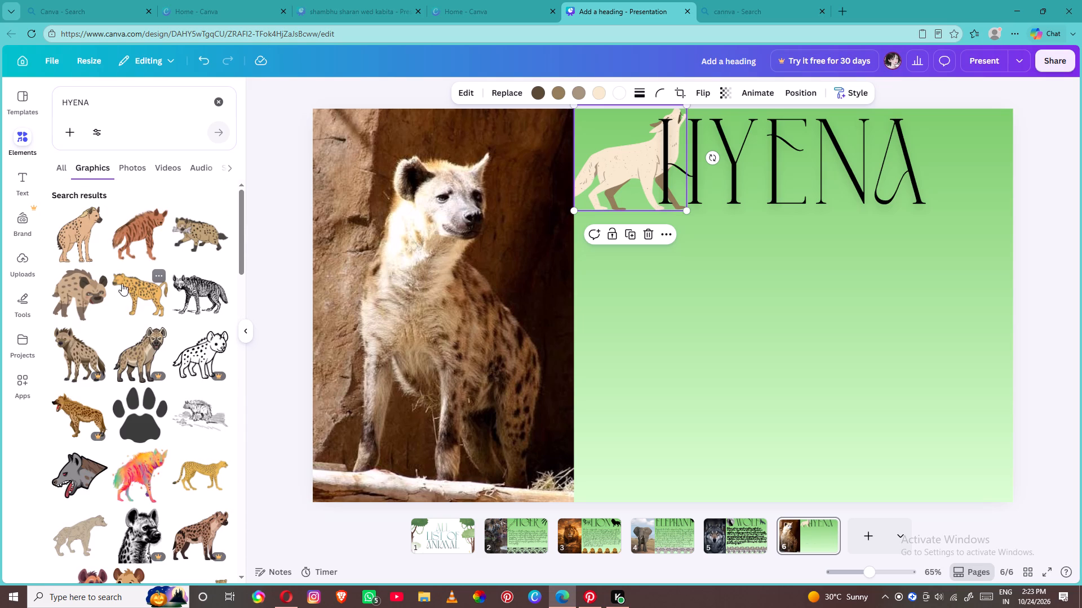
scroll(184, 283, down, 1)
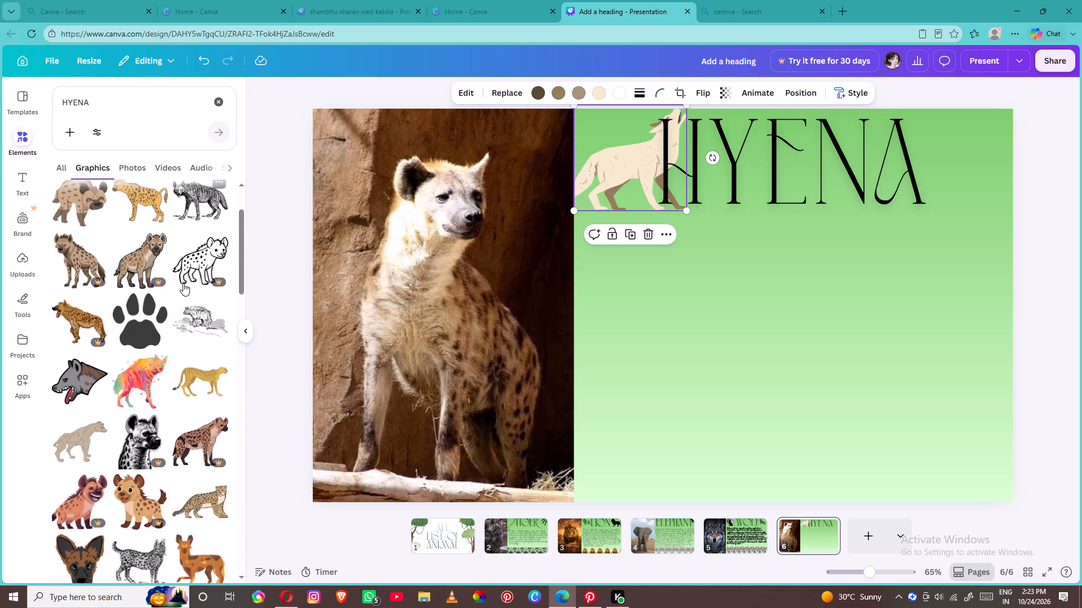
scroll(191, 316, down, 3)
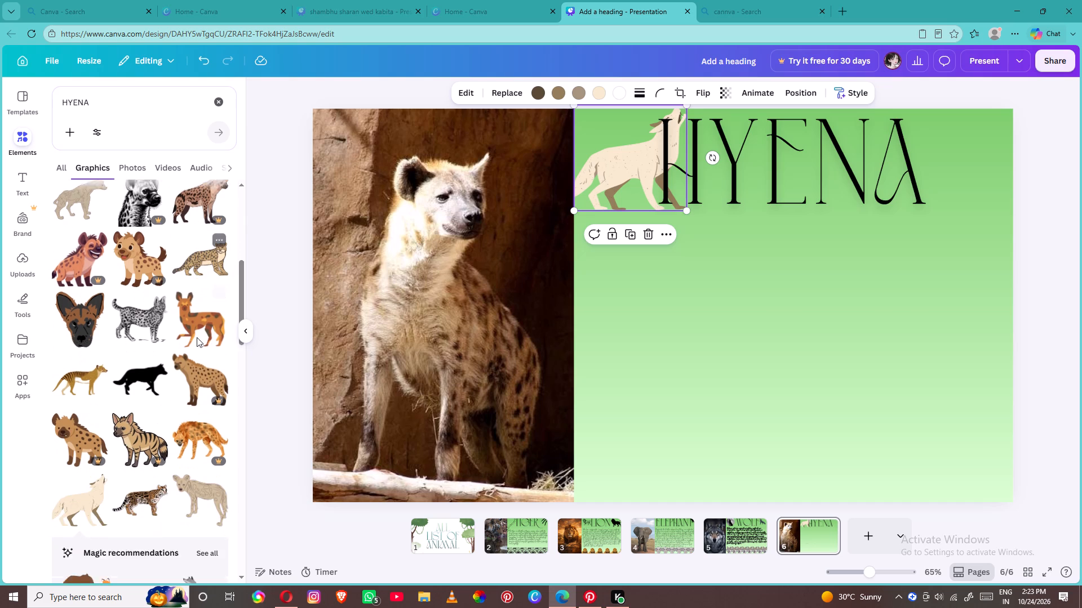
scroll(197, 337, down, 2)
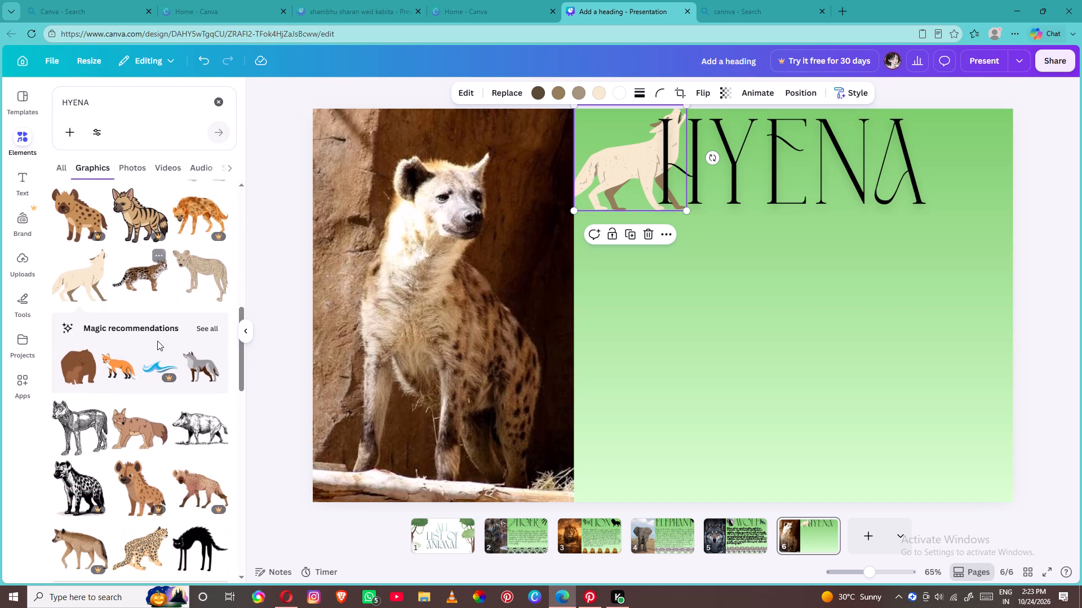
scroll(157, 341, down, 6)
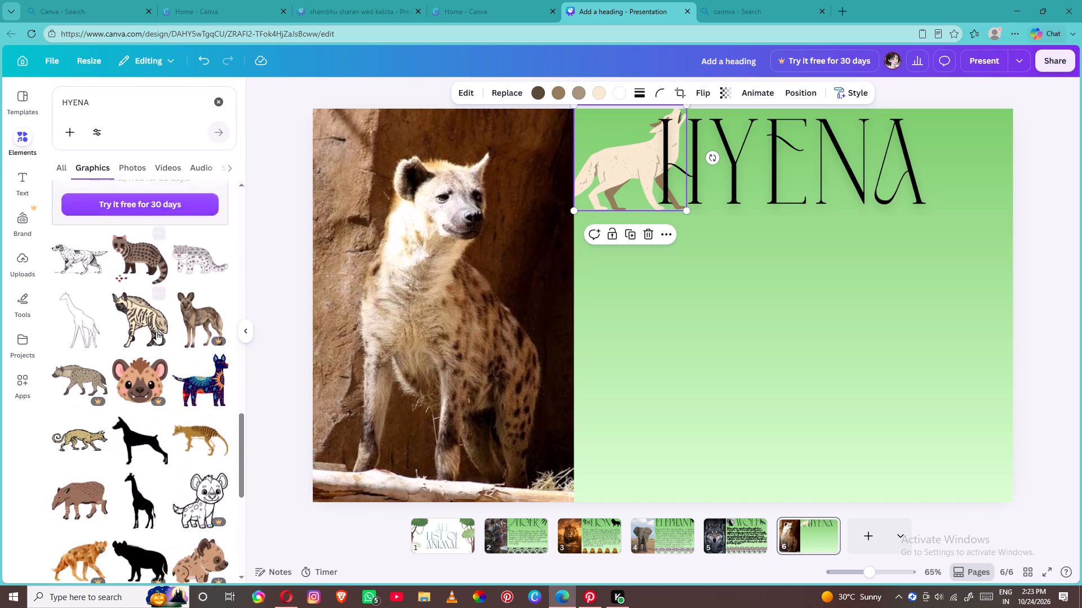
scroll(156, 332, down, 3)
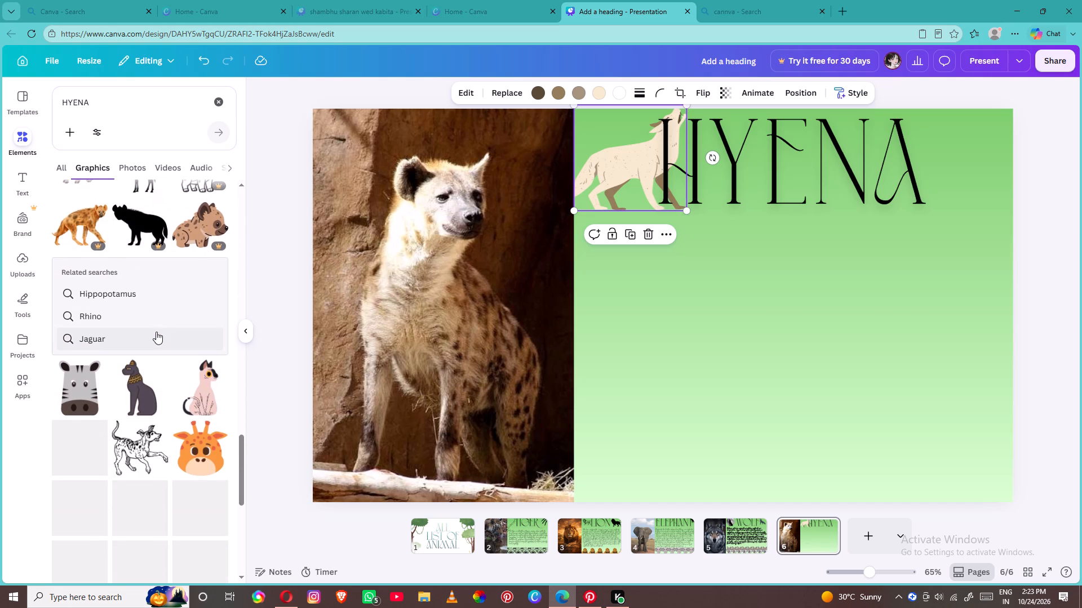
scroll(156, 332, down, 1)
scroll(156, 332, up, 5)
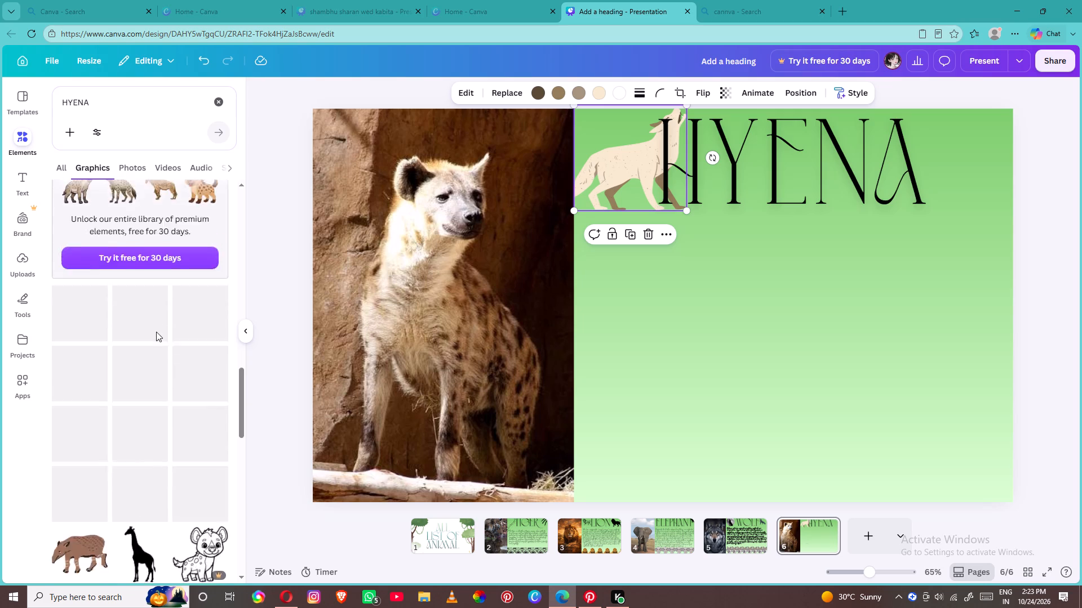
scroll(156, 332, up, 6)
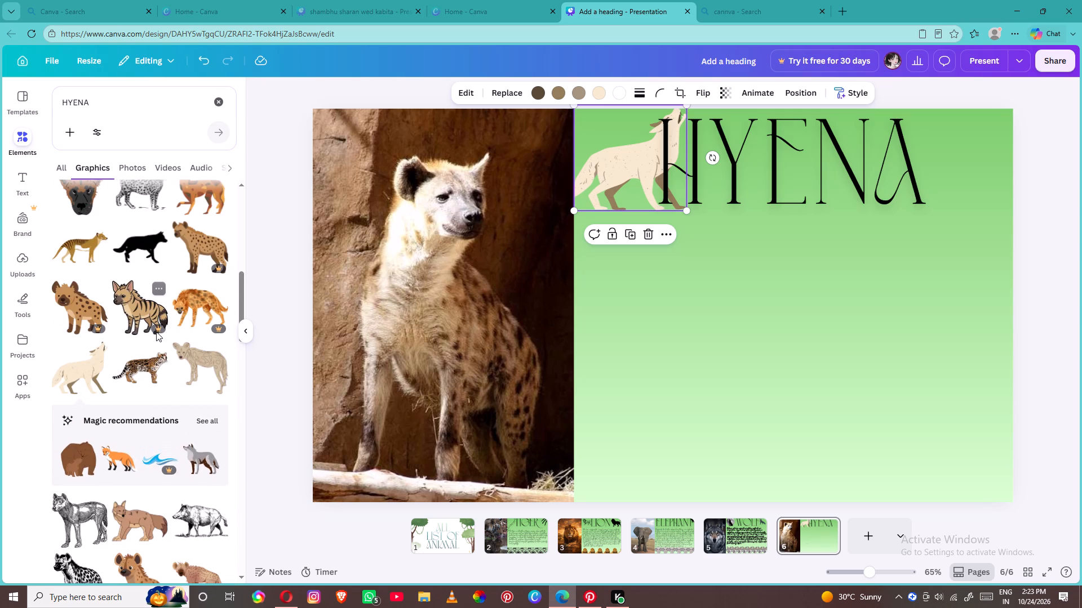
scroll(156, 332, up, 3)
Add the brown and black big-eared animal head graphic, shrink it, and place it at the green area's bottom corner beside the photo.
click(87, 463)
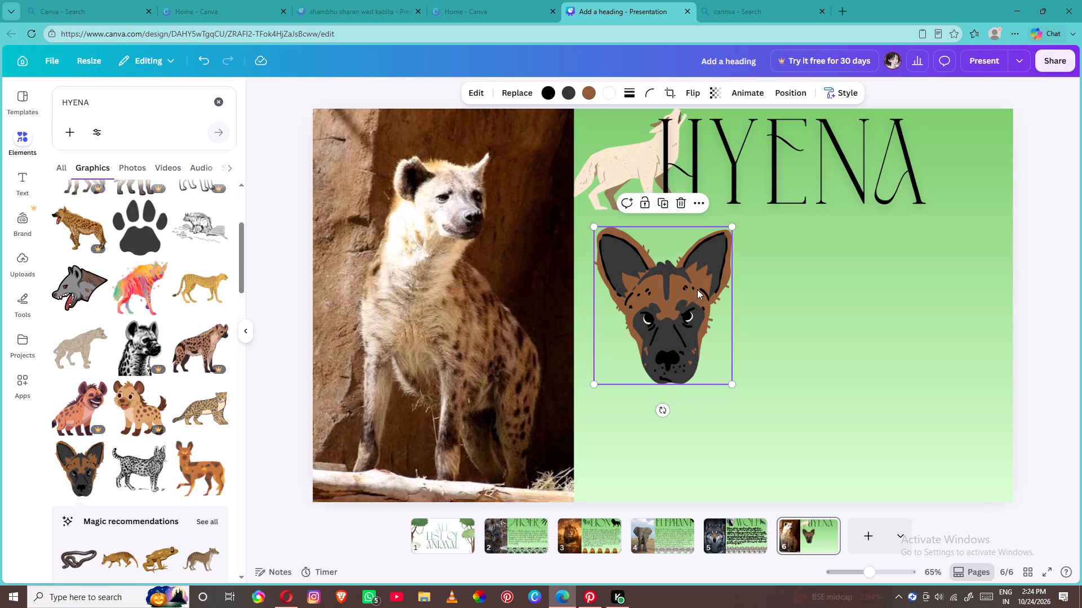
drag(732, 224, 687, 307)
click(687, 307)
drag(651, 343, 628, 458)
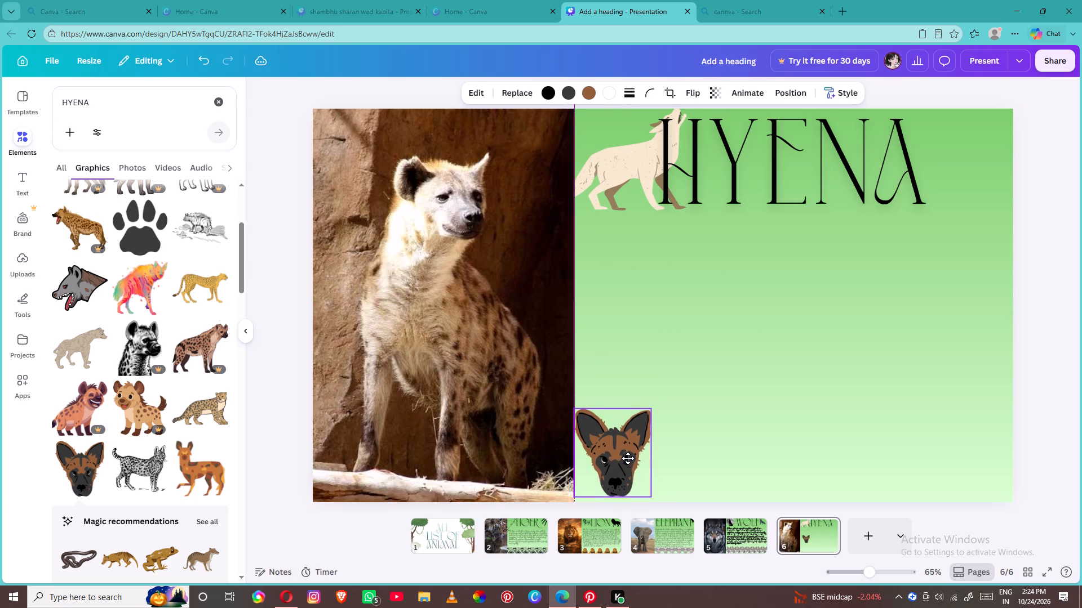
drag(628, 458, 627, 462)
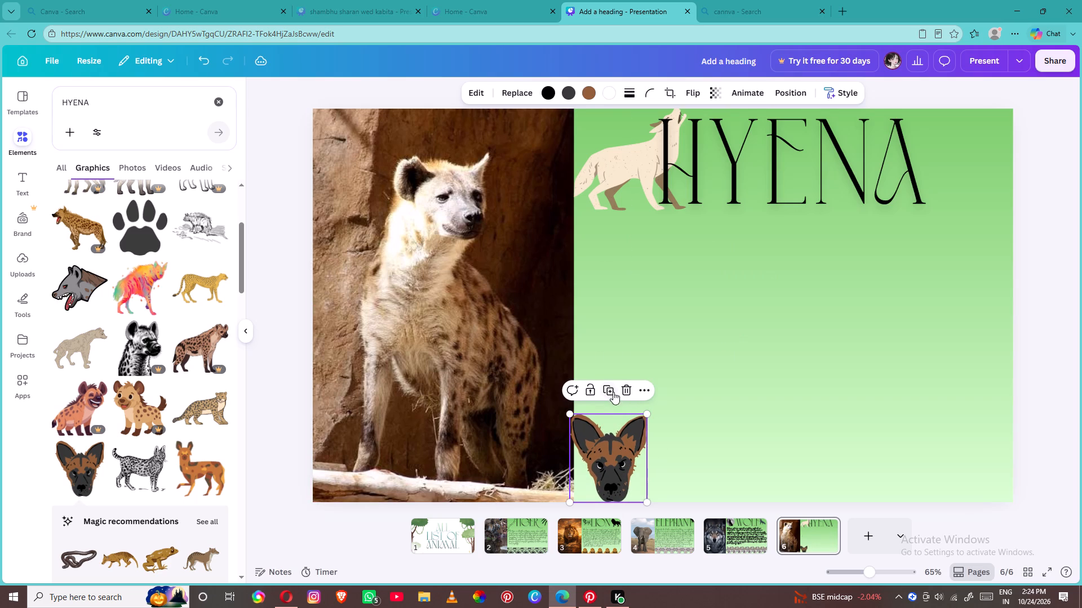
drag(649, 414, 641, 433)
click(641, 433)
click(604, 440)
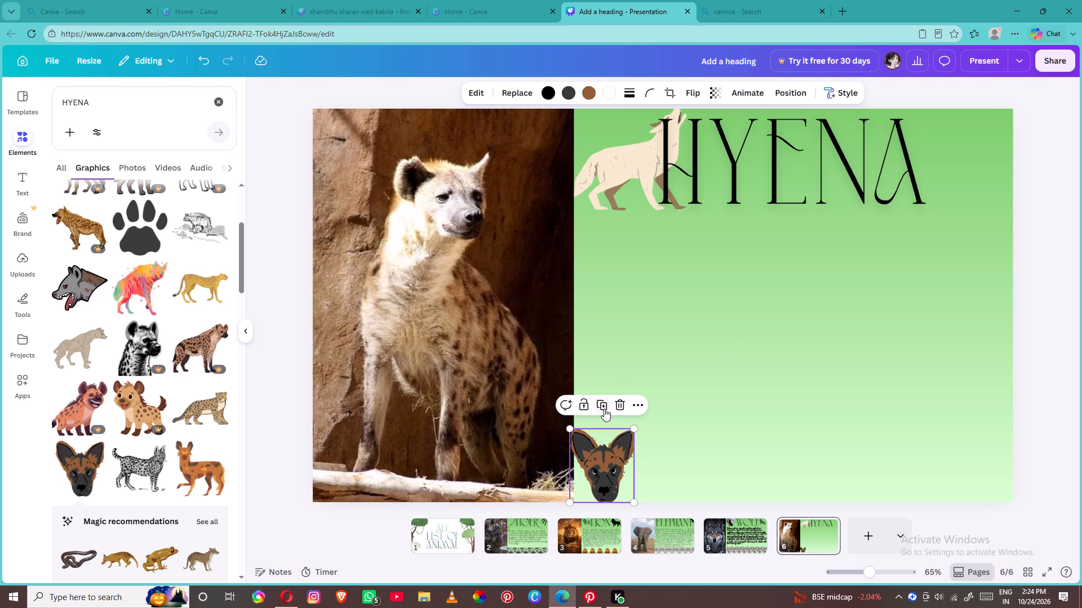
Duplicate the animal head and place the copy directly beside the first along the page's bottom edge.
click(604, 408)
drag(628, 464, 685, 462)
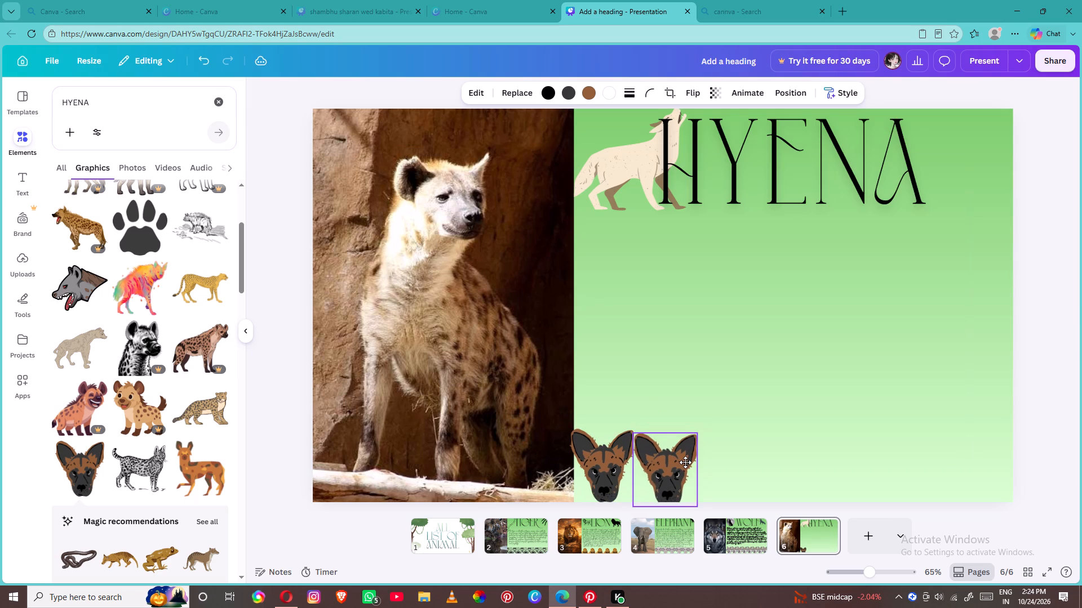
drag(685, 462, 685, 461)
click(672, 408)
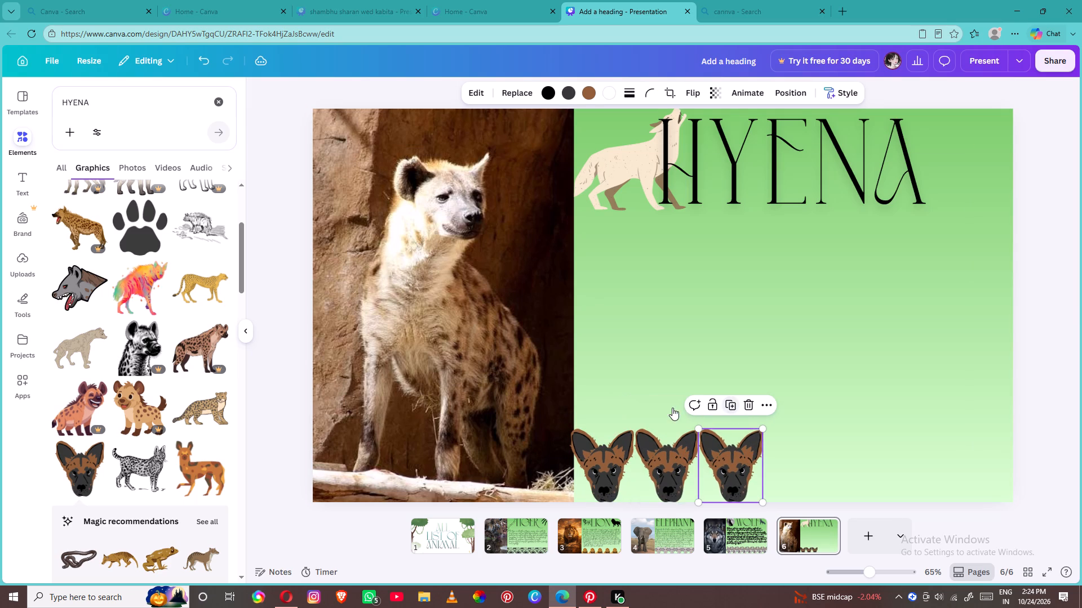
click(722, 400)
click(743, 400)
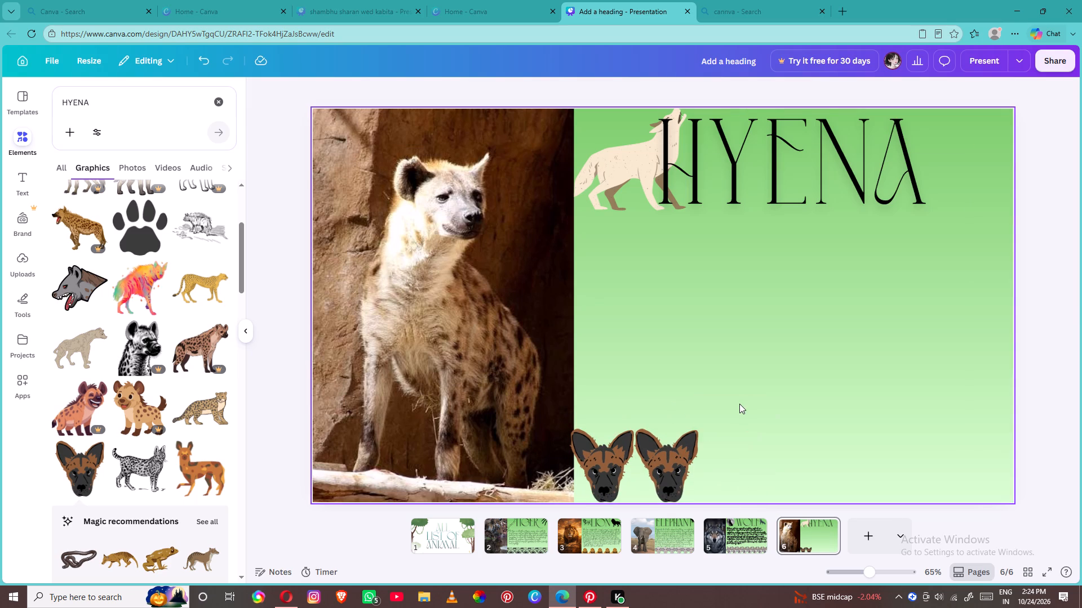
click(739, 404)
Duplicate the animal head five more times, lining the copies up into a row of seven along the green area's bottom edge.
click(681, 445)
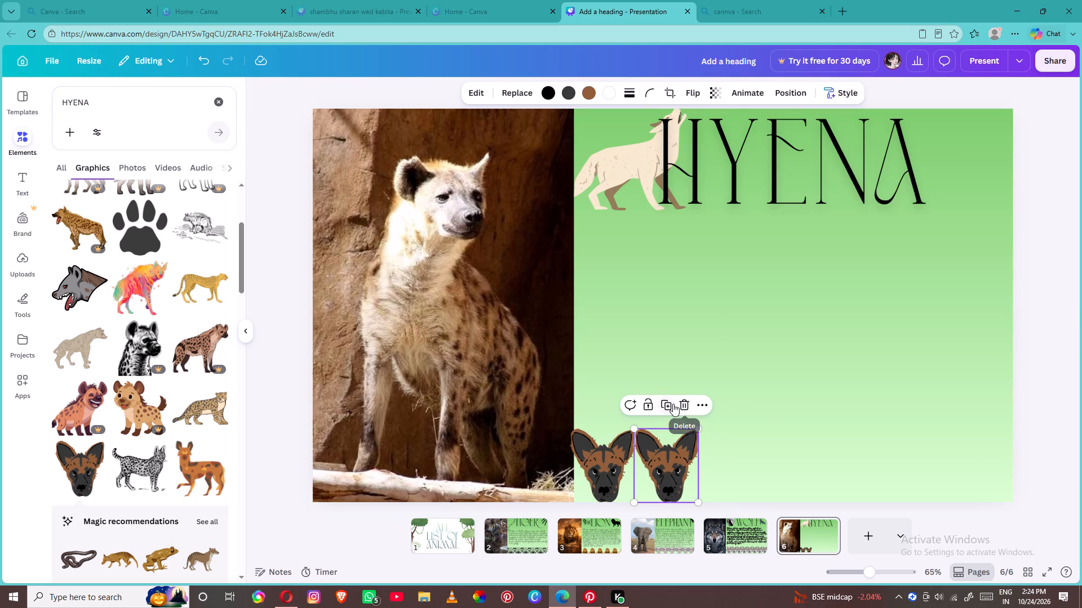
click(673, 403)
drag(687, 445, 736, 442)
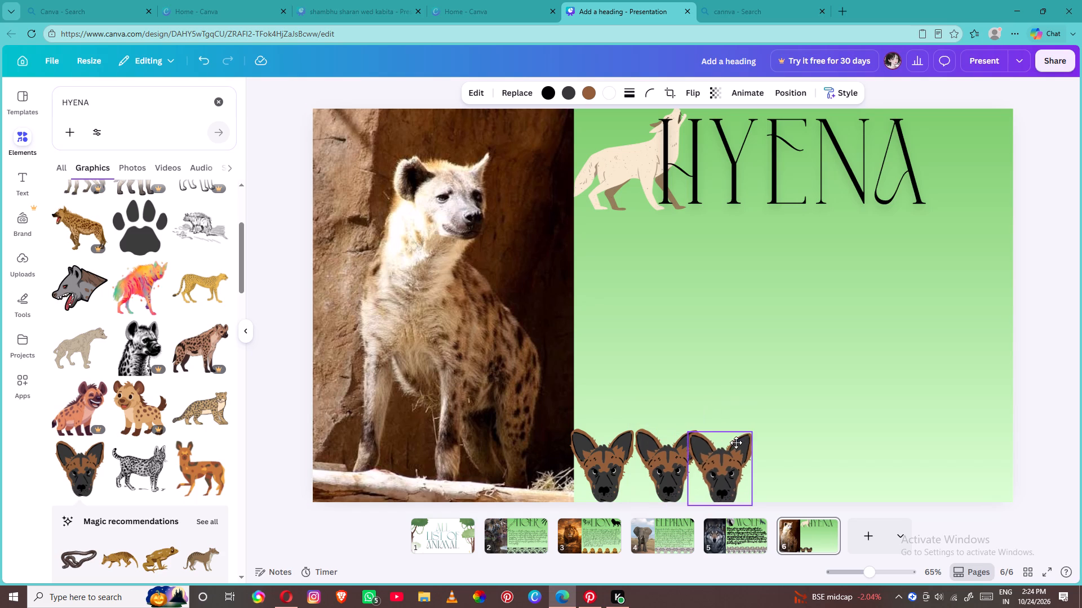
drag(736, 442, 742, 440)
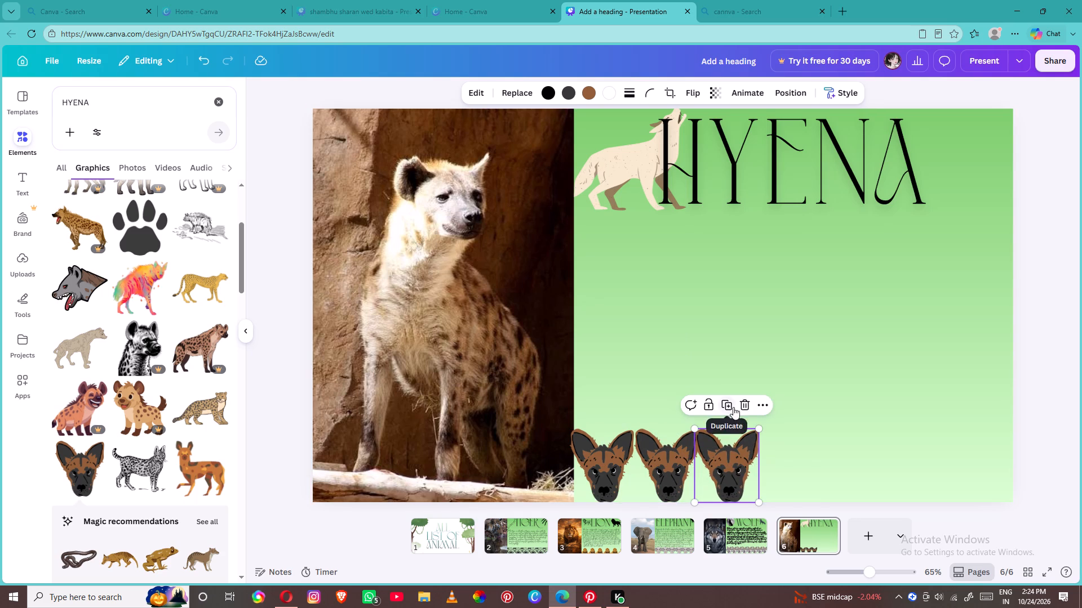
click(733, 407)
click(785, 406)
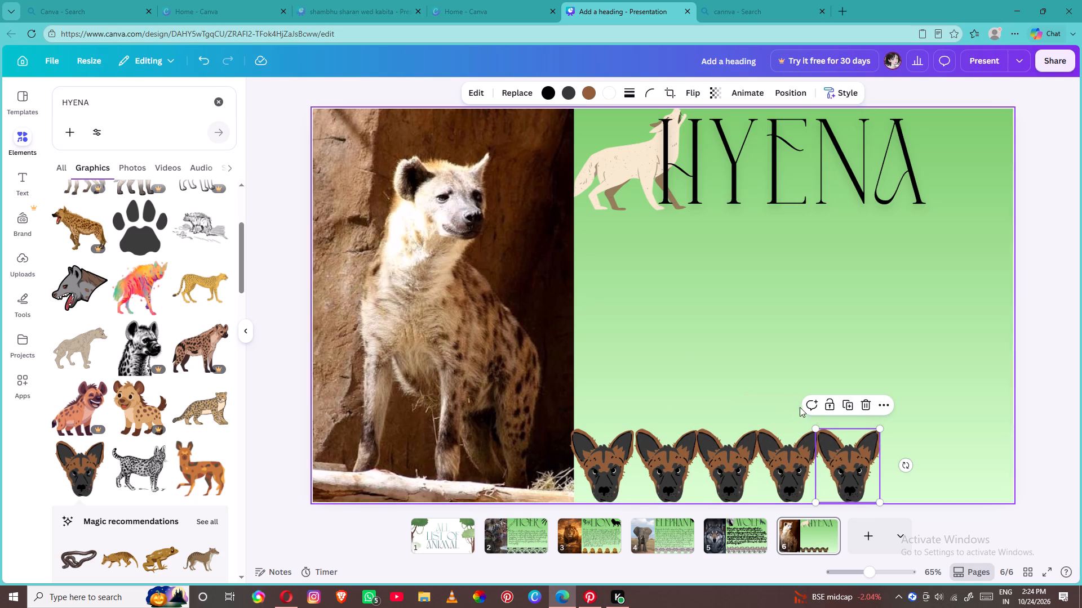
click(842, 406)
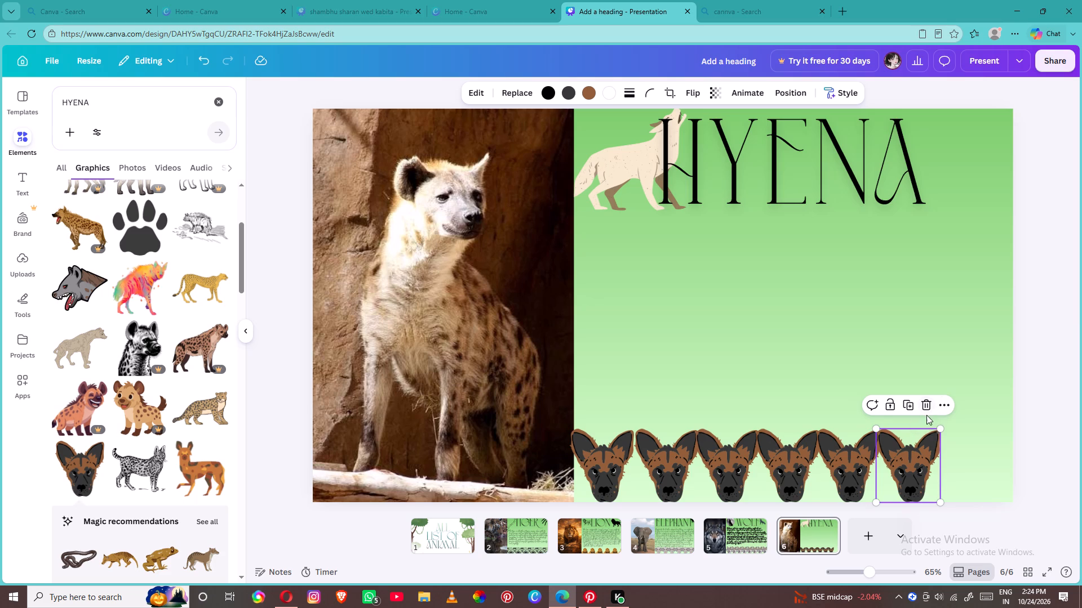
click(913, 404)
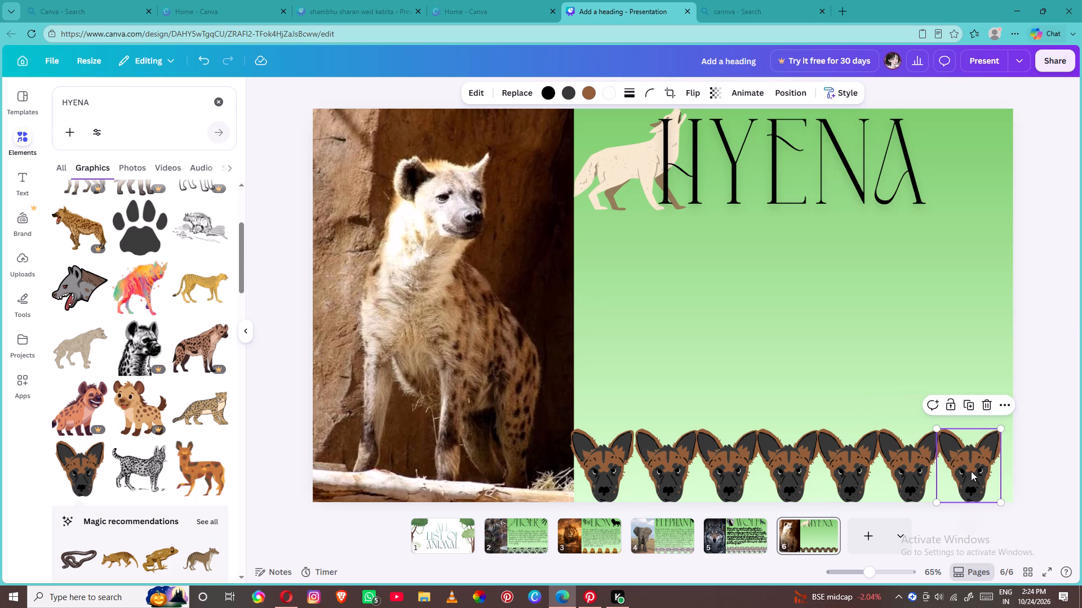
Move the seventh head to the page's outer edge, then shift the sixth toward it and slightly down to even out the gaps.
drag(983, 467, 995, 466)
drag(924, 464, 929, 464)
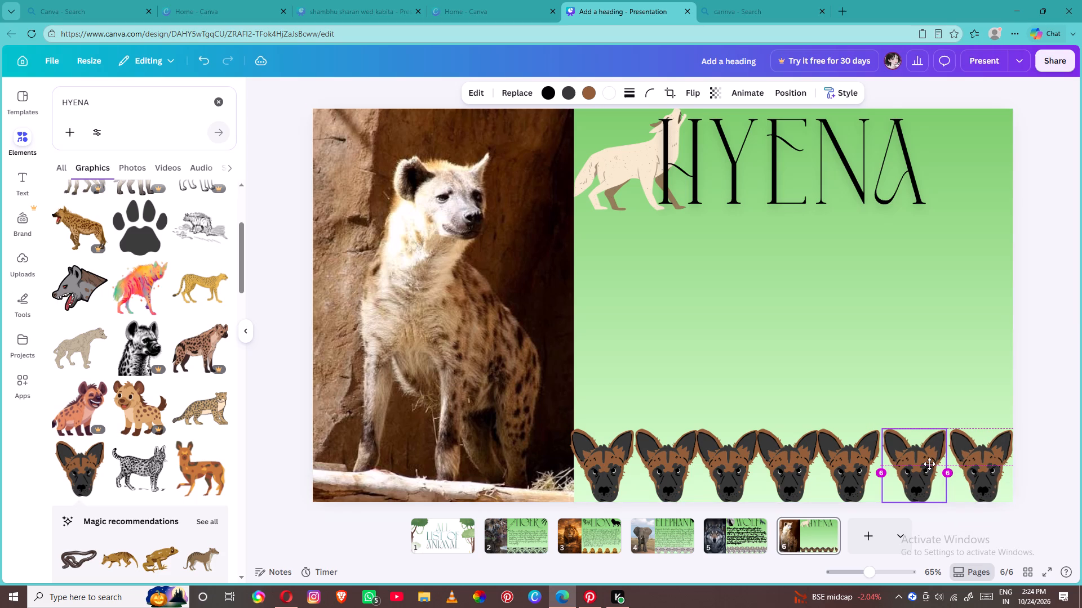
drag(929, 464, 935, 464)
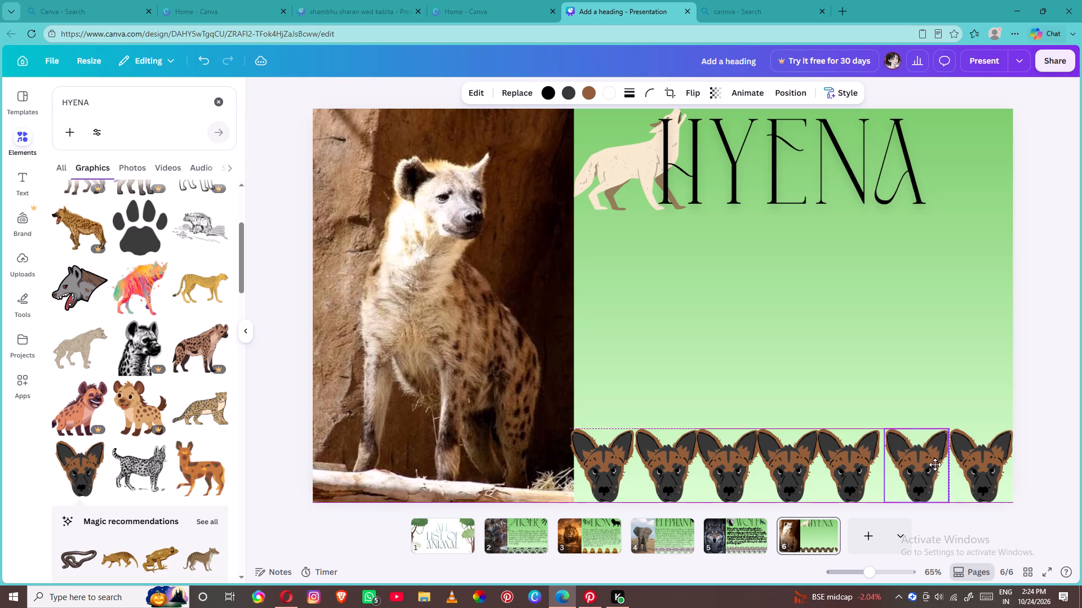
drag(935, 464, 934, 468)
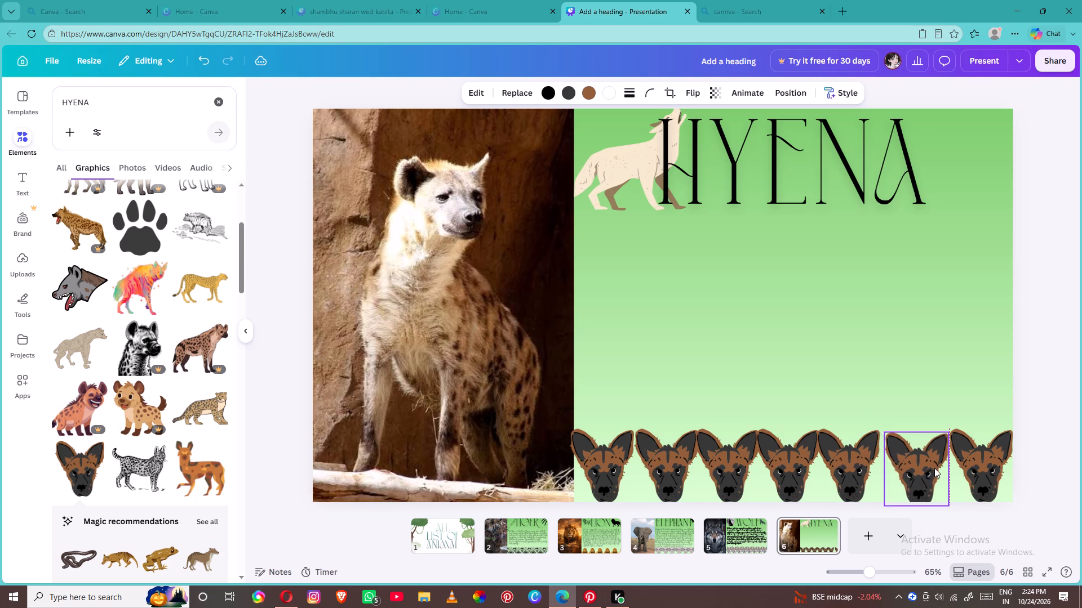
Lower the first five animal heads slightly to align with the sixth, shifting the fifth a little toward it.
click(866, 472)
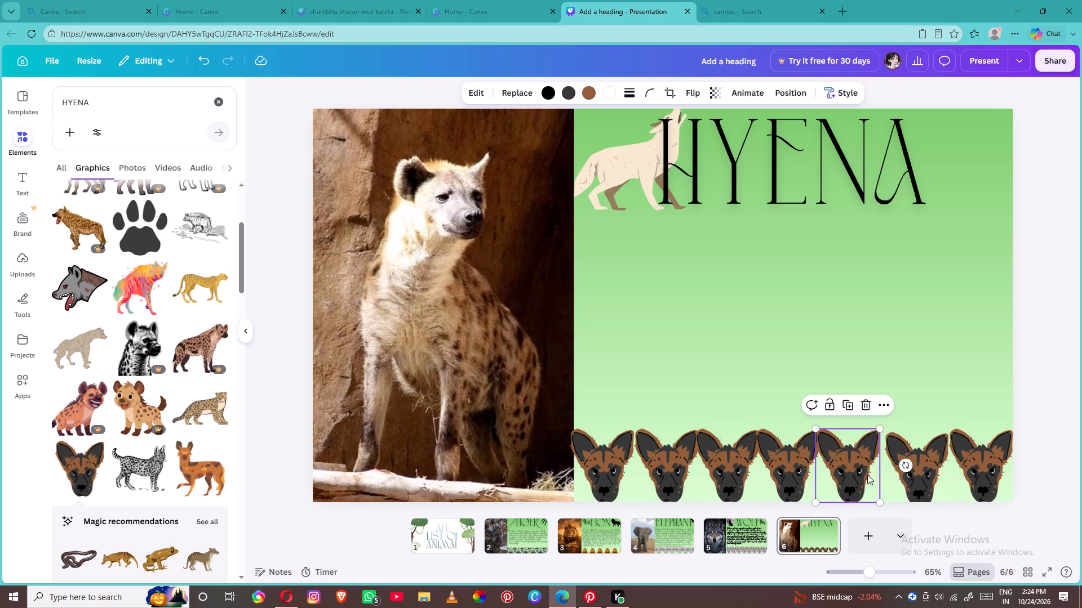
click(804, 468)
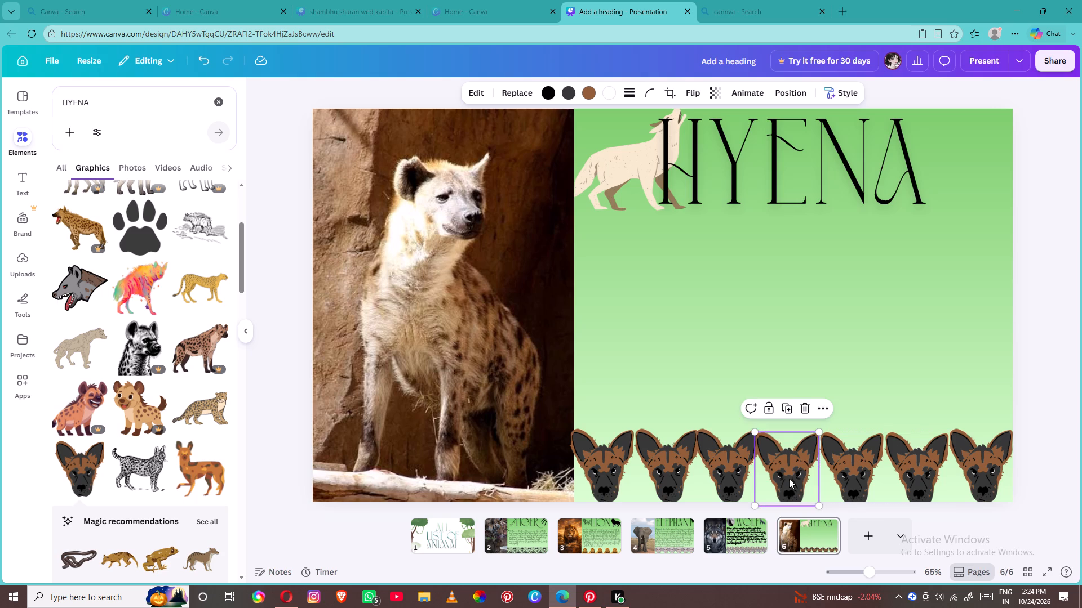
click(743, 472)
click(742, 474)
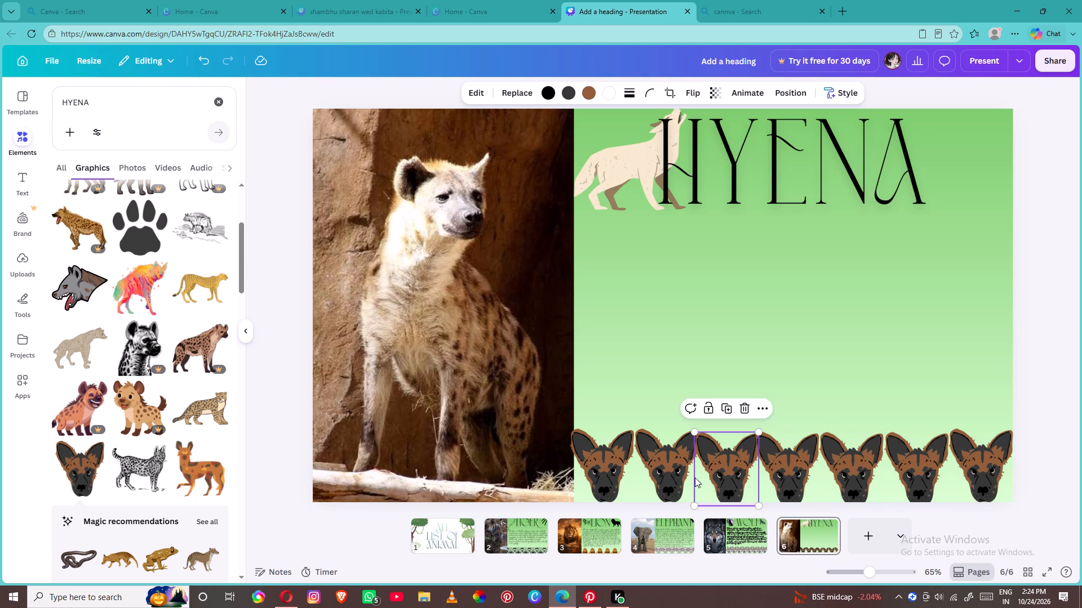
click(682, 471)
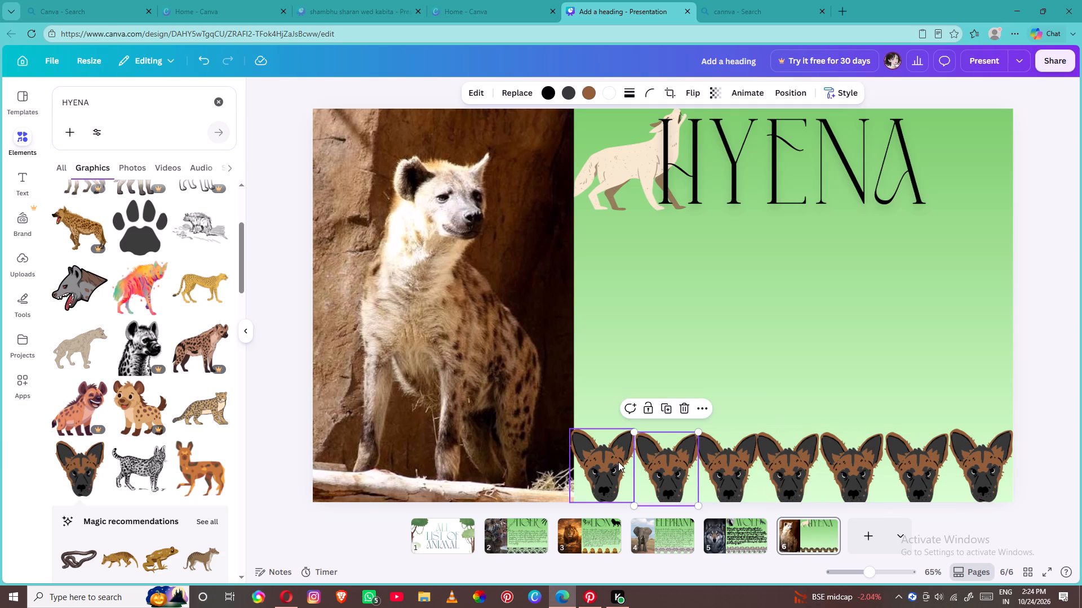
click(618, 462)
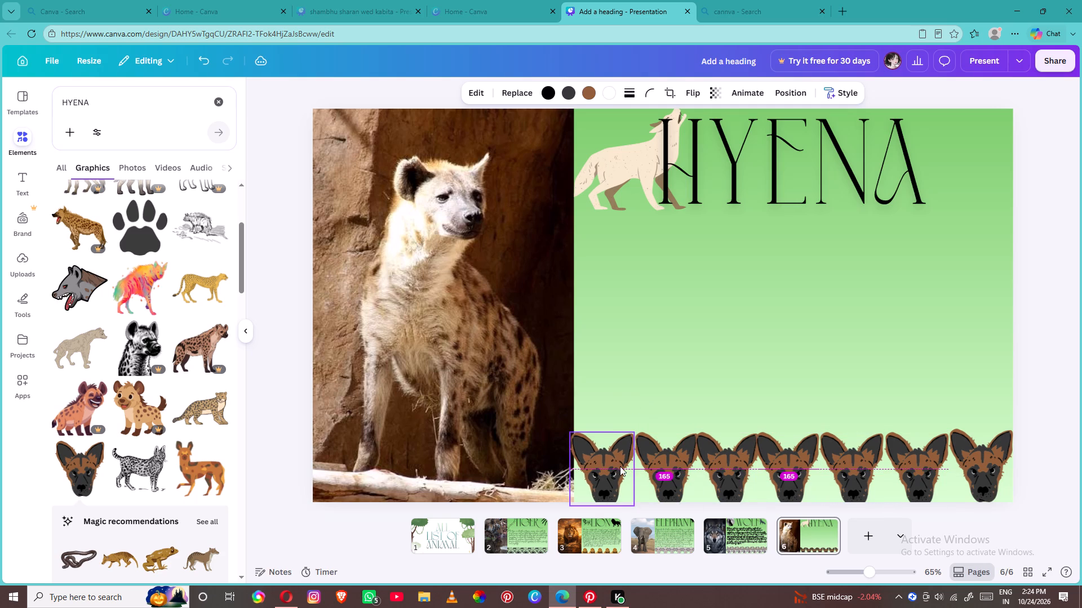
click(624, 467)
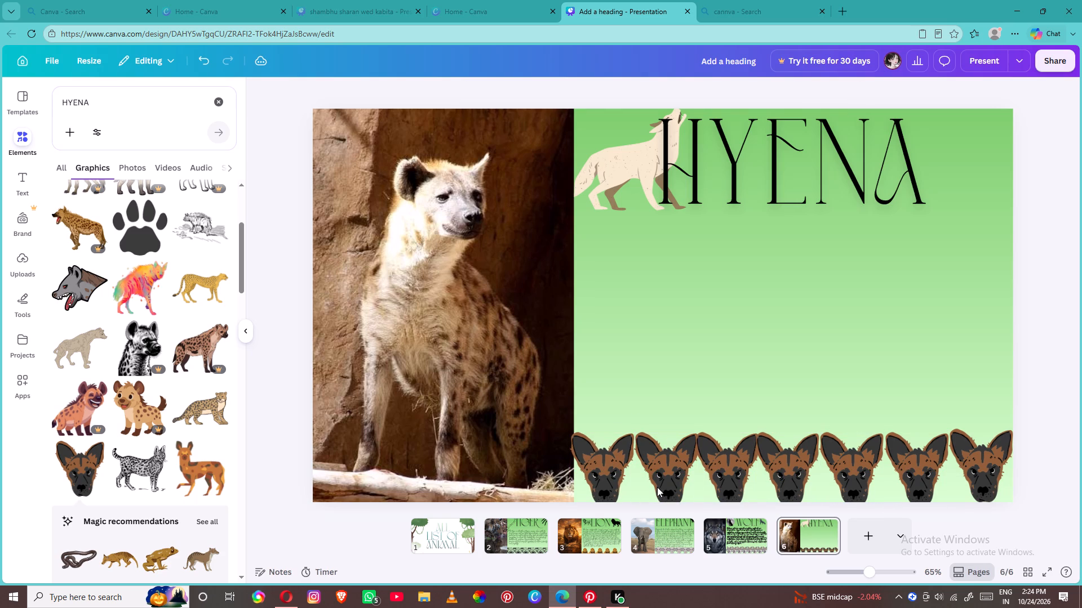
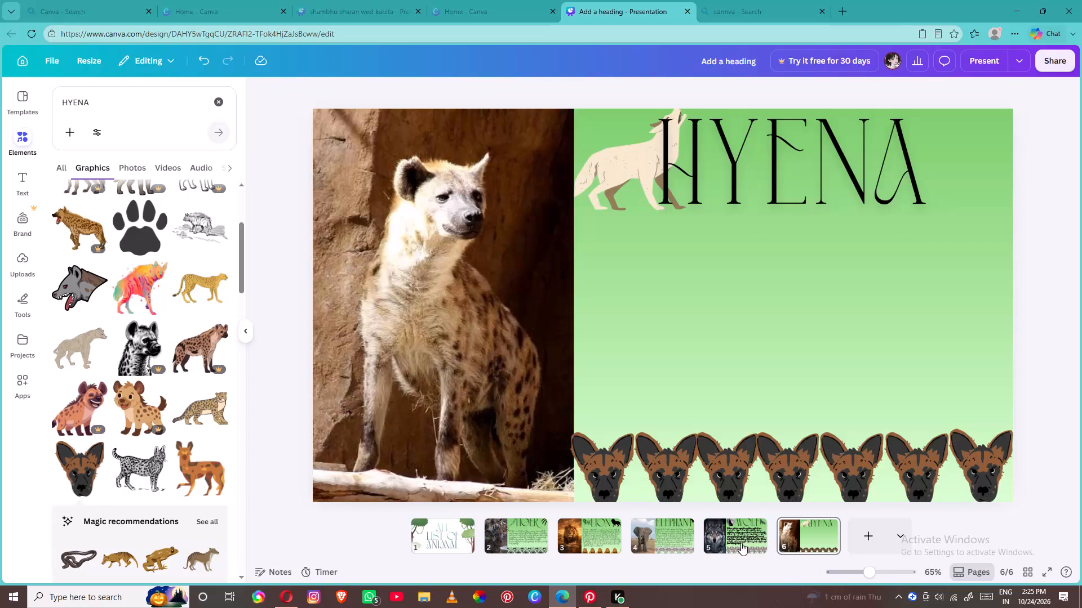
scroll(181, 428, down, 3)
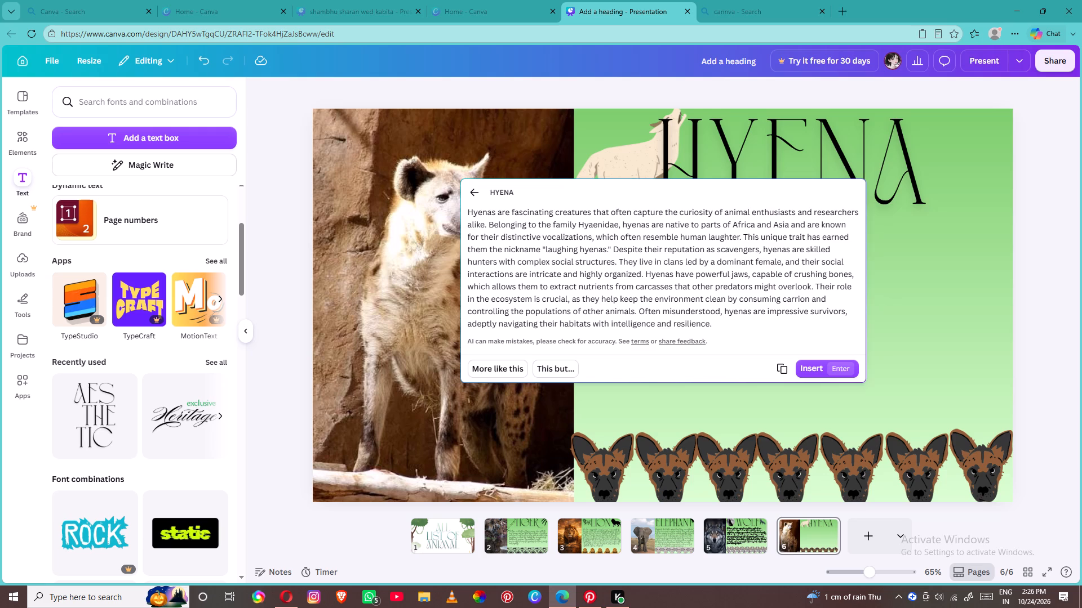
Regenerate the hyena paragraph with the instruction "SHORT BUT CREATIVE" and insert the shorter version on the page.
click(554, 373)
key(d)
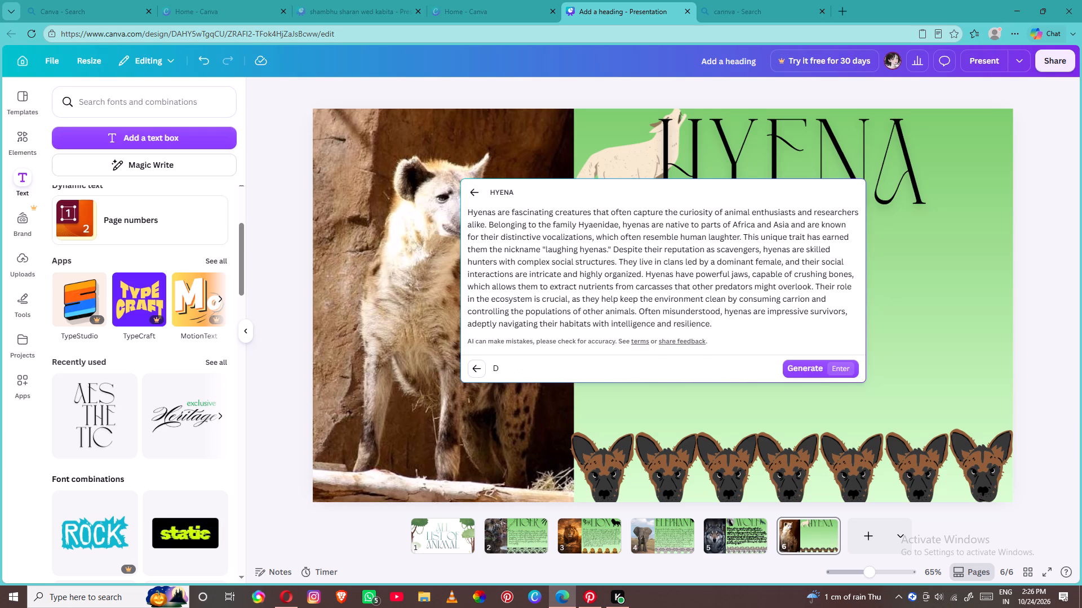
key(BackSpace)
text(SHOR)
key(t)
key(space)
key(b)
text(UT)
key(space)
text(CREATIVE)
key(Return)
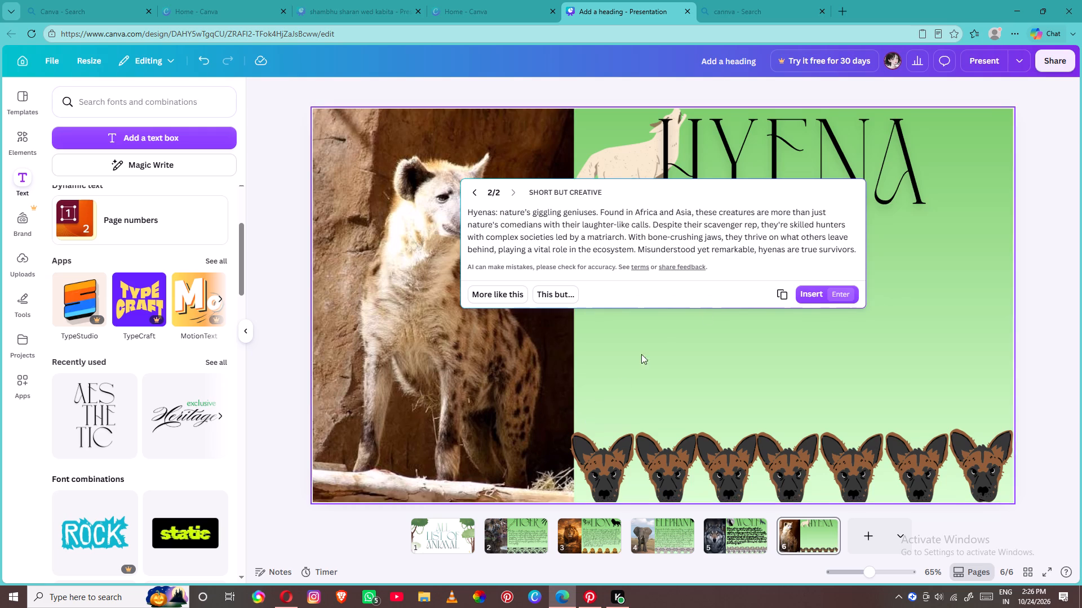
click(814, 296)
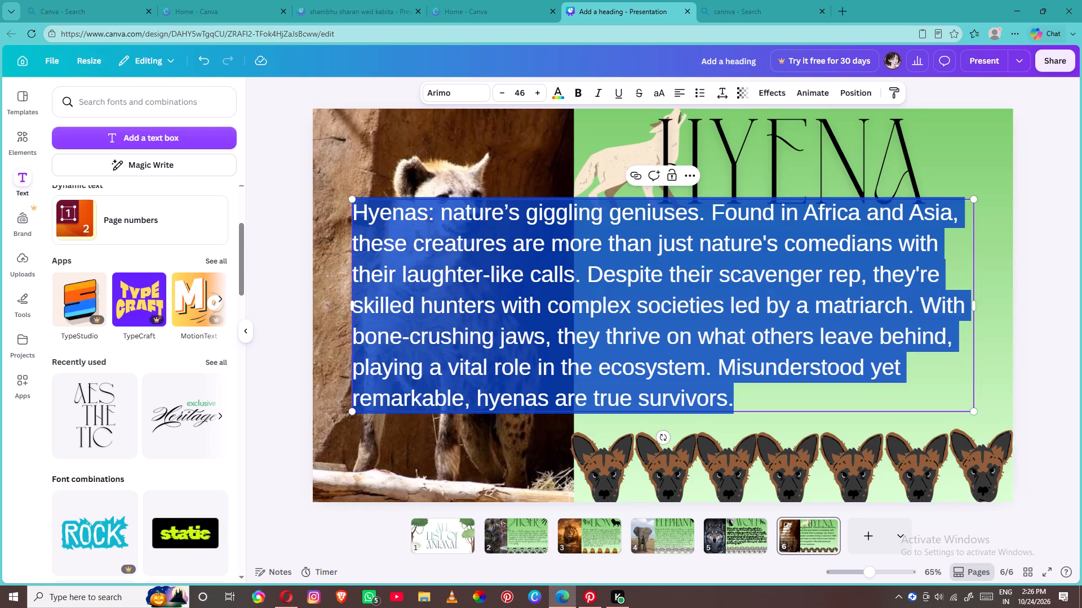
Set the inserted hyena paragraph's font to Above the Beyond Script.
click(465, 96)
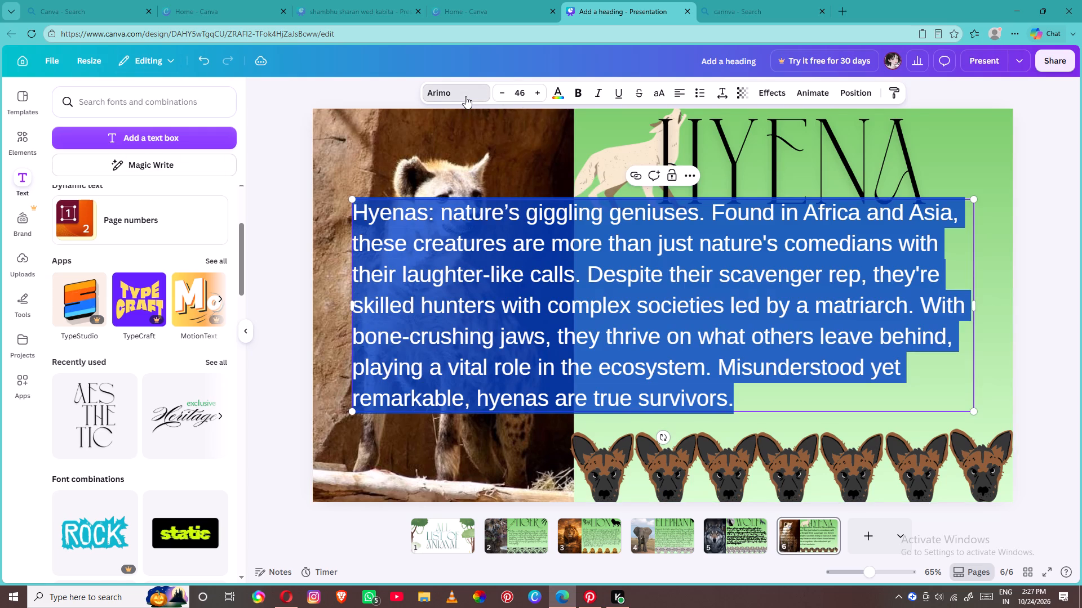
click(149, 234)
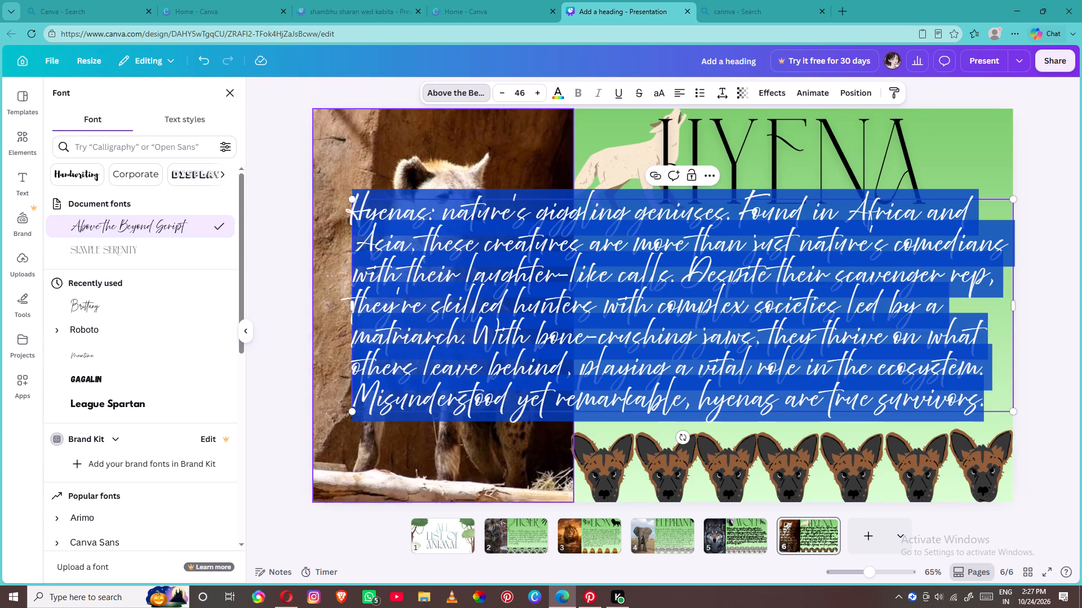
Shrink the hyena paragraph to about size 29.7 so it fits the green area, and move it up beneath the HYENA heading.
drag(355, 198, 553, 247)
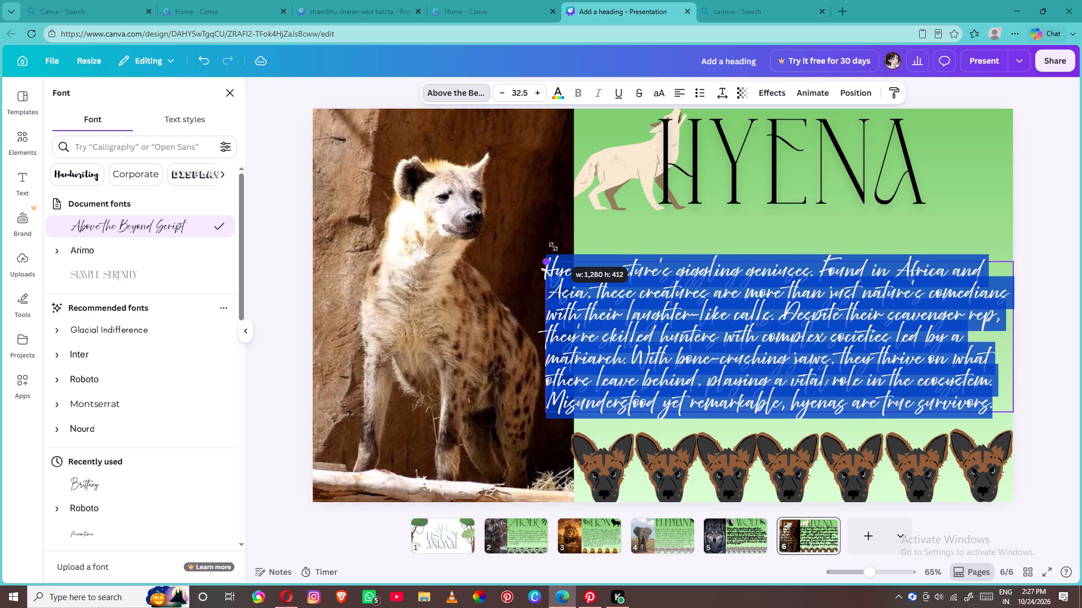
drag(553, 247, 600, 242)
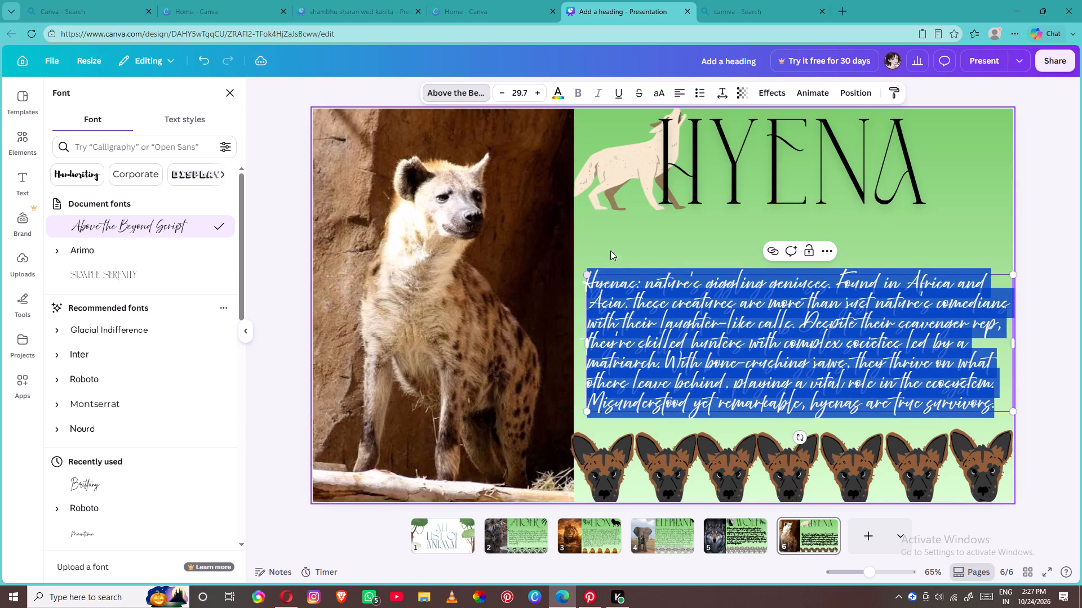
click(671, 297)
click(680, 247)
drag(690, 303, 694, 288)
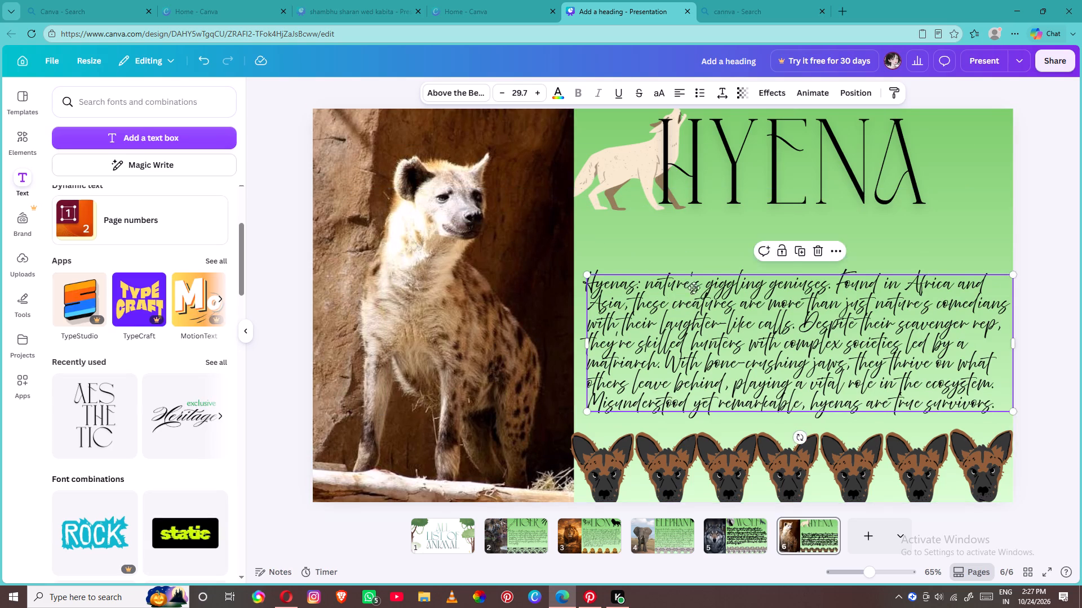
drag(694, 288, 690, 269)
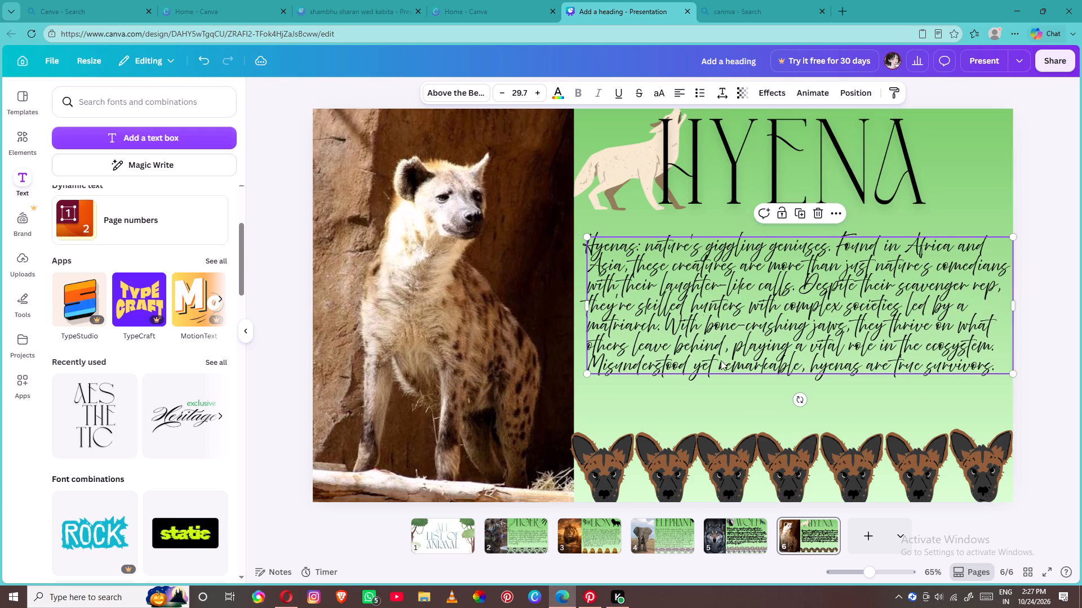
Add a new blank seventh page after the hyena page.
click(870, 527)
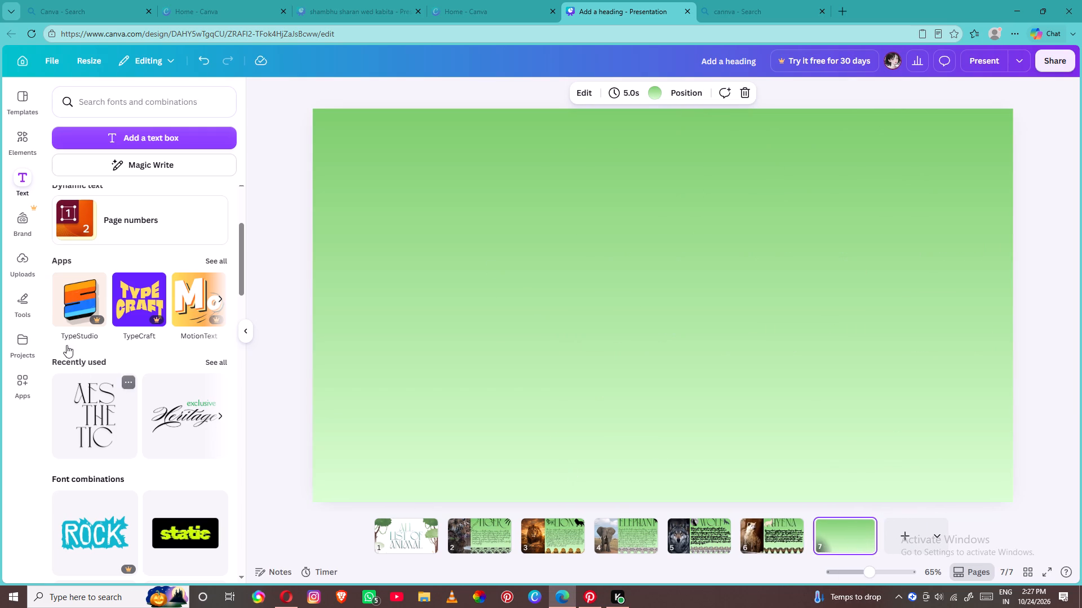
click(26, 181)
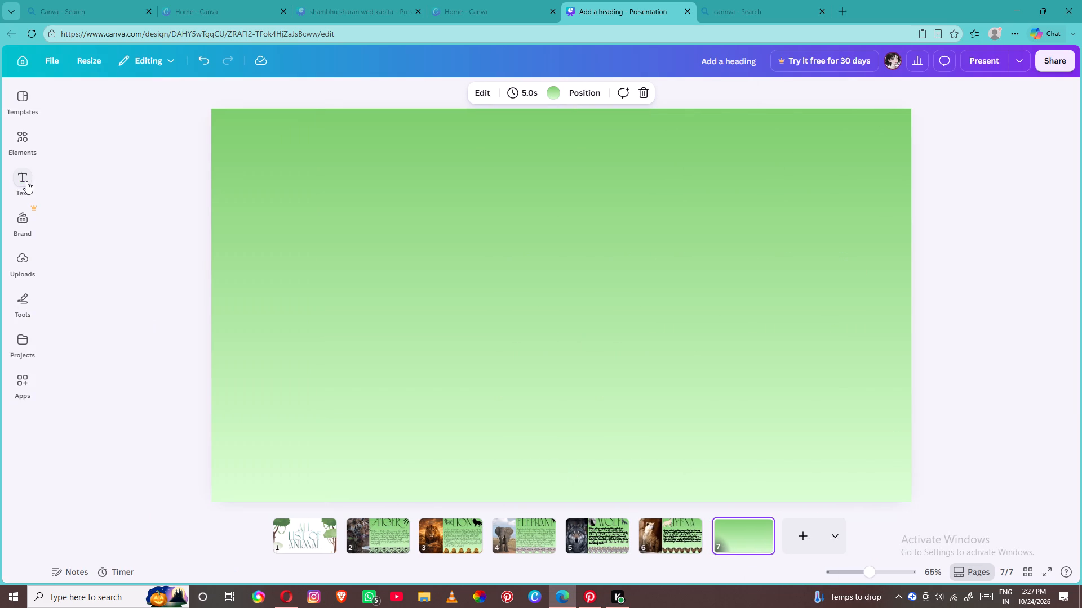
click(26, 181)
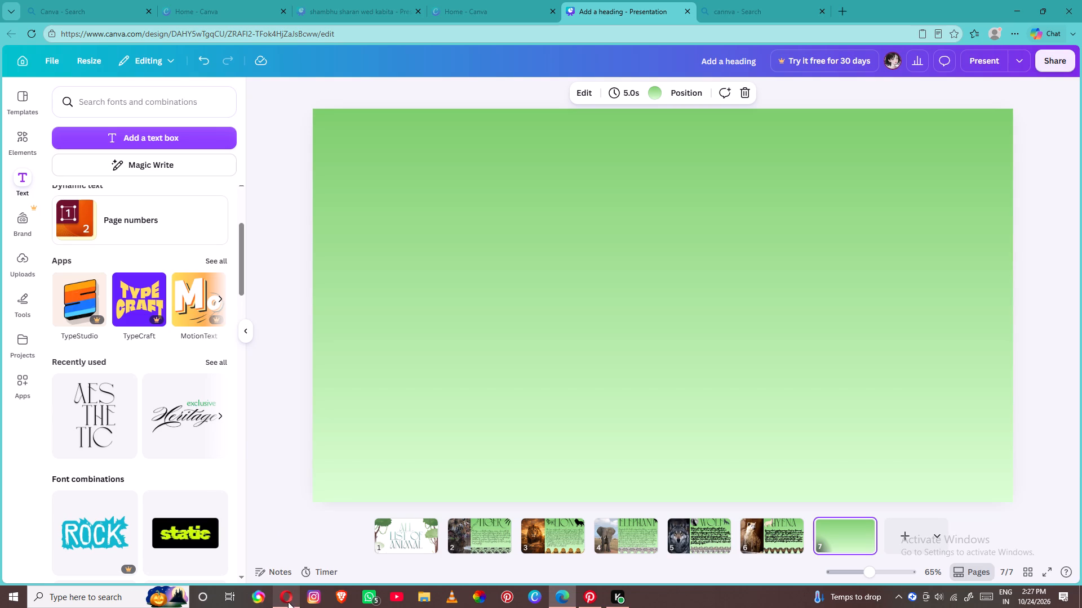
Switch to the Opera browser's Google image results and clear the HYENA search term.
click(285, 599)
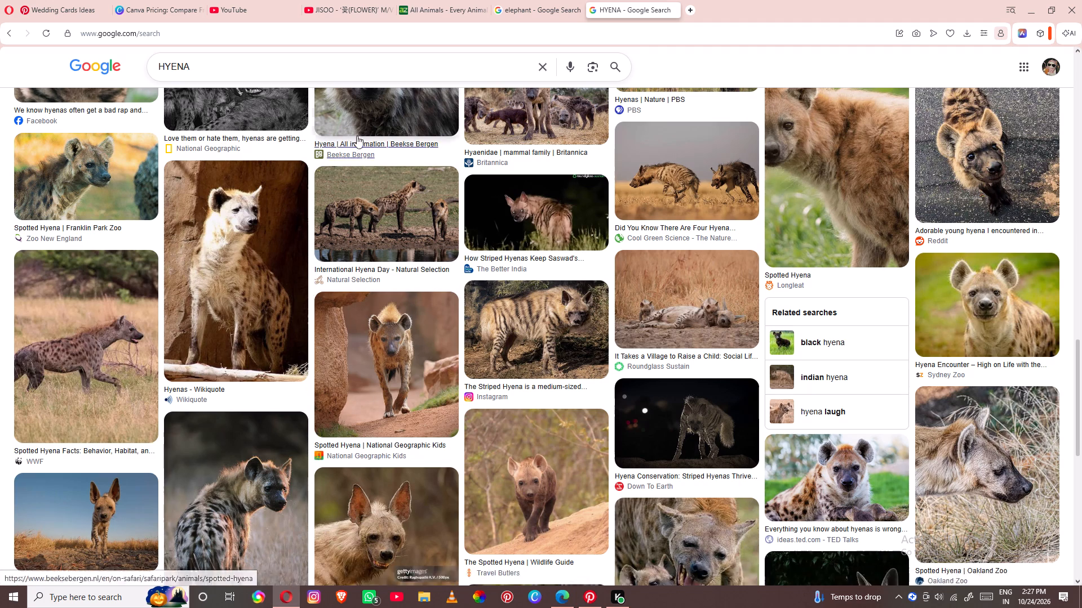
click(539, 70)
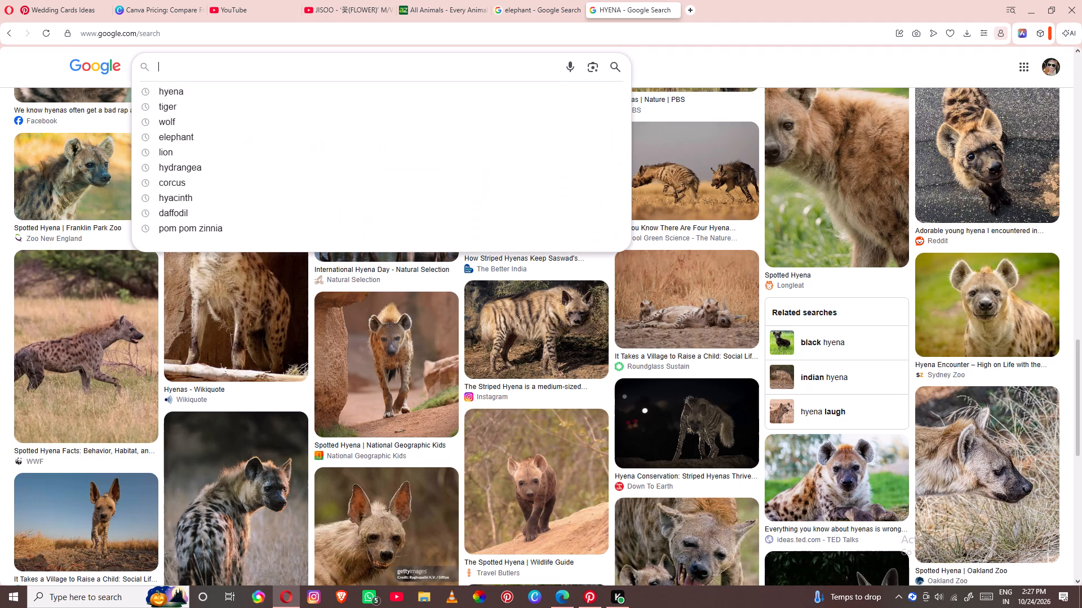
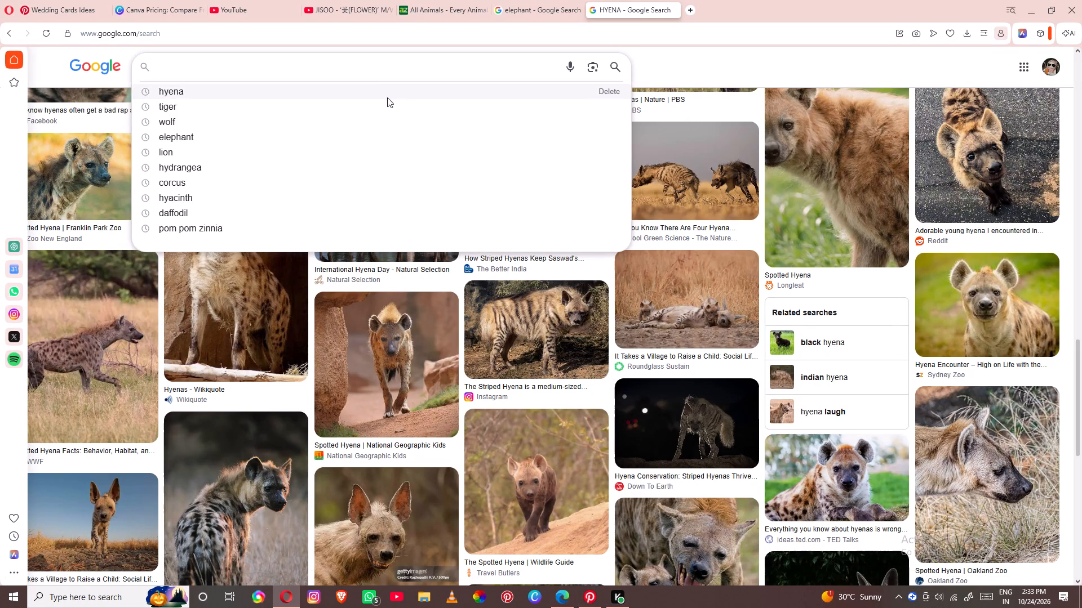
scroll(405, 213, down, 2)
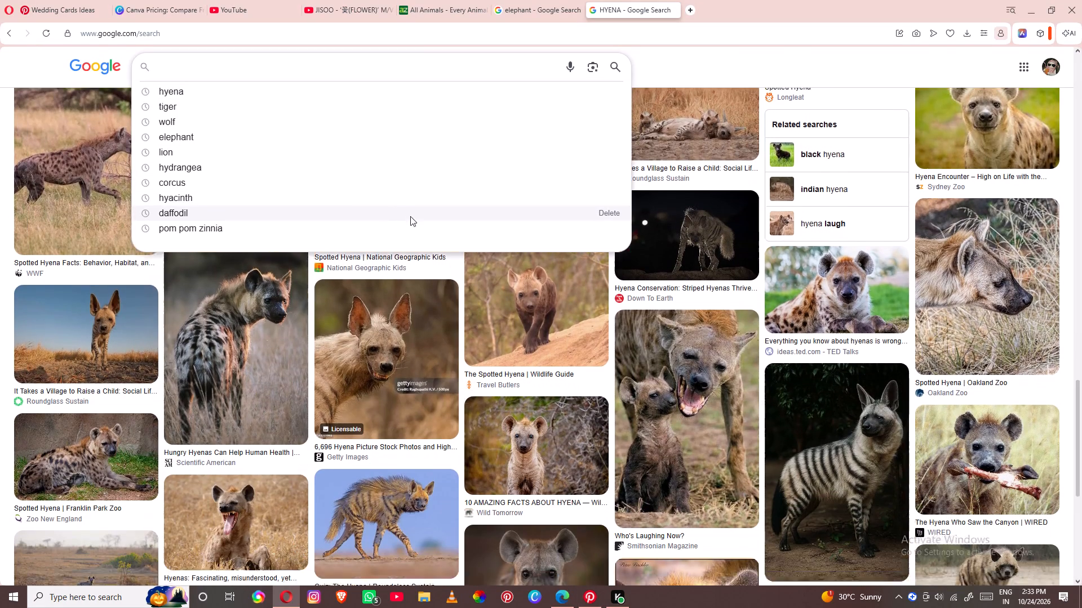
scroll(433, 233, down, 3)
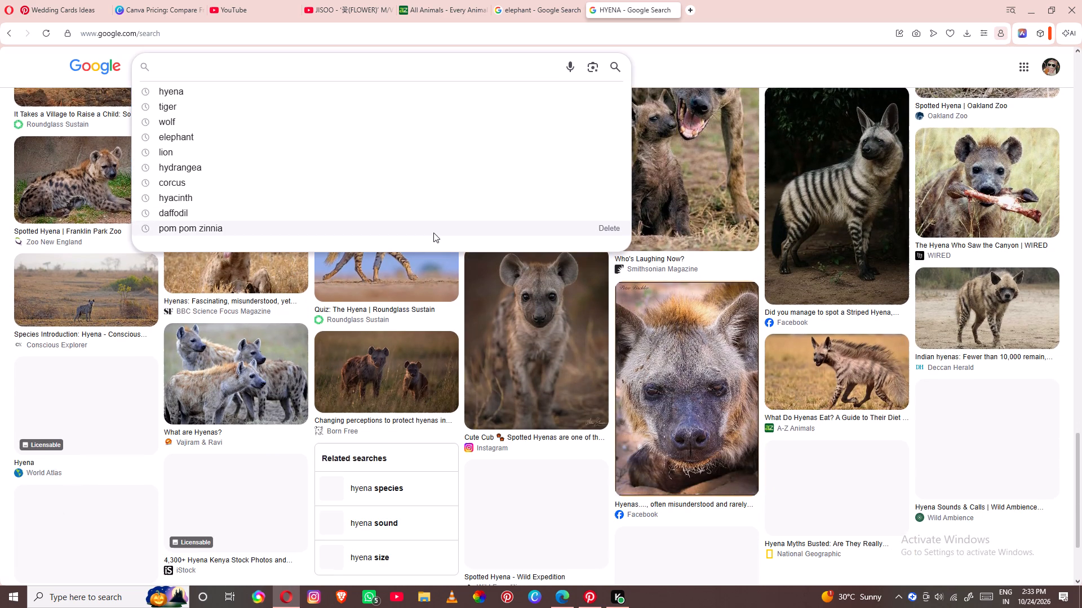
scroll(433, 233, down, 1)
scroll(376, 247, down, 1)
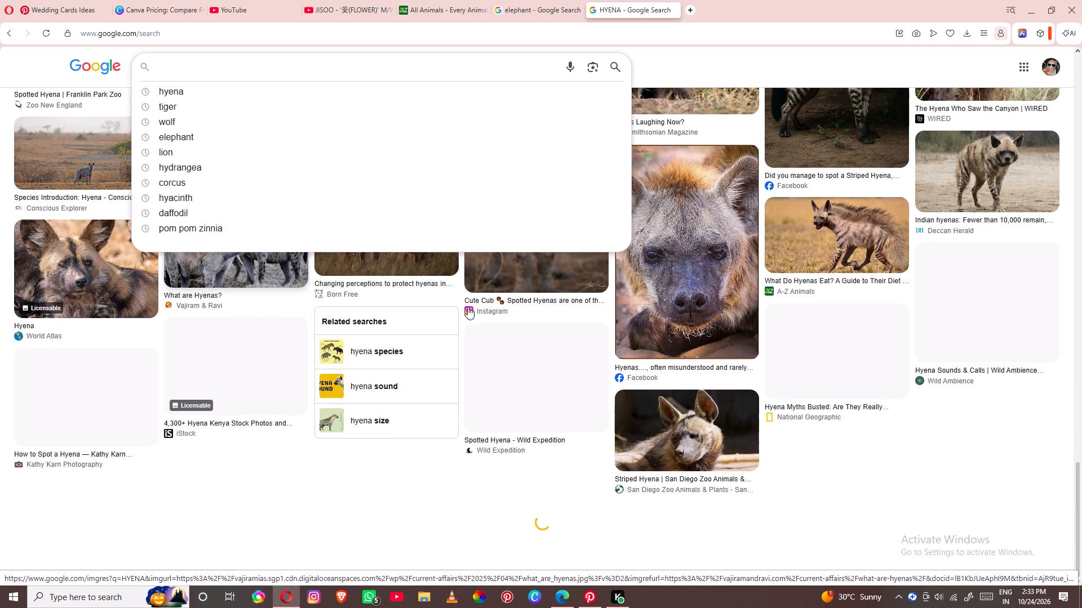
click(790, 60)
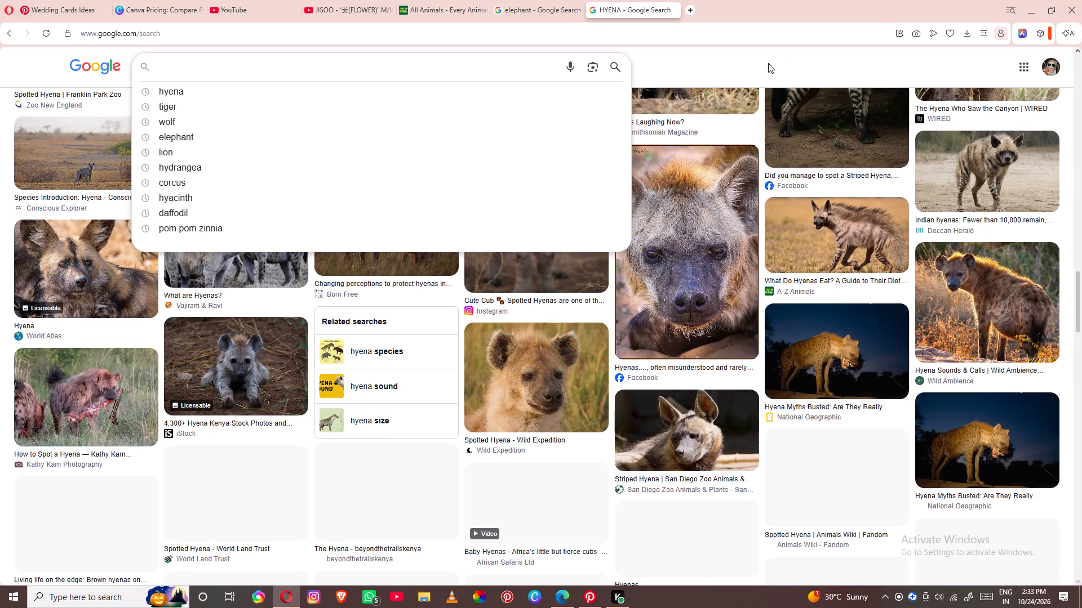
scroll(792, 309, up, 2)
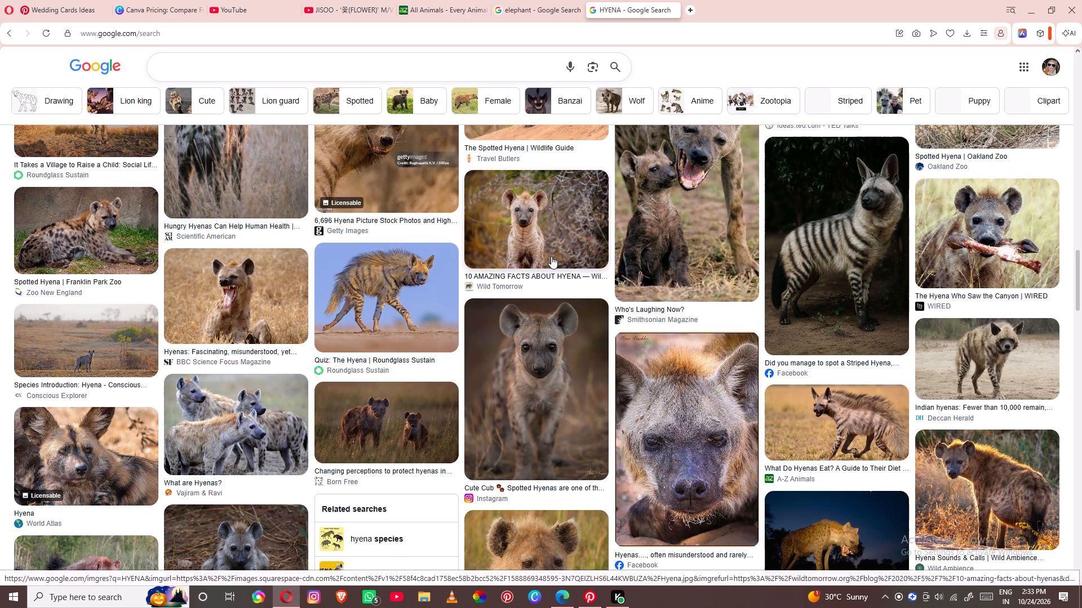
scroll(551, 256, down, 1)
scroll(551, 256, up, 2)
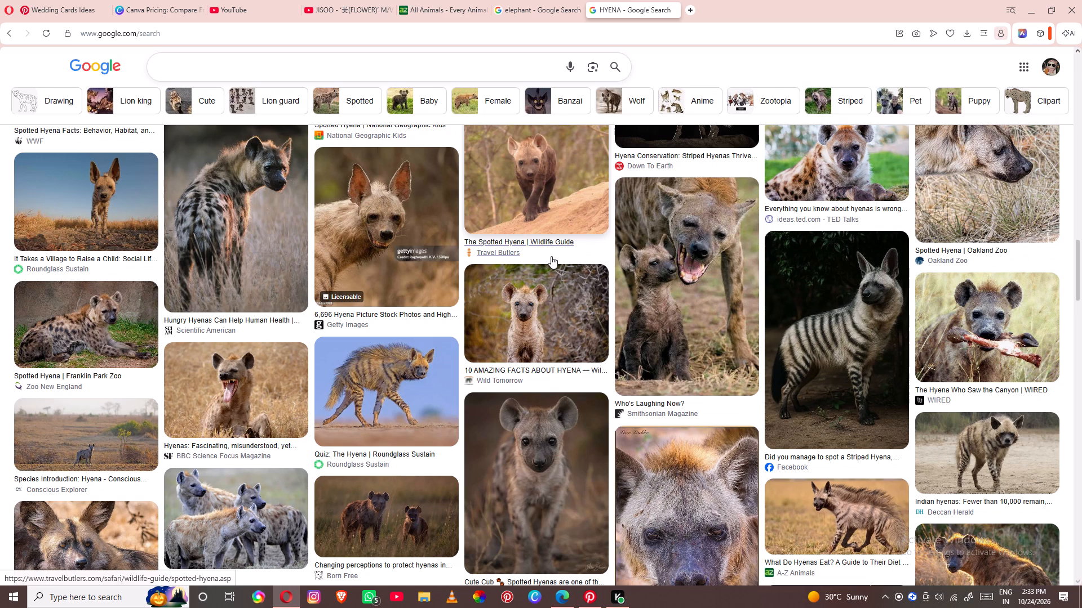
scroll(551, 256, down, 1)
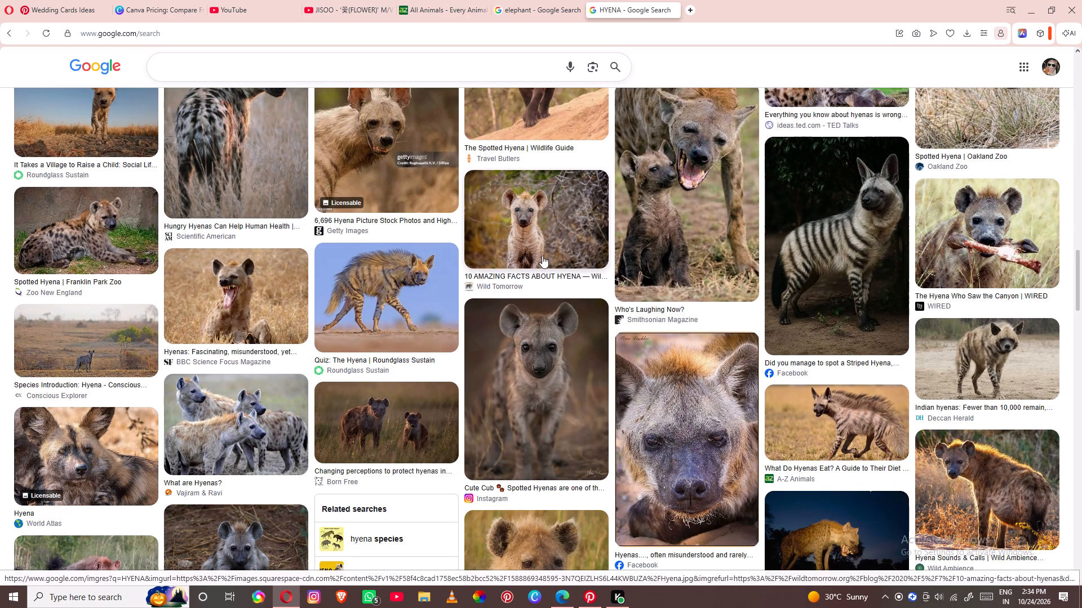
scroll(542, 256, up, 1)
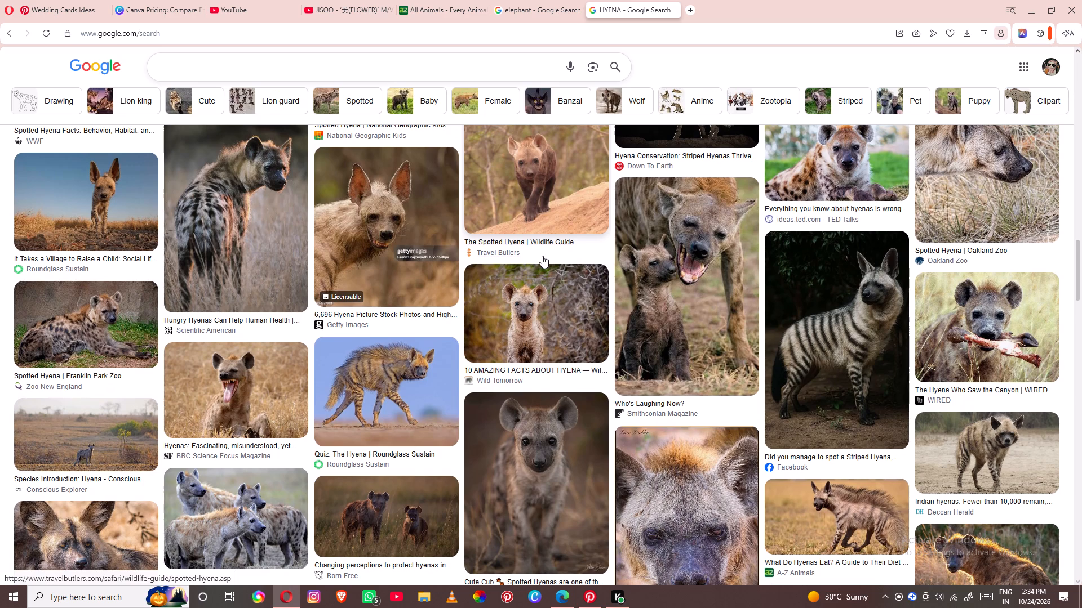
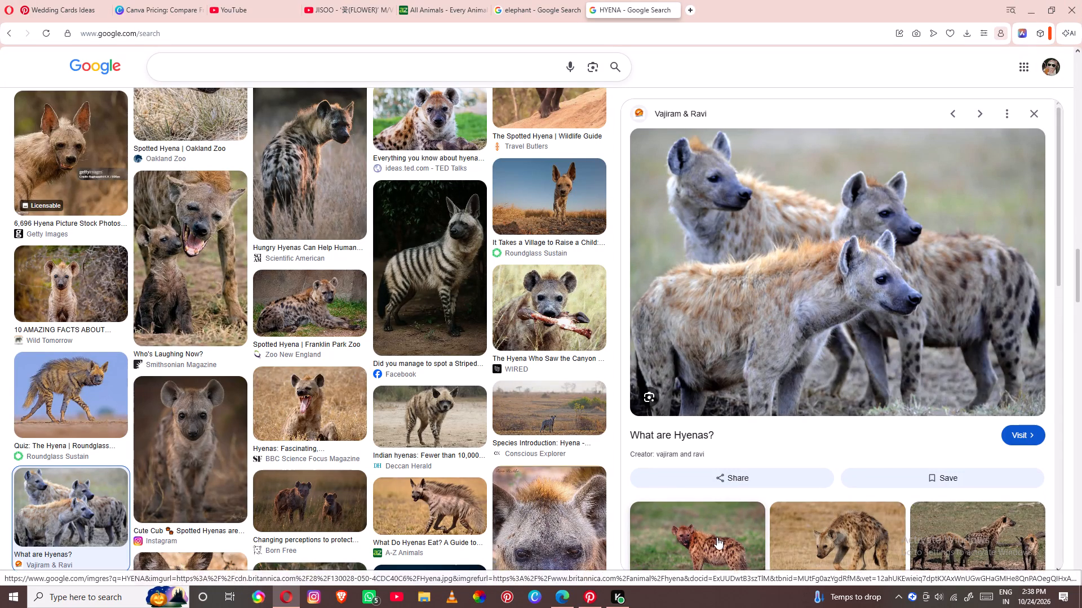
Switch to the Canva presentation in Microsoft Edge and add the recently used glowing "Sparkle" font combination to the blank page 7.
click(567, 603)
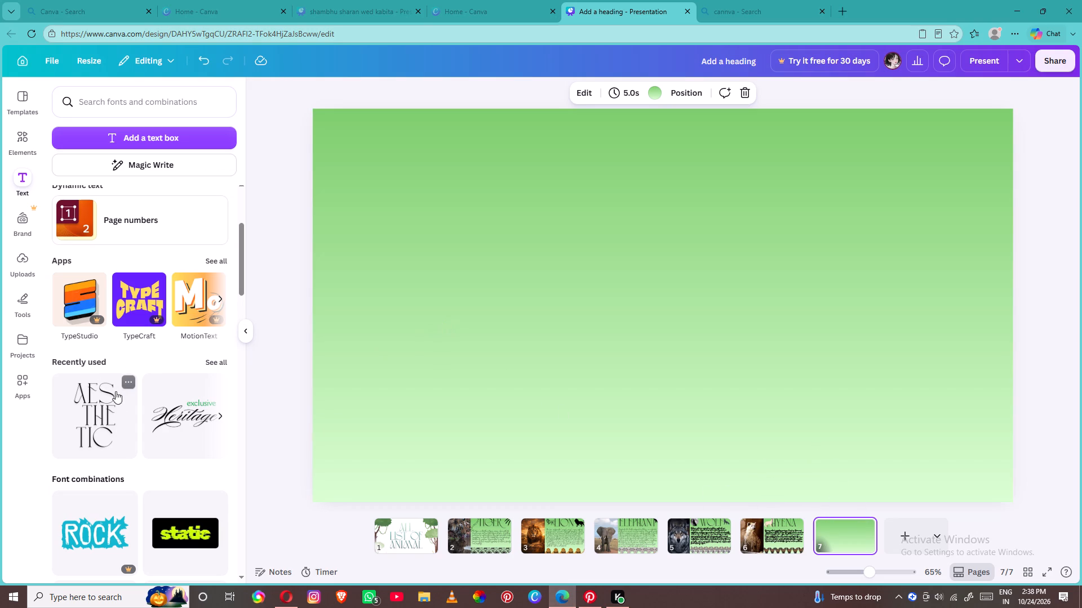
click(171, 414)
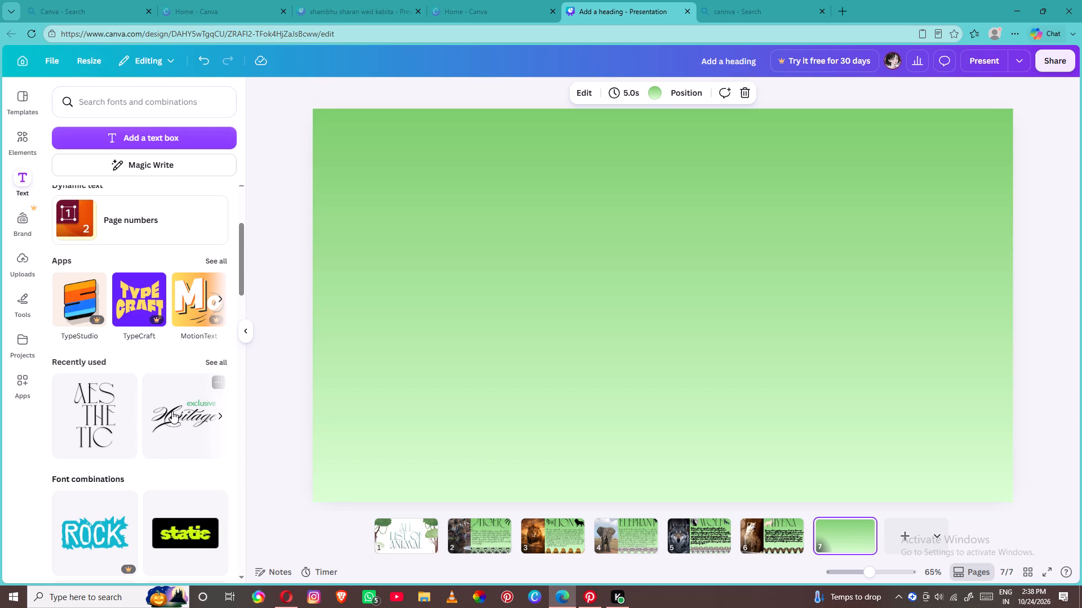
click(209, 410)
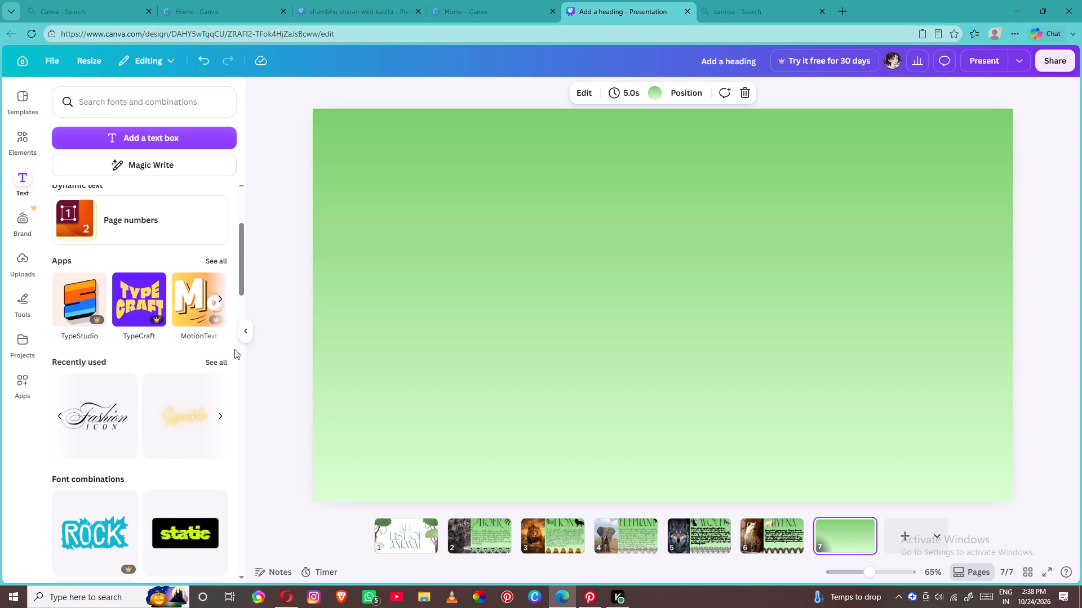
click(189, 422)
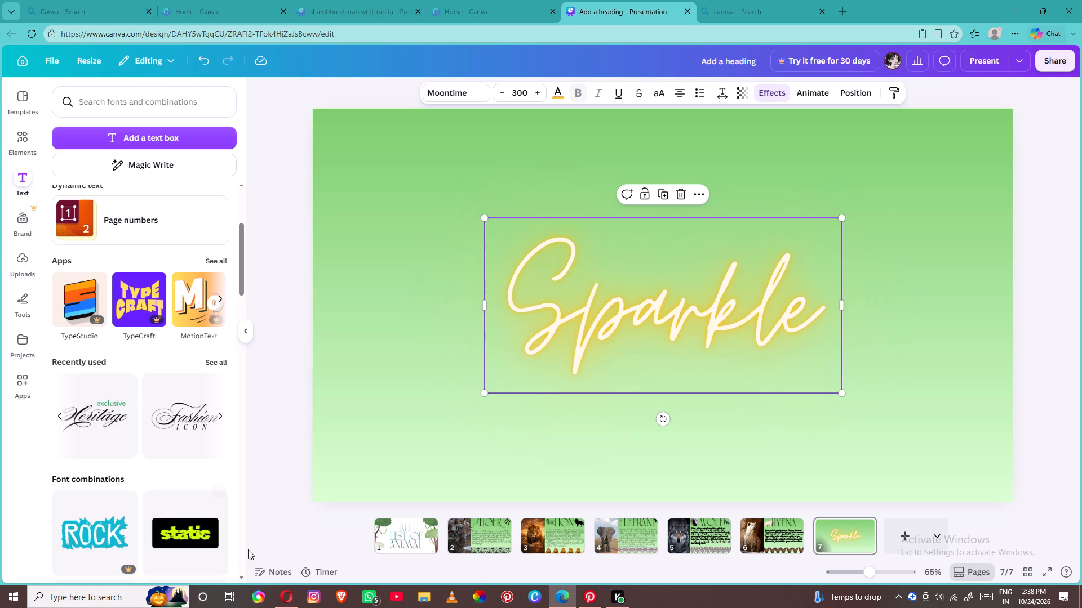
click(641, 606)
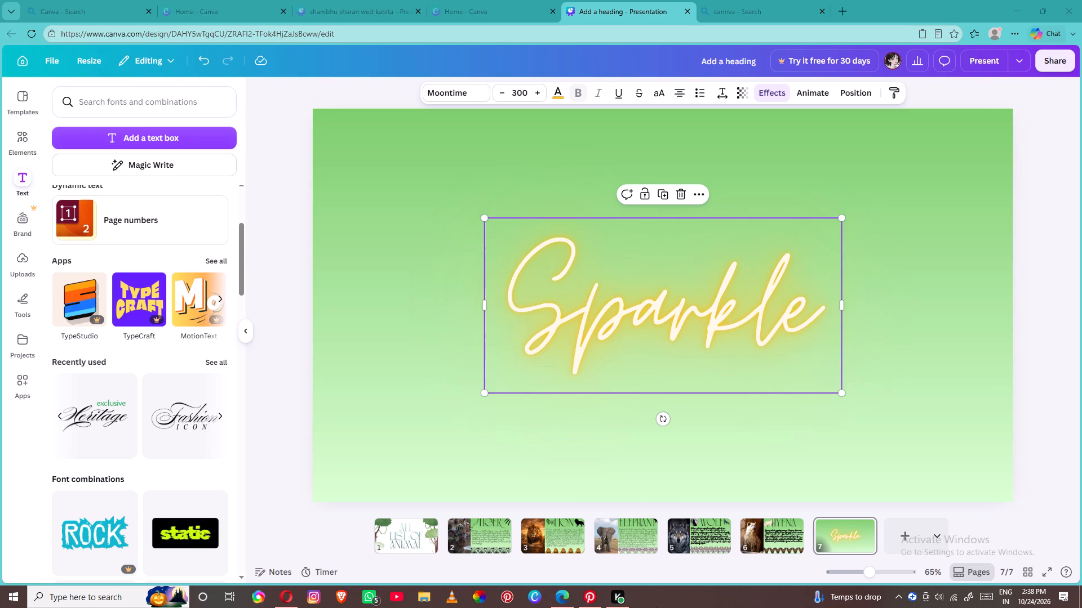
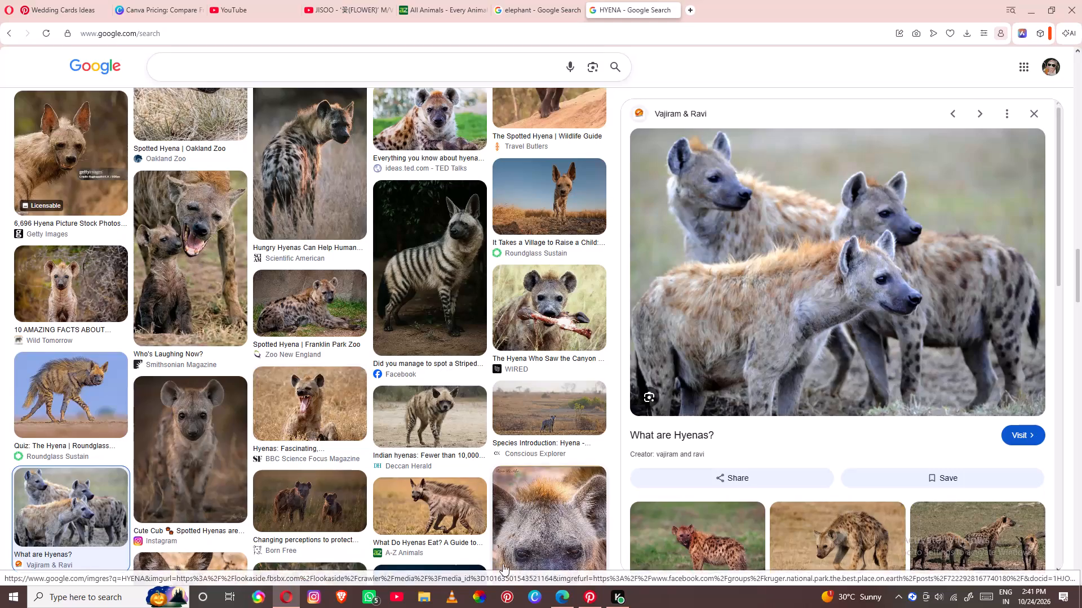
Switch to the Opera browser and search Google Images for "FOX".
click(570, 598)
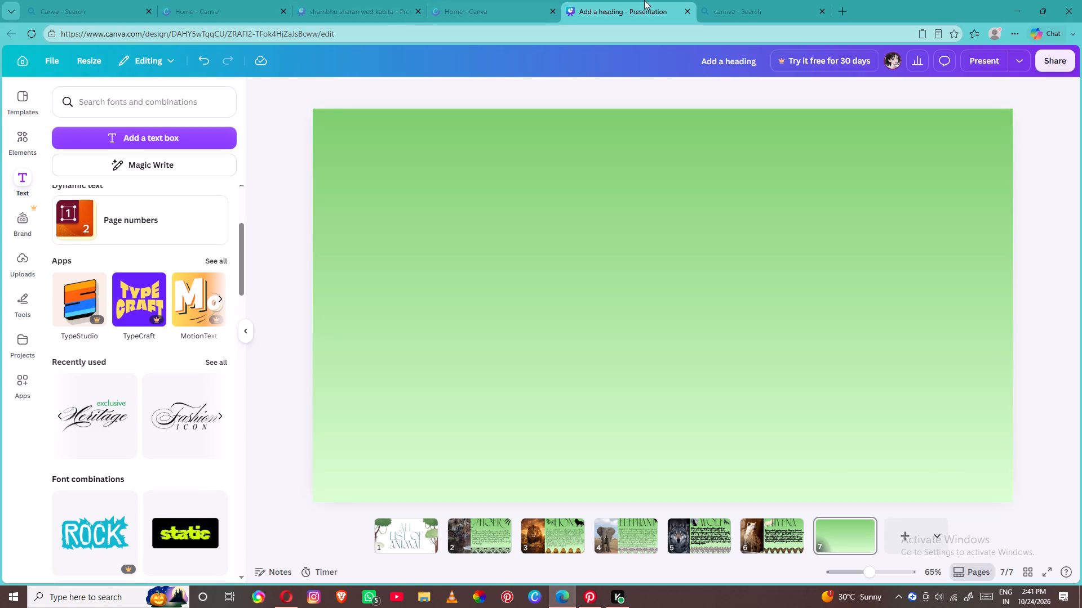
click(285, 601)
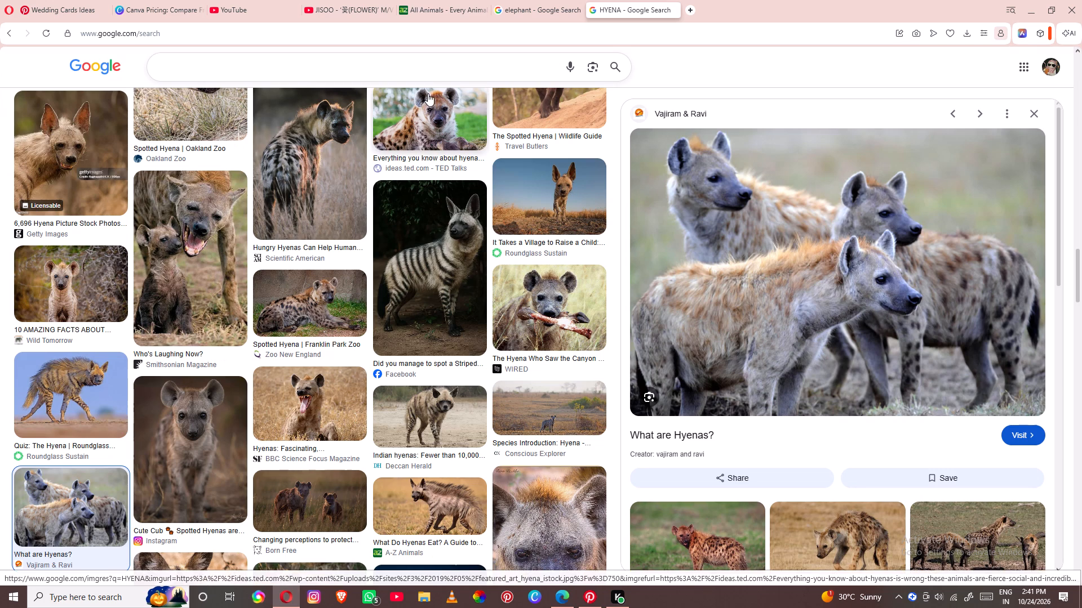
click(335, 74)
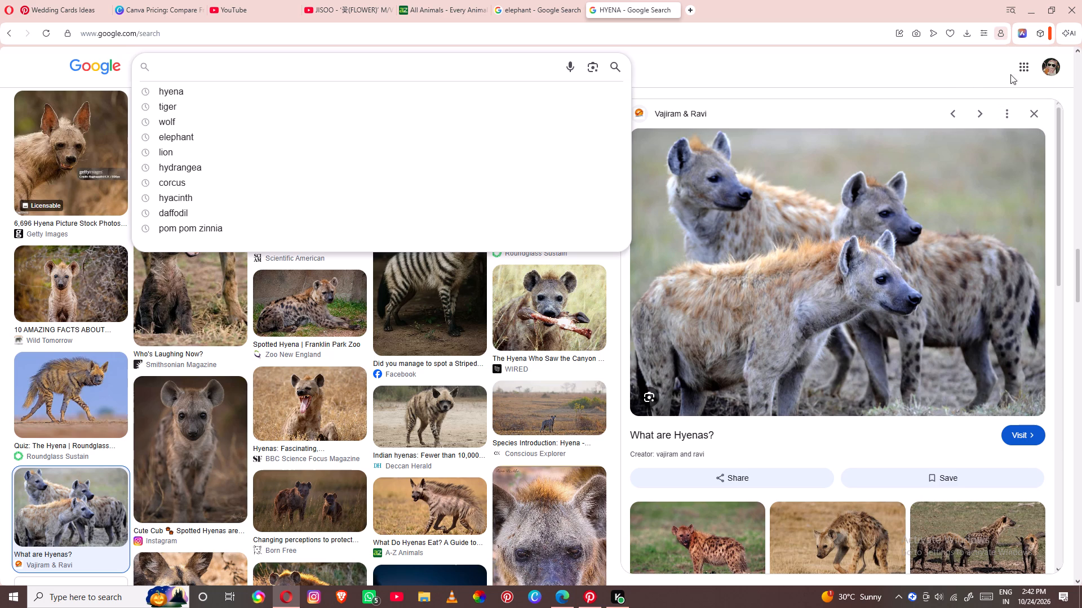
click(511, 75)
text(FO)
key(x)
key(Return)
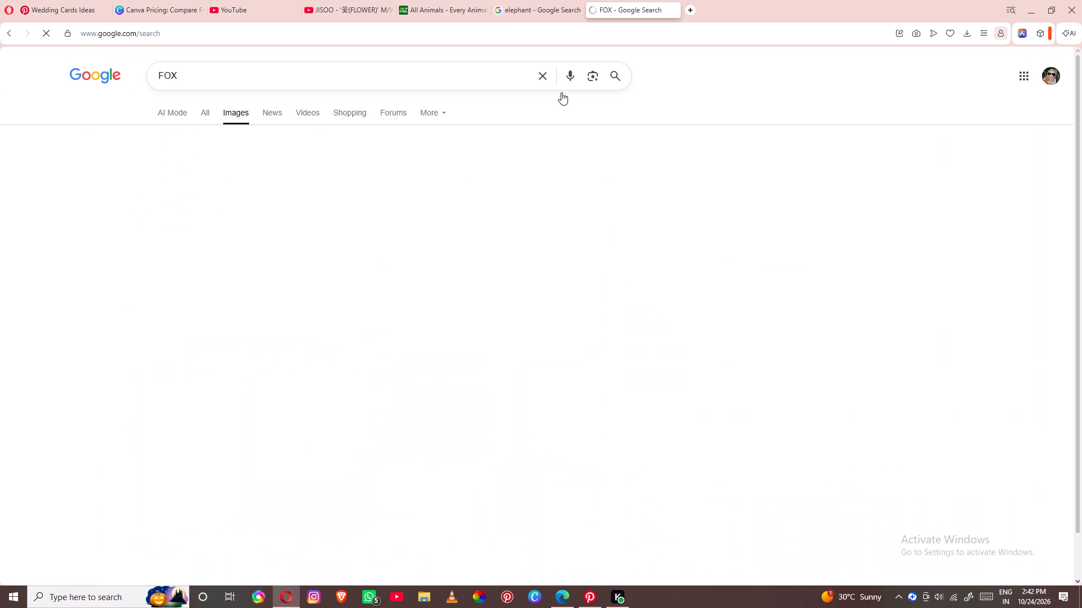
Browse the fox image results and copy the Vale Wildlife Hospital photo of a red fox standing in green grass.
scroll(441, 369, down, 3)
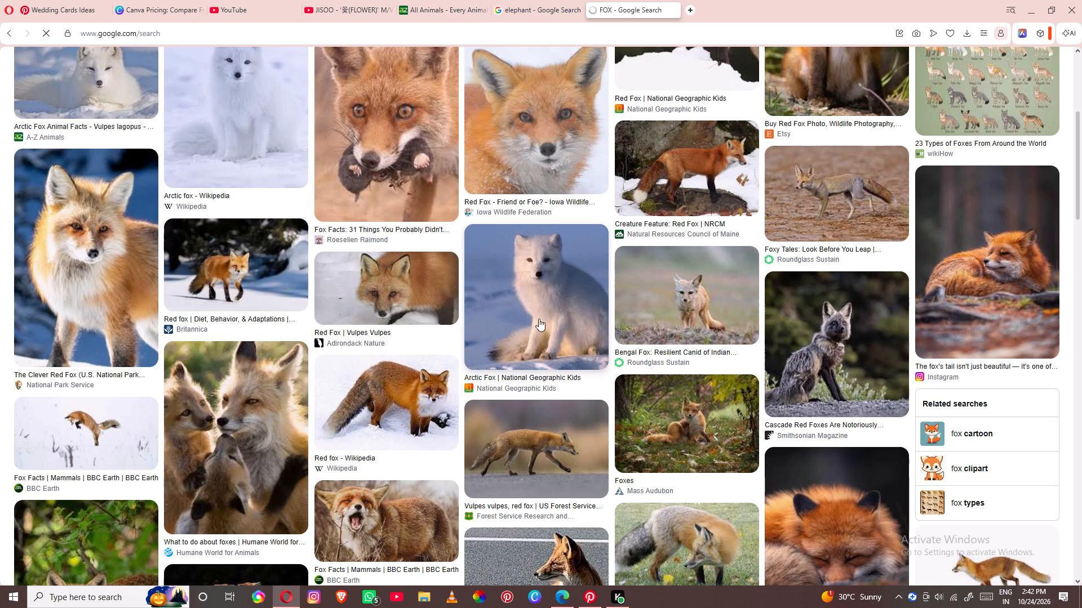
scroll(147, 249, down, 5)
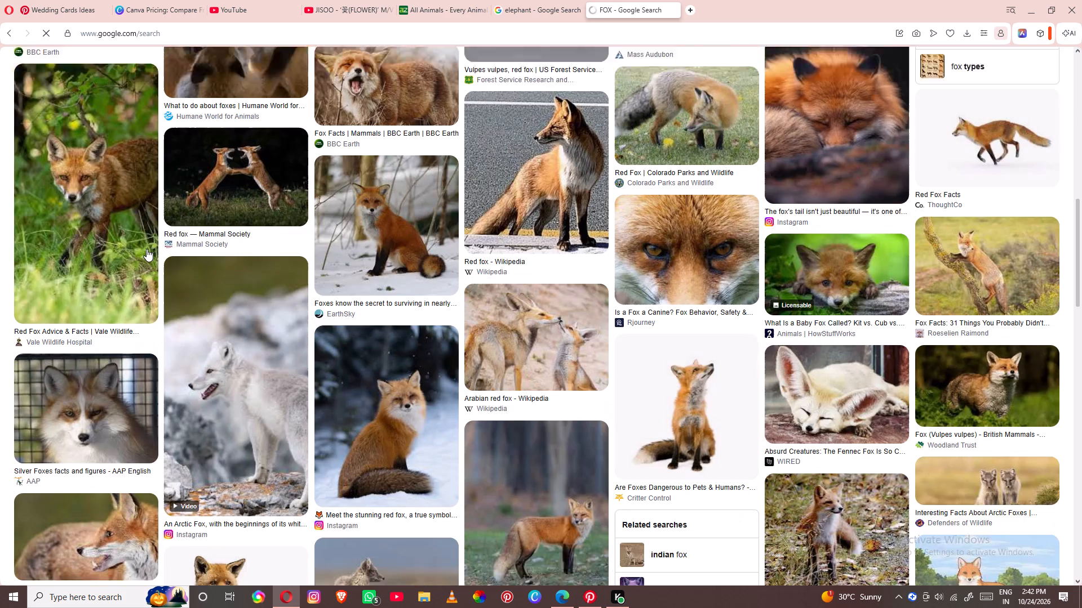
scroll(149, 249, down, 2)
scroll(288, 263, down, 3)
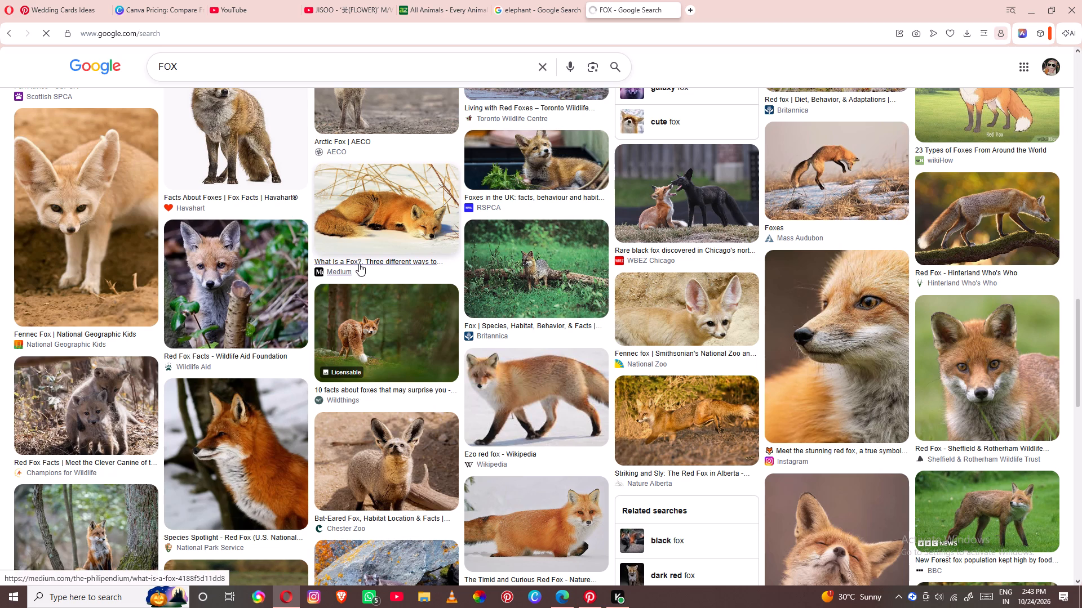
scroll(357, 265, down, 5)
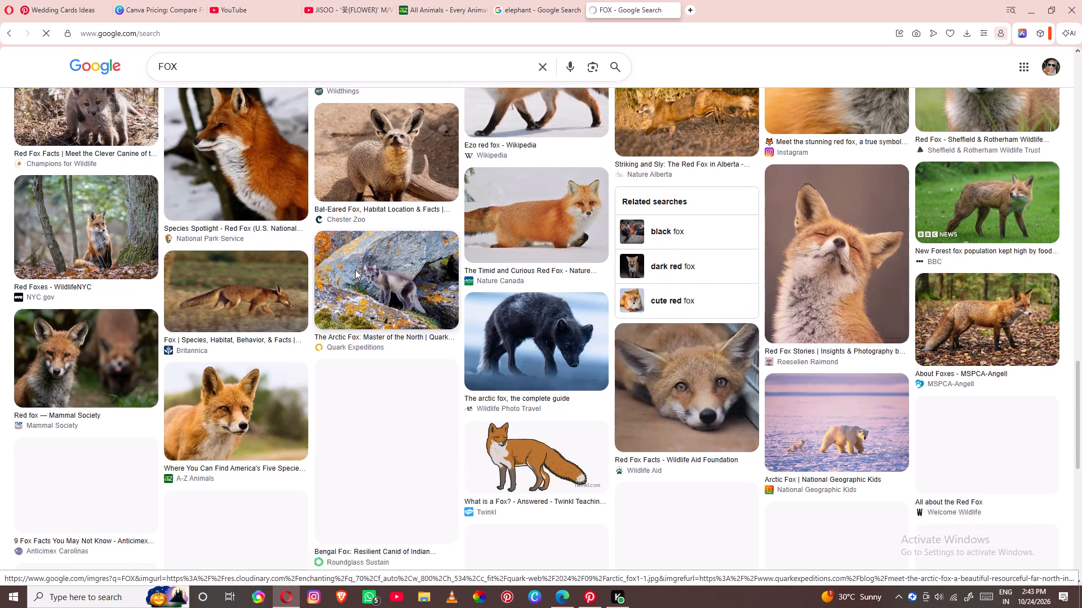
scroll(355, 270, down, 1)
scroll(360, 261, up, 5)
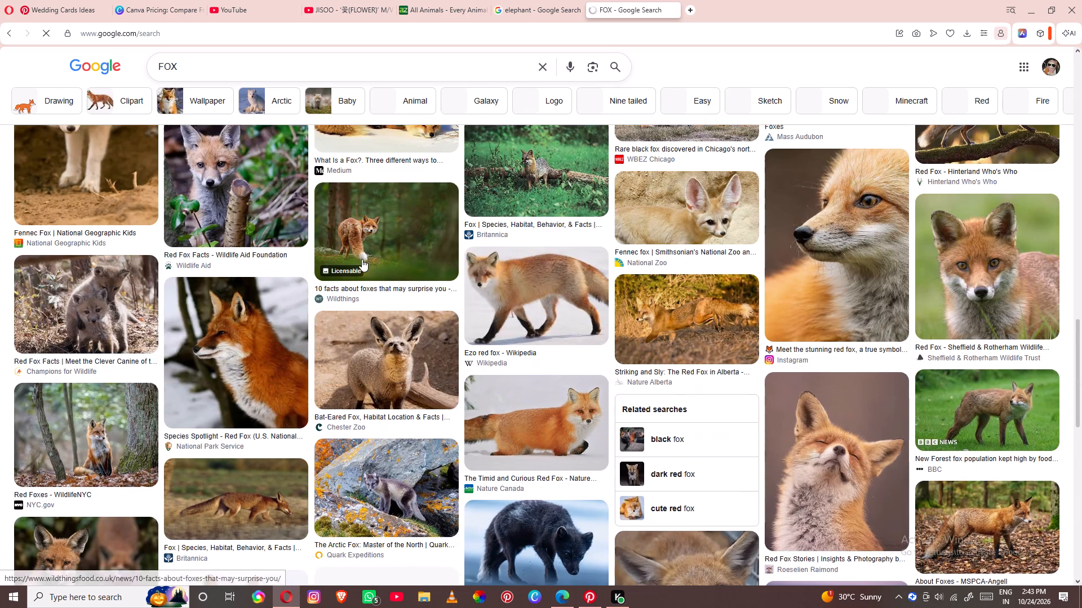
scroll(362, 259, up, 6)
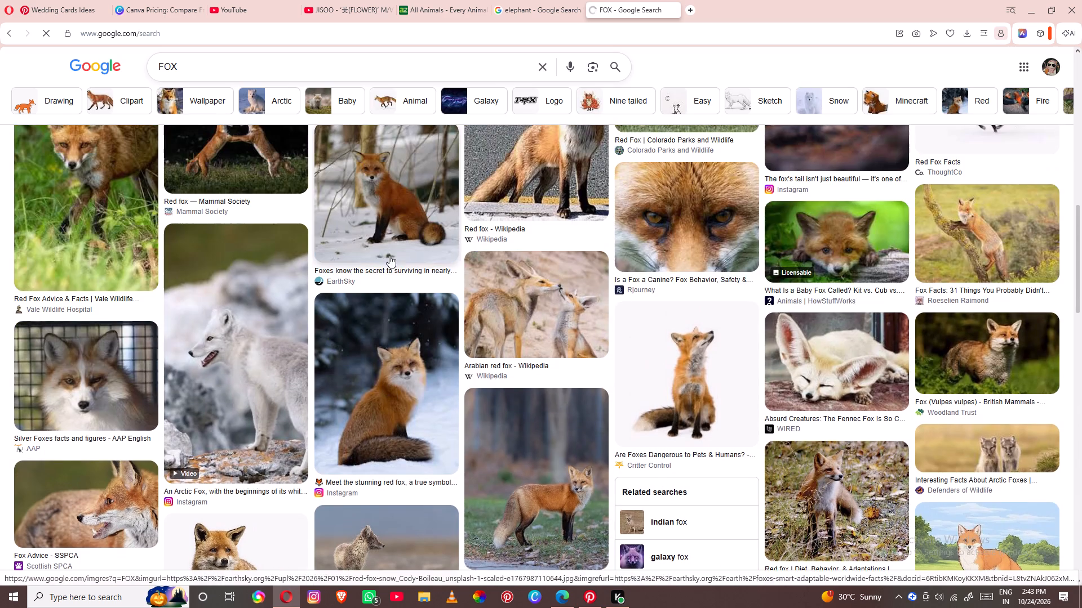
scroll(472, 263, up, 6)
scroll(239, 326, down, 2)
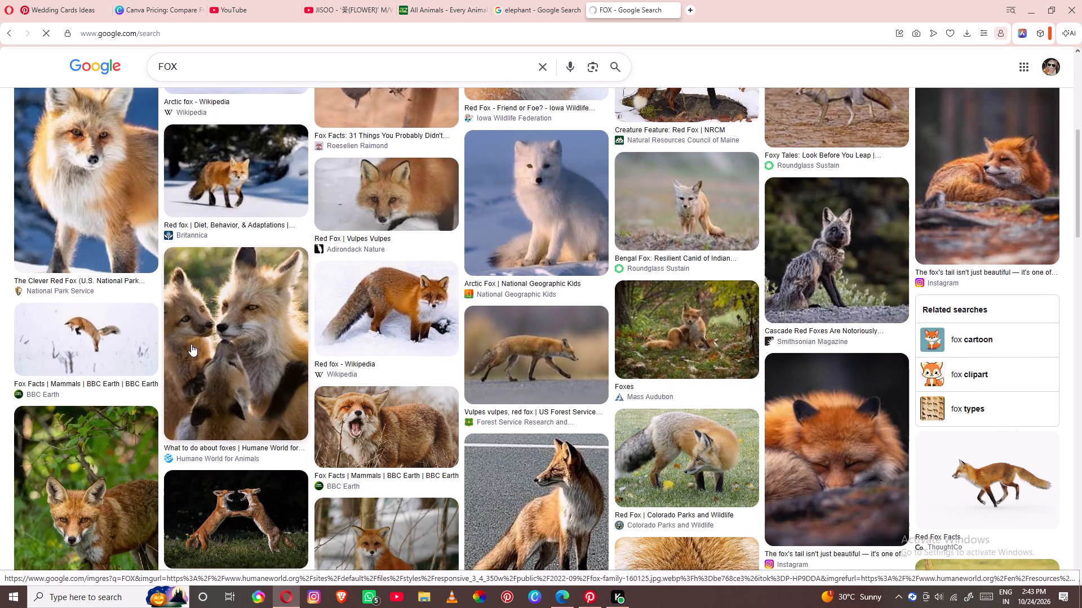
scroll(185, 352, down, 2)
right_click(135, 345)
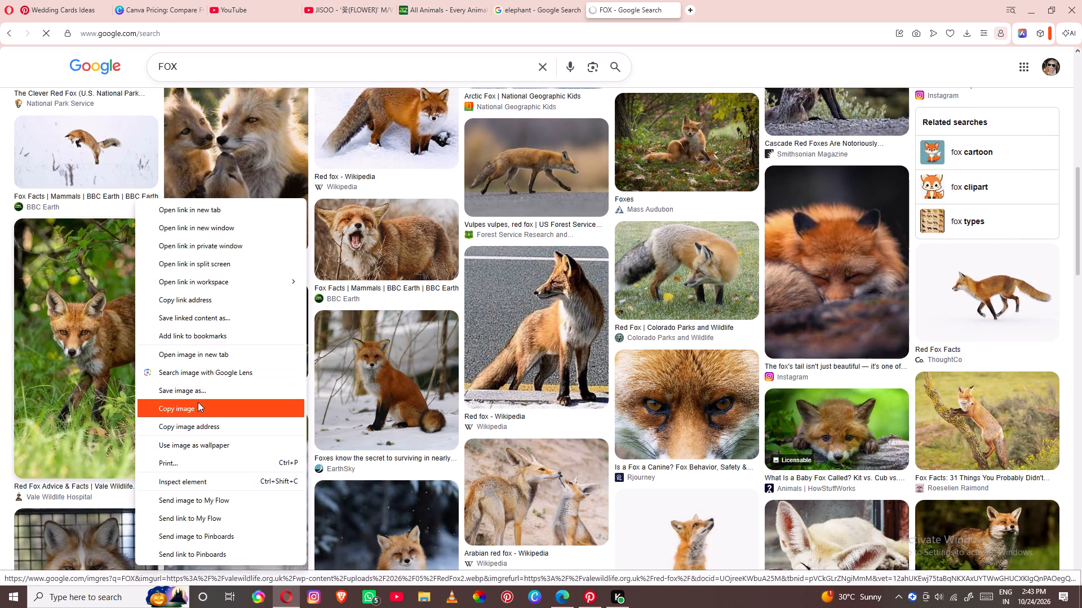
click(198, 404)
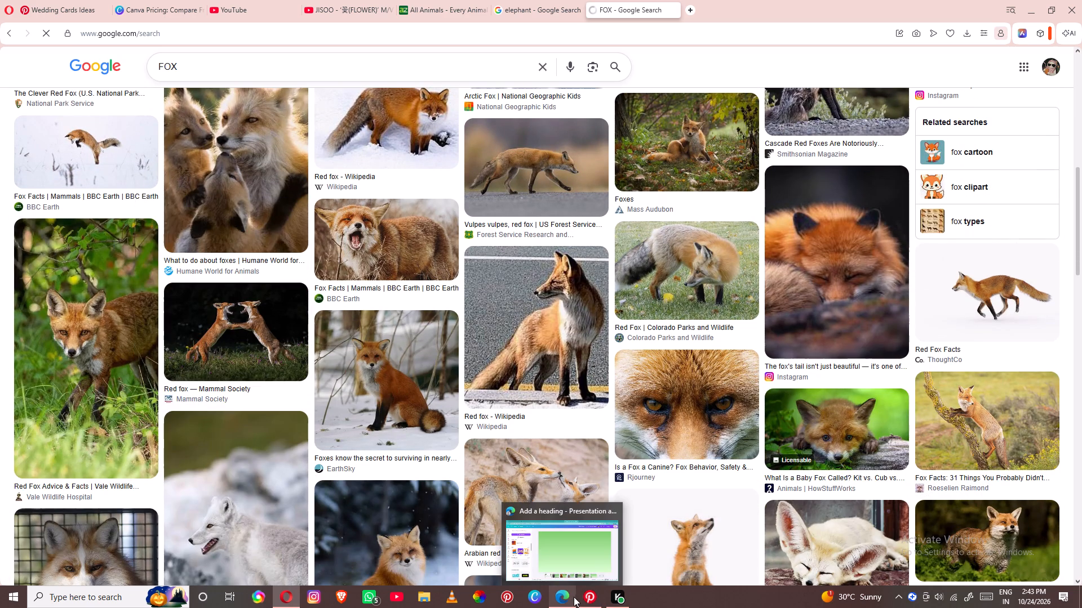
Switch to the Canva presentation in Microsoft Edge and paste the copied fox photo onto page 7.
click(571, 597)
right_click(442, 320)
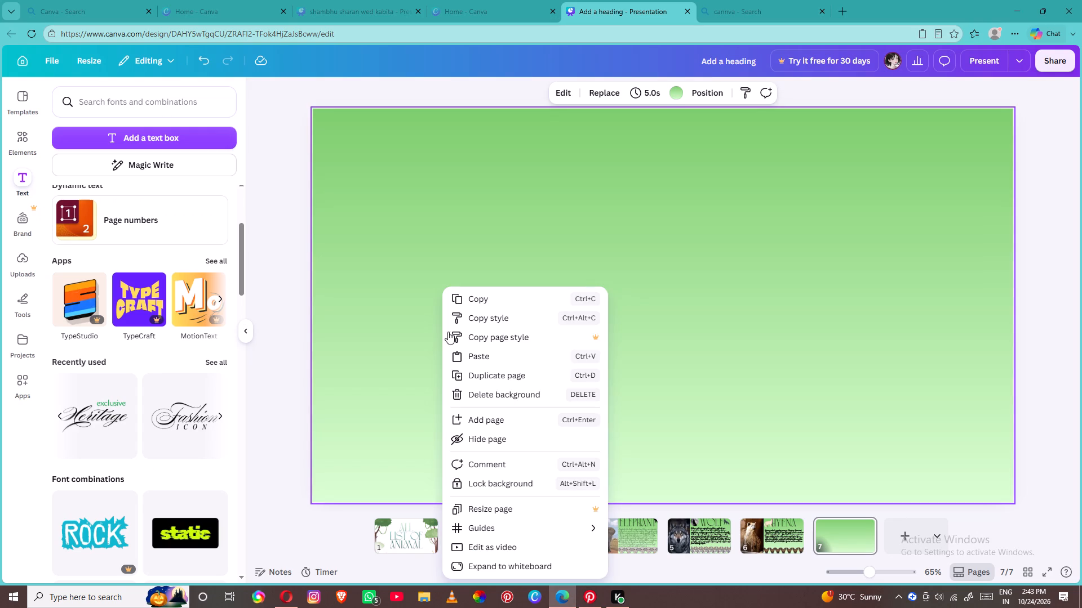
click(473, 359)
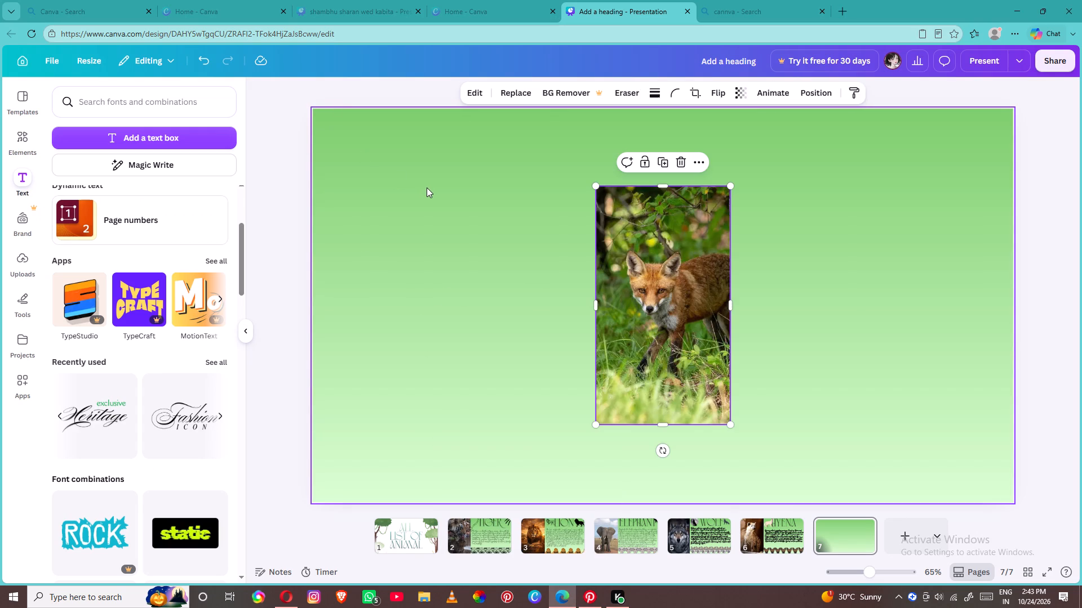
Align the fox photo with page 7's top-left corner and enlarge it to full page height, about 653 wide by 1,080 high.
drag(611, 249, 359, 159)
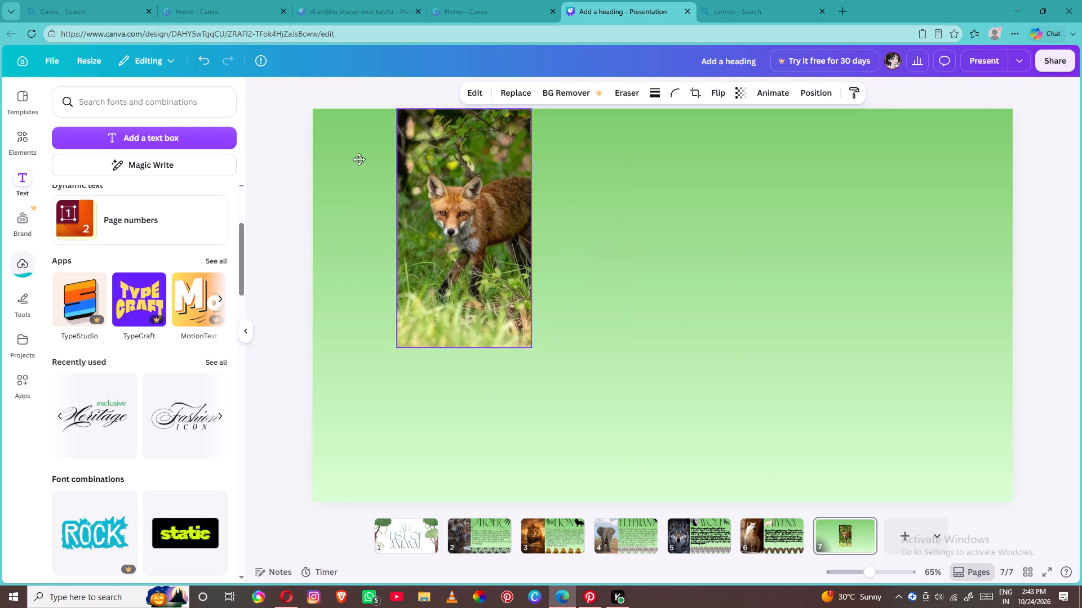
drag(359, 159, 325, 175)
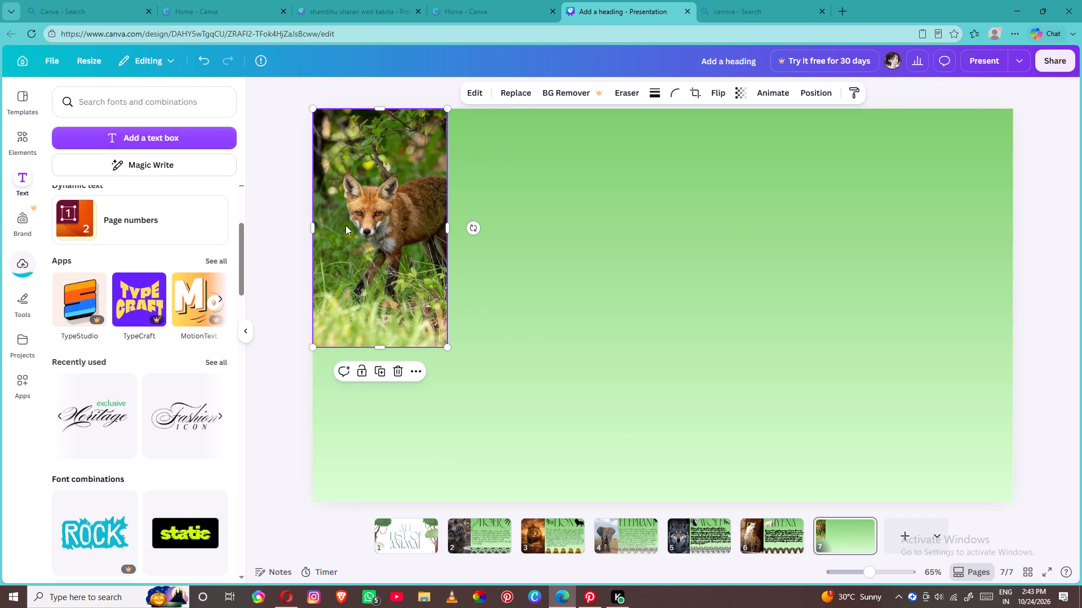
drag(446, 351, 544, 426)
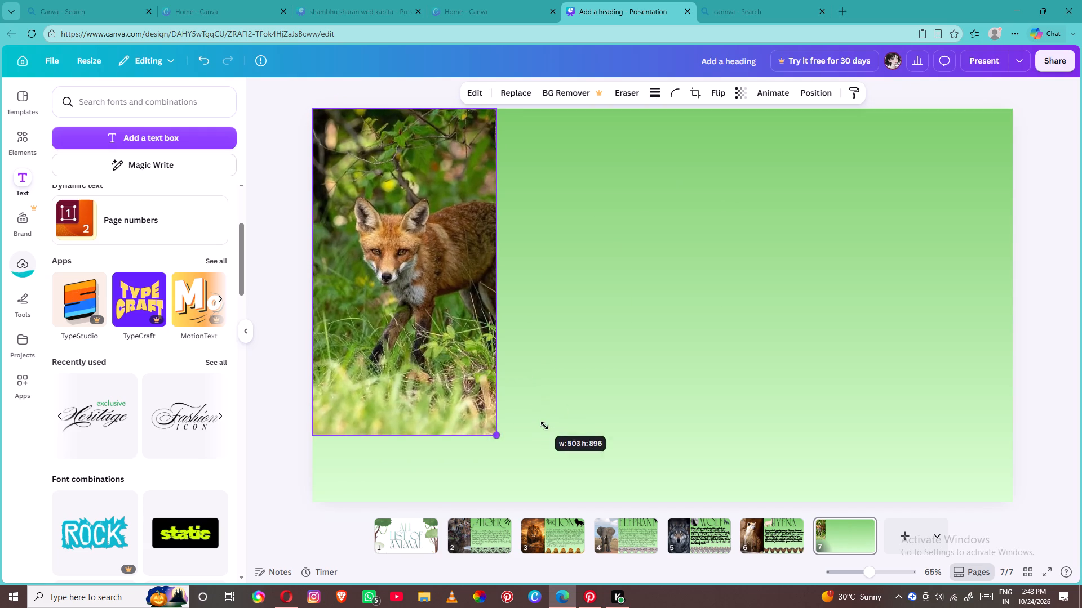
drag(544, 426, 585, 476)
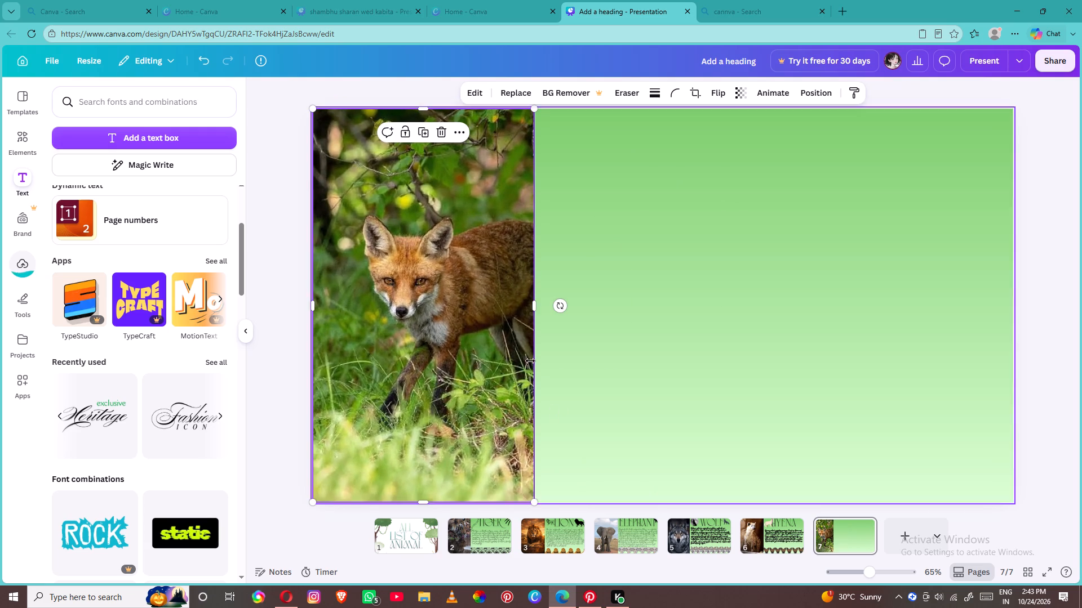
drag(535, 355, 552, 357)
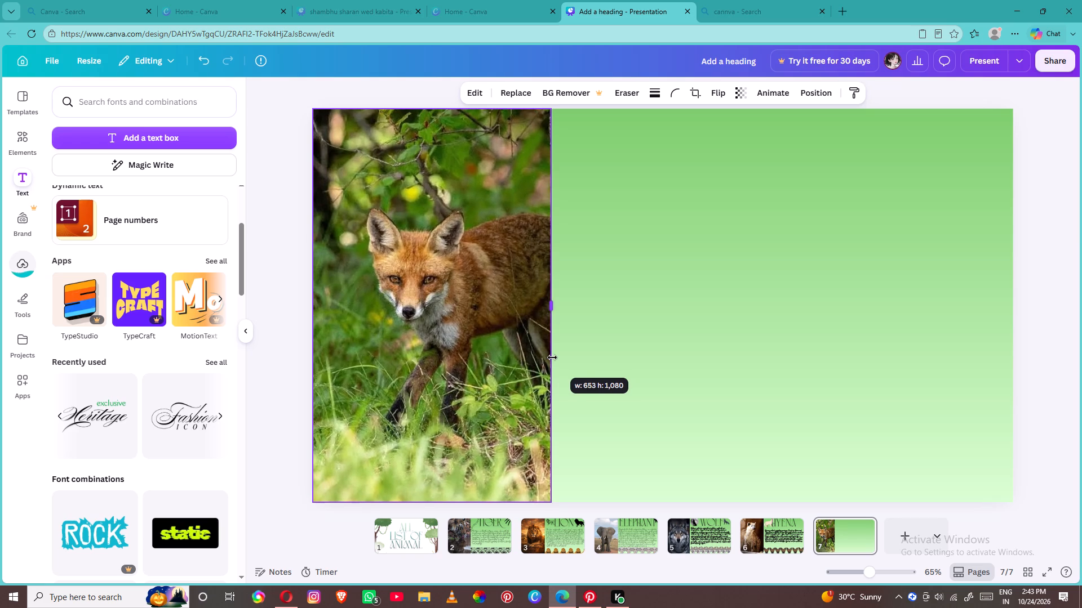
drag(552, 357, 553, 357)
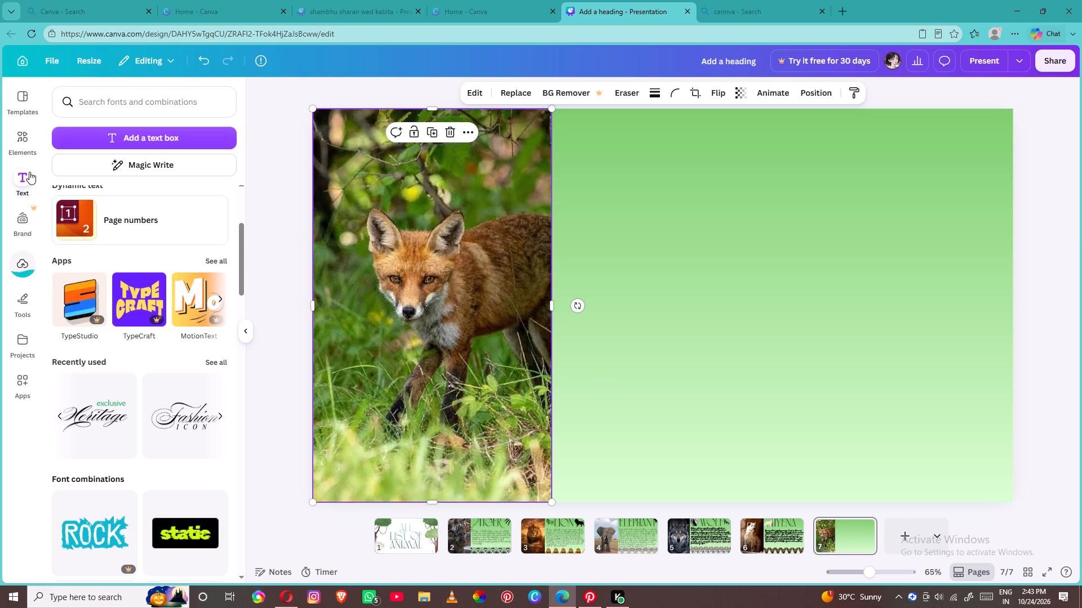
Browse the ready-made font combinations in the text library for a heading style for the fox page.
click(17, 141)
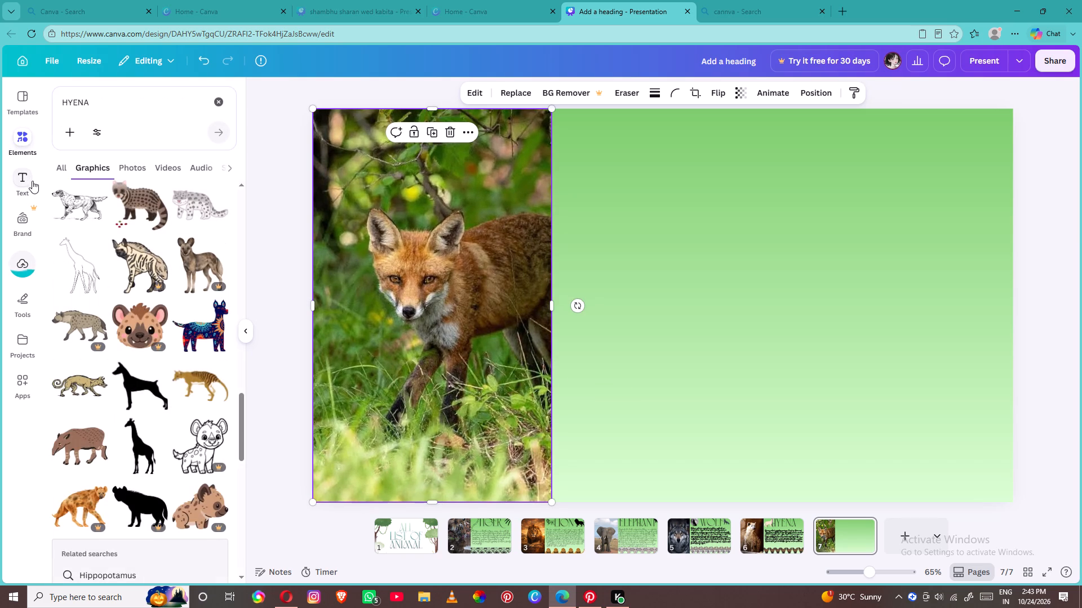
click(33, 186)
scroll(72, 395, down, 2)
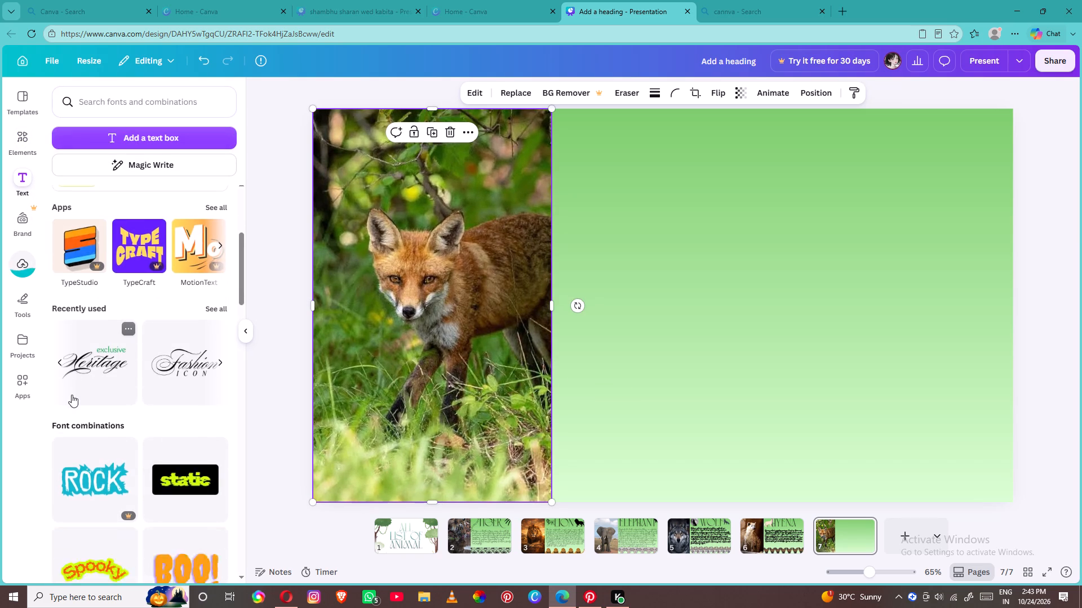
scroll(72, 395, down, 12)
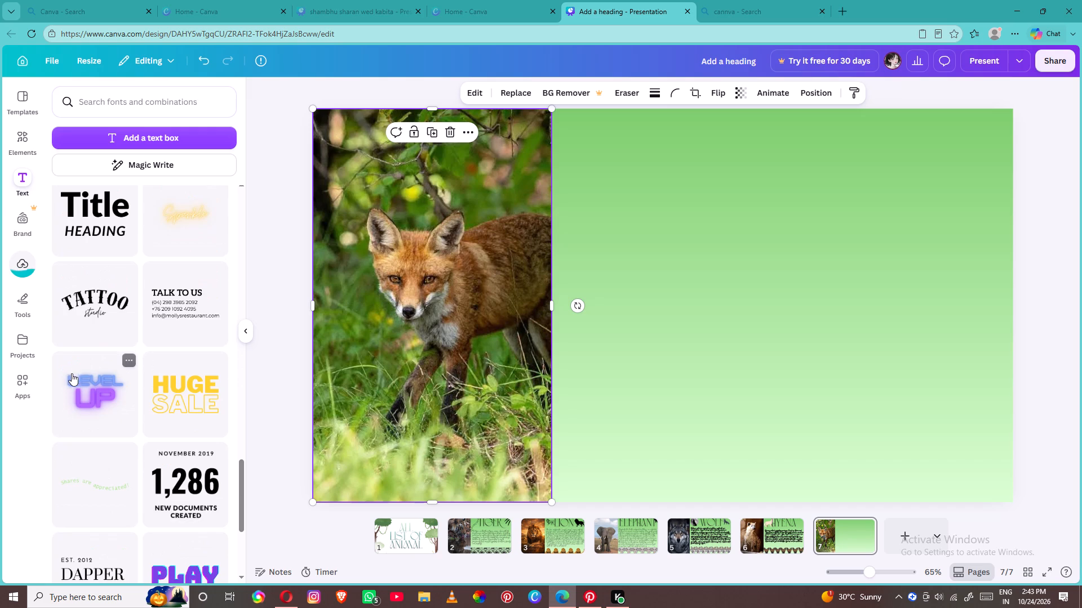
scroll(72, 370, down, 6)
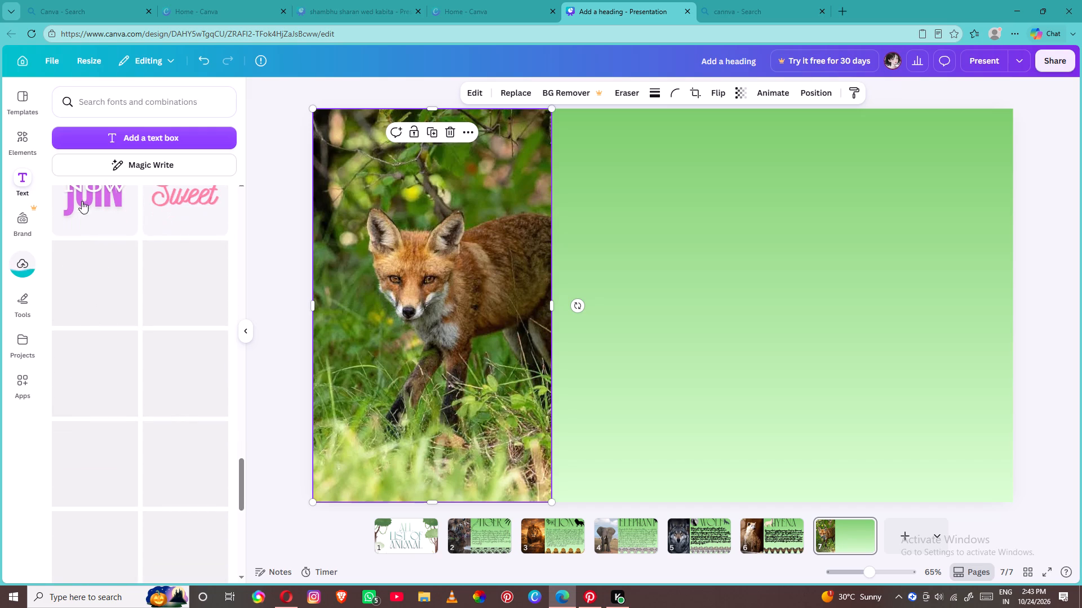
scroll(148, 257, down, 1)
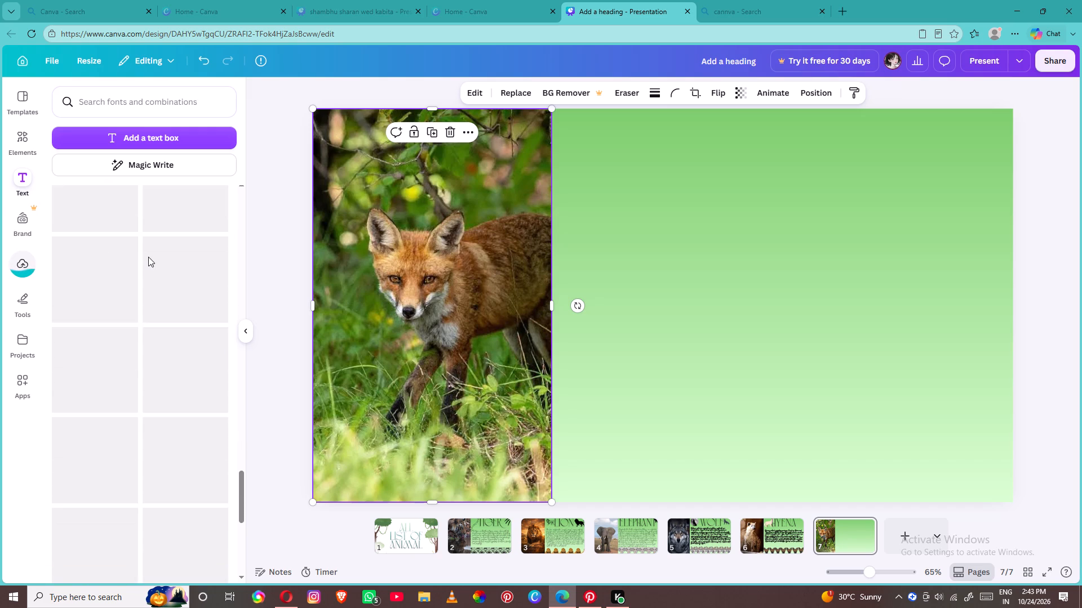
scroll(148, 254, up, 3)
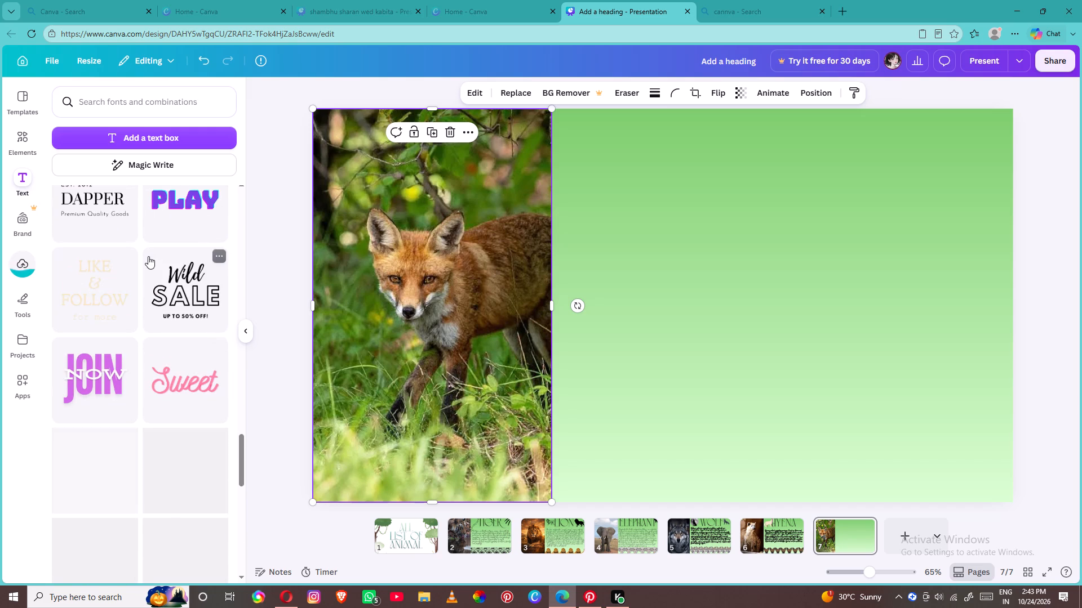
scroll(148, 256, down, 1)
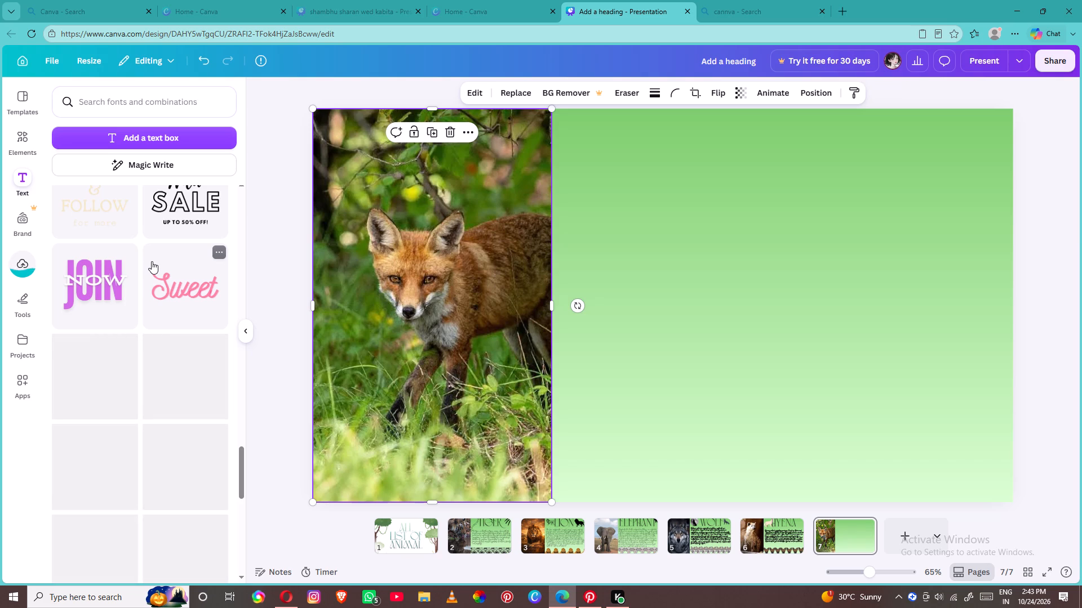
scroll(151, 267, down, 2)
scroll(138, 285, up, 5)
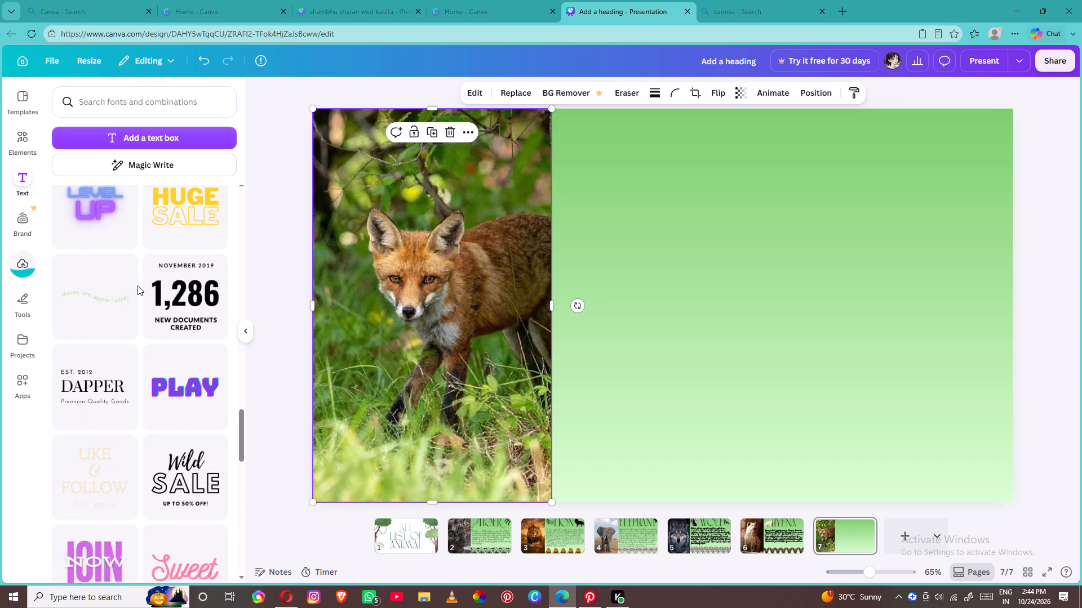
scroll(138, 285, up, 11)
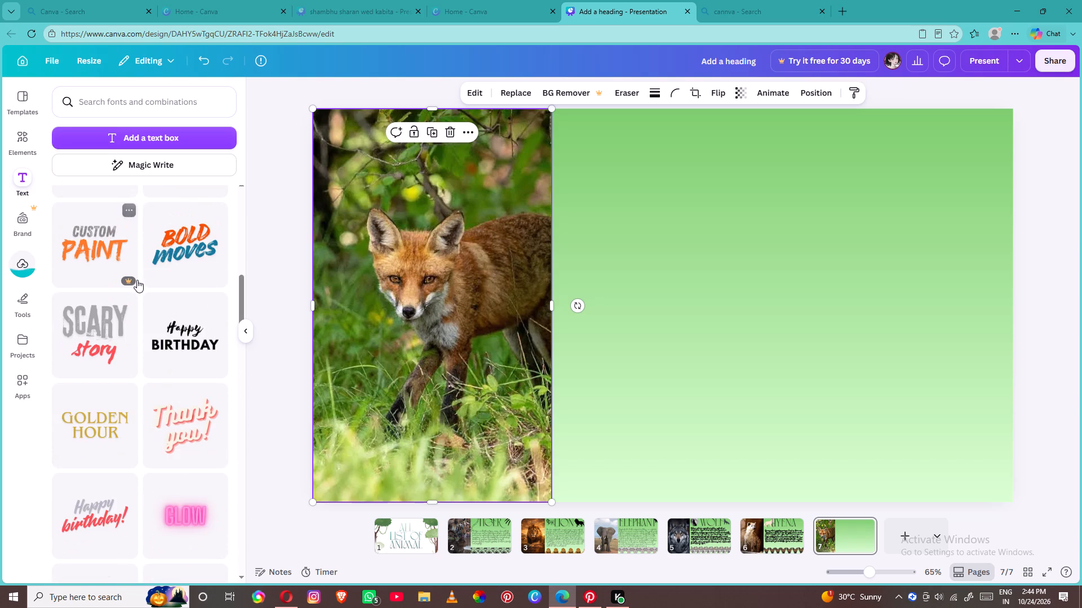
scroll(137, 280, up, 7)
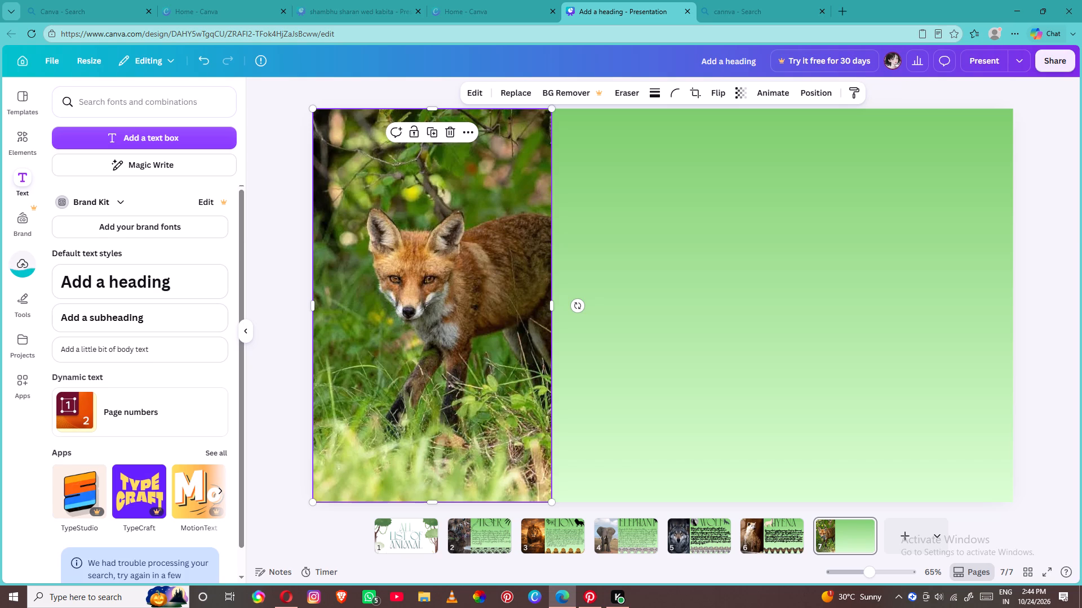
Look through the text styles for further heading options and open the full list of text apps.
scroll(116, 303, down, 1)
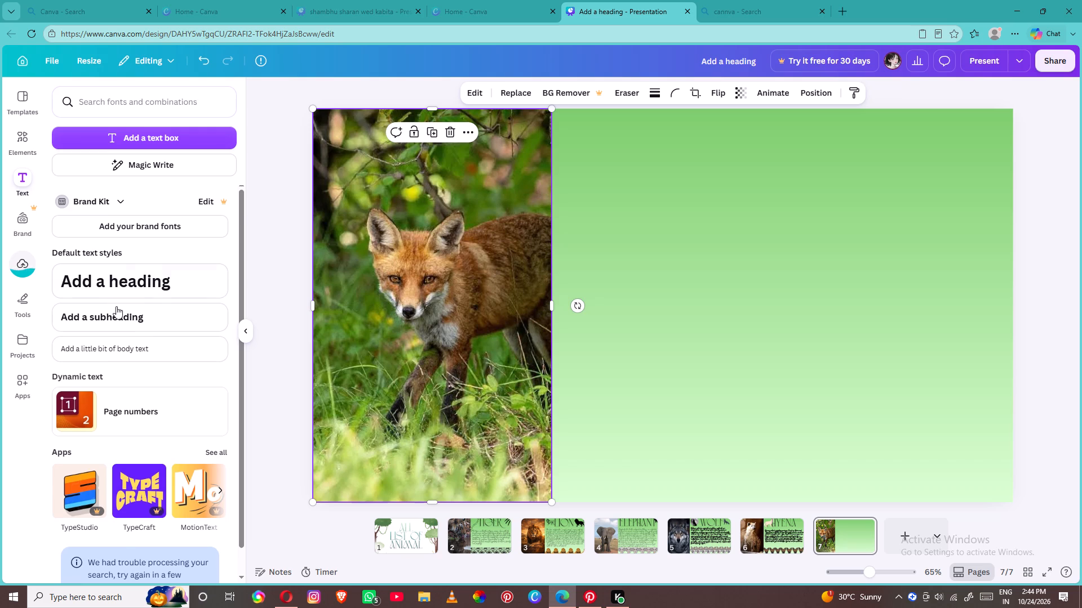
scroll(116, 306, down, 8)
scroll(123, 370, up, 2)
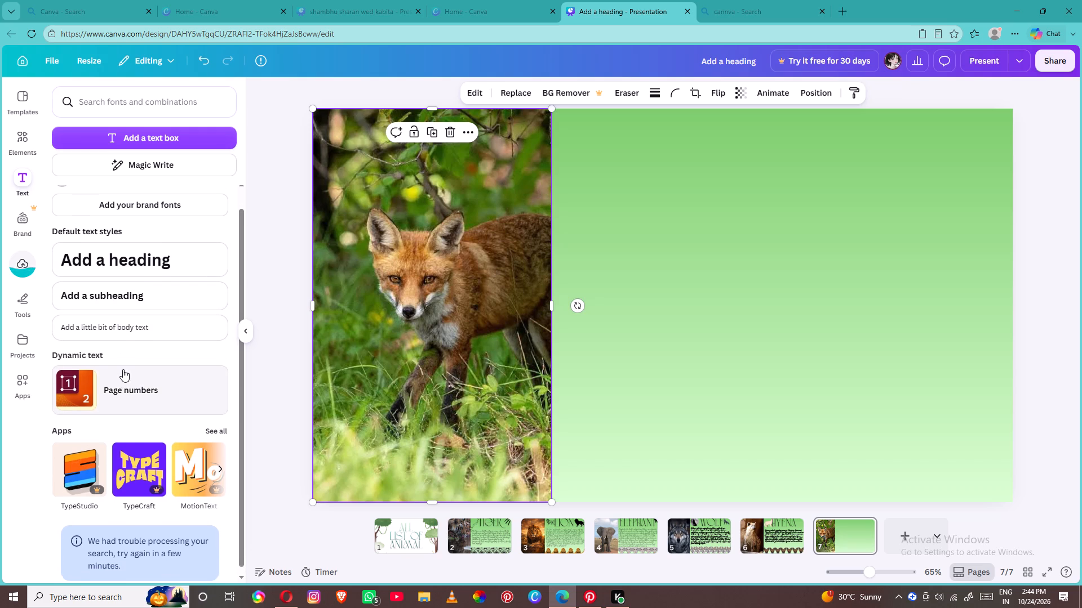
scroll(123, 369, up, 2)
scroll(123, 369, down, 6)
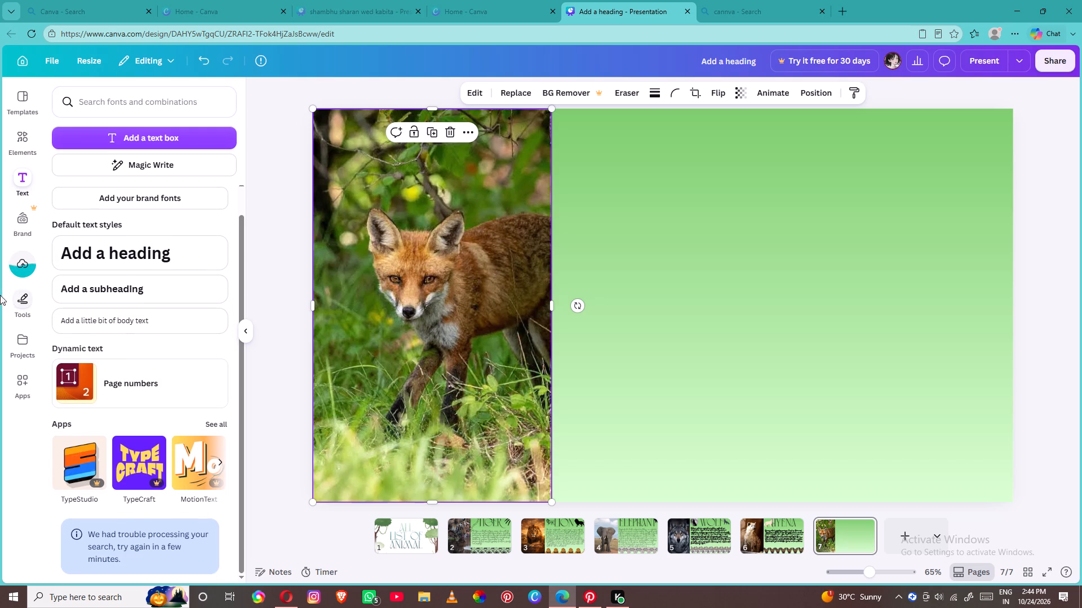
scroll(109, 222, down, 6)
scroll(179, 492, down, 3)
scroll(493, 488, down, 1)
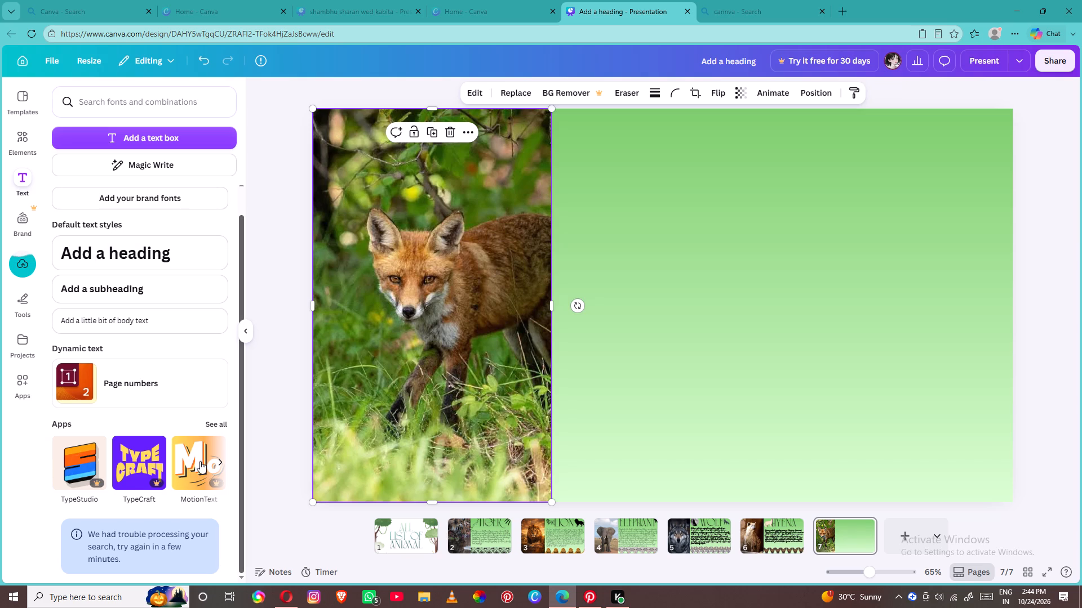
scroll(166, 441, down, 2)
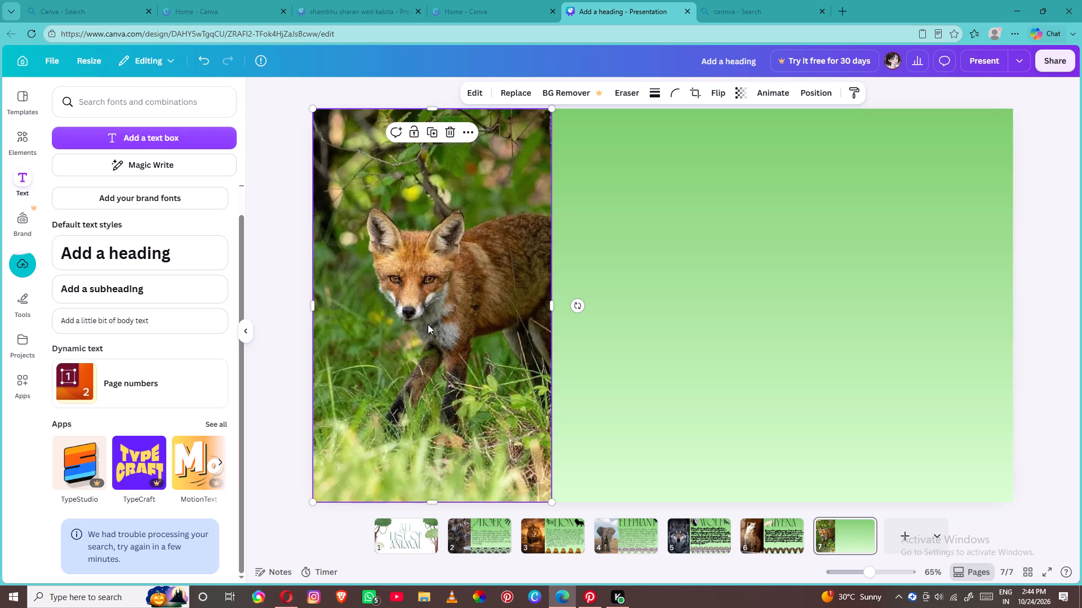
scroll(196, 404, down, 6)
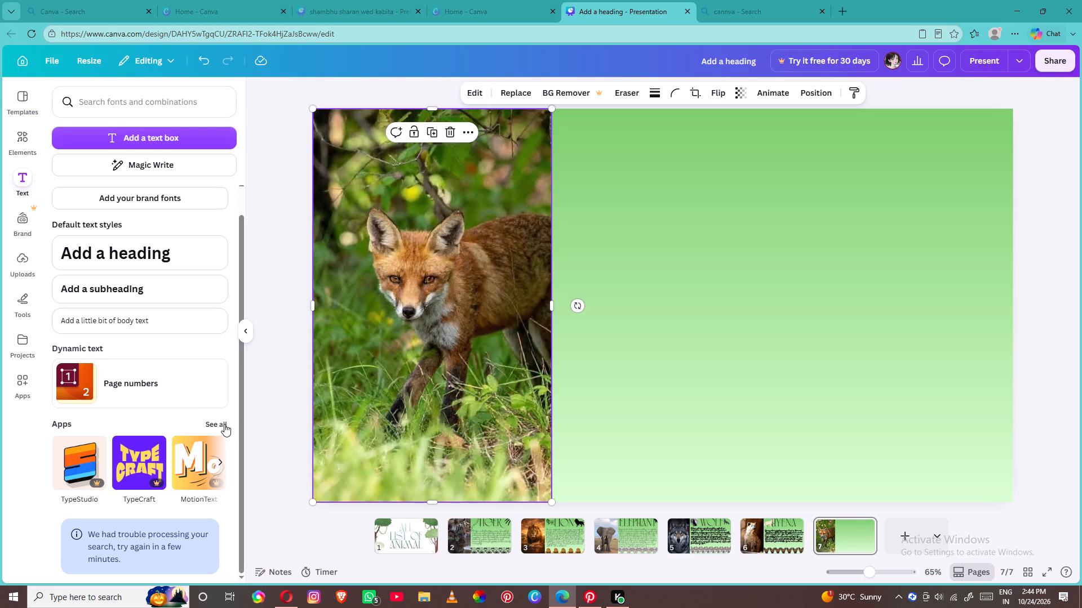
click(218, 423)
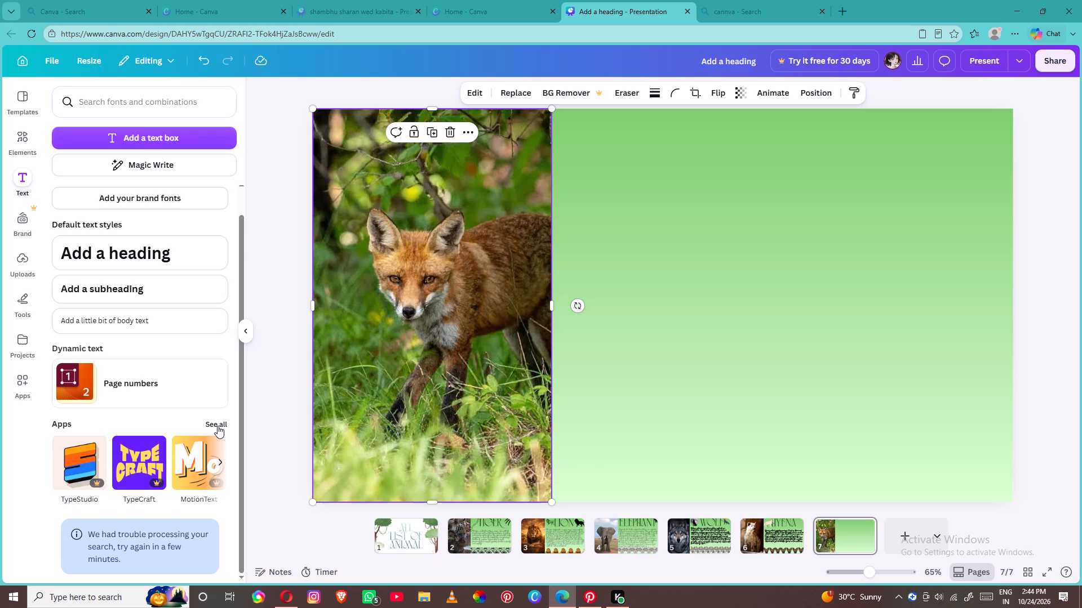
click(218, 426)
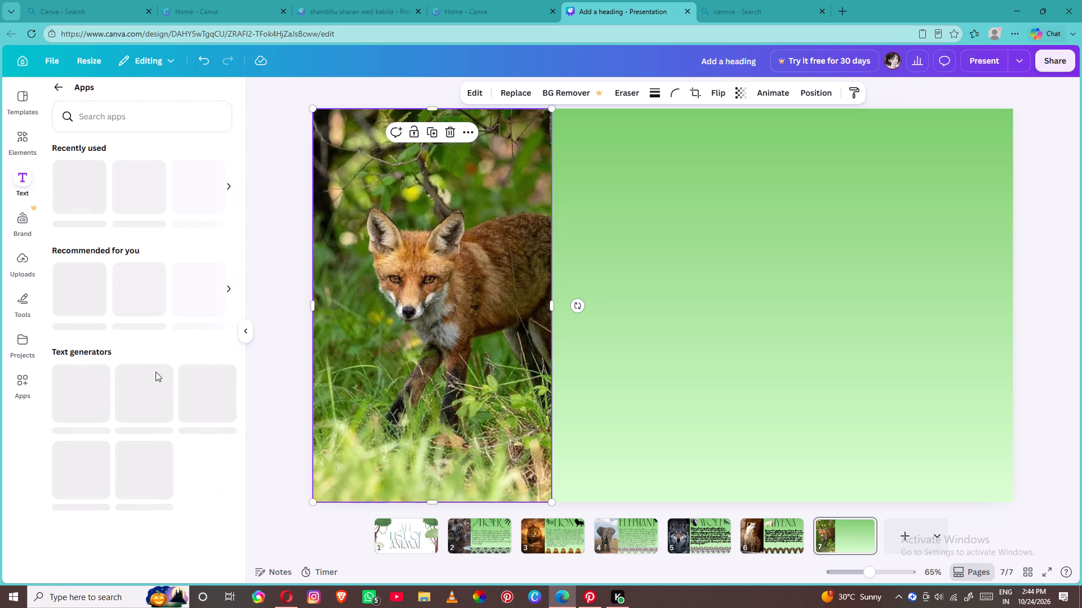
Look through the fox photo's image-editing tools, filters and shadows, and deselect the photo.
click(476, 94)
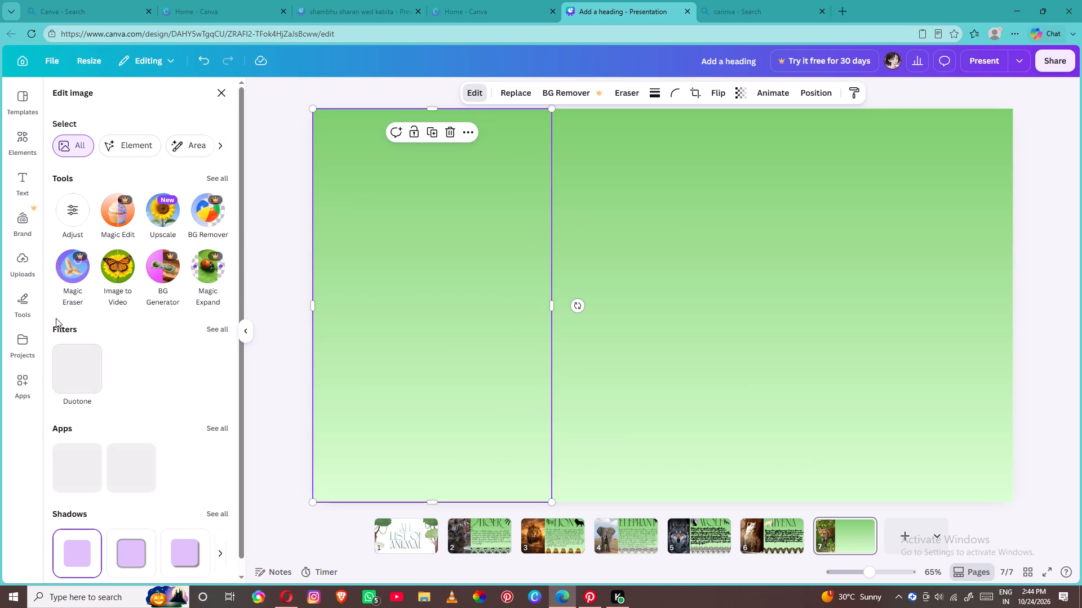
scroll(59, 320, down, 5)
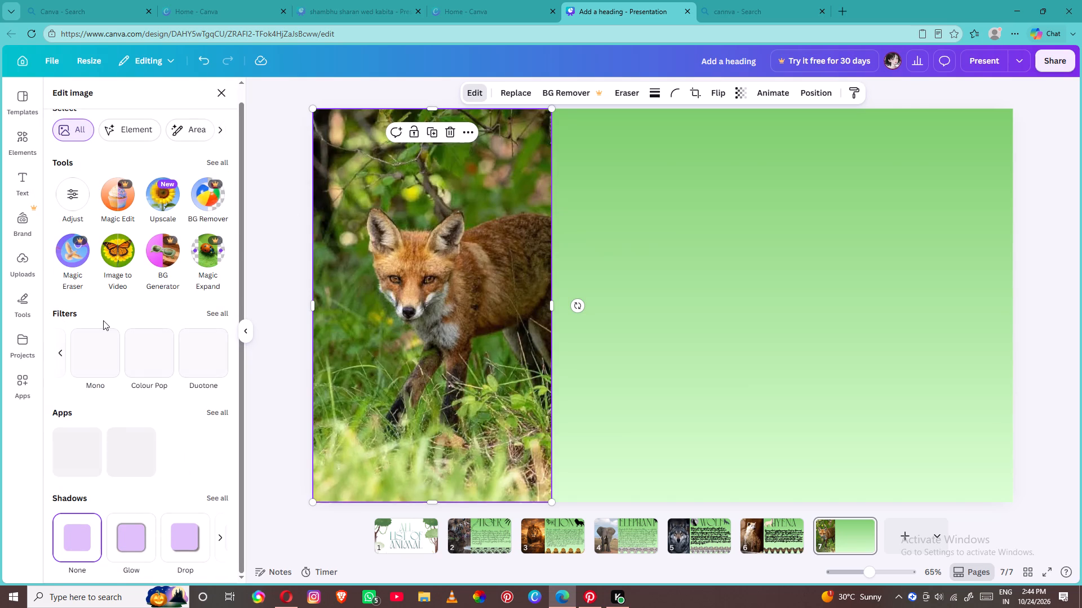
scroll(103, 320, up, 2)
click(607, 244)
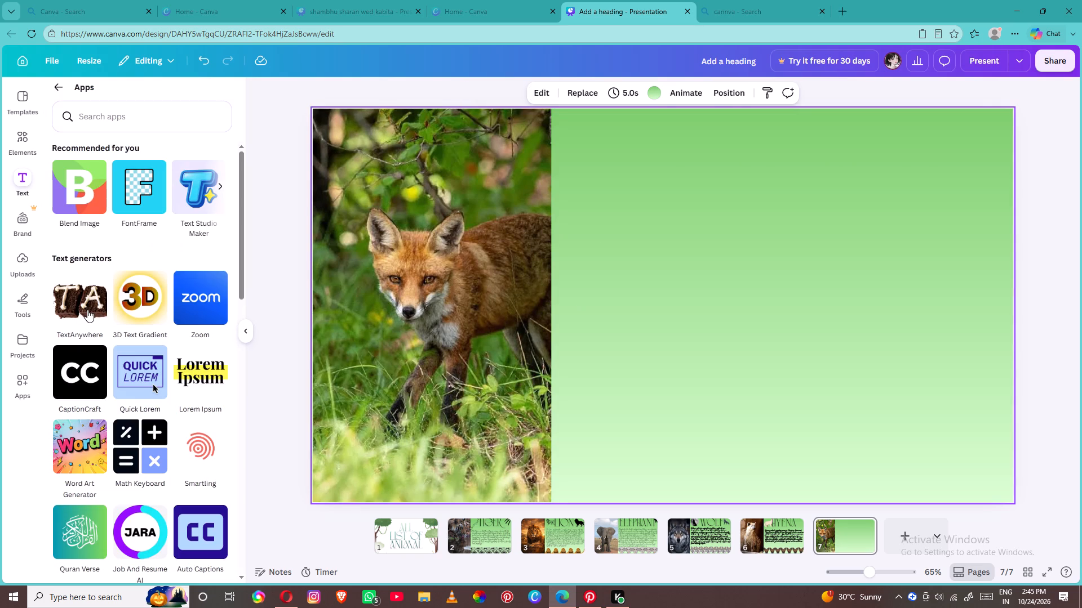
Browse the text apps, checking the TextAnywhere and TextArt descriptions, and return to the text styles.
click(87, 310)
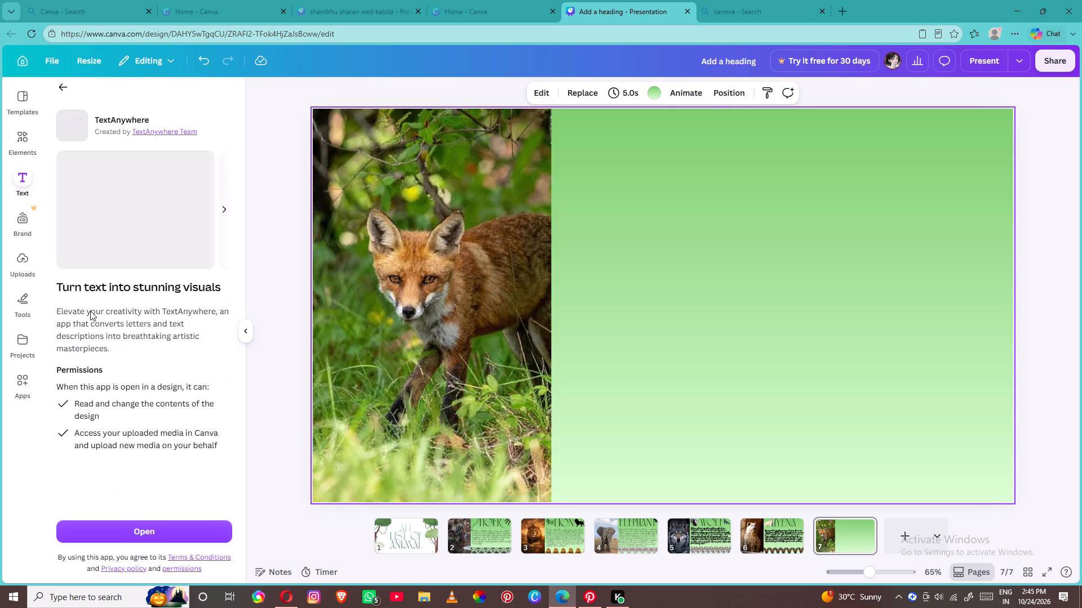
click(62, 93)
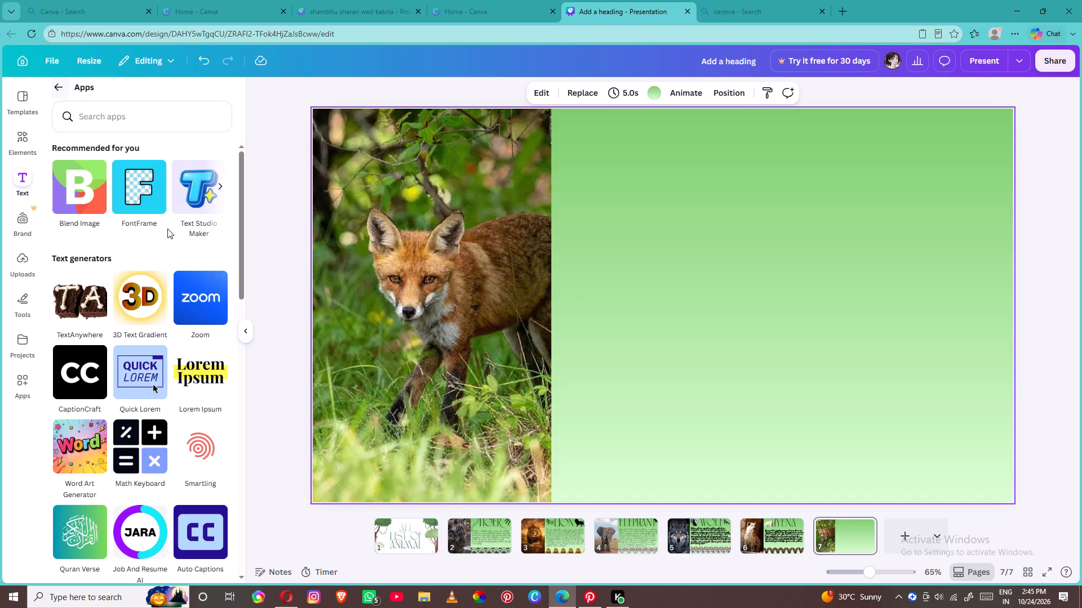
scroll(147, 259, up, 2)
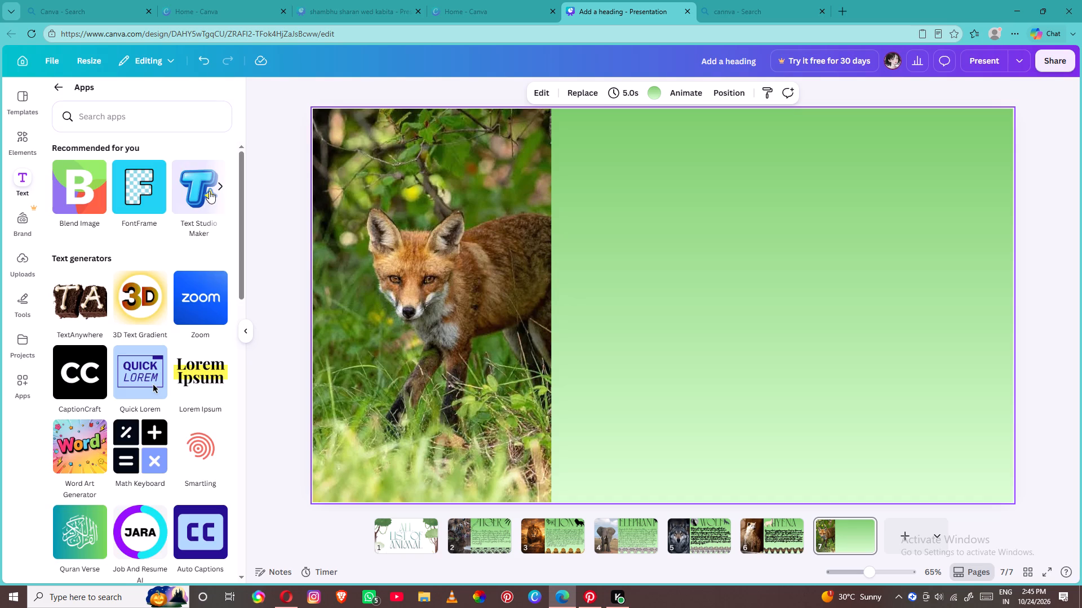
click(216, 189)
click(216, 189)
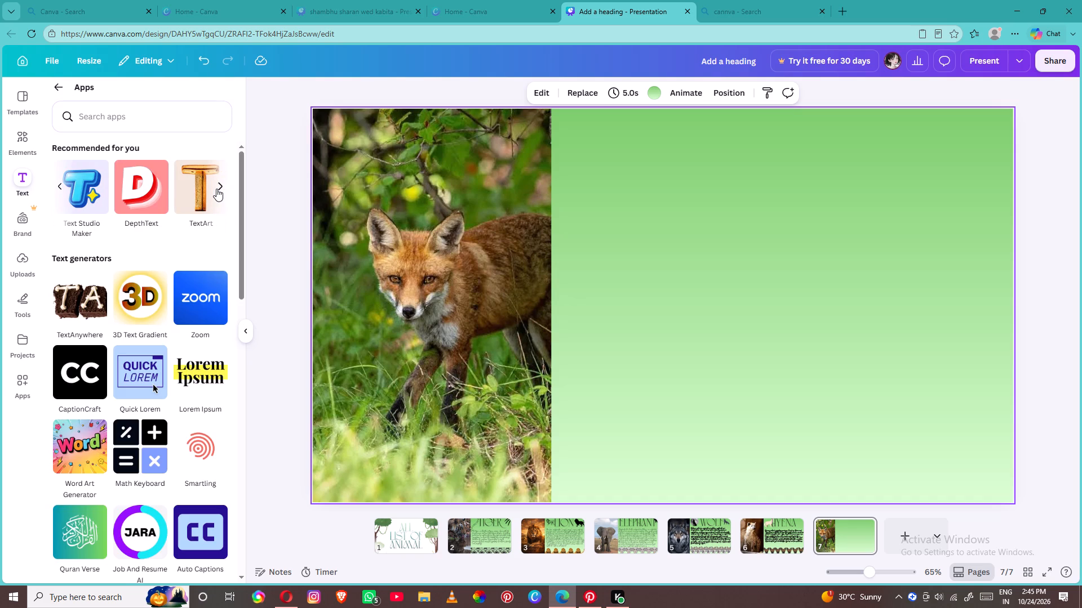
scroll(129, 288, down, 3)
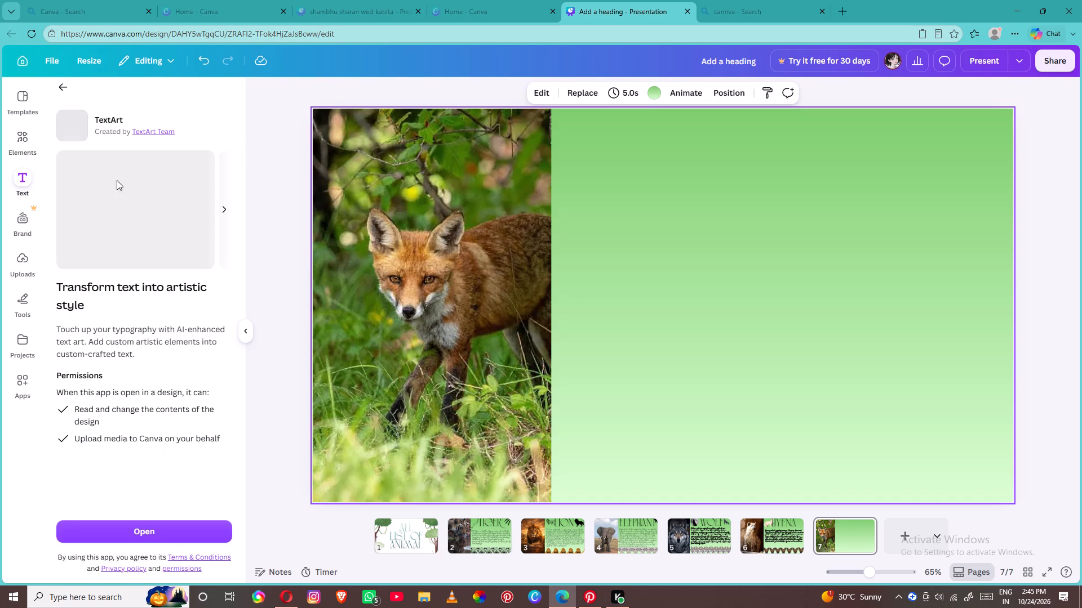
click(60, 90)
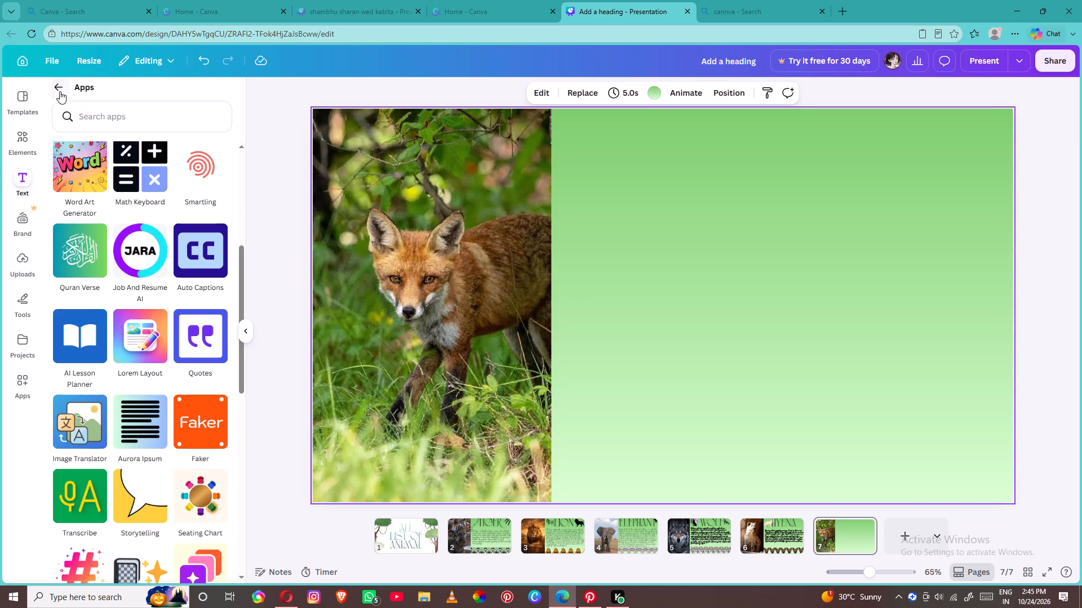
scroll(113, 263, up, 6)
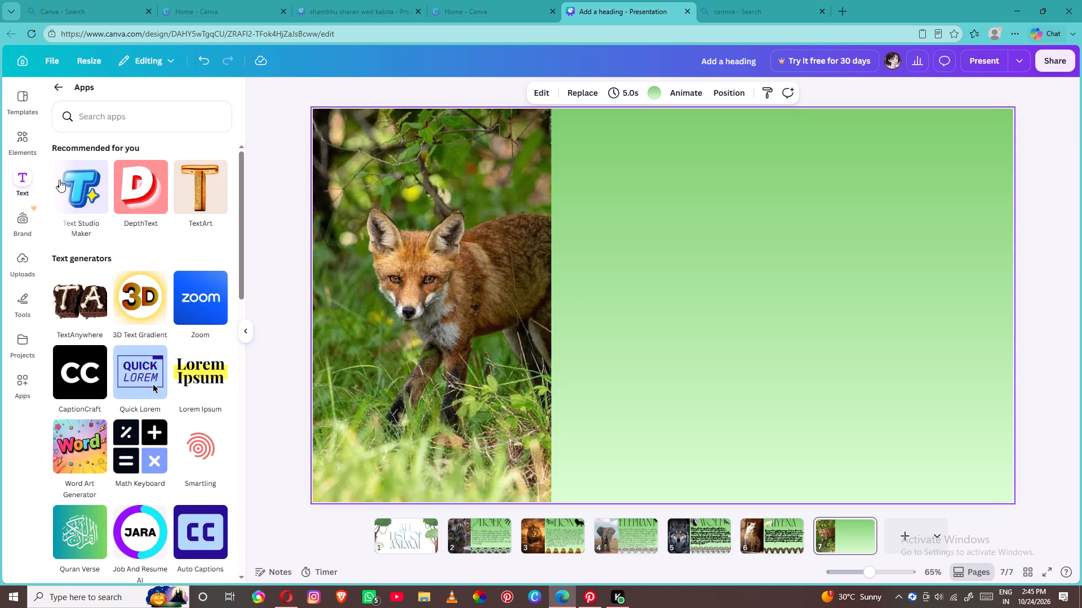
click(56, 87)
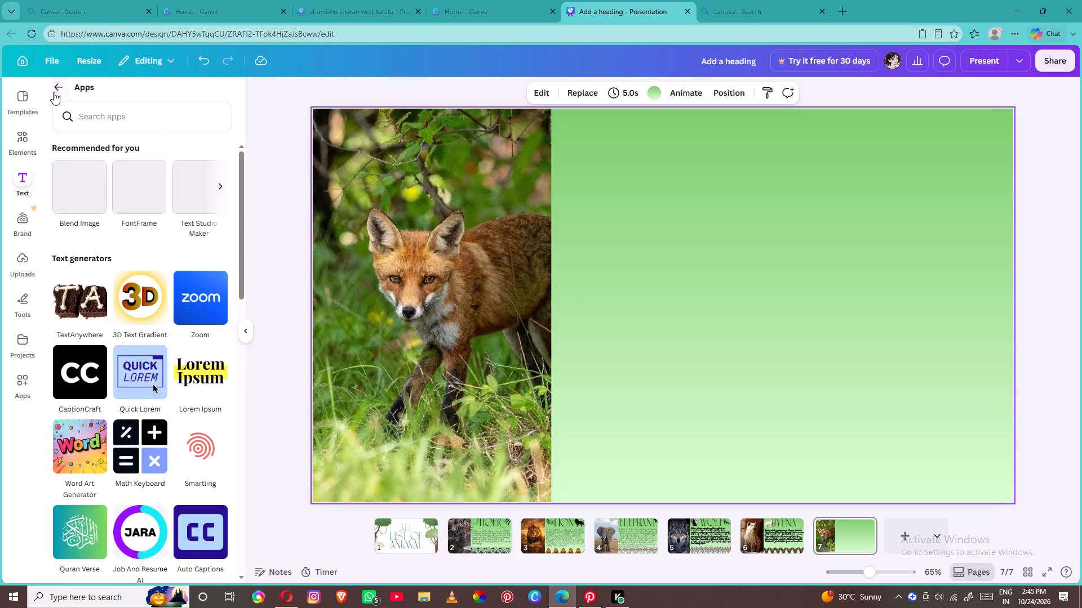
scroll(61, 147, up, 6)
scroll(84, 195, up, 2)
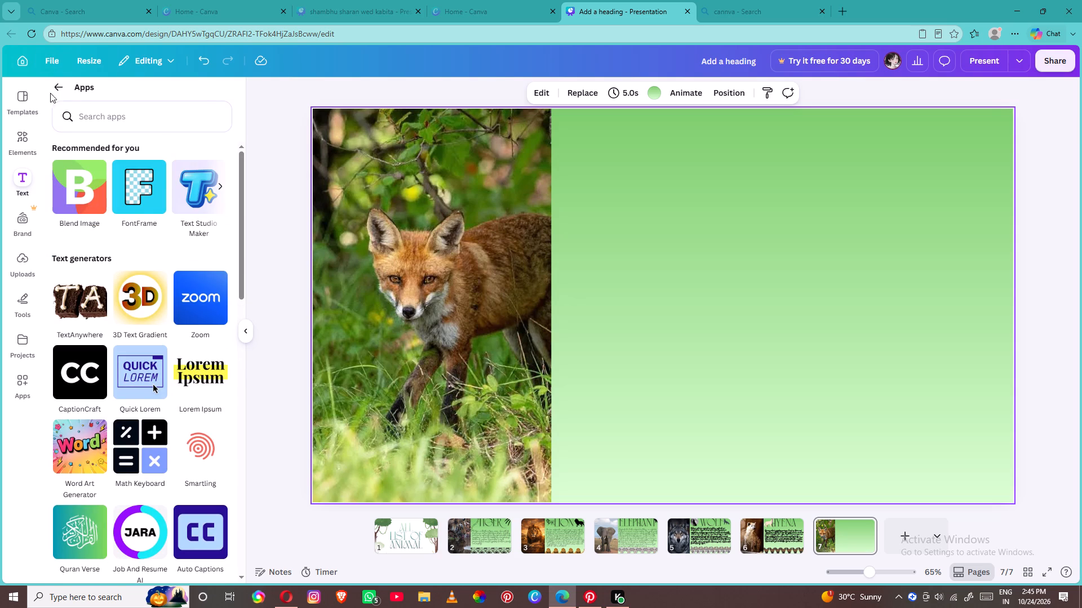
click(56, 83)
Add page numbers to all pages of the presentation.
scroll(67, 188, down, 7)
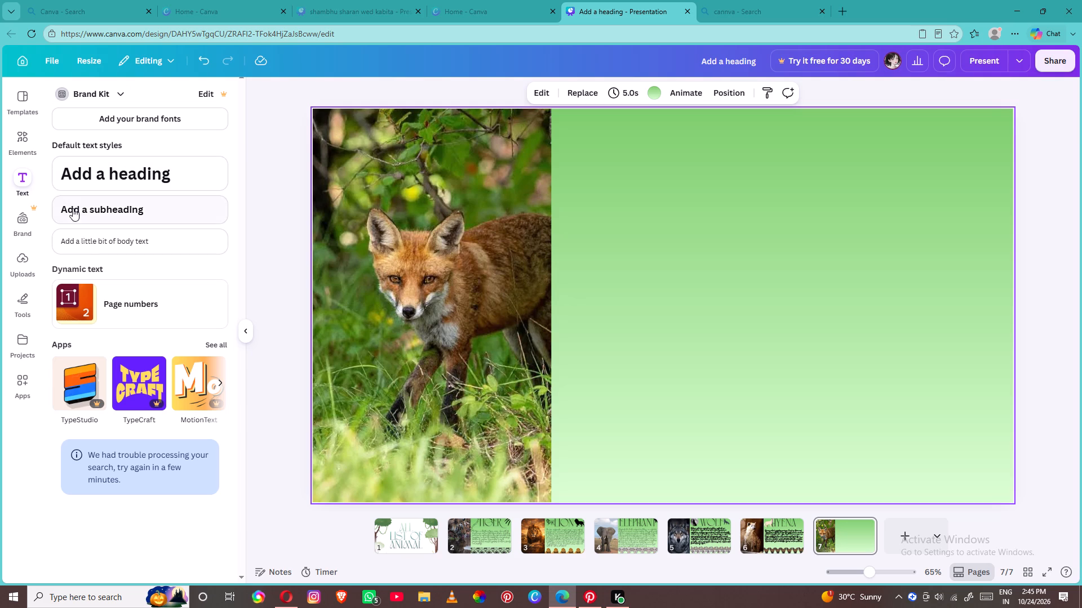
scroll(125, 406, down, 1)
click(141, 273)
triple_click(75, 265)
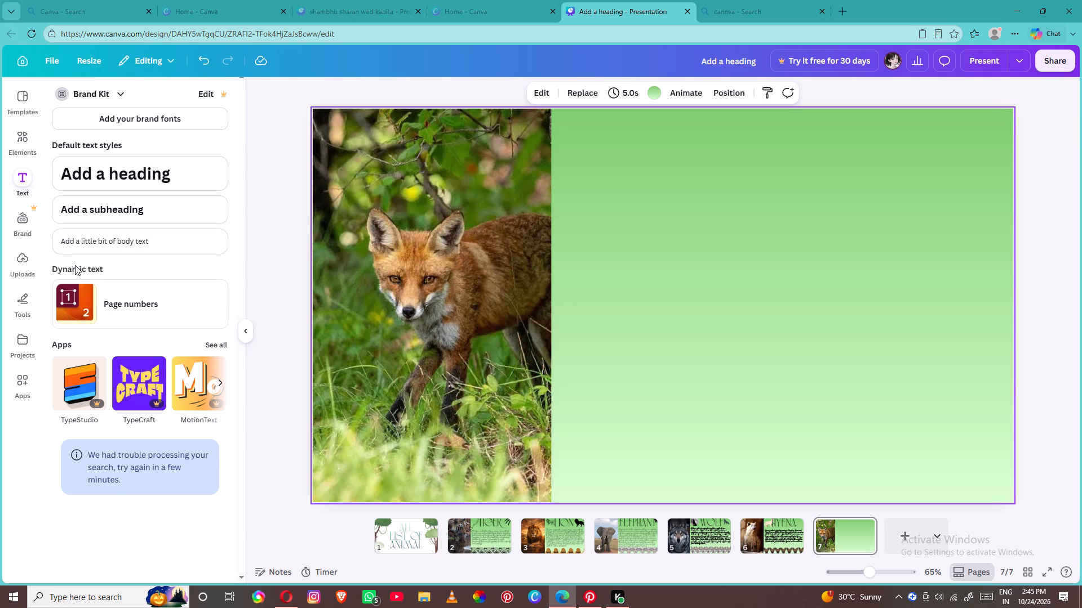
double_click(80, 278)
double_click(85, 278)
double_click(91, 277)
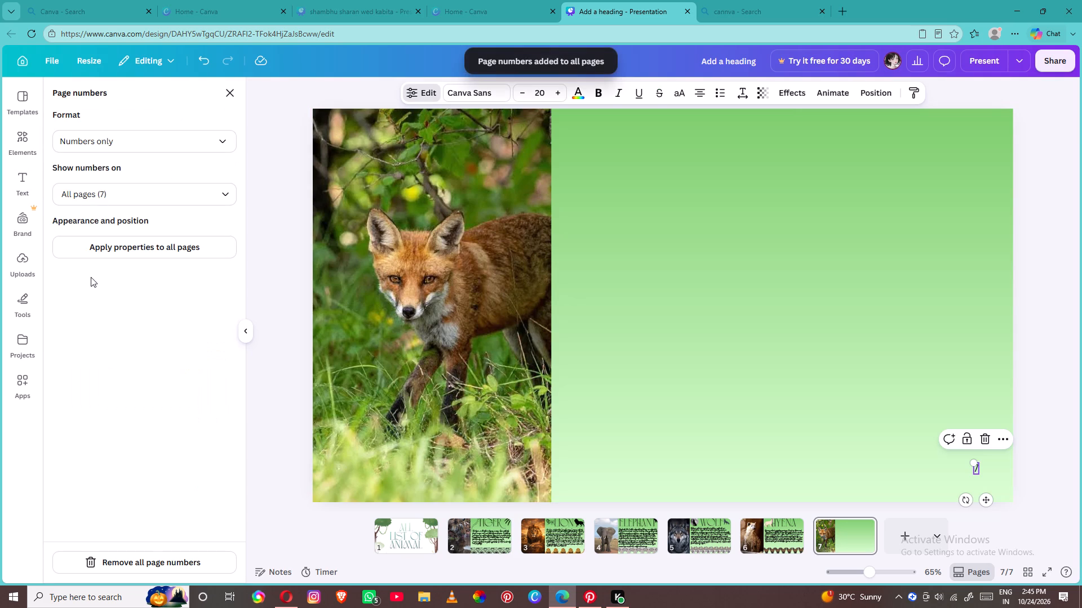
Close the page number settings and check the text styles for more heading options.
click(229, 94)
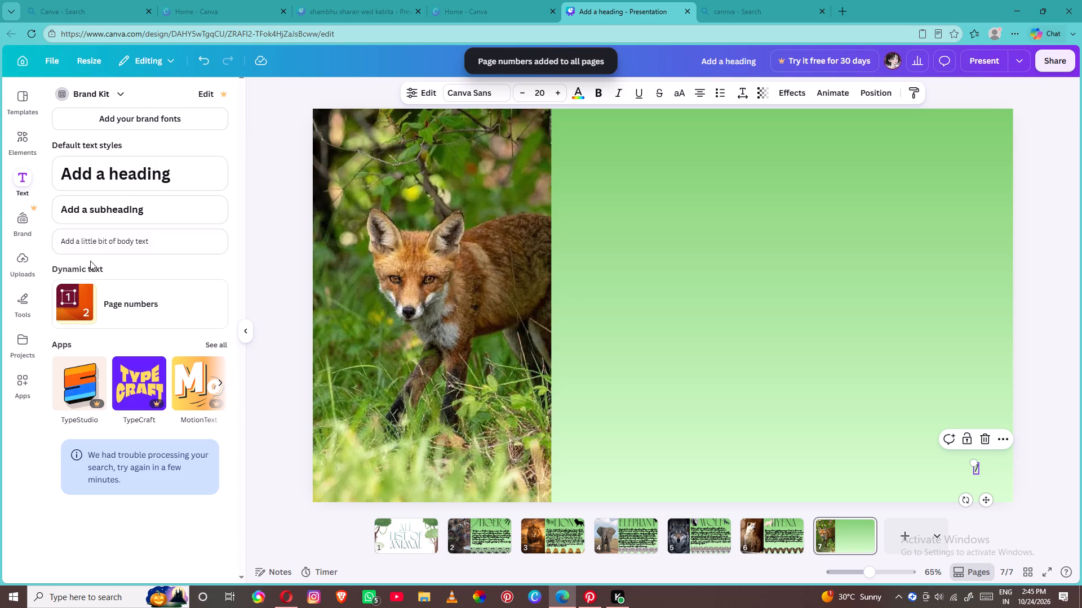
scroll(117, 278, down, 6)
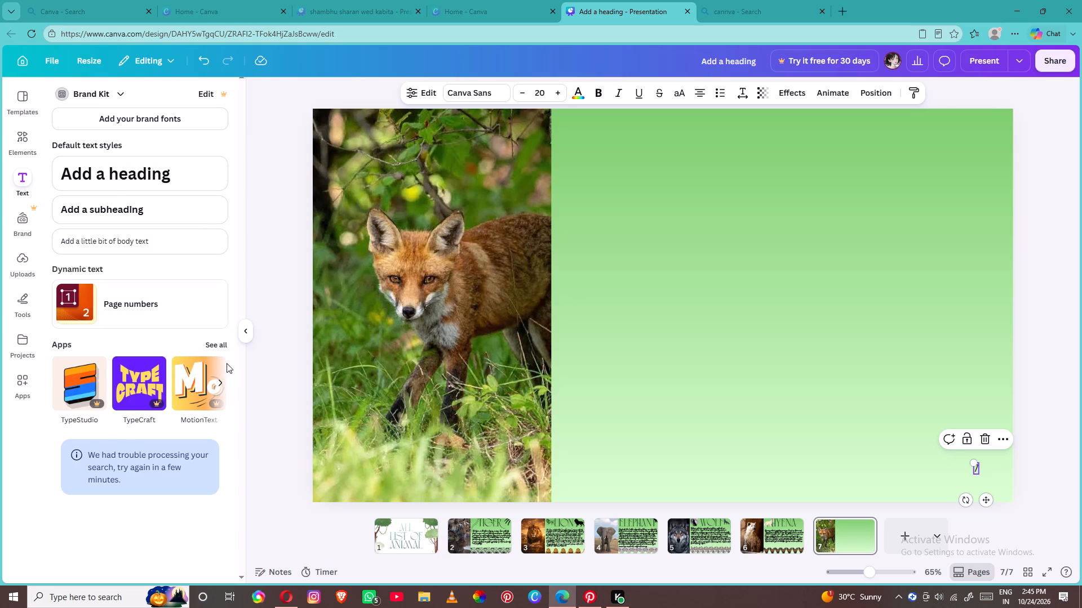
scroll(193, 434, down, 4)
scroll(216, 516, down, 1)
click(130, 480)
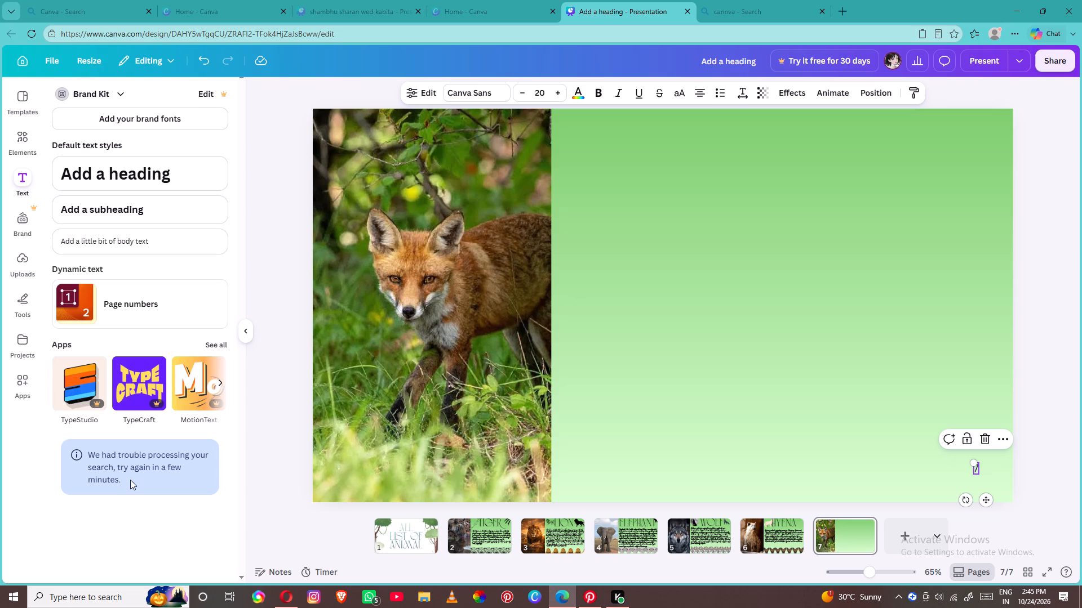
double_click(130, 480)
click(134, 500)
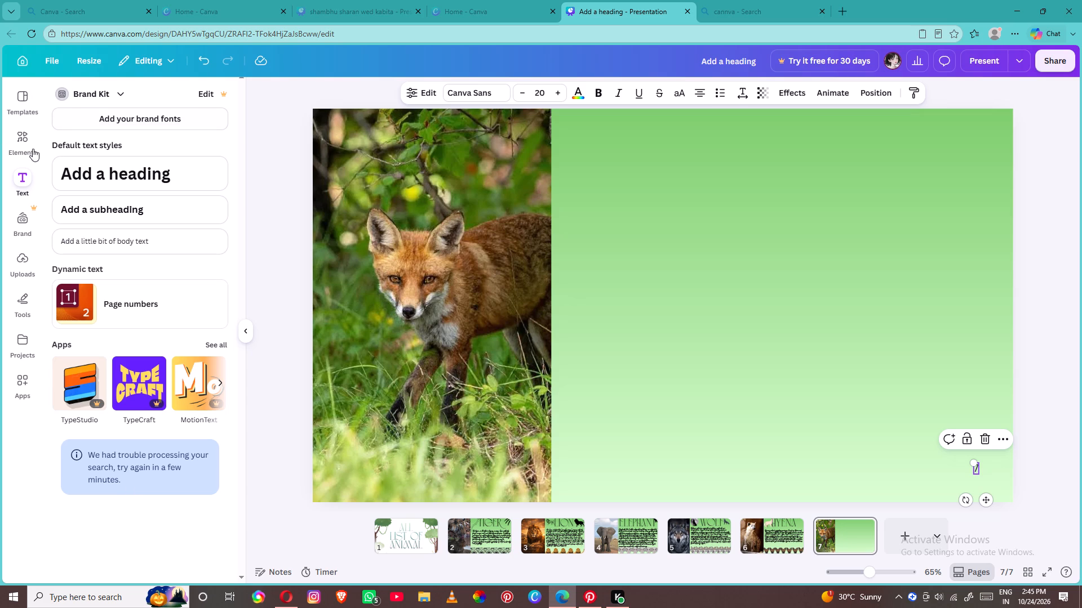
Look through the graphics results of the existing HYENA element search.
click(31, 149)
scroll(109, 187, down, 4)
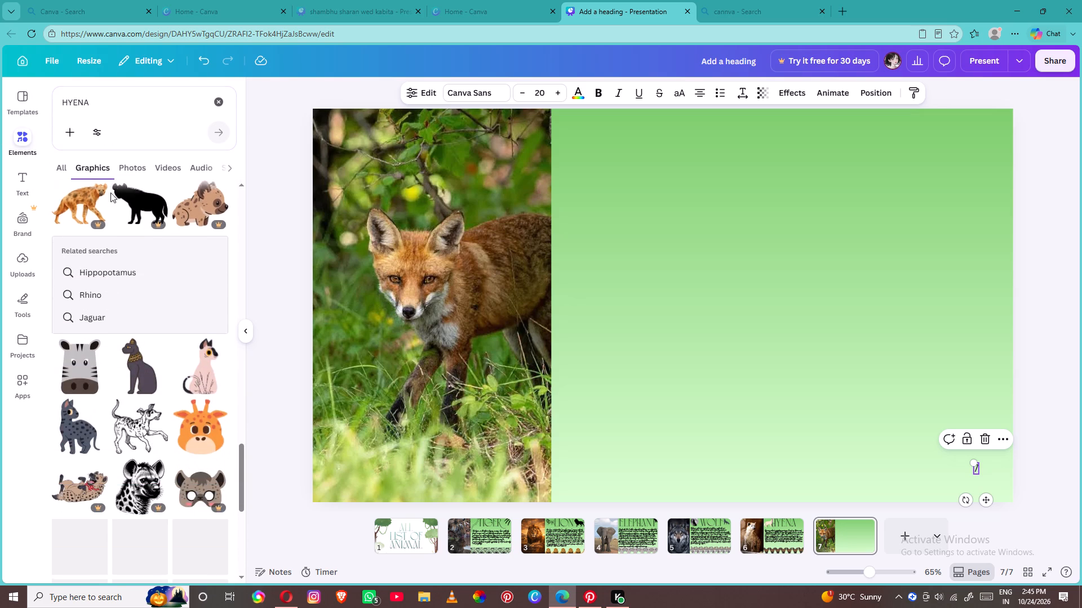
scroll(110, 193, down, 11)
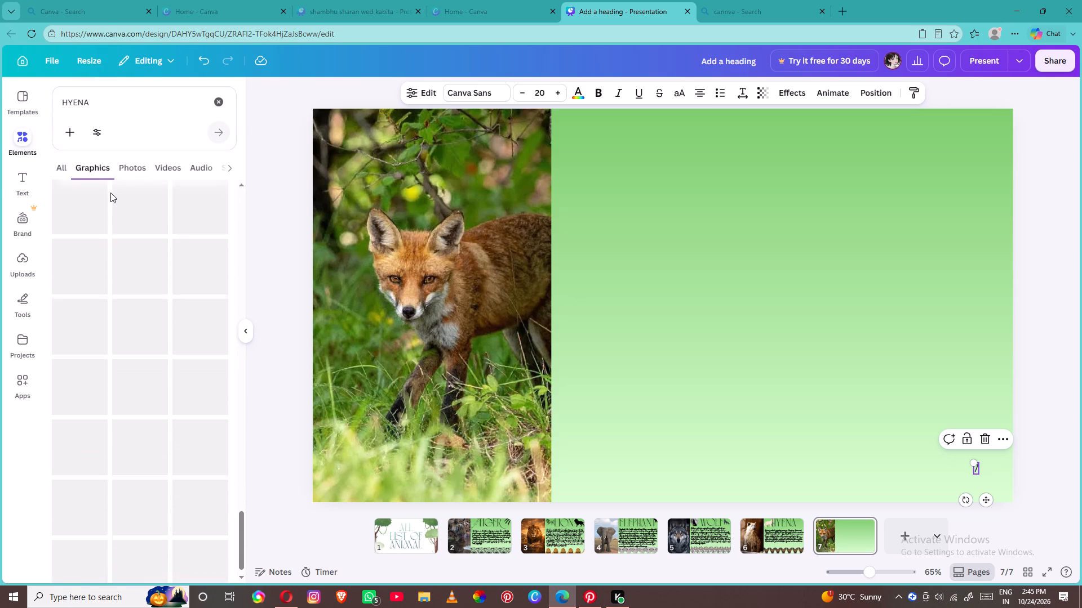
scroll(110, 193, down, 1)
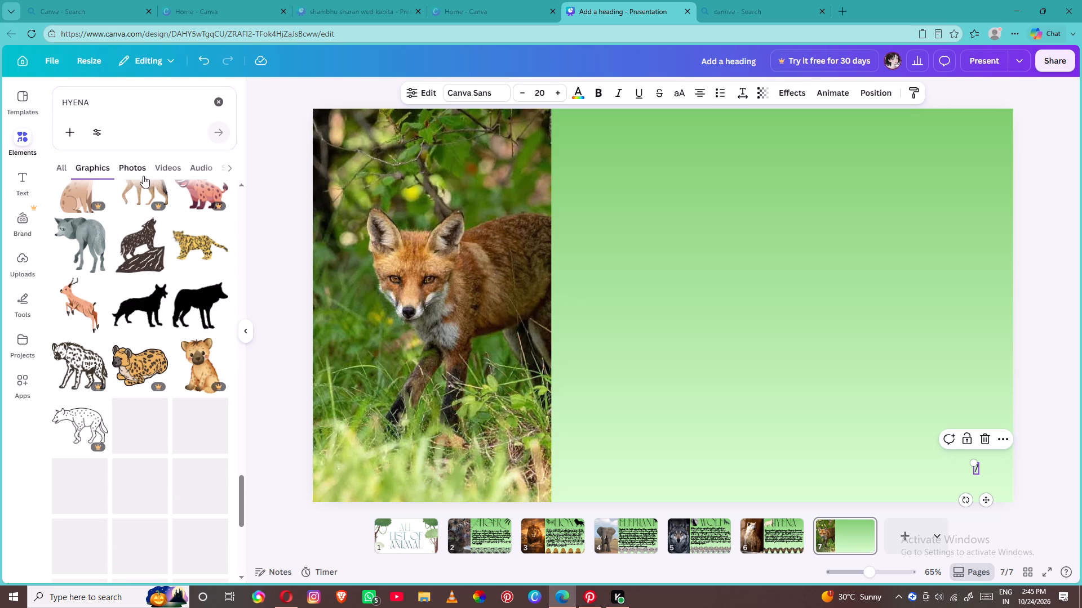
scroll(65, 272, down, 2)
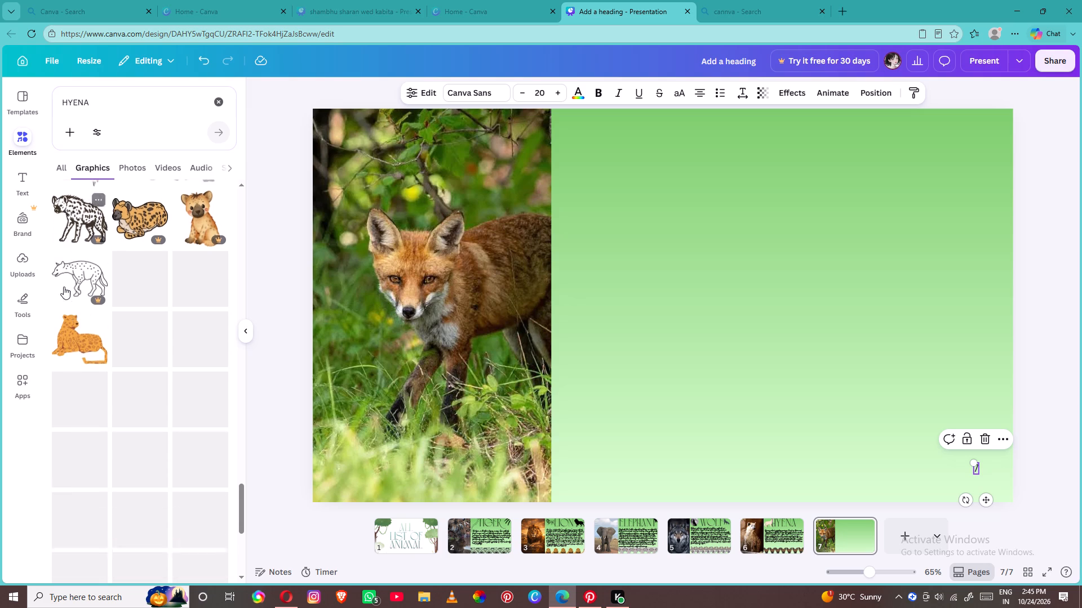
scroll(64, 287, down, 5)
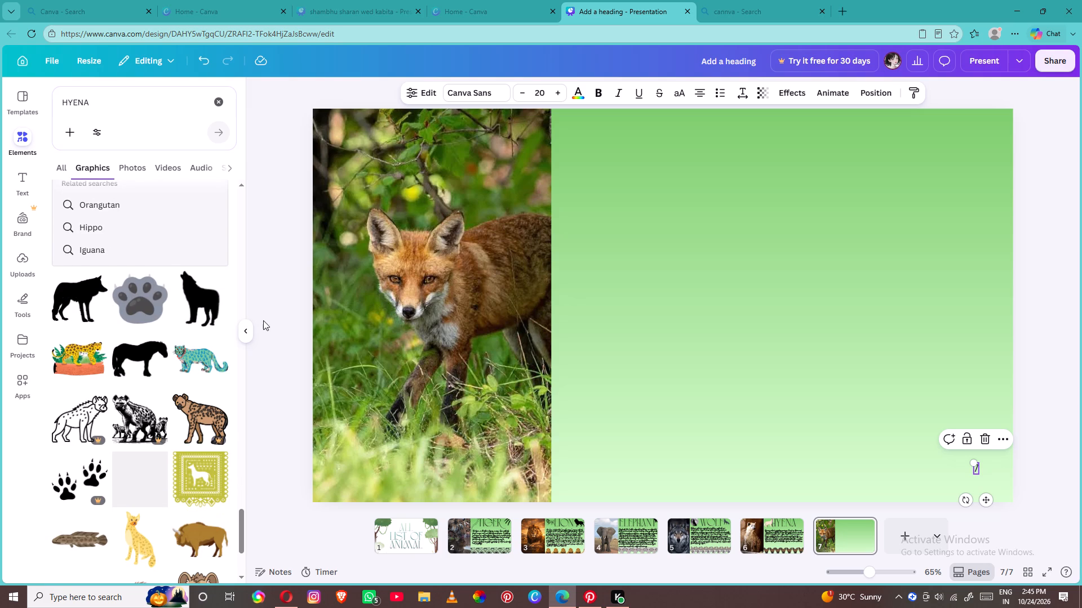
View the wolf page's layout and heading on page 5 and return to the fox page.
right_drag(471, 556, 463, 487)
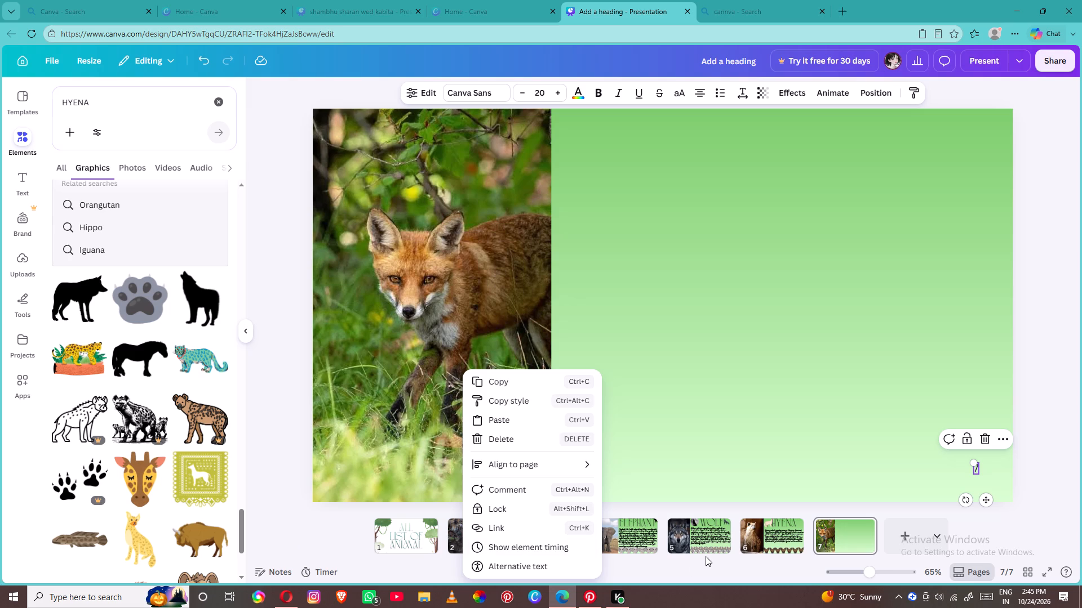
drag(703, 537, 712, 494)
click(723, 535)
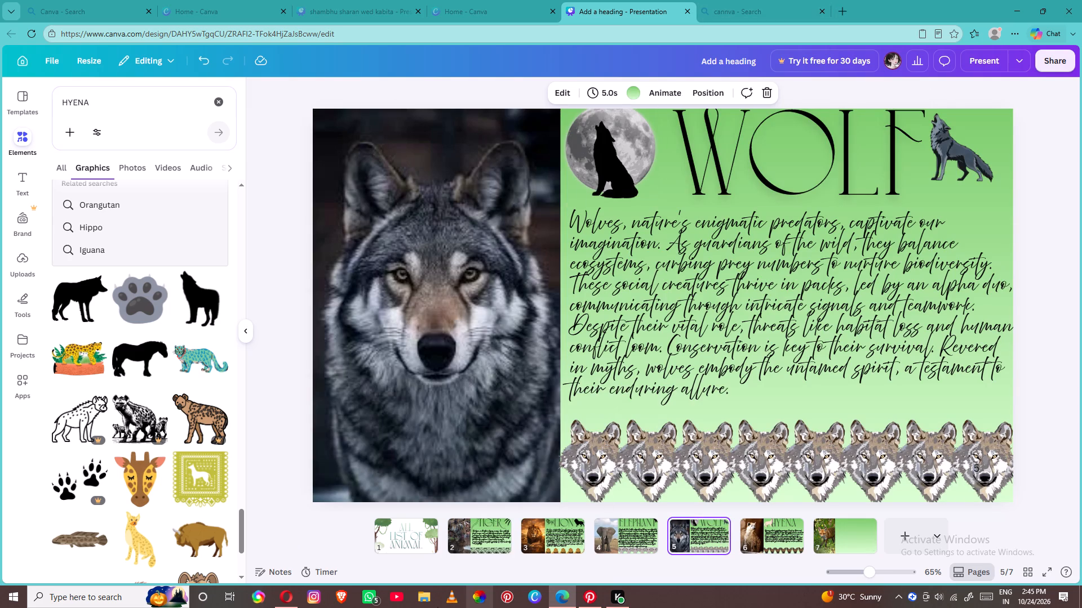
click(835, 531)
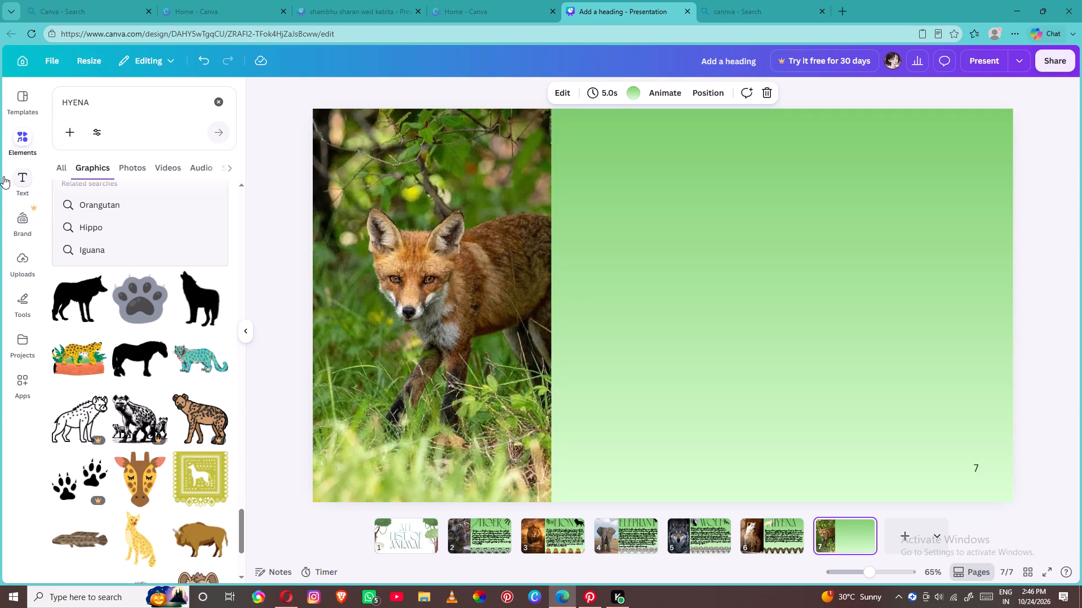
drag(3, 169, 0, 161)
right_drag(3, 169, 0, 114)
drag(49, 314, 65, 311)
Look through the text styles, brand kit choices and text apps again for a styled heading.
click(19, 185)
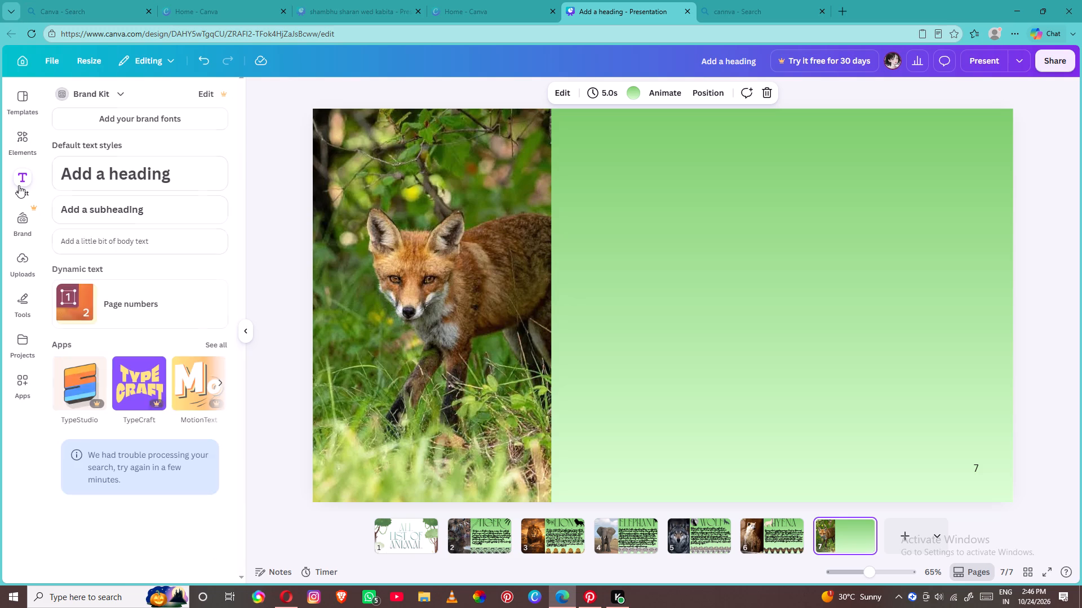
scroll(111, 319, down, 4)
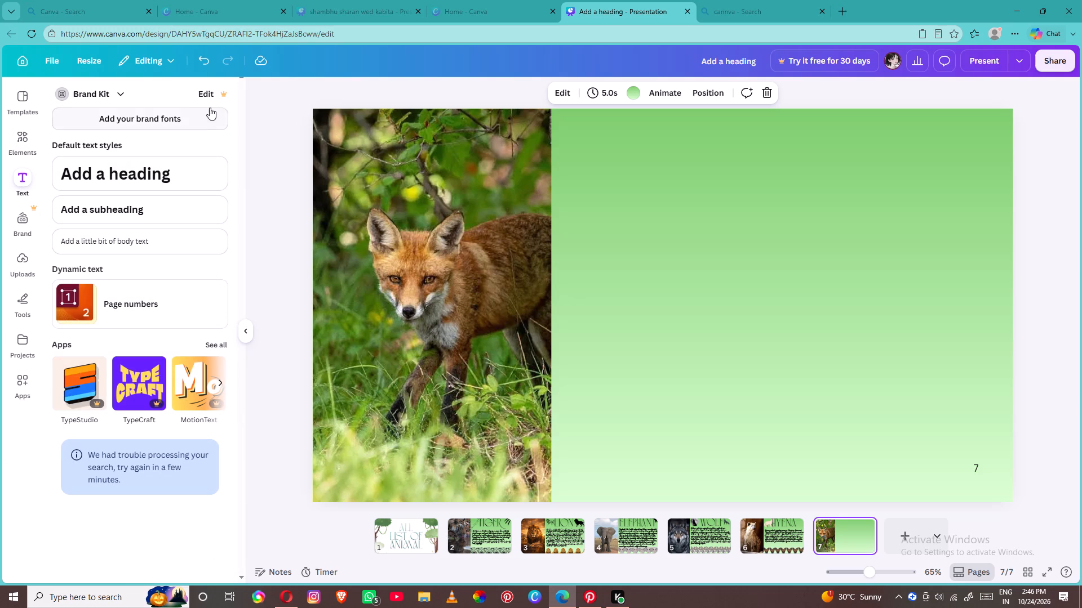
click(115, 96)
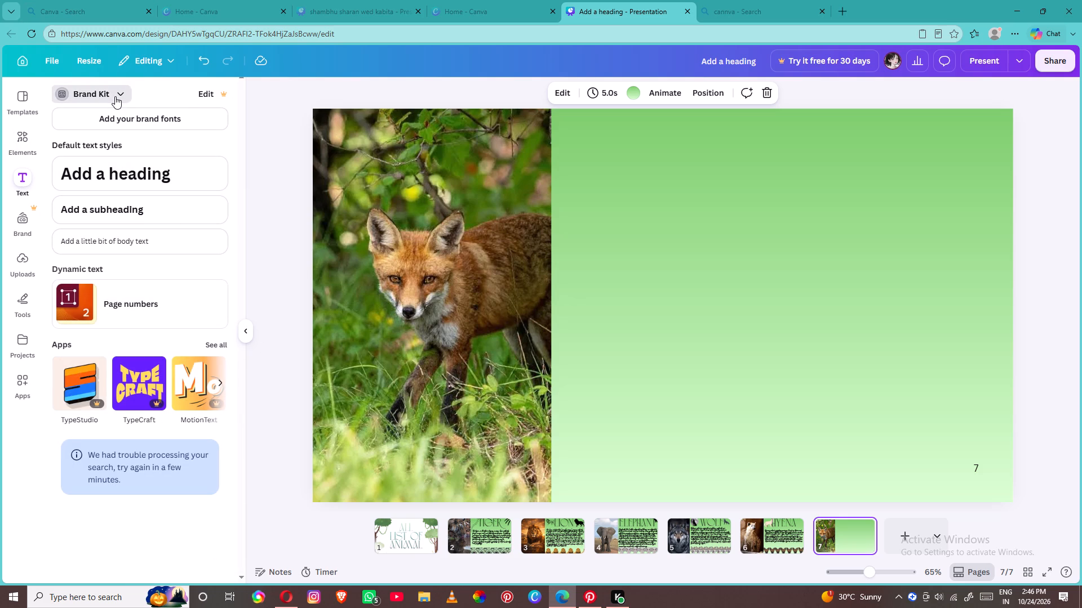
click(272, 169)
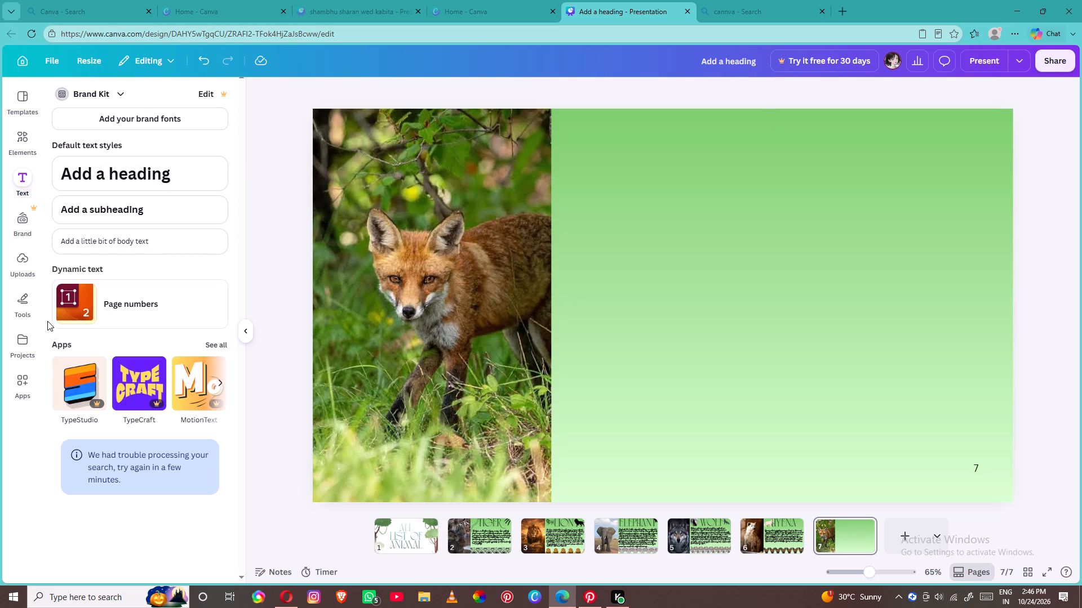
click(221, 342)
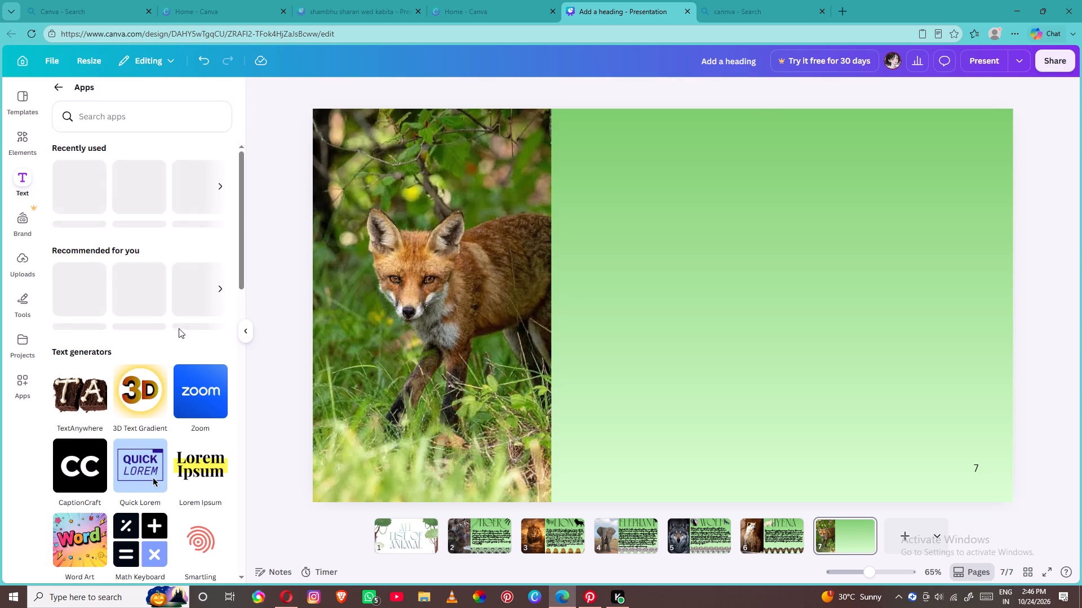
click(64, 88)
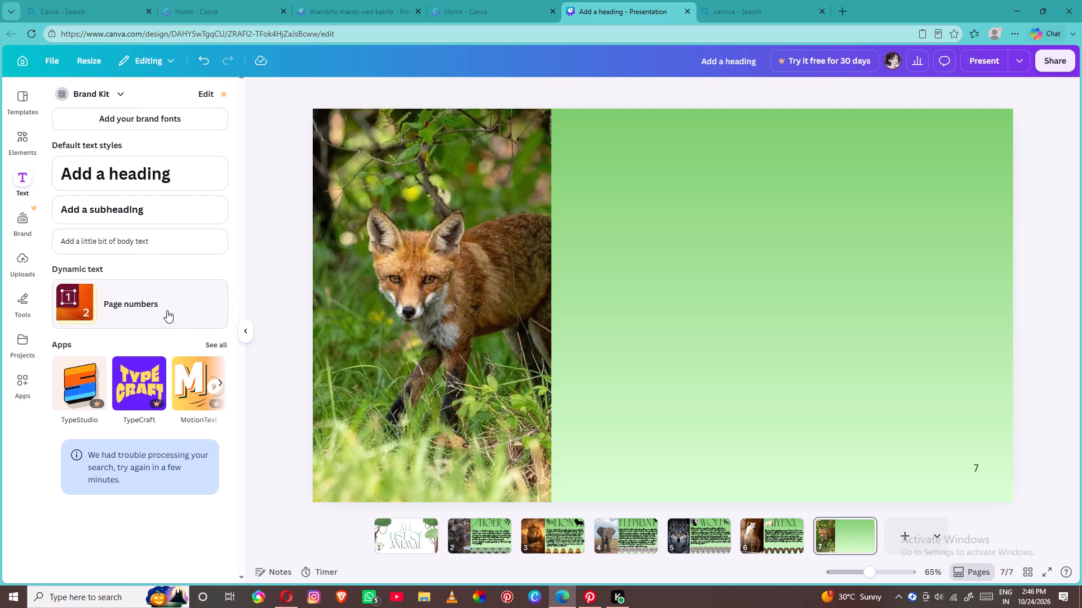
scroll(169, 312, down, 3)
triple_click(153, 472)
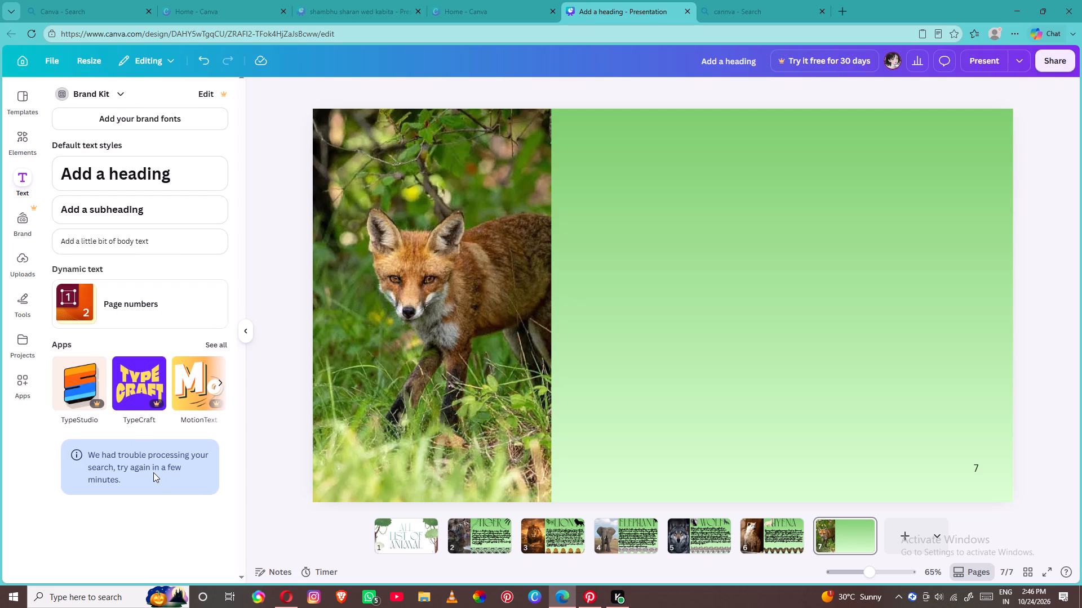
triple_click(154, 472)
right_drag(144, 473, 122, 432)
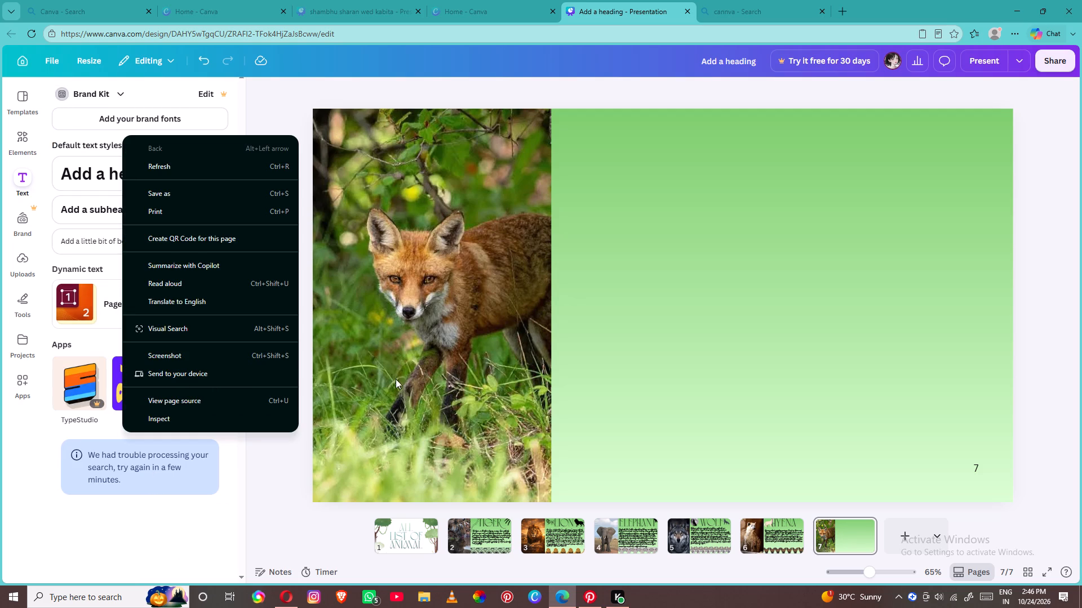
Copy the ELEPHANT heading from page 4 and paste it onto the fox page, page 7.
click(609, 535)
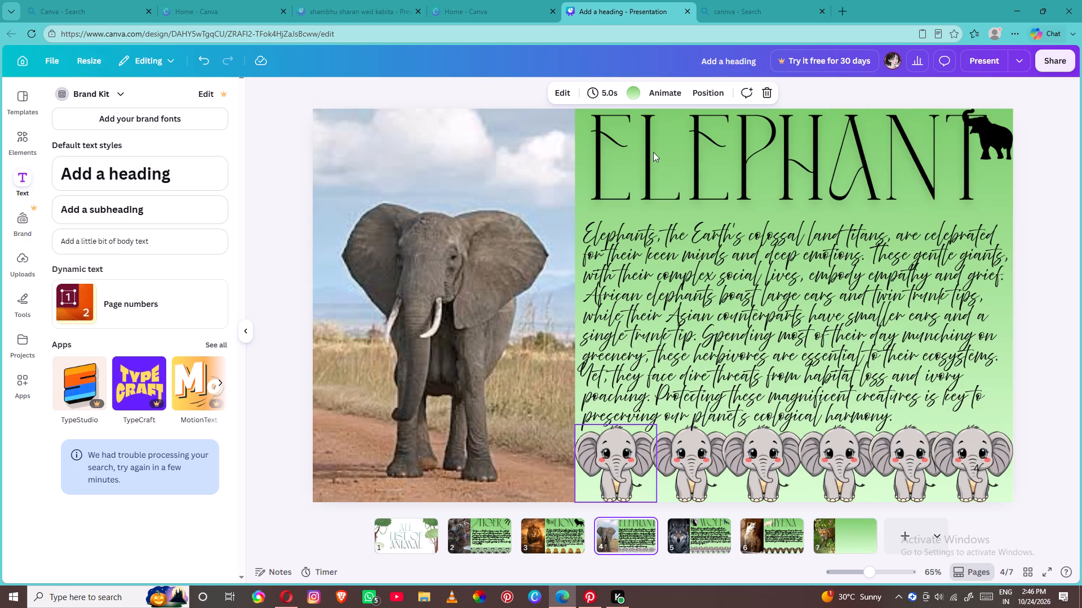
click(656, 129)
right_click(659, 142)
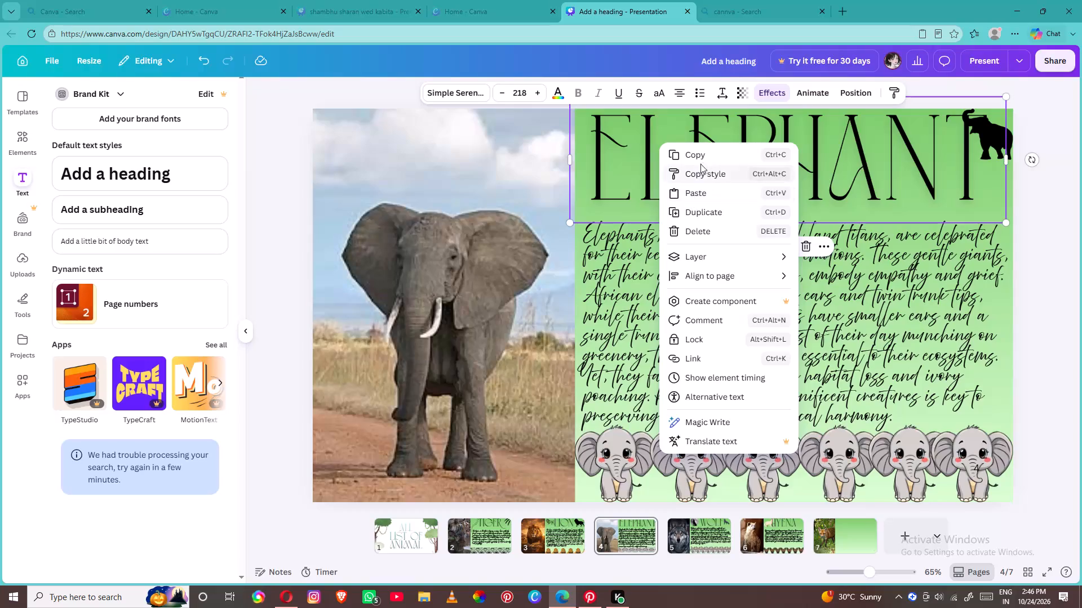
click(701, 160)
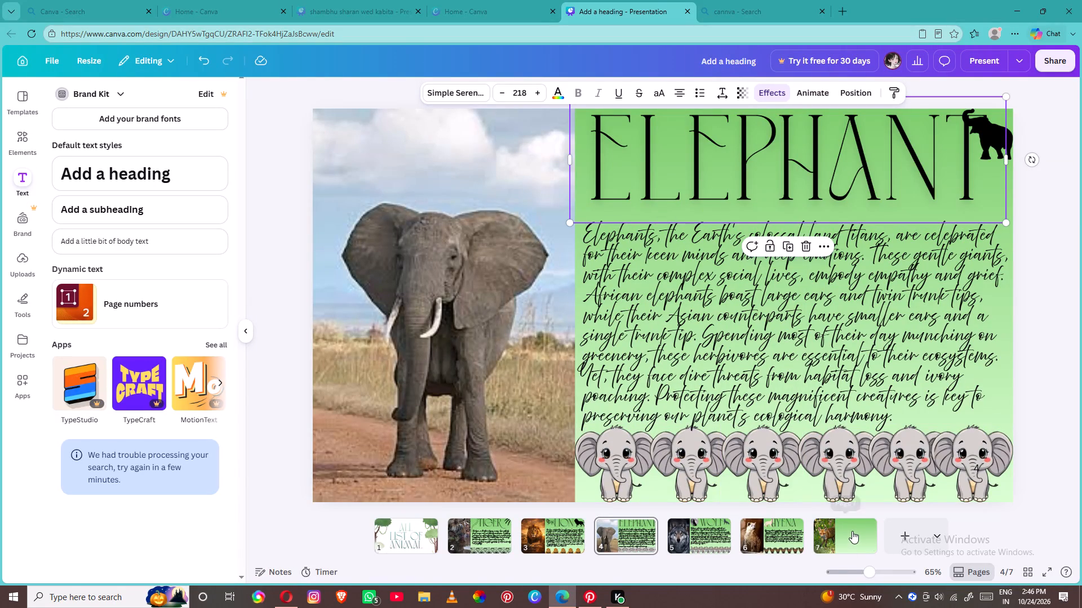
click(852, 531)
right_click(711, 167)
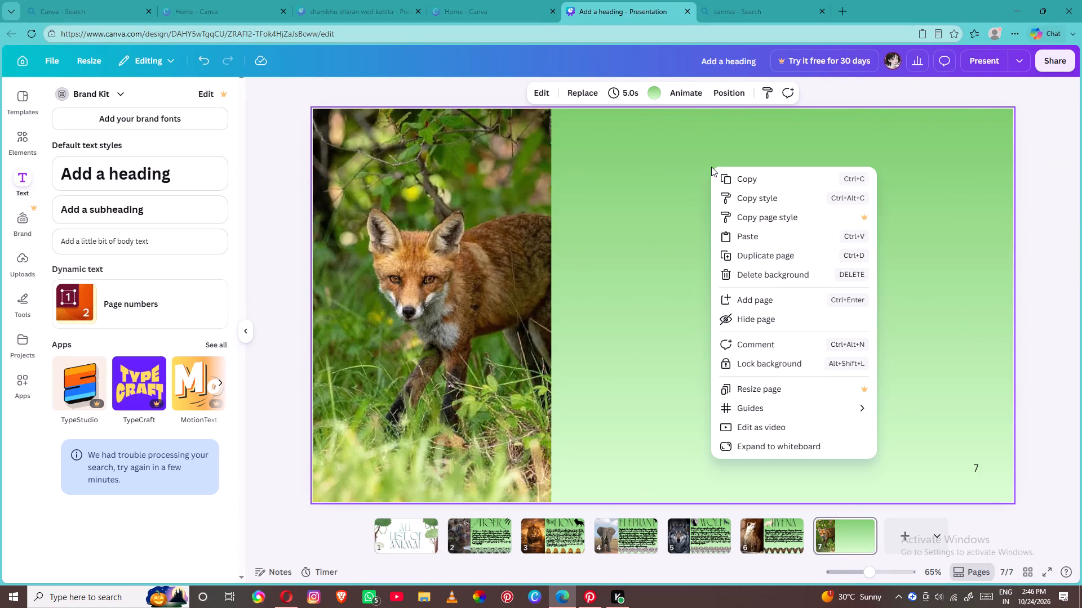
click(730, 235)
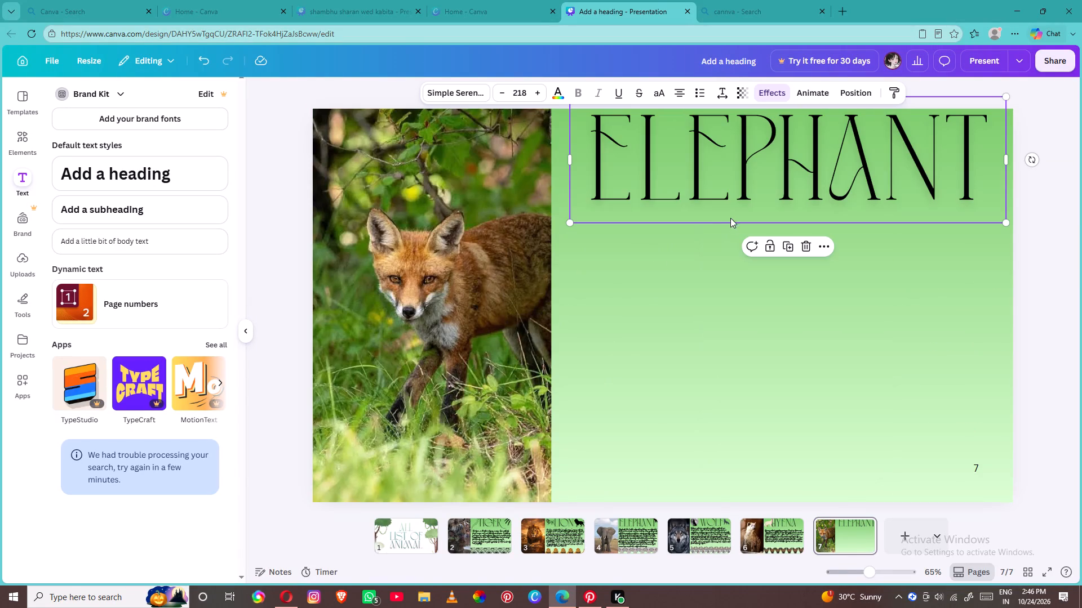
Replace the text of the pasted heading on page 7 with FOX and deselect it.
click(819, 177)
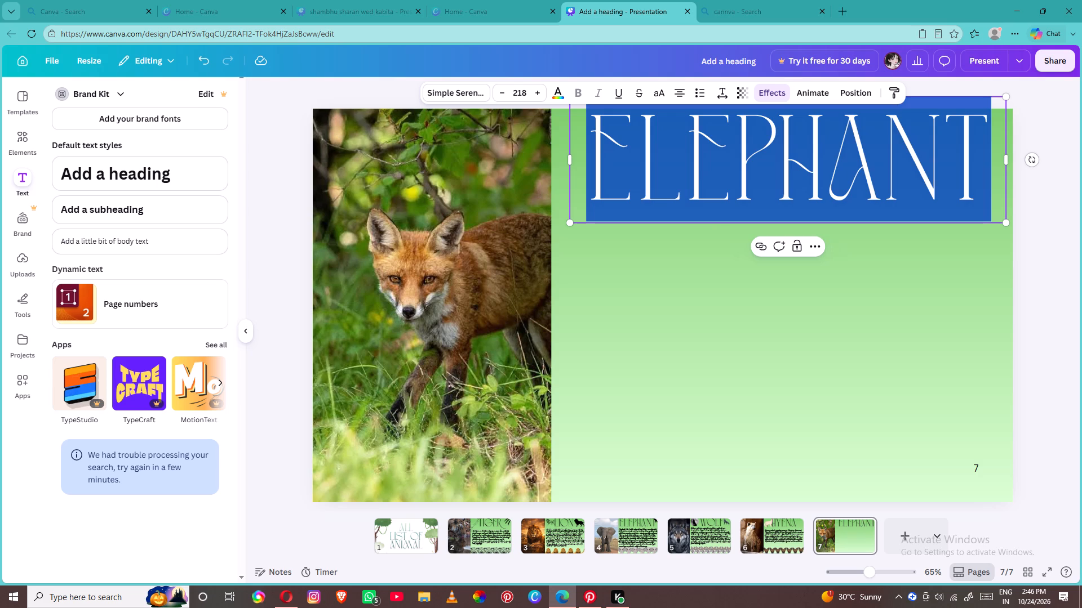
key(BackSpace)
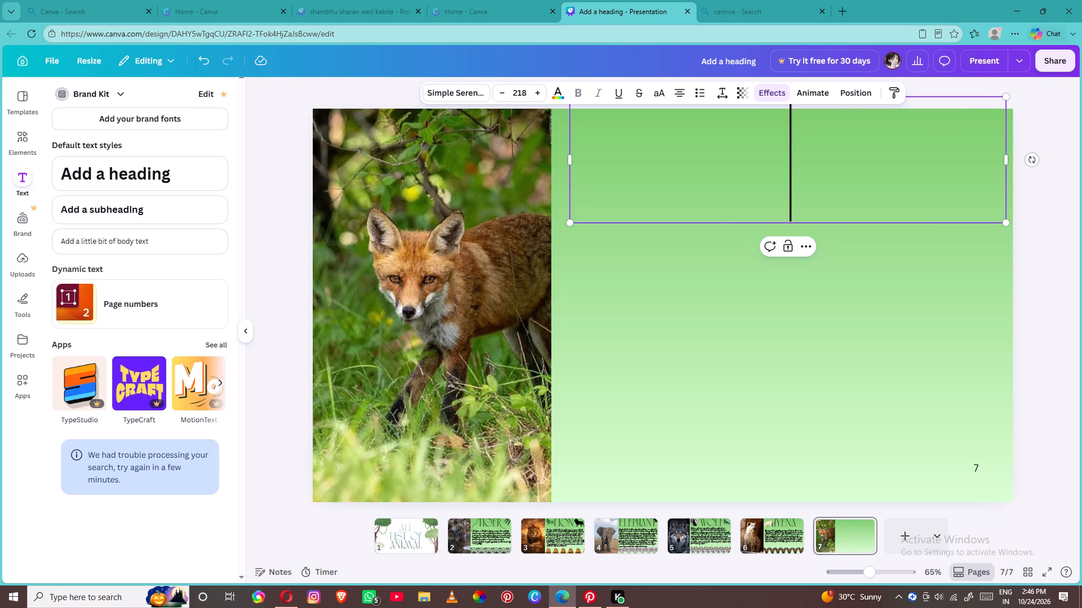
key(f)
key(o)
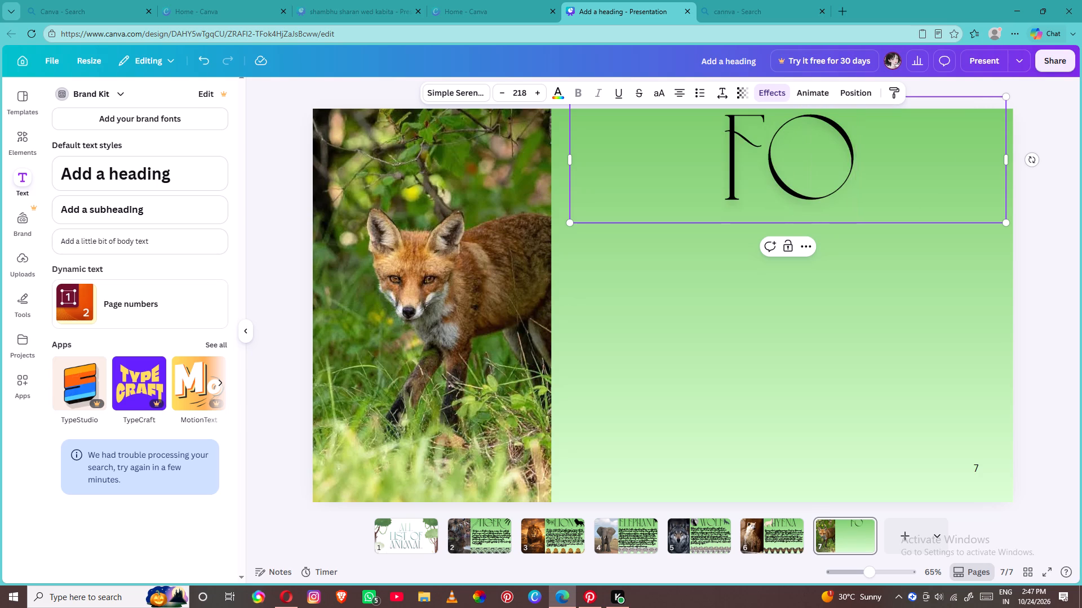
key(x)
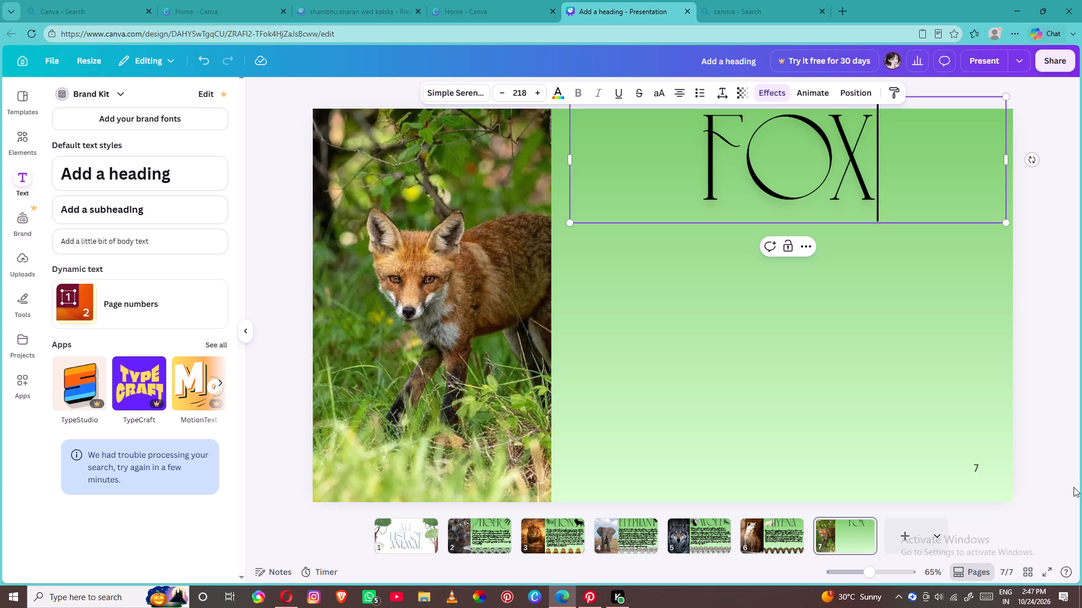
click(749, 375)
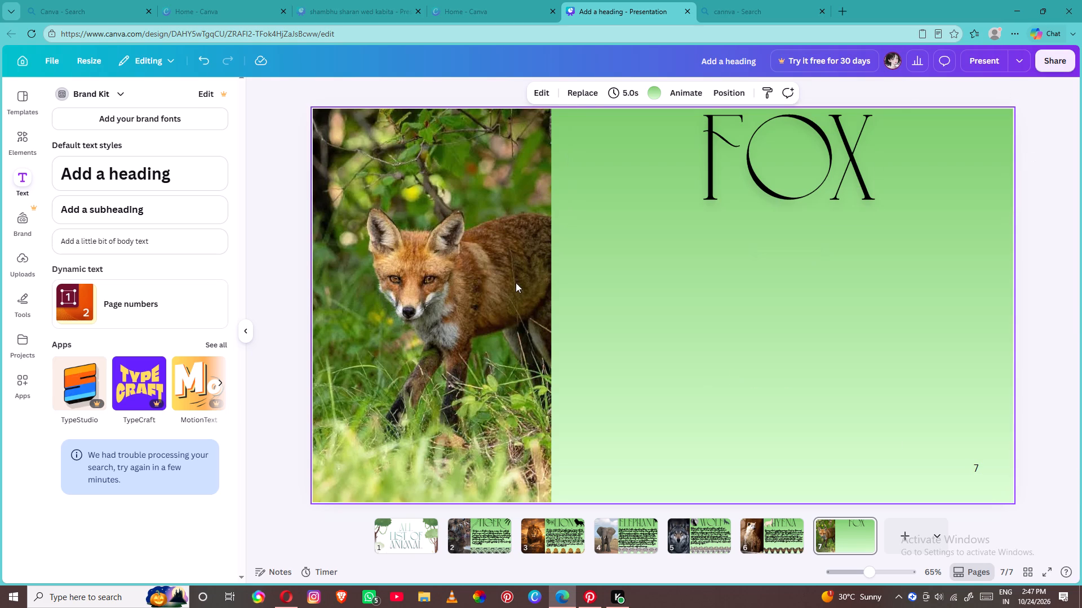
Search the elements library for FOX and show all matching graphics.
click(17, 135)
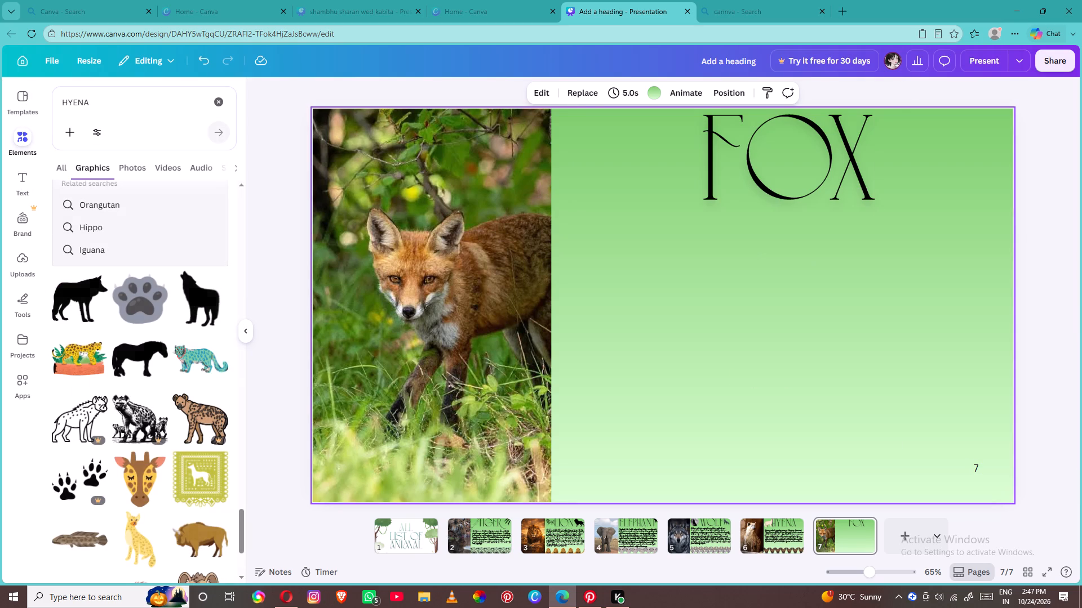
click(218, 102)
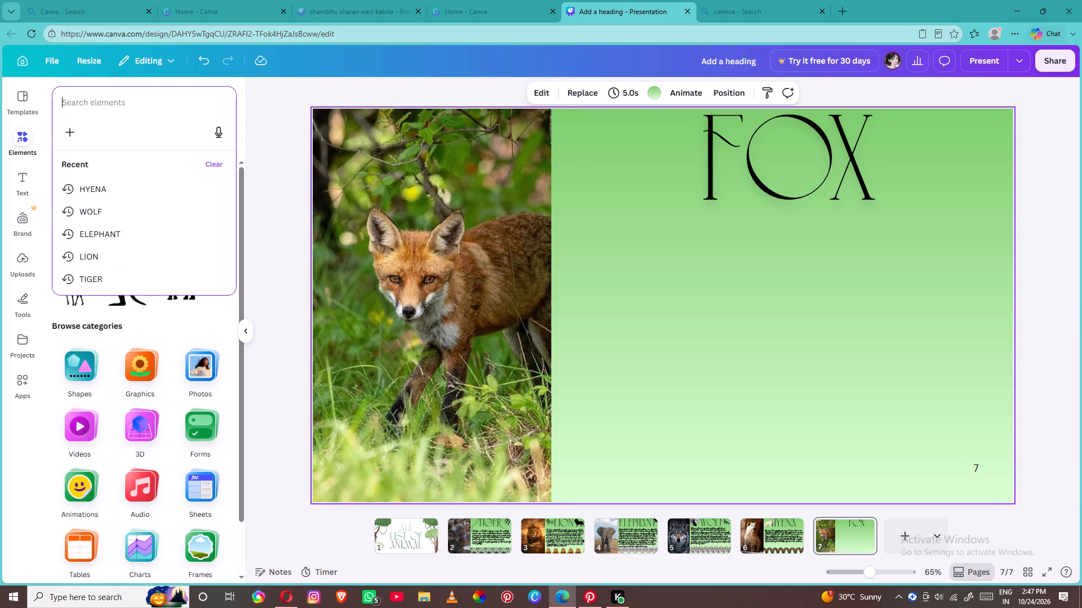
key(f)
text(OX)
key(Return)
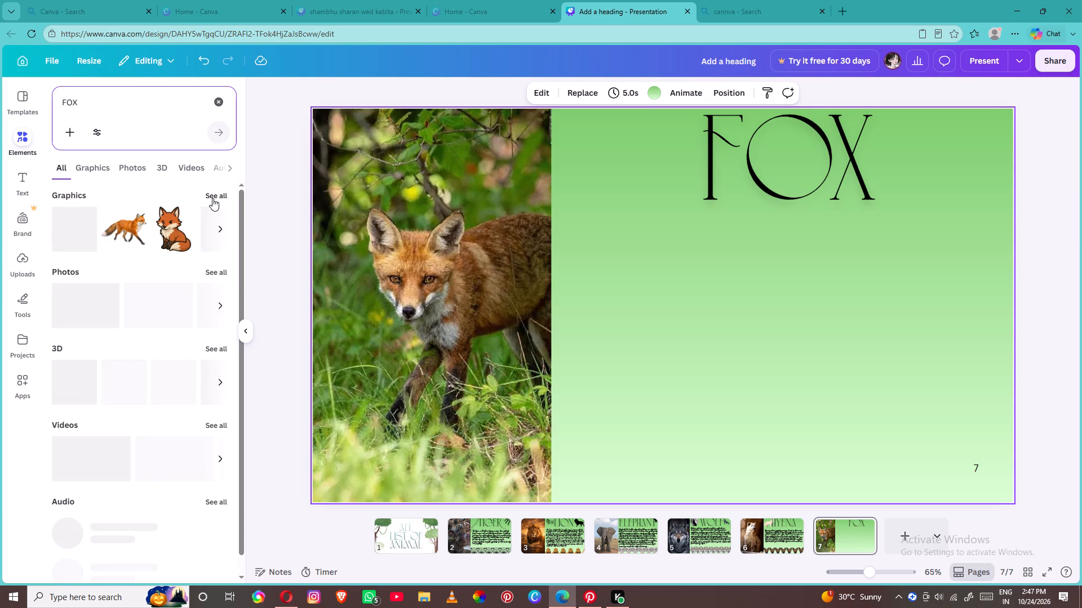
click(214, 195)
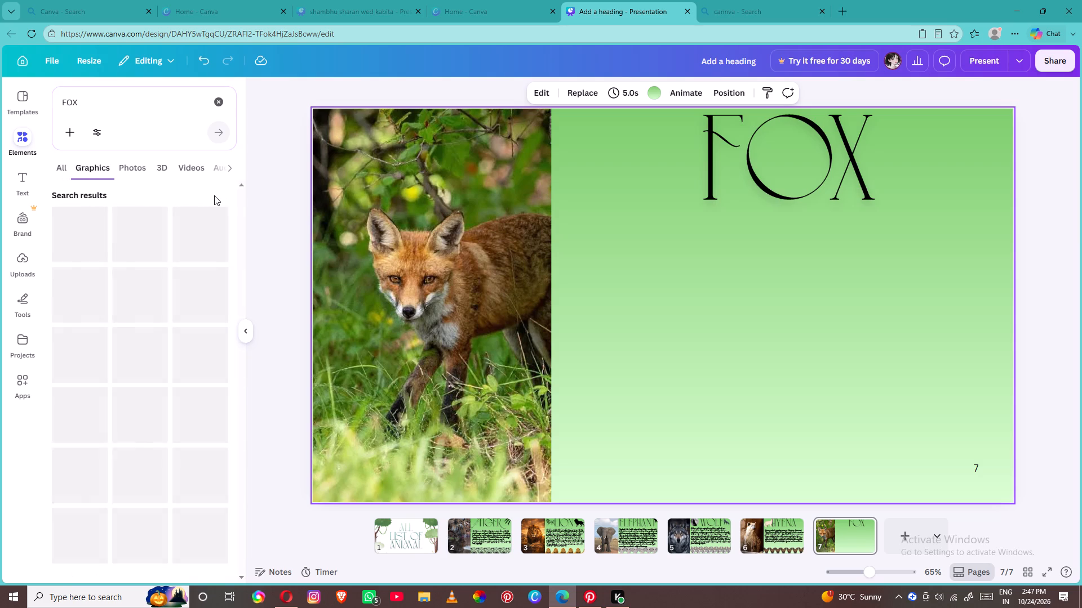
Add the purple-and-orange leaping fox graphic to page 7, shrink it, rotate it until the fox runs level, and place it before the FOX heading.
scroll(188, 288, down, 1)
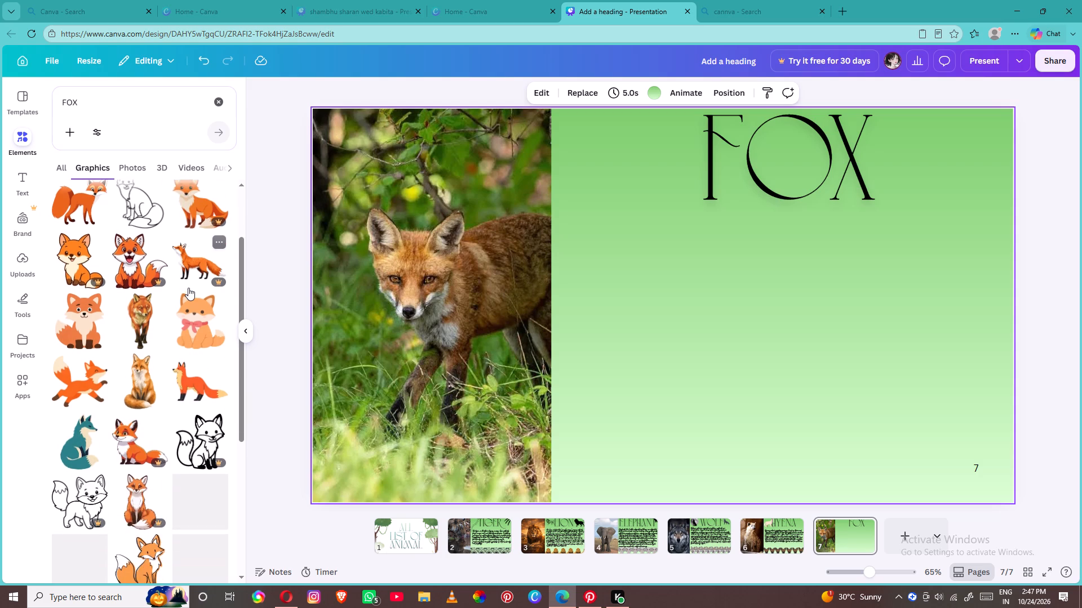
scroll(188, 288, down, 4)
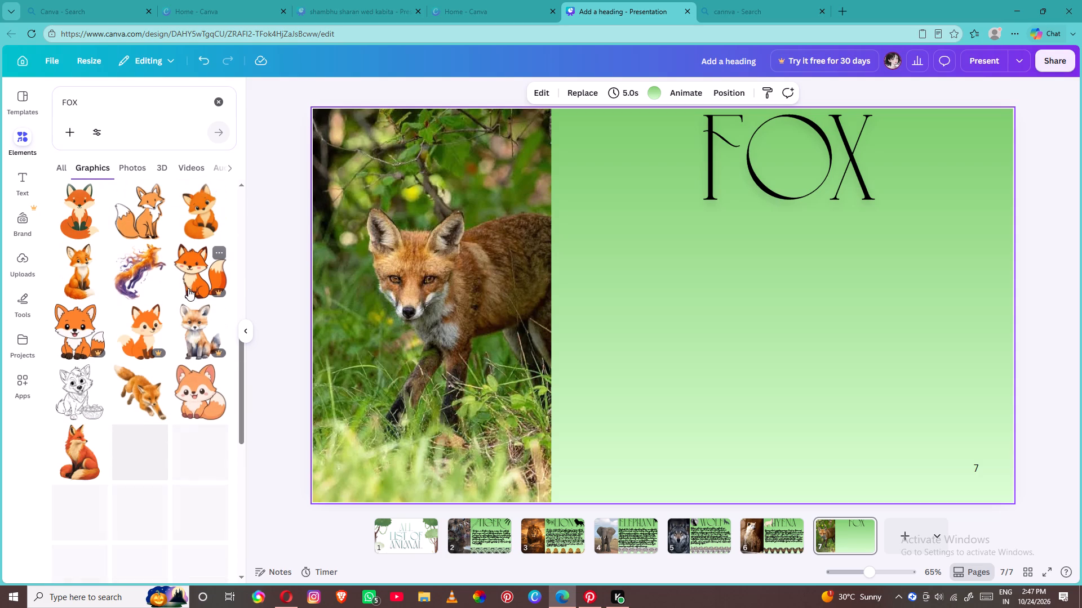
click(147, 276)
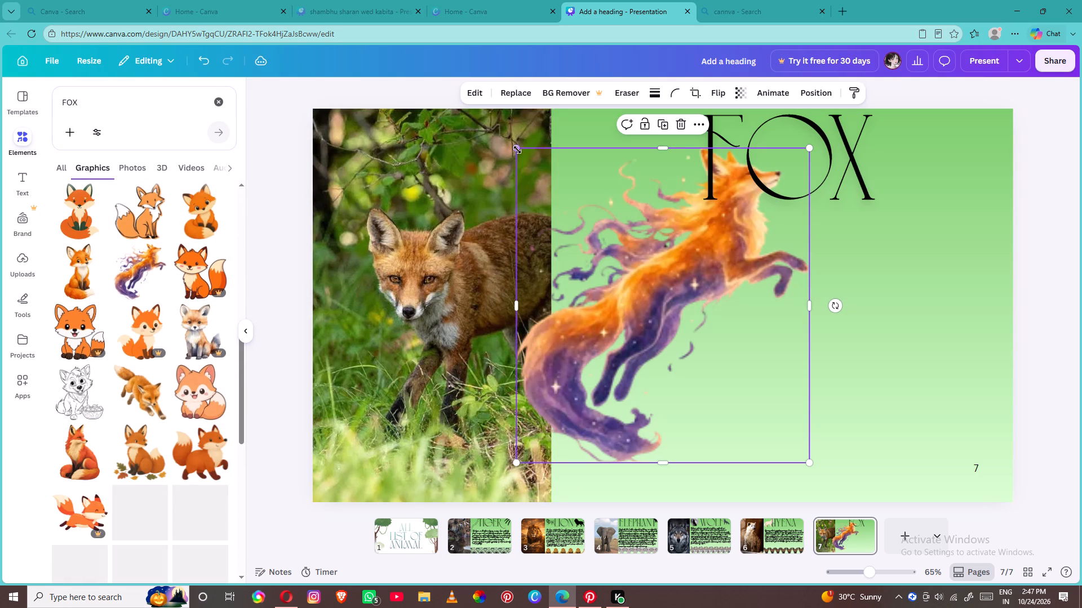
drag(517, 150, 659, 297)
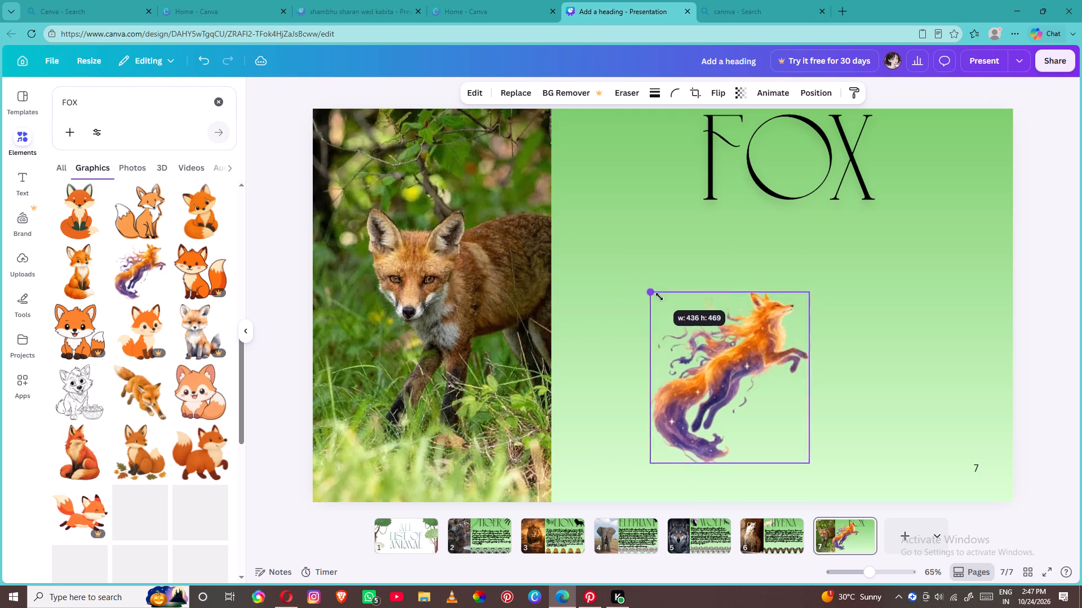
drag(659, 297, 689, 329)
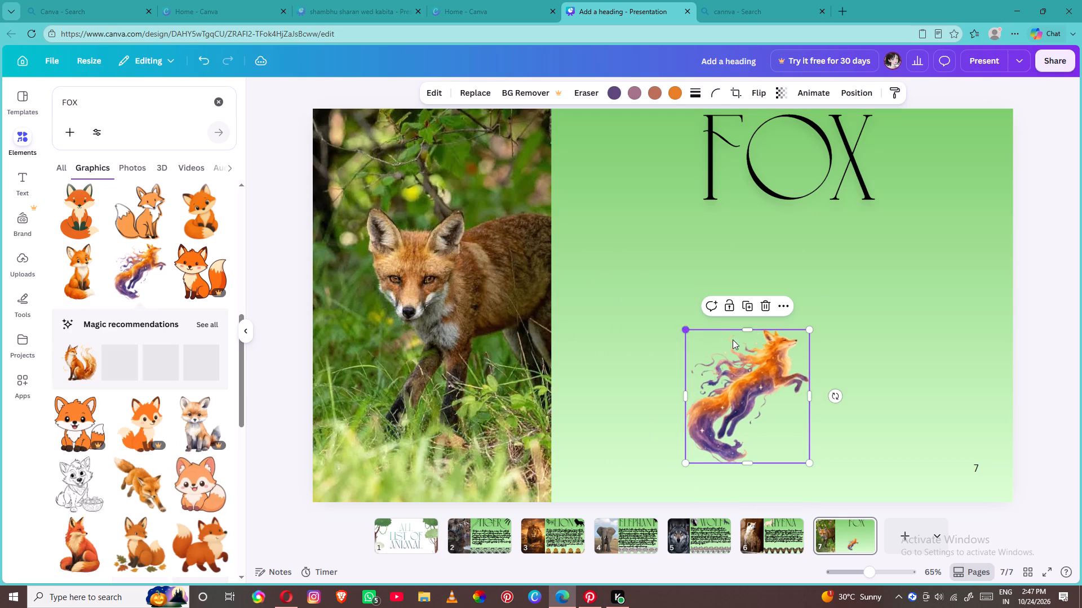
drag(837, 397, 834, 410)
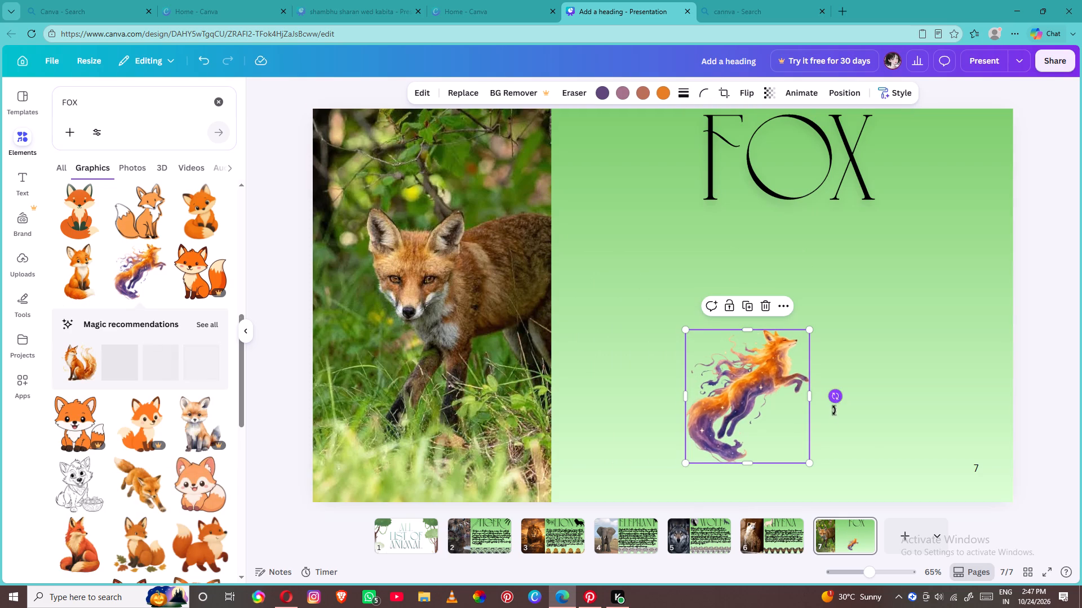
drag(834, 410, 808, 443)
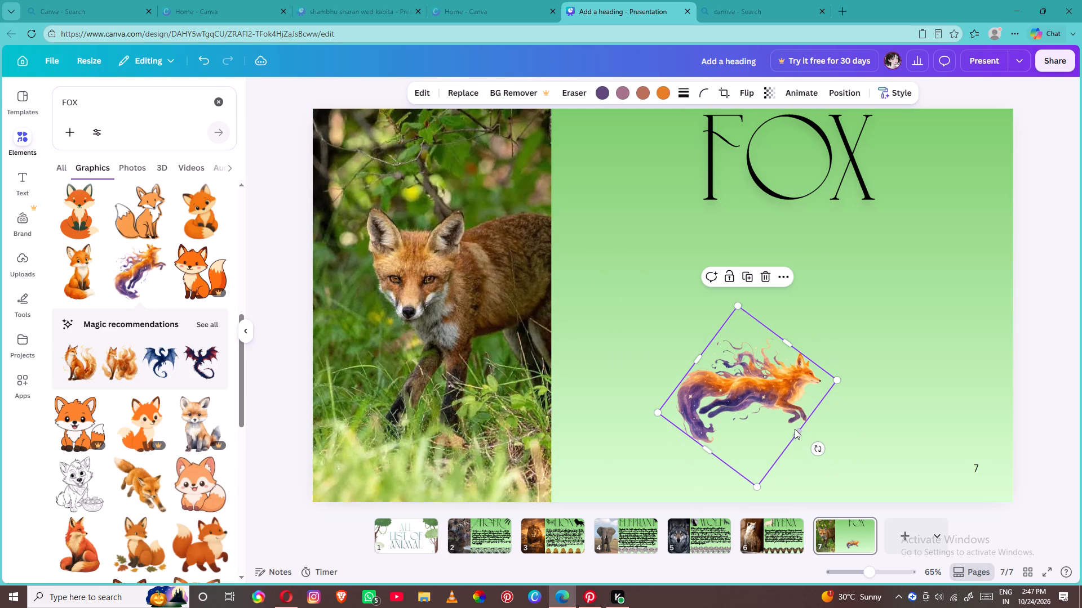
drag(769, 412, 654, 172)
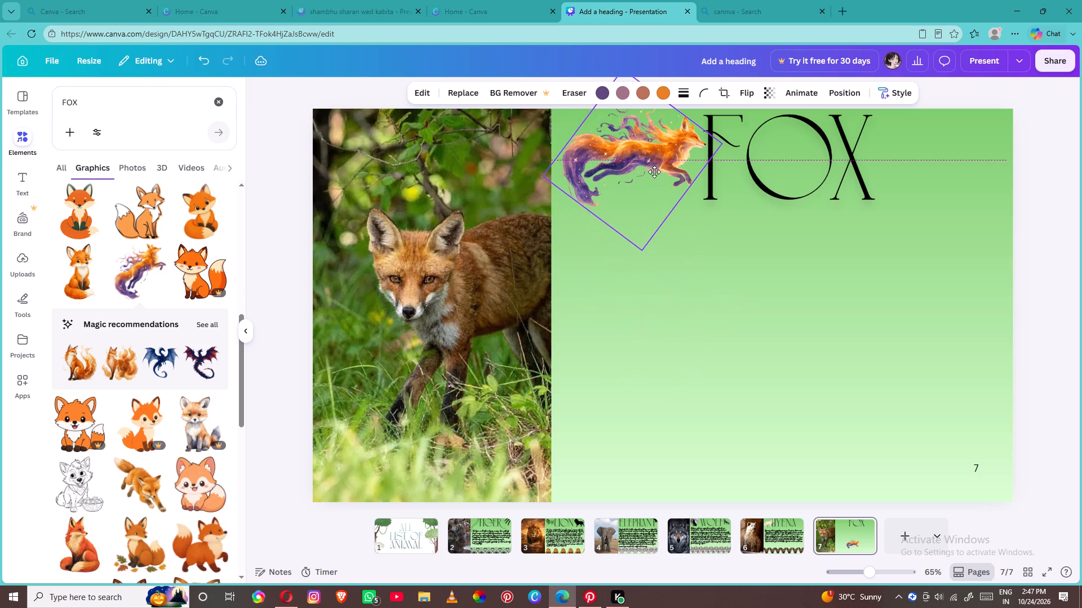
drag(654, 172, 656, 172)
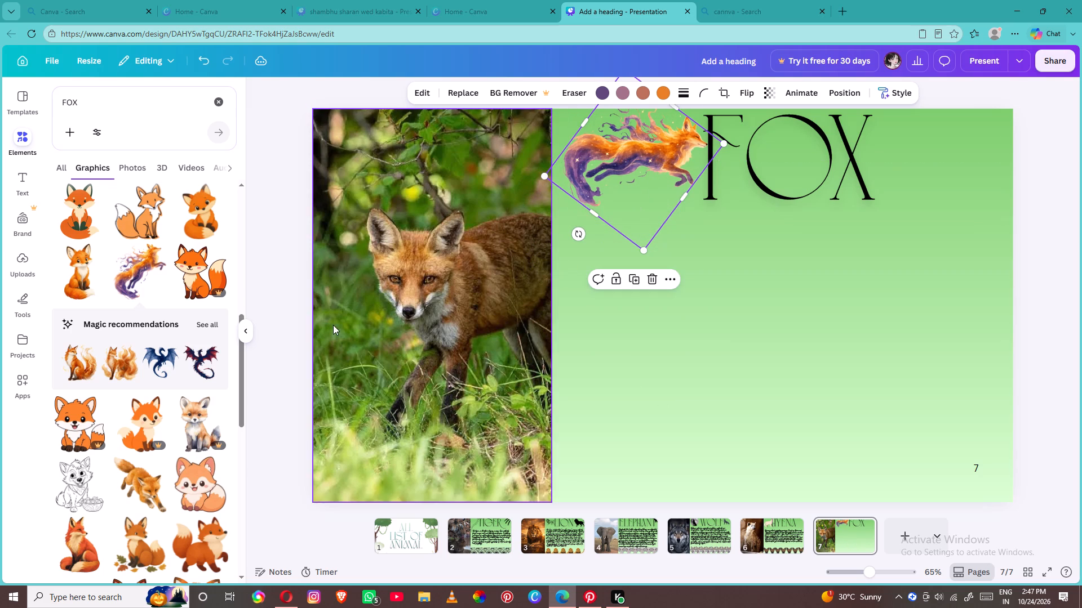
Add the recommended orange fox graphic with many flame-like tails, shrink it, and place it after the FOX heading.
scroll(221, 323, down, 2)
scroll(172, 300, up, 1)
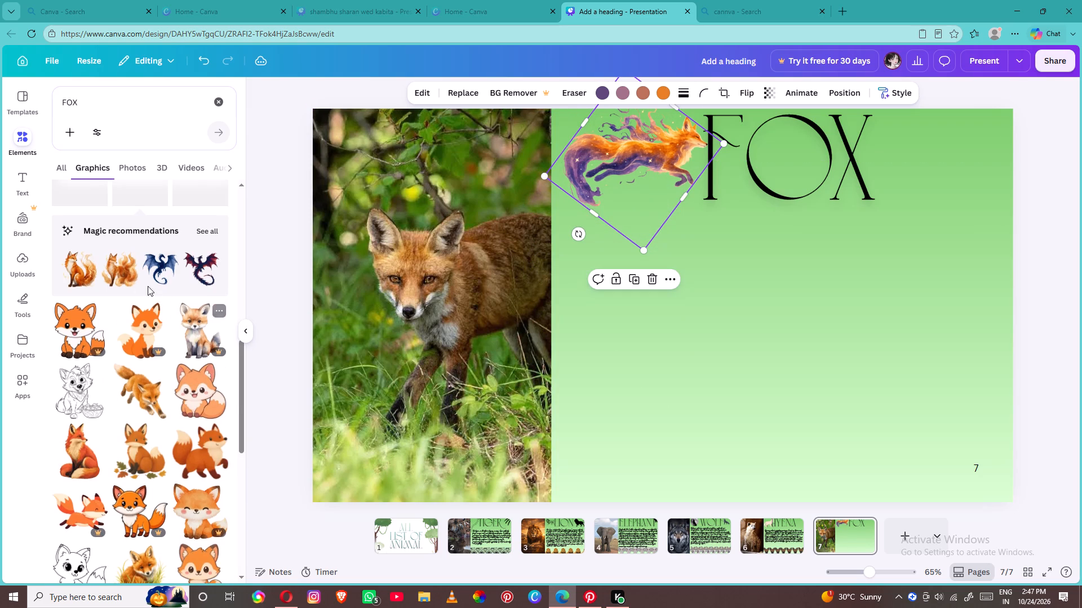
click(122, 276)
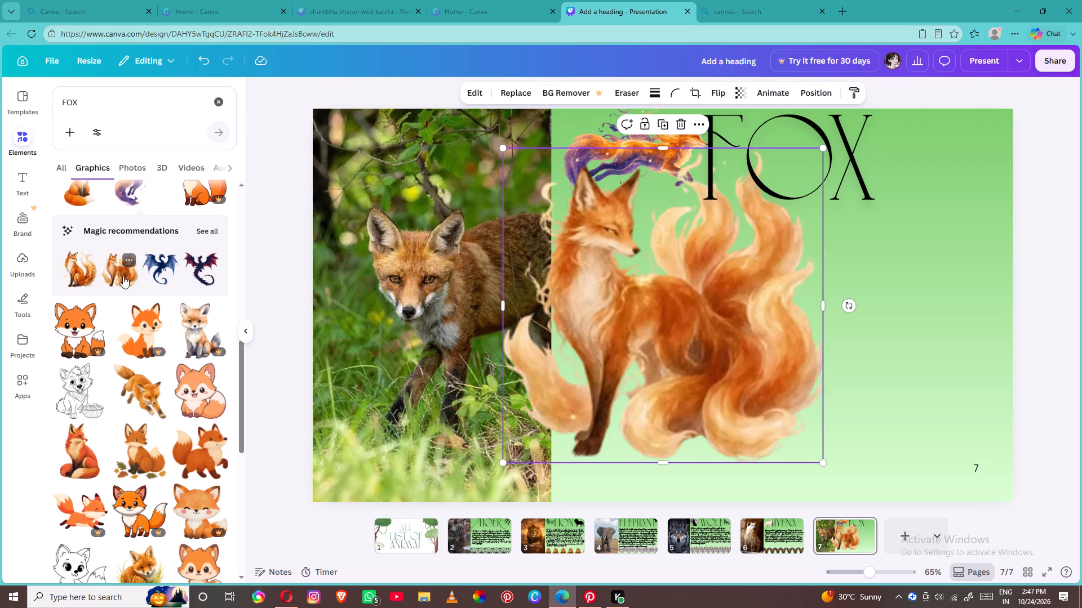
click(504, 149)
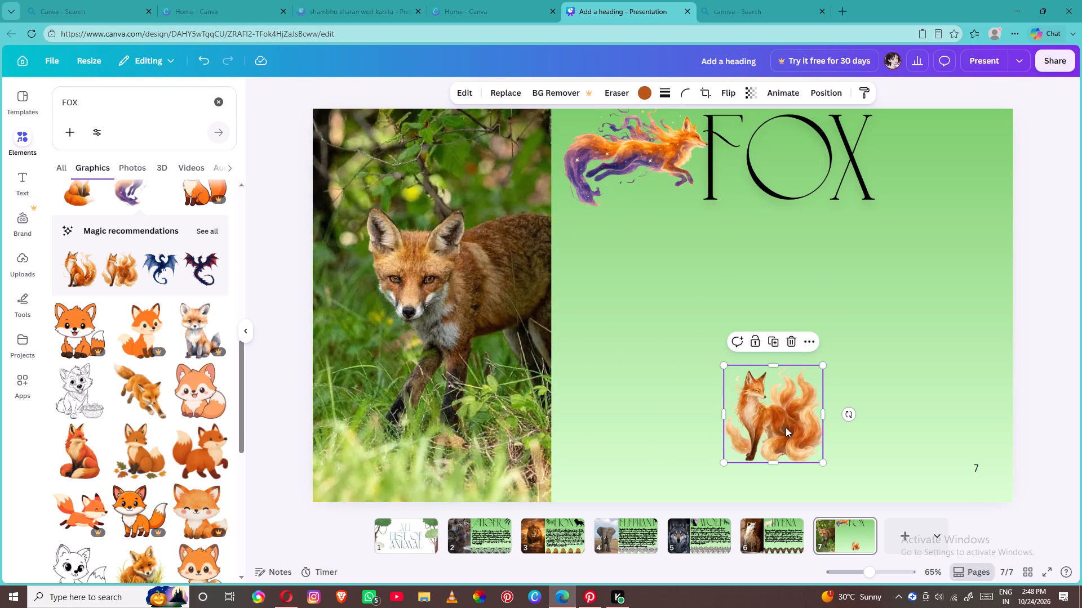
drag(784, 424, 955, 166)
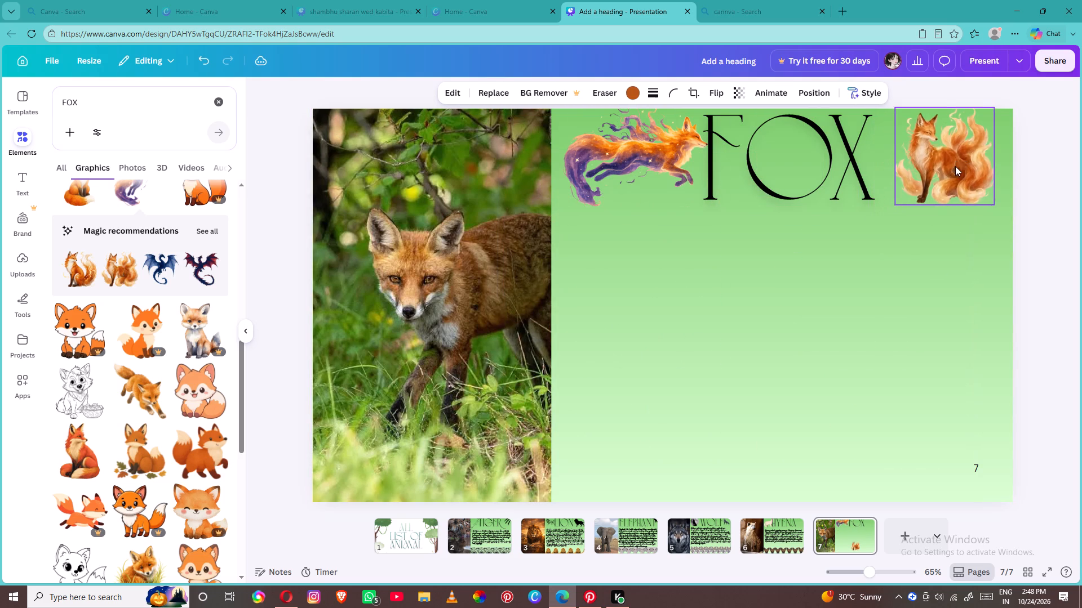
Add the graphic of a fox cub among purple flowers, shrink it, and place it at the page's bottom edge beside the photo.
scroll(199, 307, down, 2)
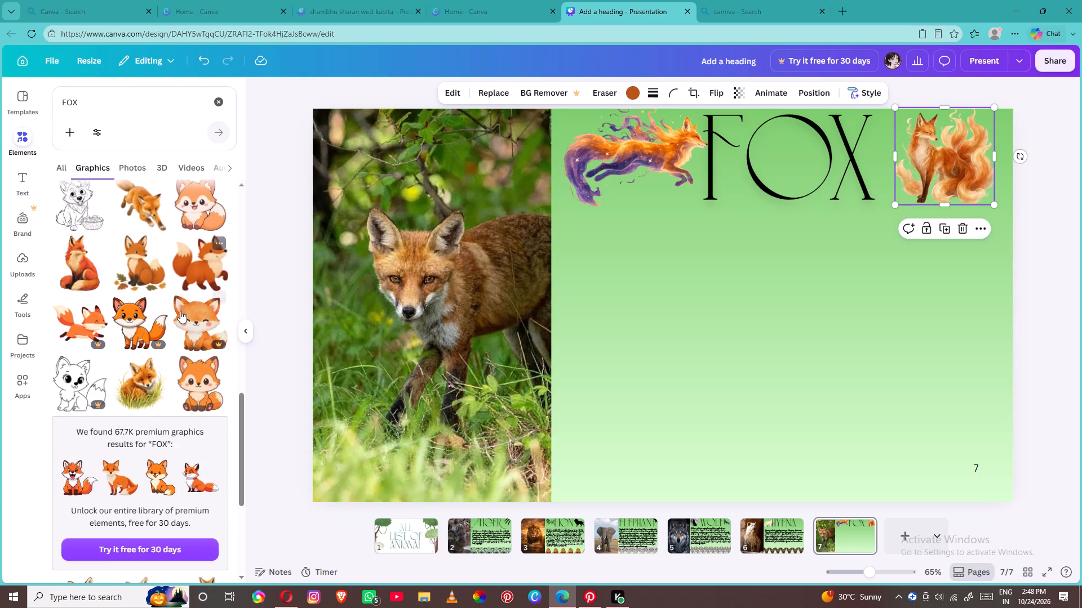
scroll(176, 311, down, 2)
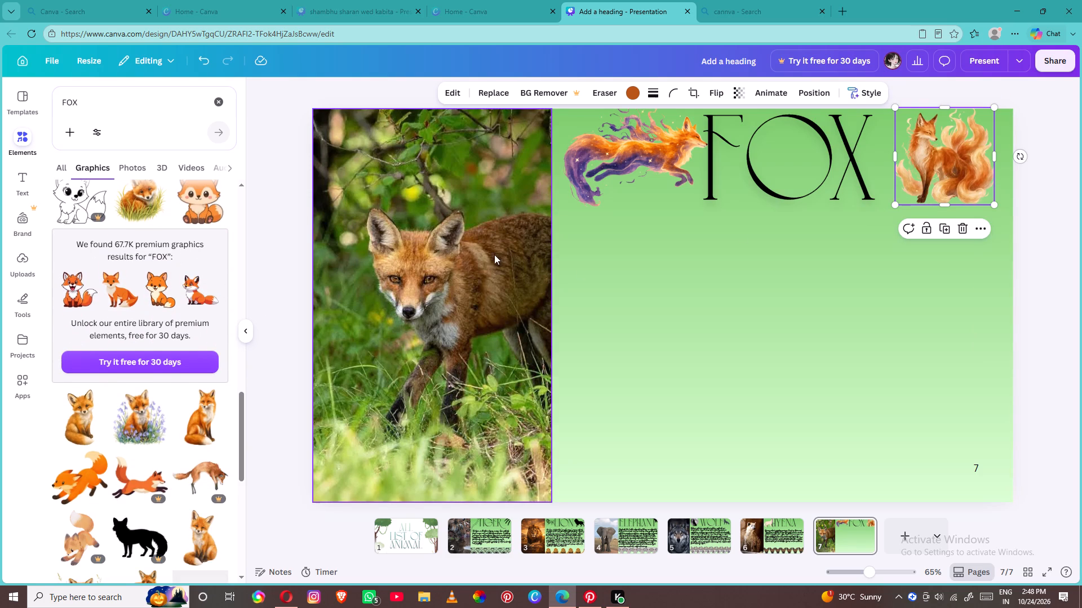
scroll(328, 319, down, 2)
click(156, 417)
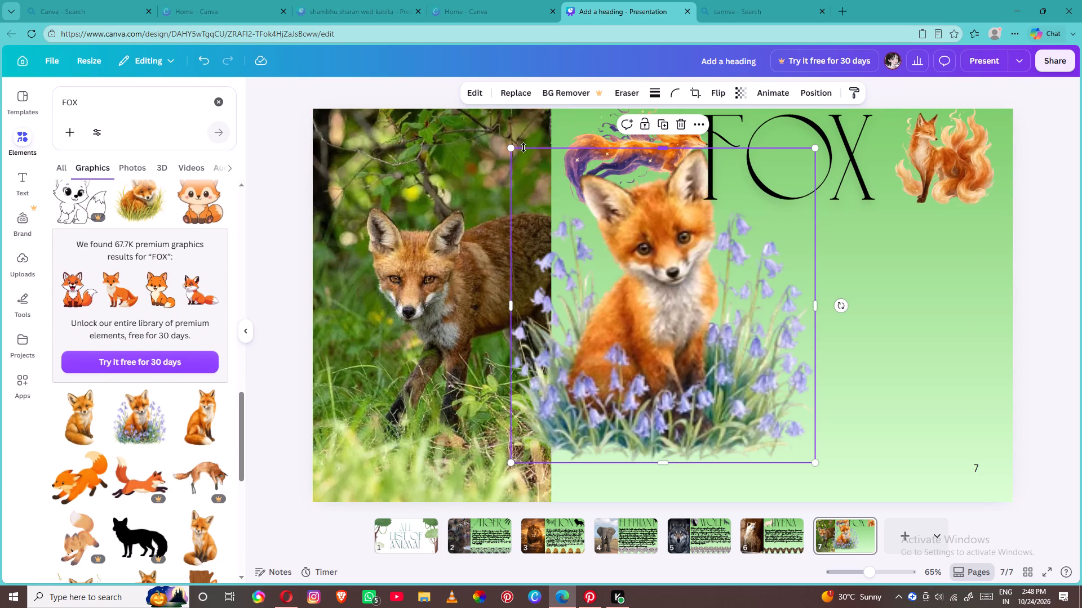
drag(515, 149, 629, 319)
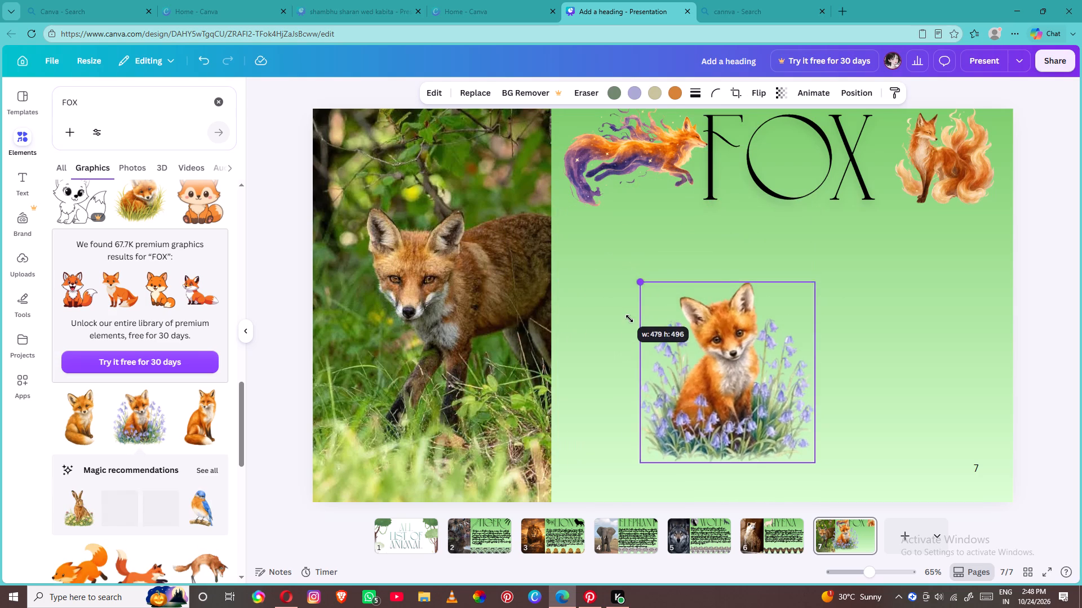
drag(629, 319, 702, 377)
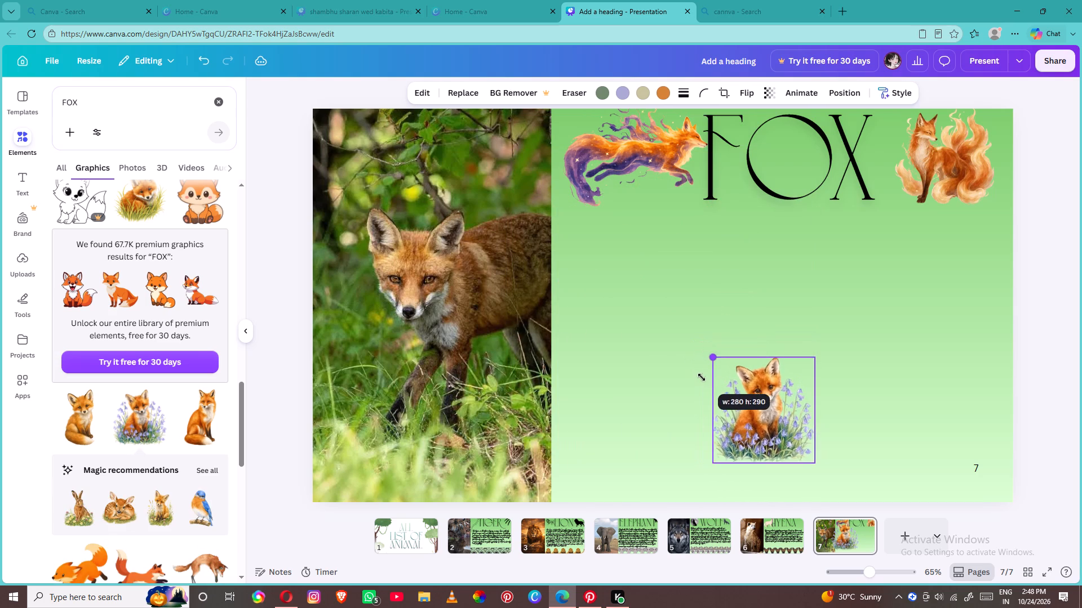
drag(702, 377, 710, 390)
drag(771, 423, 644, 446)
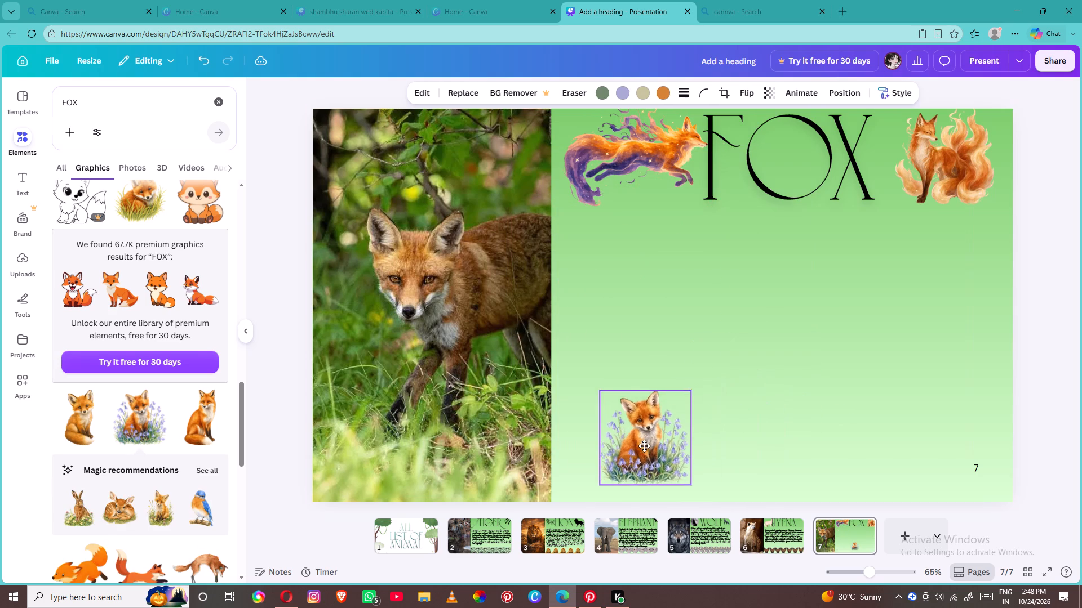
drag(644, 446, 592, 470)
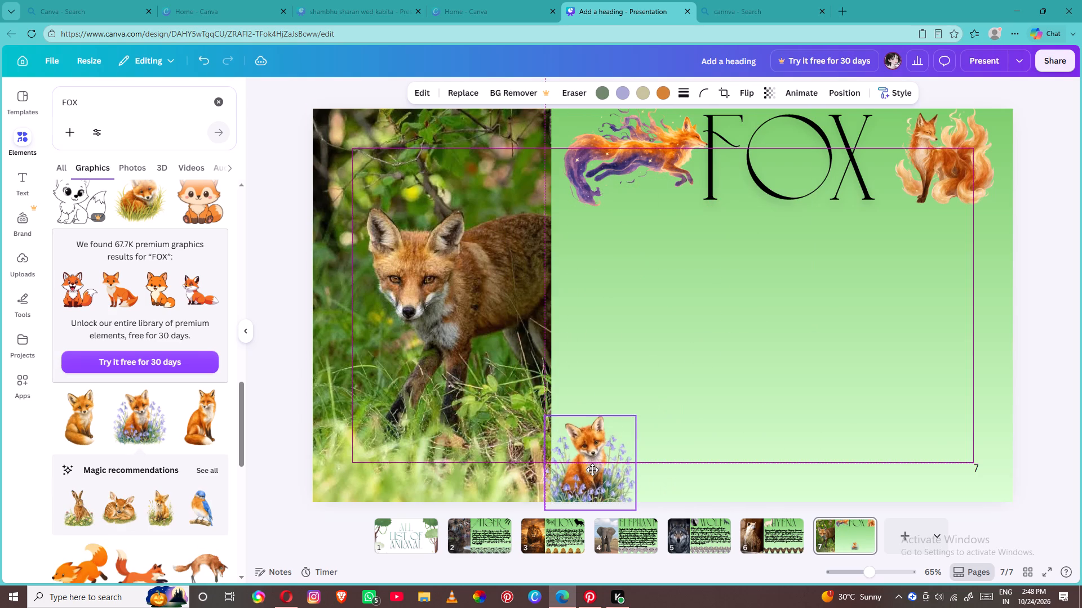
drag(592, 470, 593, 470)
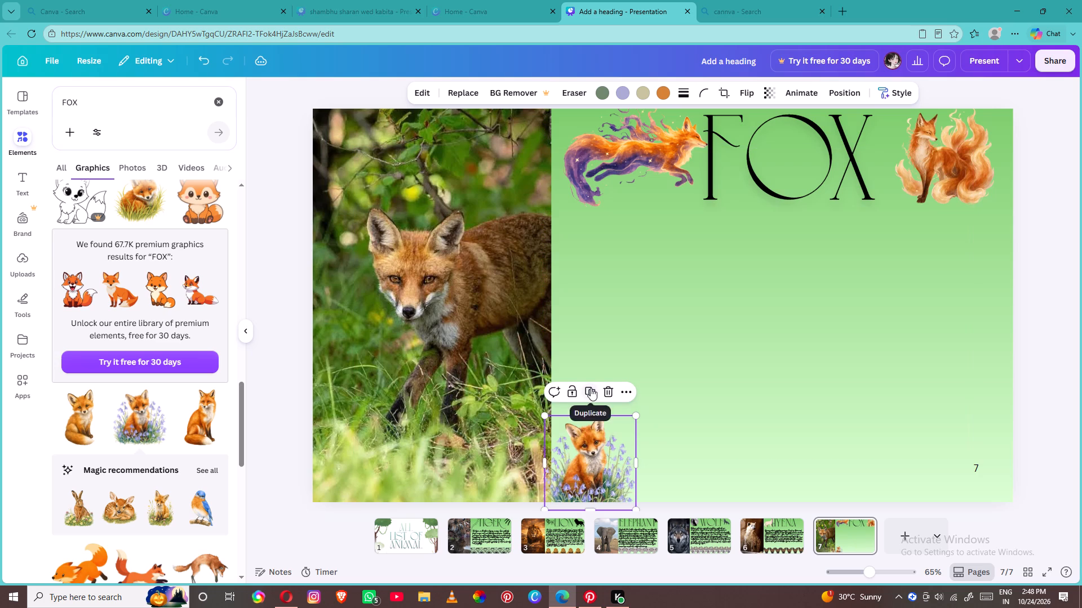
Duplicate the fox cub graphic five times to form an evenly spaced row along the bottom of the green area.
click(591, 388)
drag(621, 458, 691, 452)
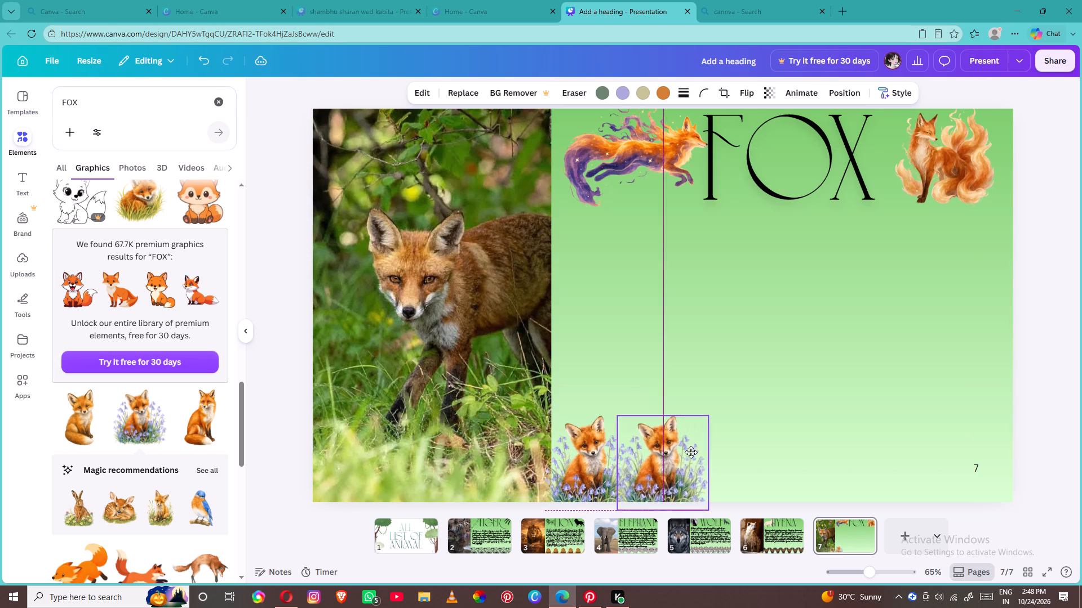
drag(691, 452, 699, 450)
click(675, 397)
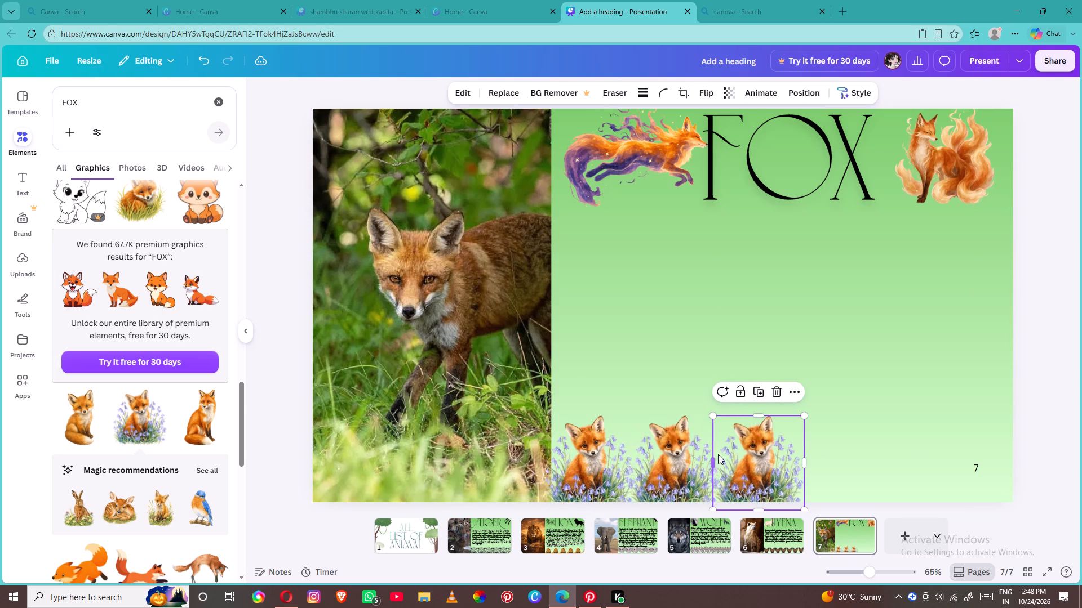
click(759, 397)
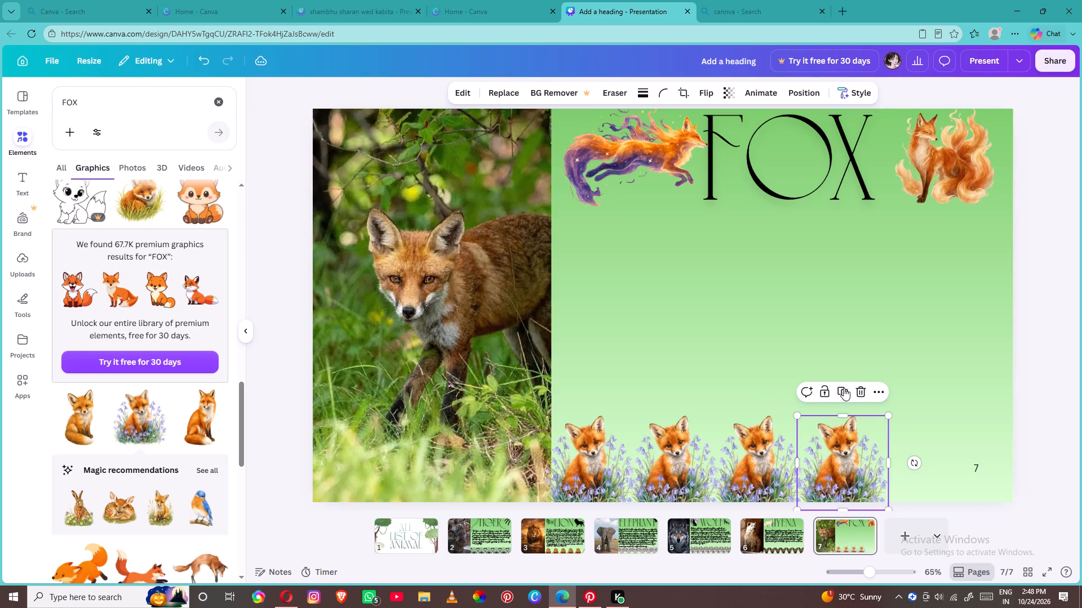
click(849, 390)
click(928, 396)
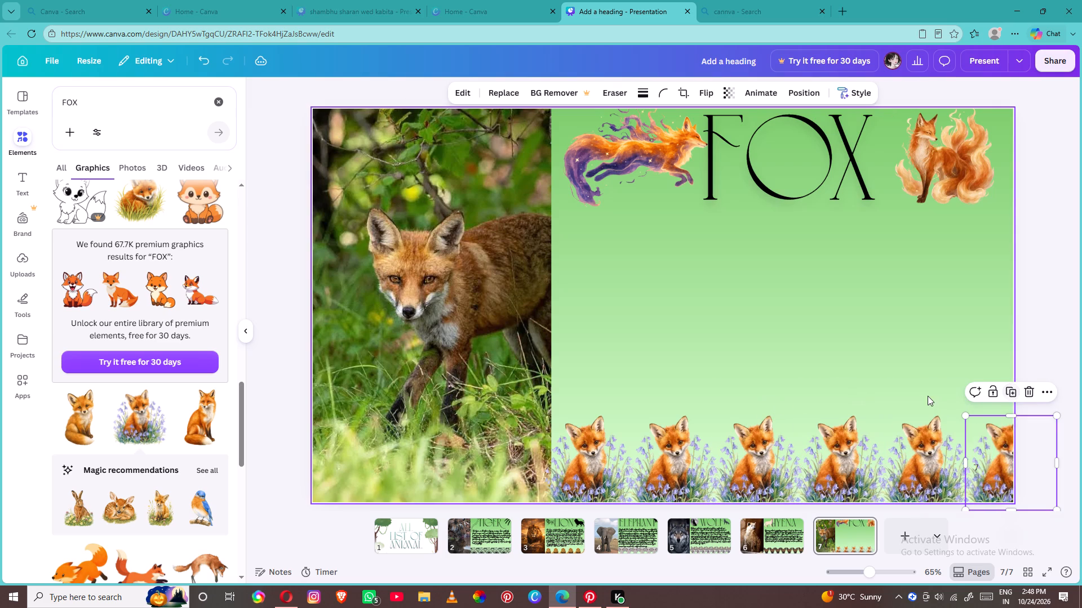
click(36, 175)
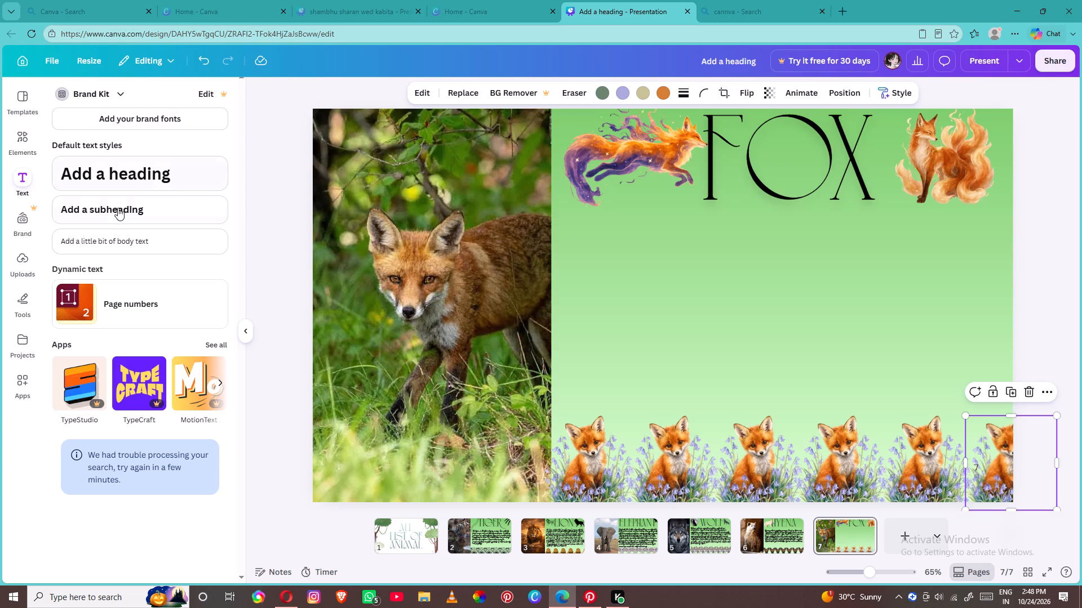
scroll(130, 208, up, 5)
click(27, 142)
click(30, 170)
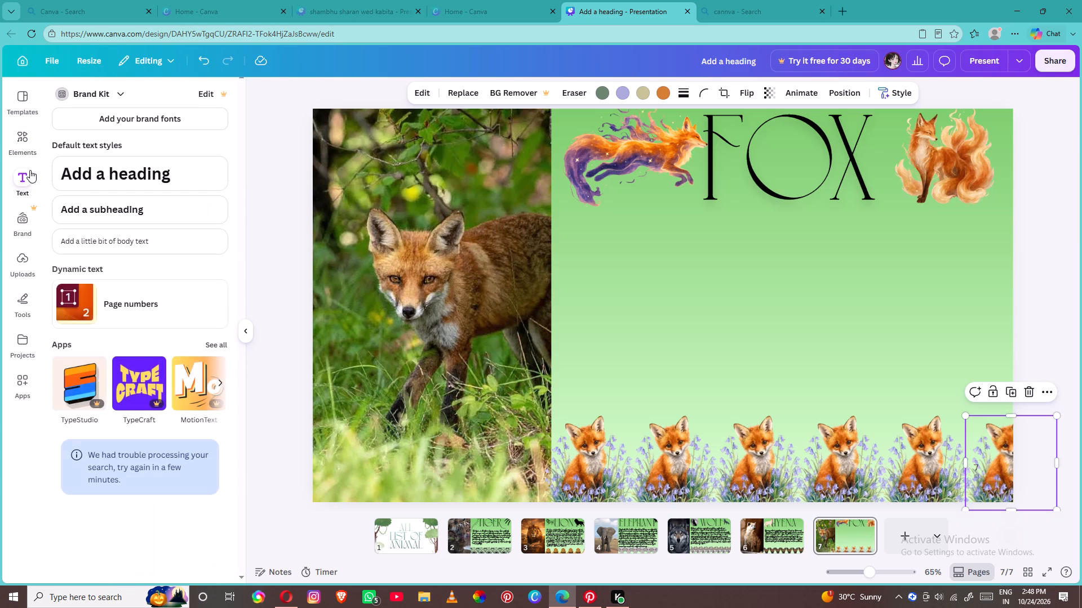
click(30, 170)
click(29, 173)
Switch to Opera, show all Google results for FOX, and expand the AI Overview to read its fox facts.
click(296, 598)
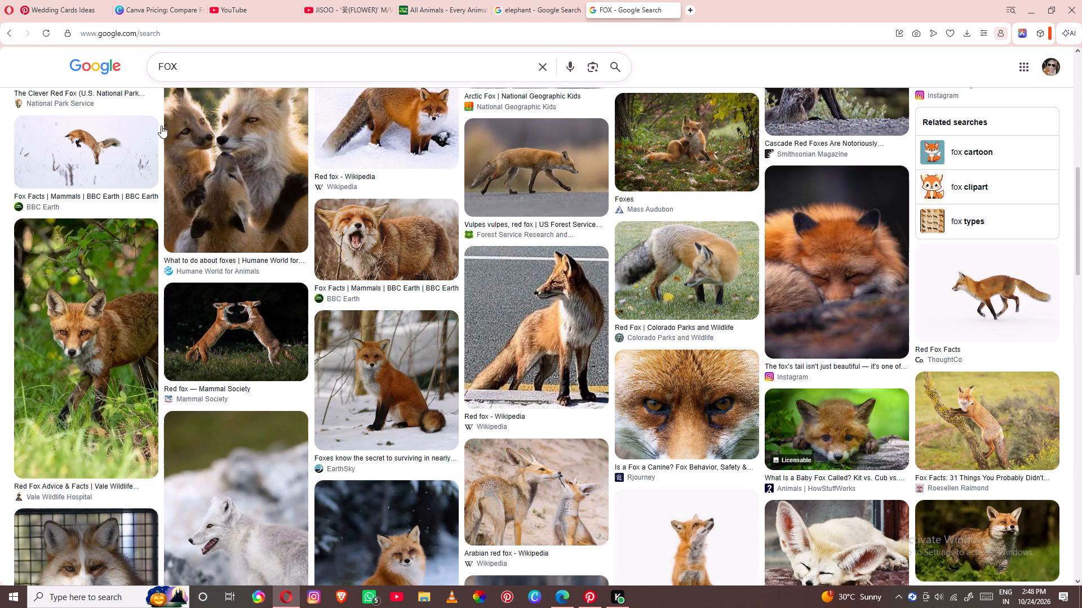
scroll(165, 138, up, 12)
click(200, 111)
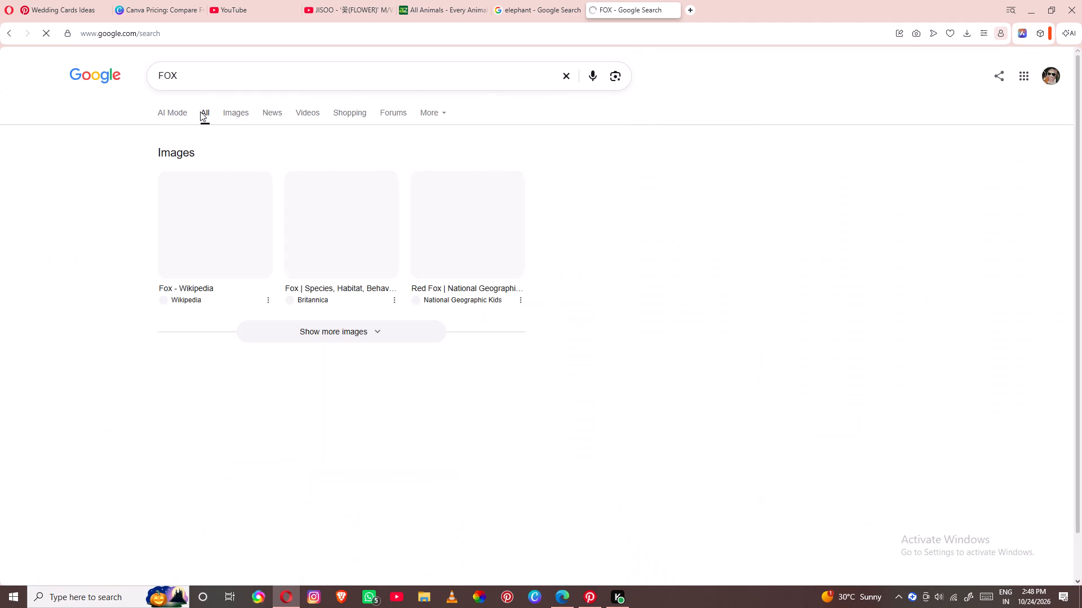
scroll(234, 211, down, 4)
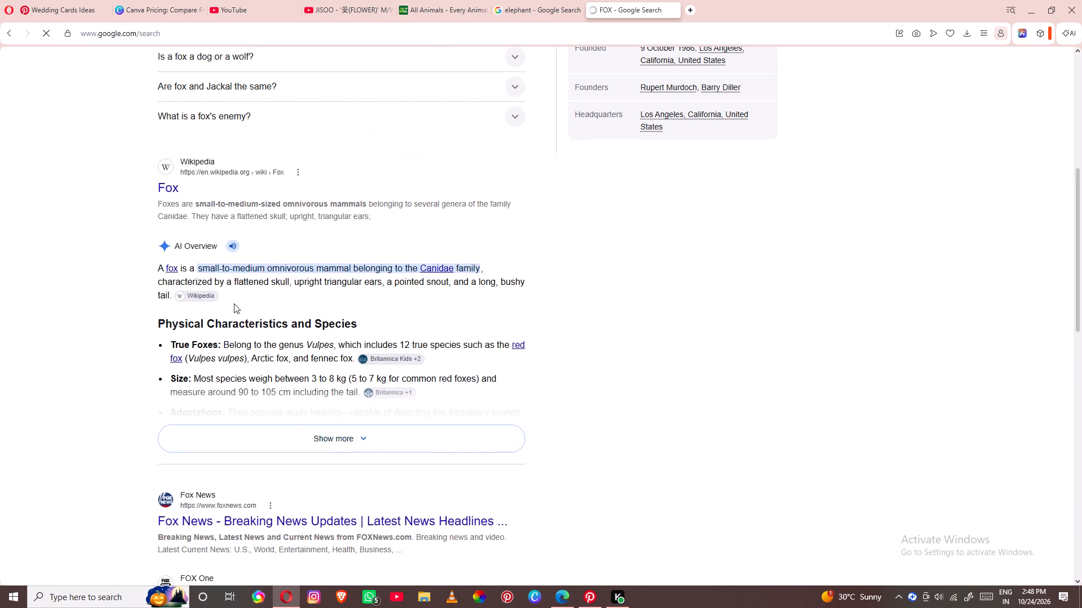
click(366, 428)
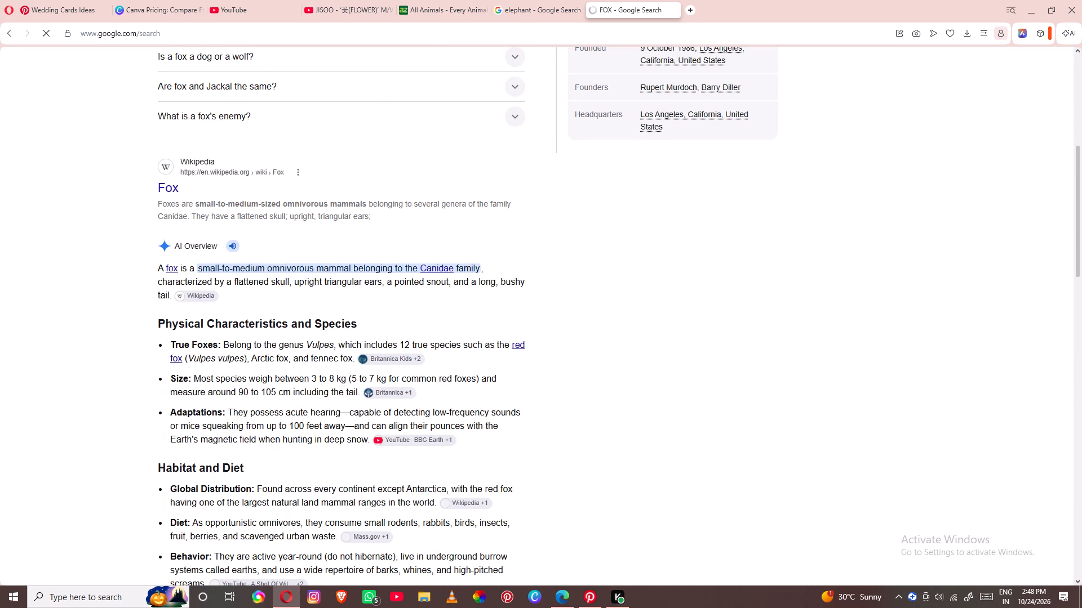
scroll(360, 413, down, 4)
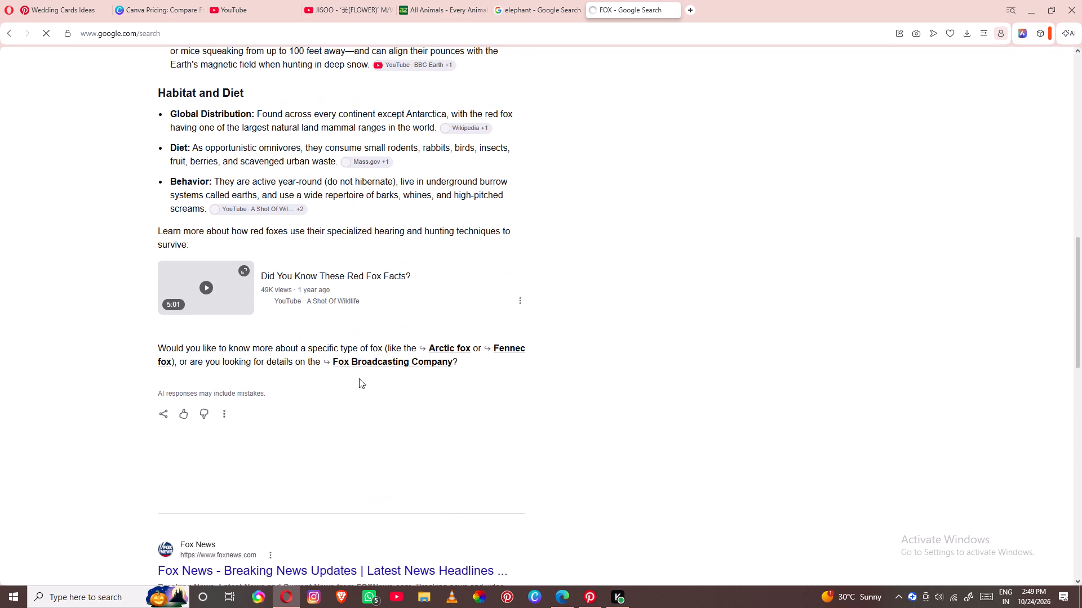
scroll(349, 344, up, 8)
scroll(319, 272, up, 4)
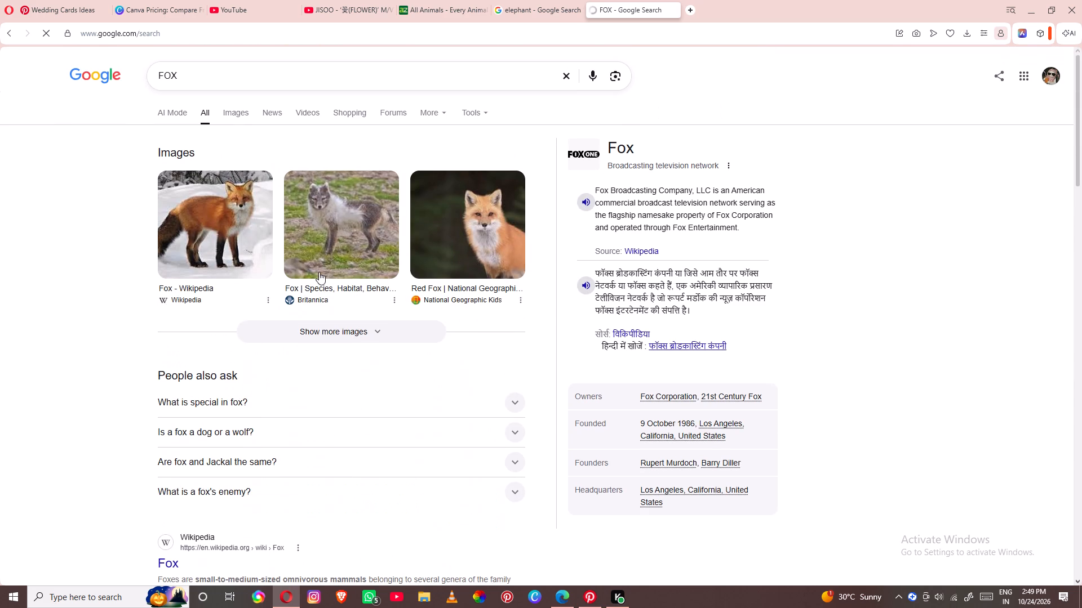
scroll(319, 272, up, 1)
Search Google for "FOX CREATE SOME FOX" and look through the AI Overview and results.
click(264, 65)
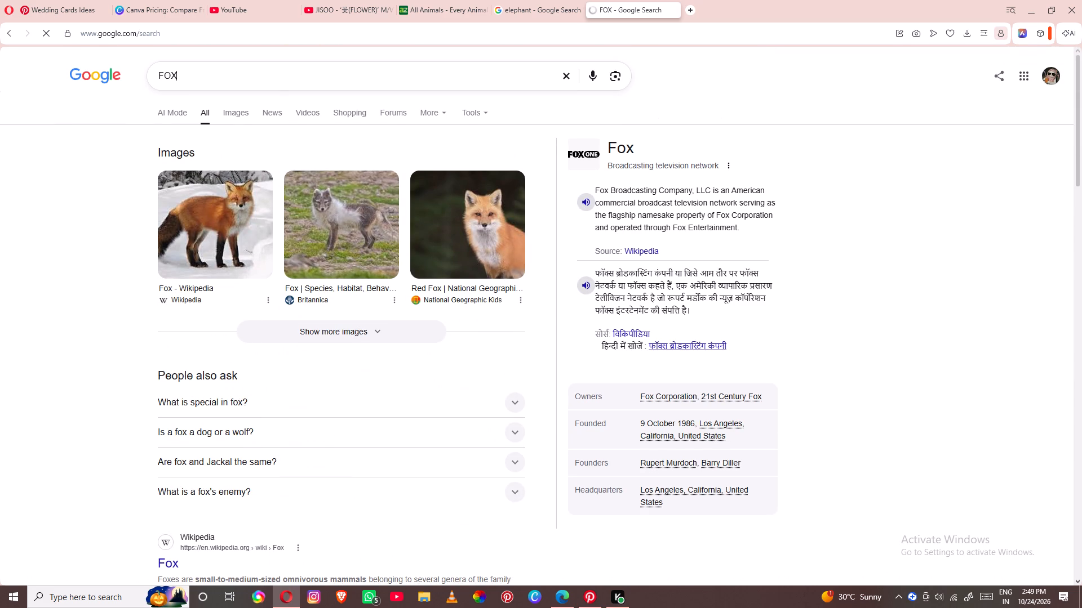
key(space)
text(CREATE)
key(space)
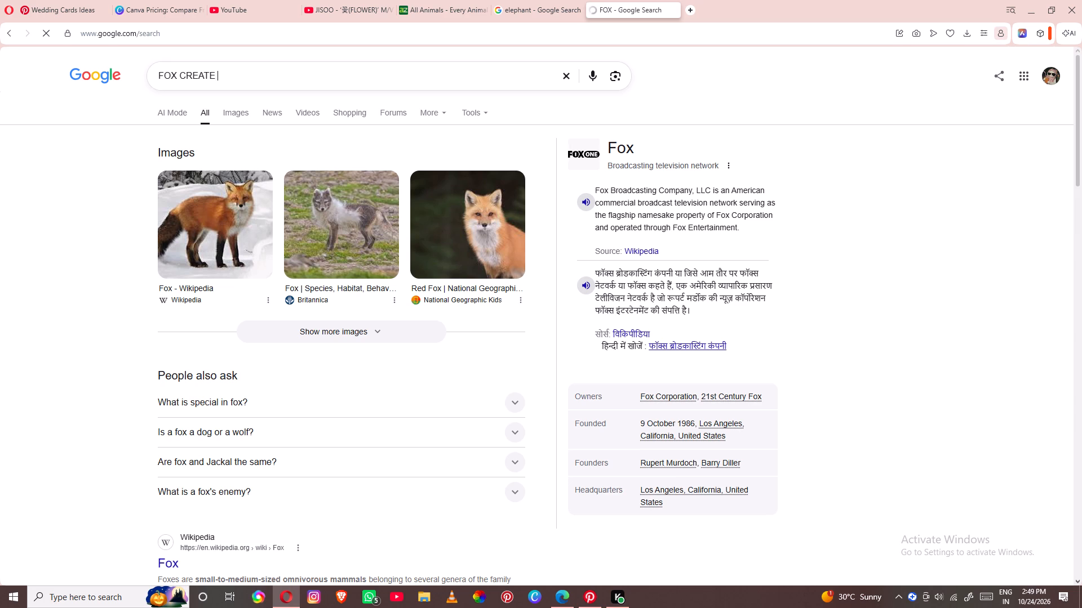
text(SOME FOX)
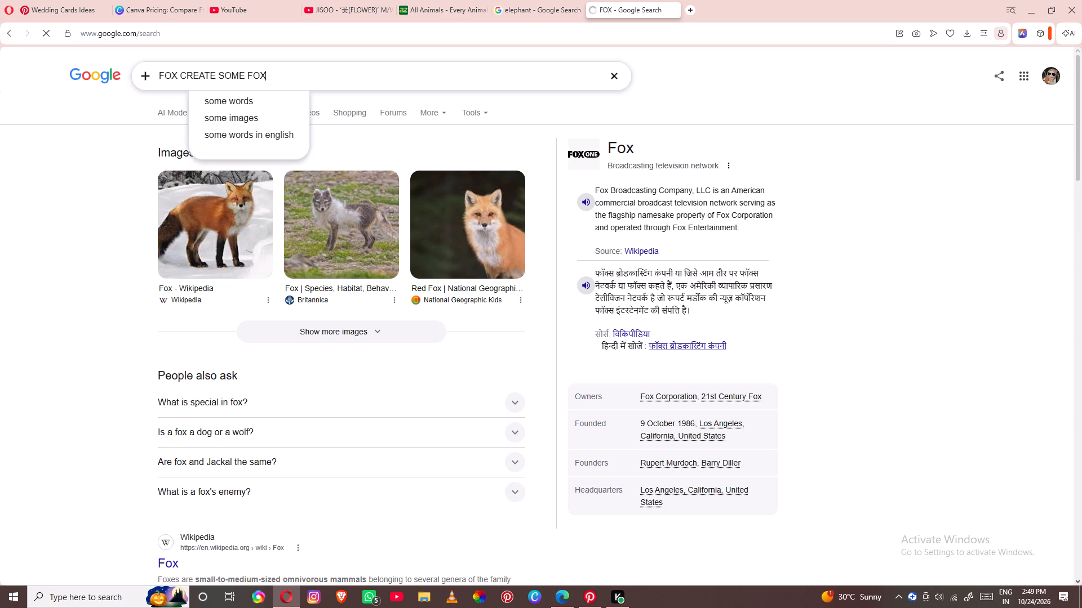
key(Return)
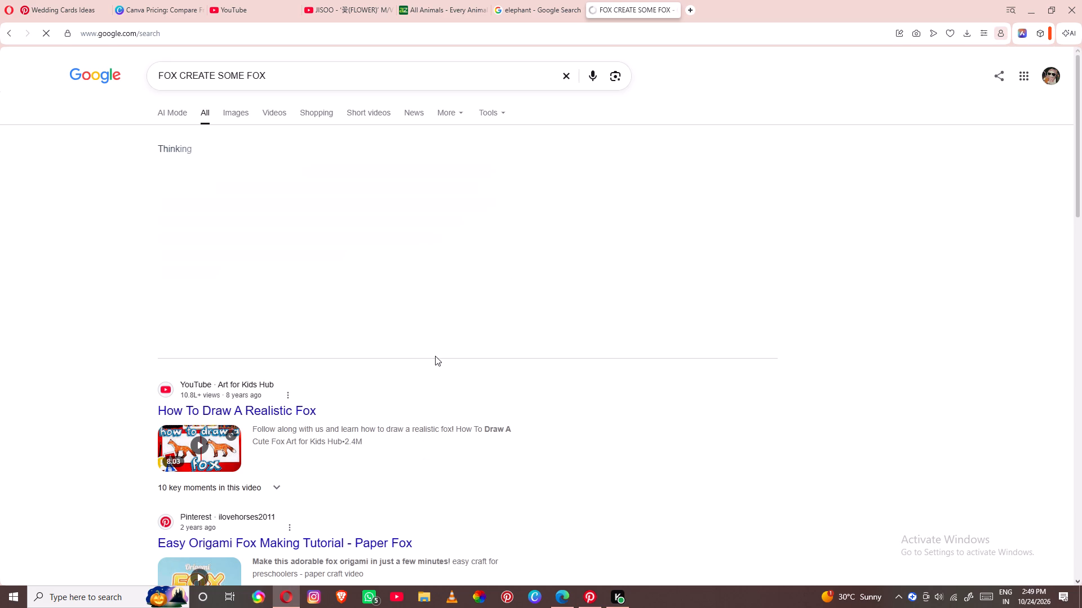
click(390, 332)
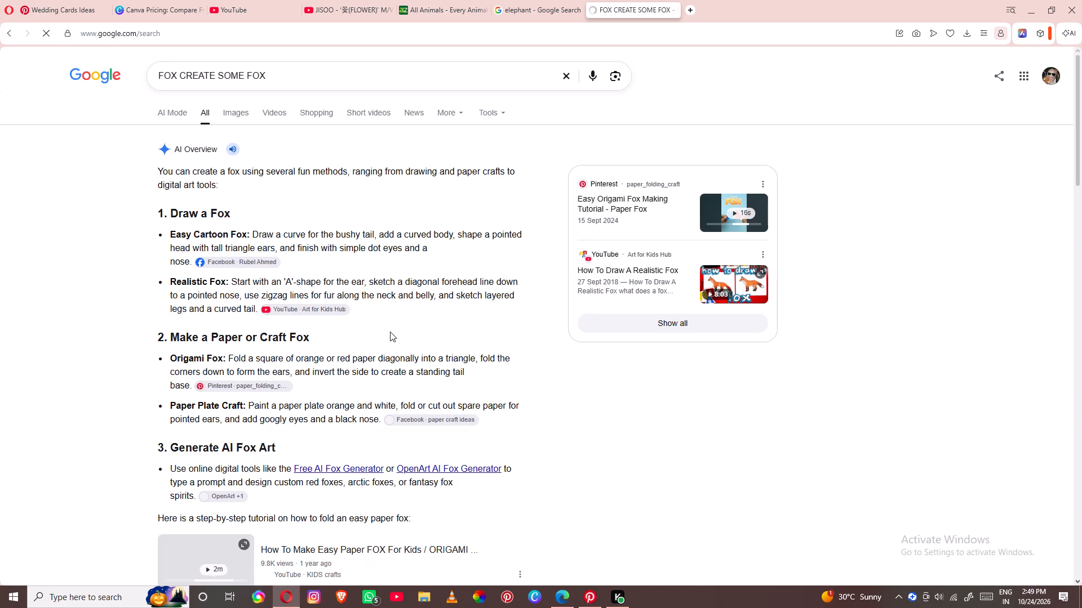
scroll(353, 348, down, 3)
scroll(304, 370, down, 1)
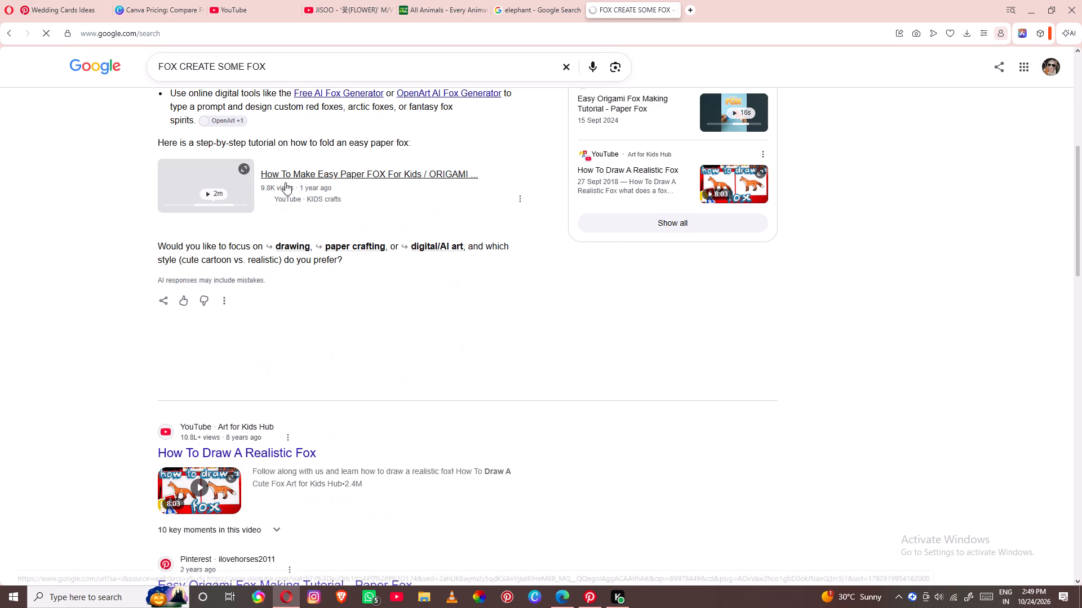
Replace the Google query with "ABOUT FOX" and run the search.
click(245, 66)
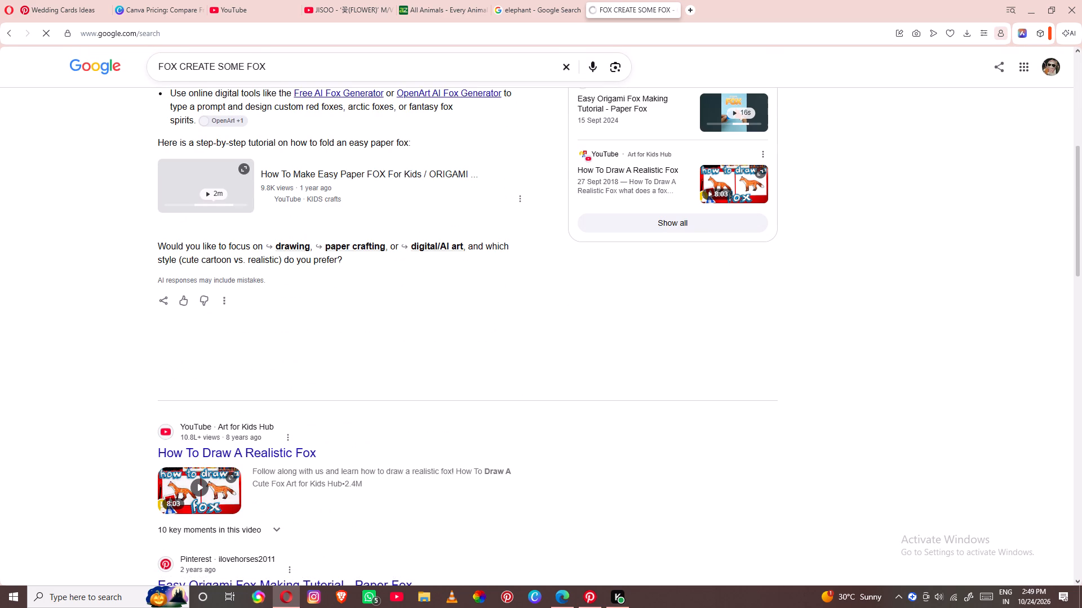
key(BackSpace)
key(BackSpace)
key(BackSpace)
key(BackSpace)
key(BackSpace)
key(BackSpace)
key(BackSpace)
key(BackSpace)
key(BackSpace)
key(BackSpace)
key(BackSpace)
key(BackSpace)
key(BackSpace)
key(BackSpace)
key(BackSpace)
key(BackSpace)
key(BackSpace)
key(BackSpace)
key(BackSpace)
key(BackSpace)
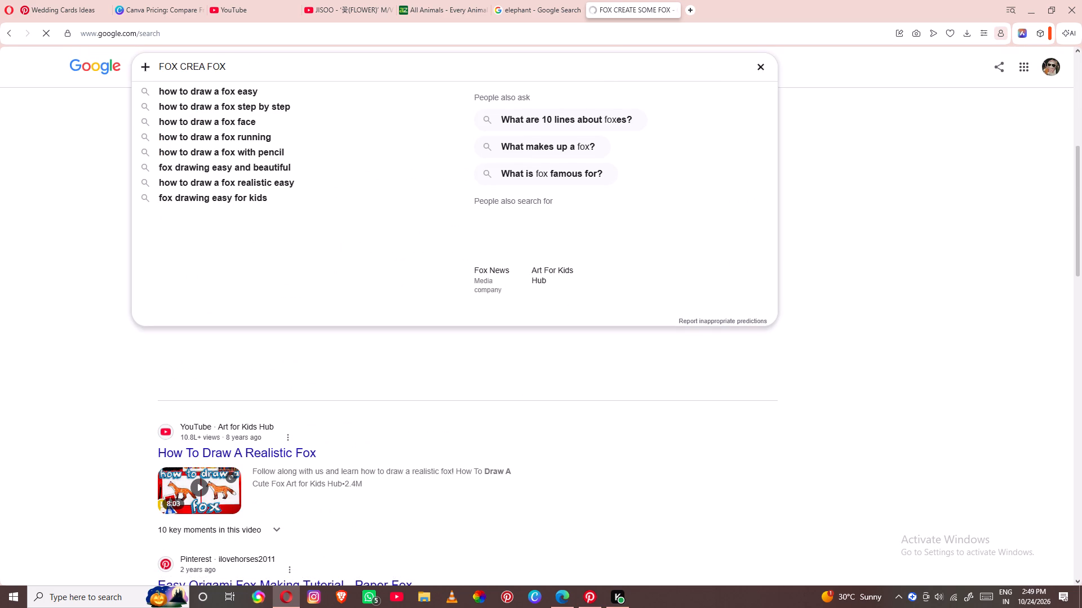
text(ABP)
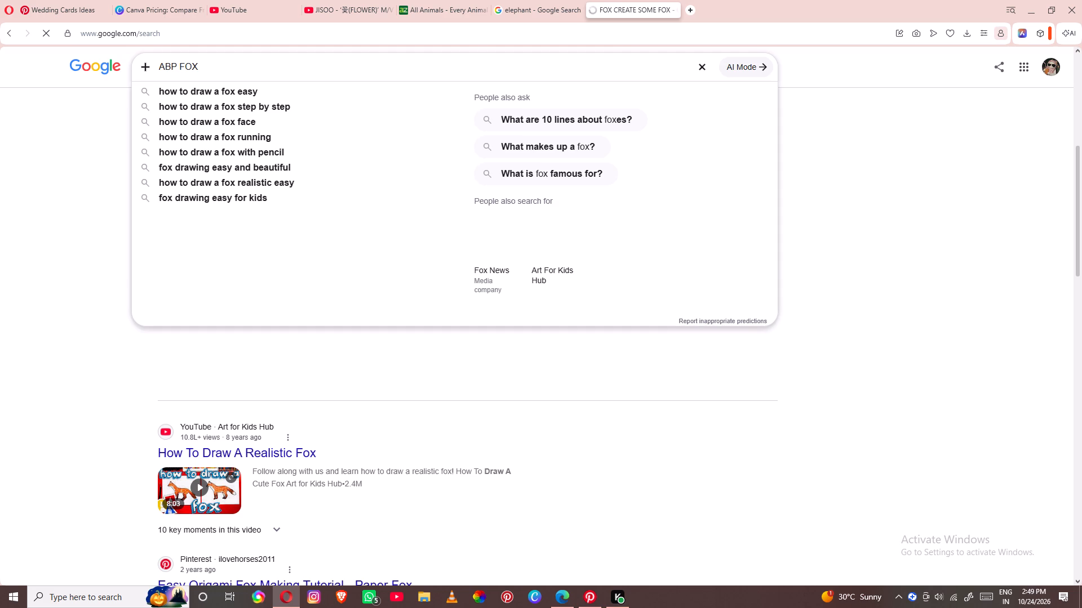
key(BackSpace)
text(OU)
key(t)
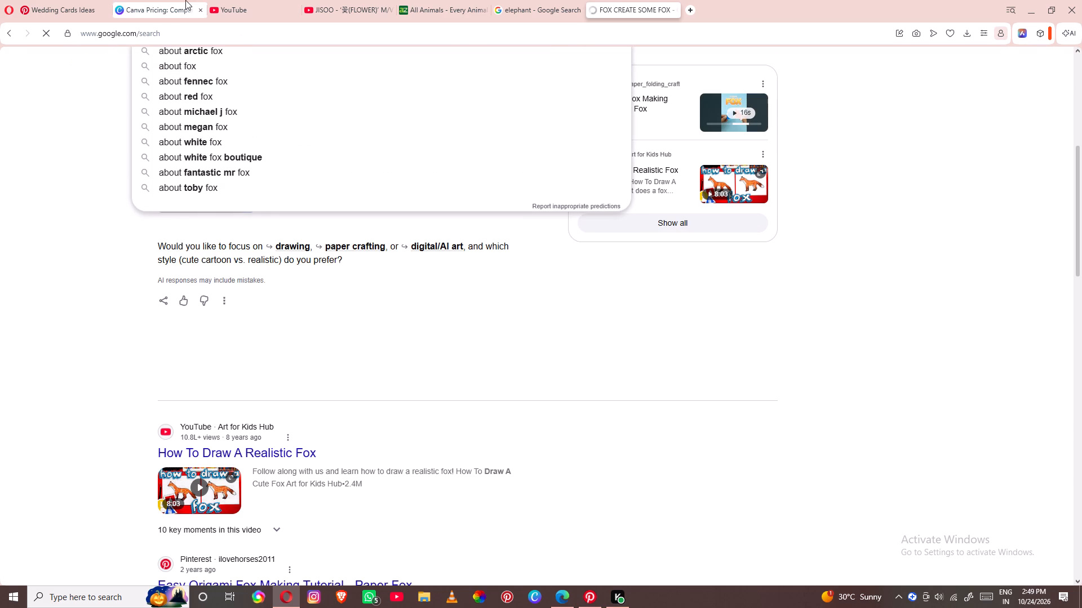
scroll(242, 144, up, 4)
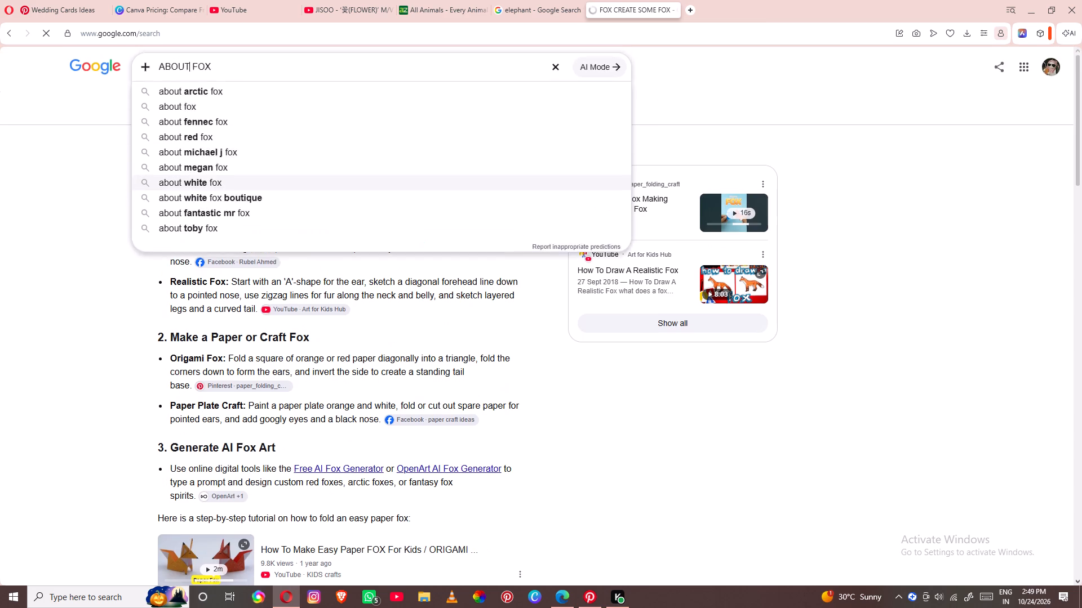
click(299, 79)
key(Return)
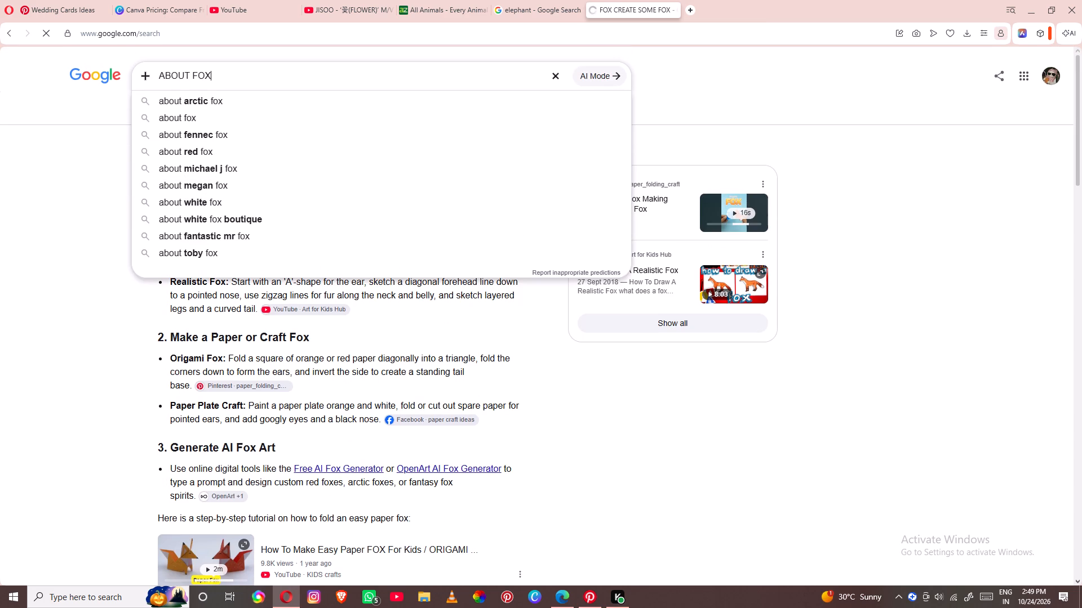
Expand the AI Overview about foxes and examine it, the related questions and the web results for descriptive text.
scroll(336, 281, down, 2)
scroll(336, 283, up, 2)
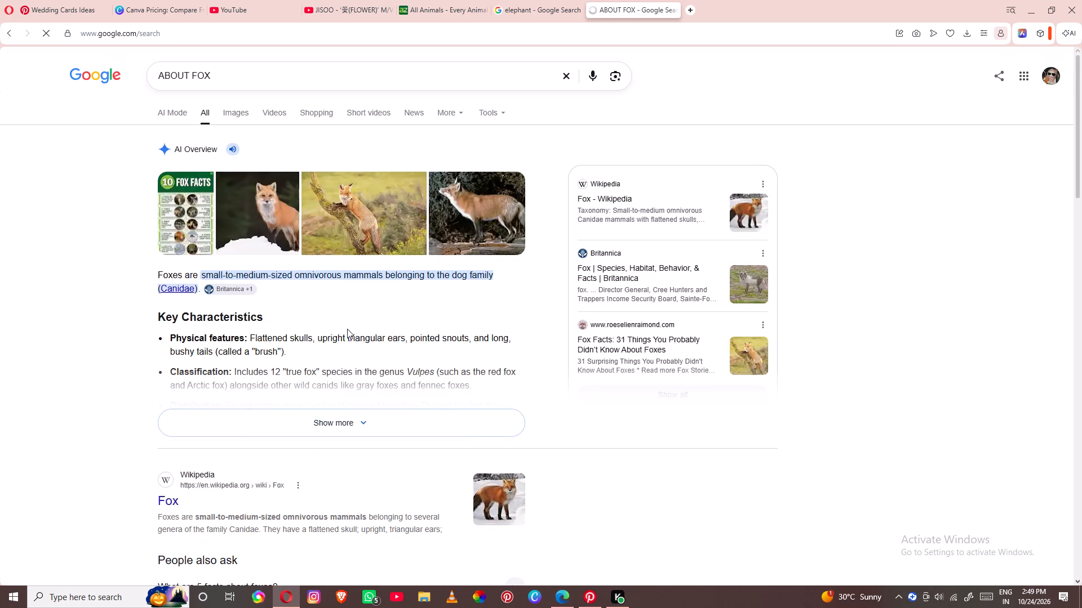
click(394, 414)
scroll(394, 414, down, 3)
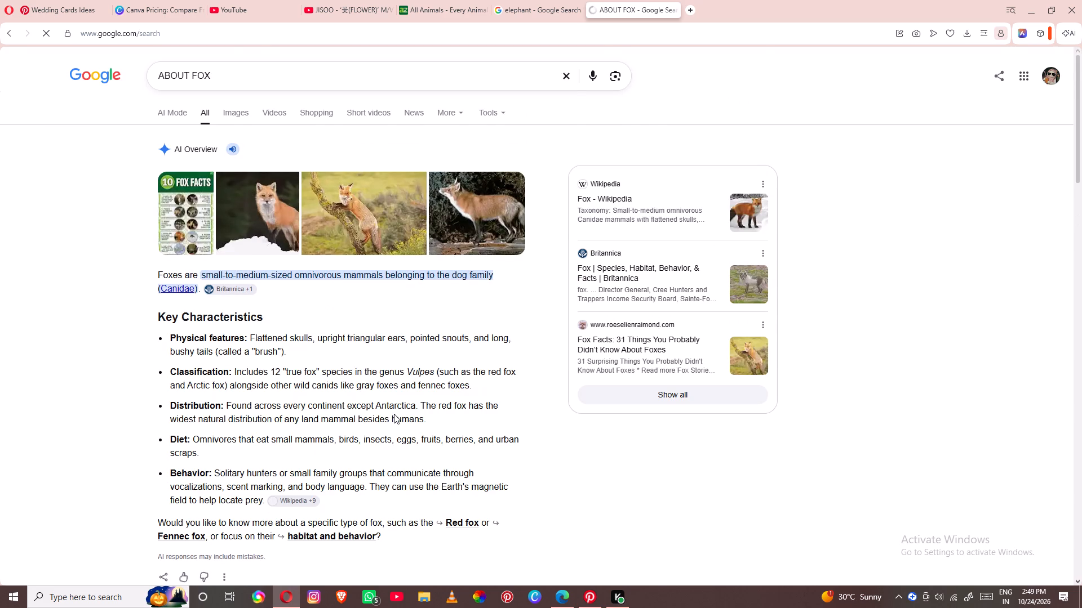
scroll(378, 417, down, 6)
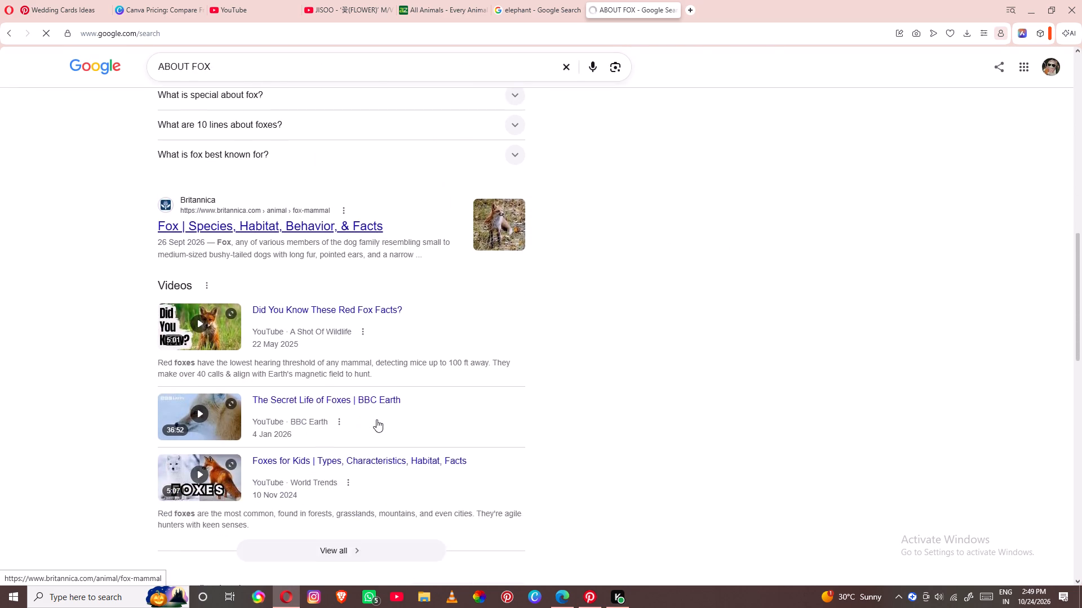
scroll(376, 419, down, 8)
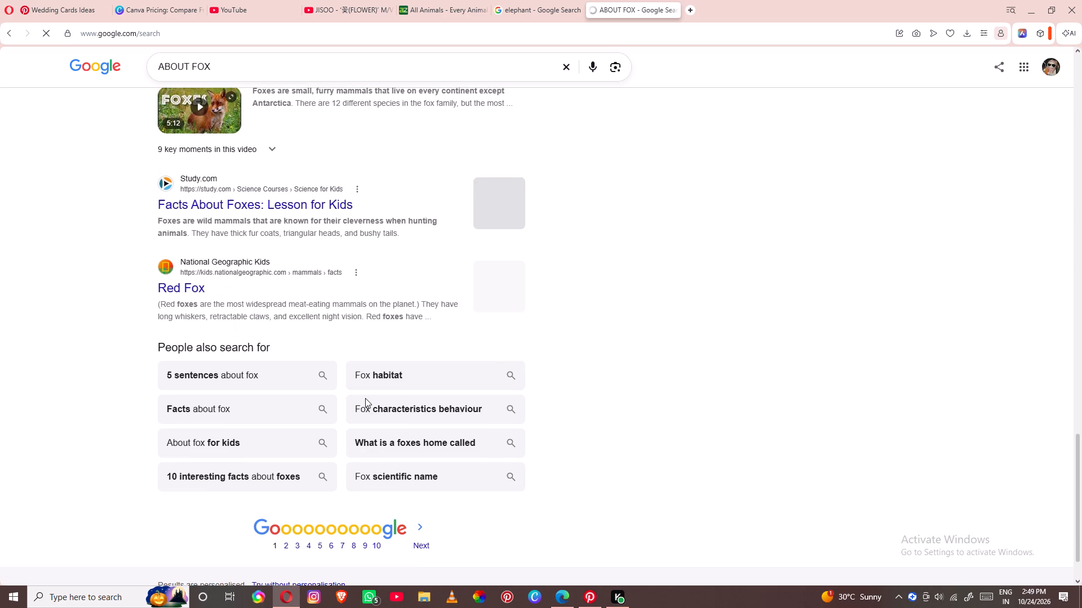
scroll(365, 398, down, 1)
scroll(365, 398, up, 4)
scroll(365, 398, down, 1)
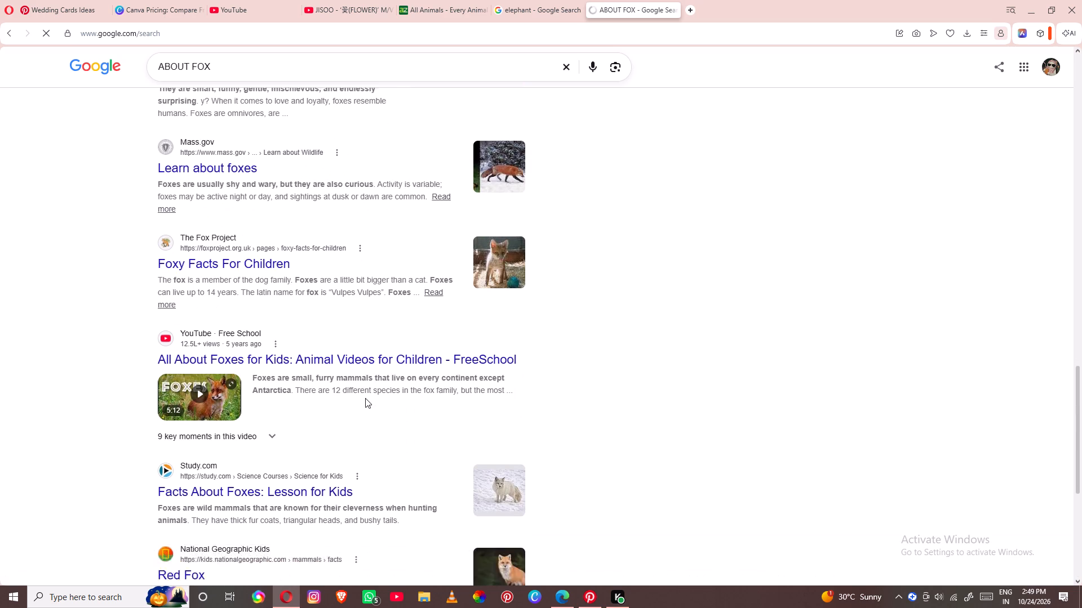
scroll(365, 398, down, 4)
scroll(365, 398, up, 7)
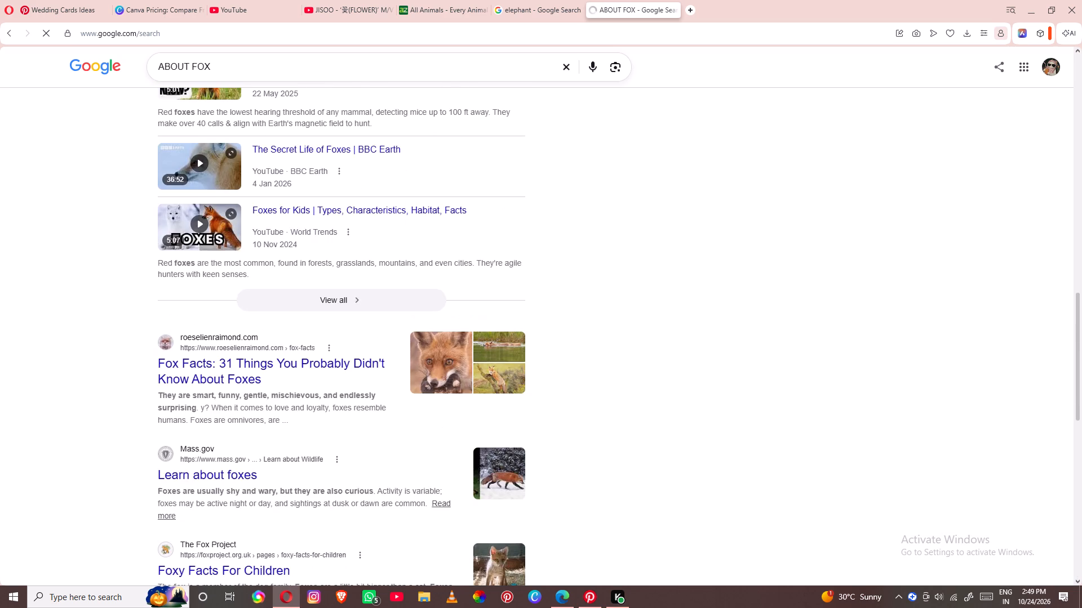
scroll(365, 398, up, 3)
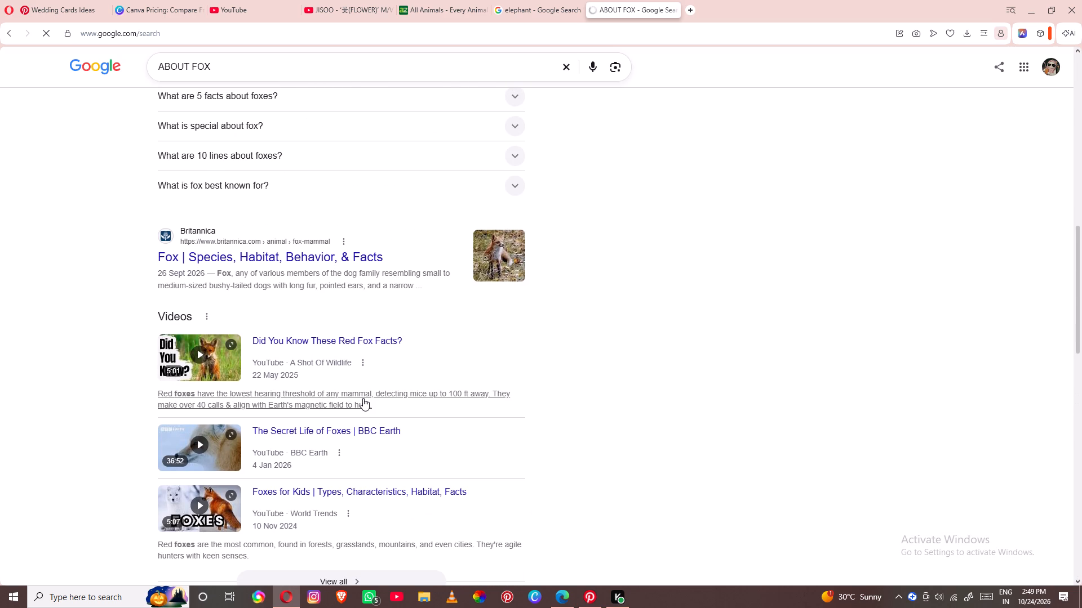
scroll(344, 407, up, 4)
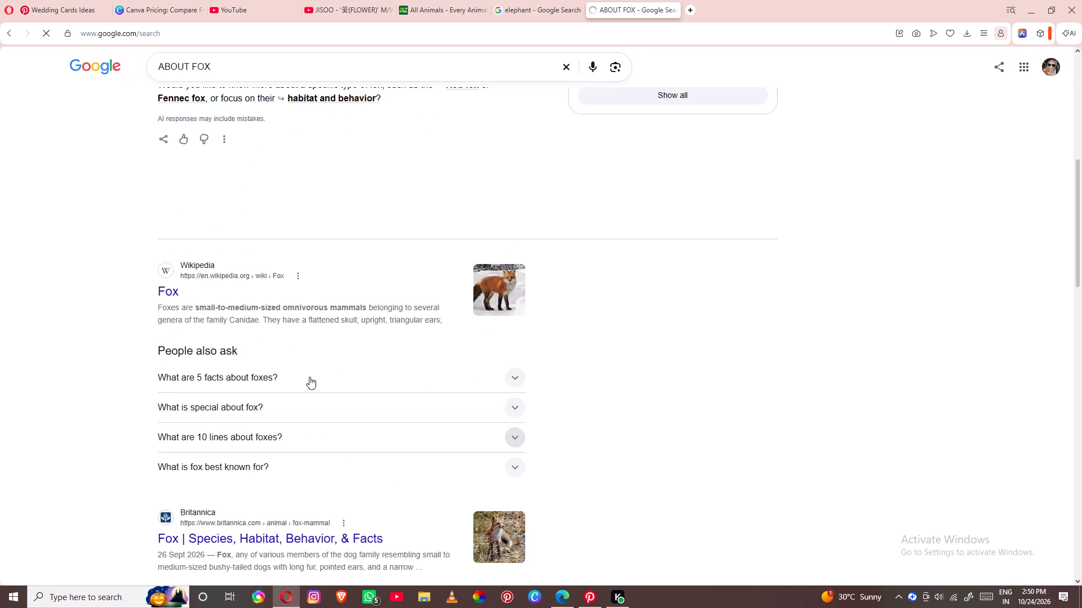
scroll(307, 370, up, 3)
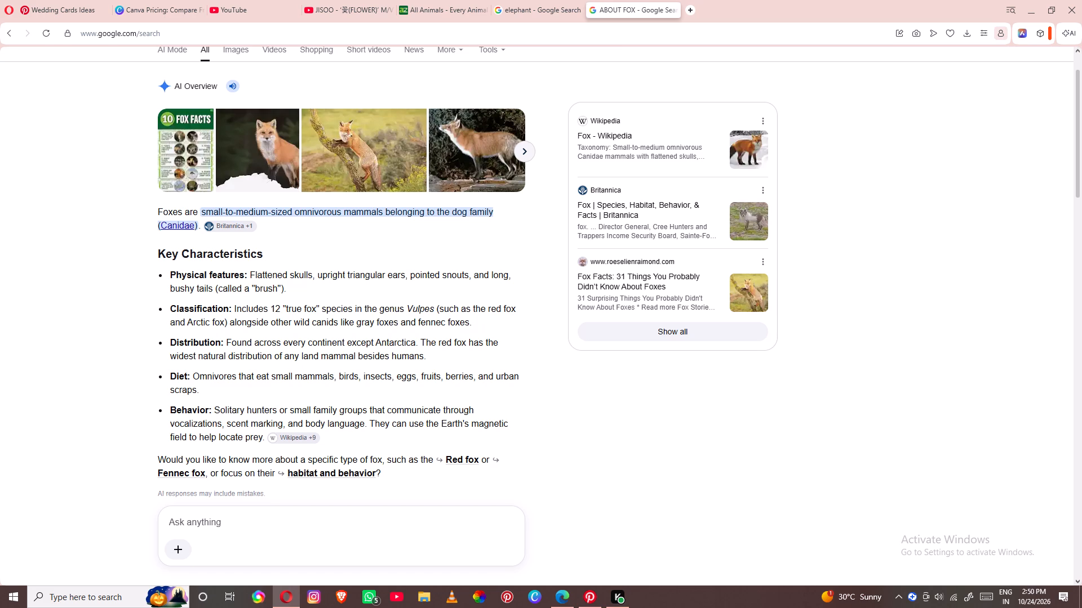
scroll(280, 328, up, 3)
scroll(280, 328, down, 2)
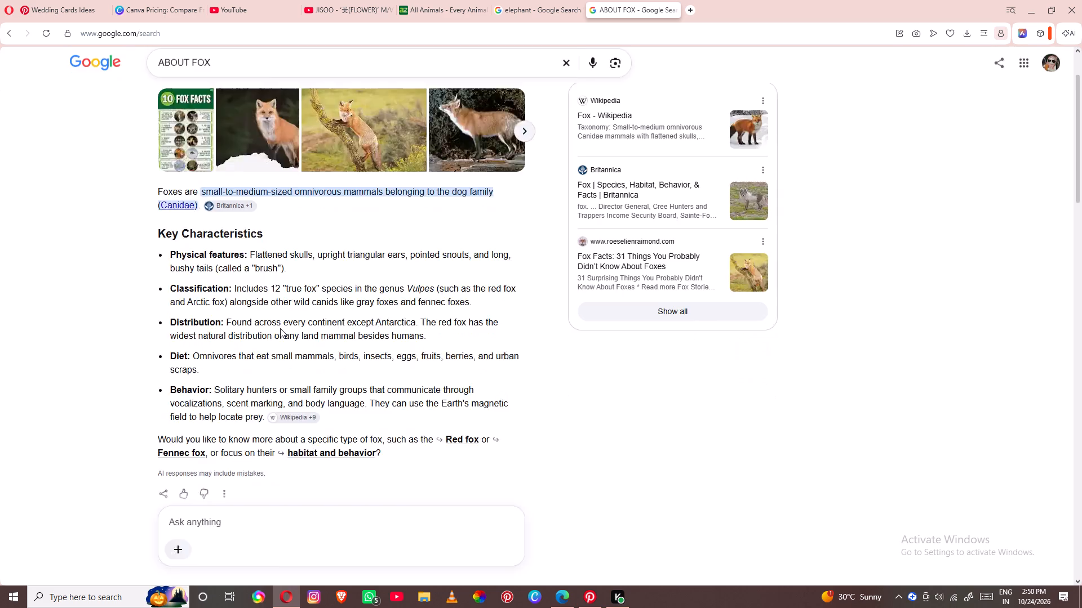
scroll(280, 328, down, 5)
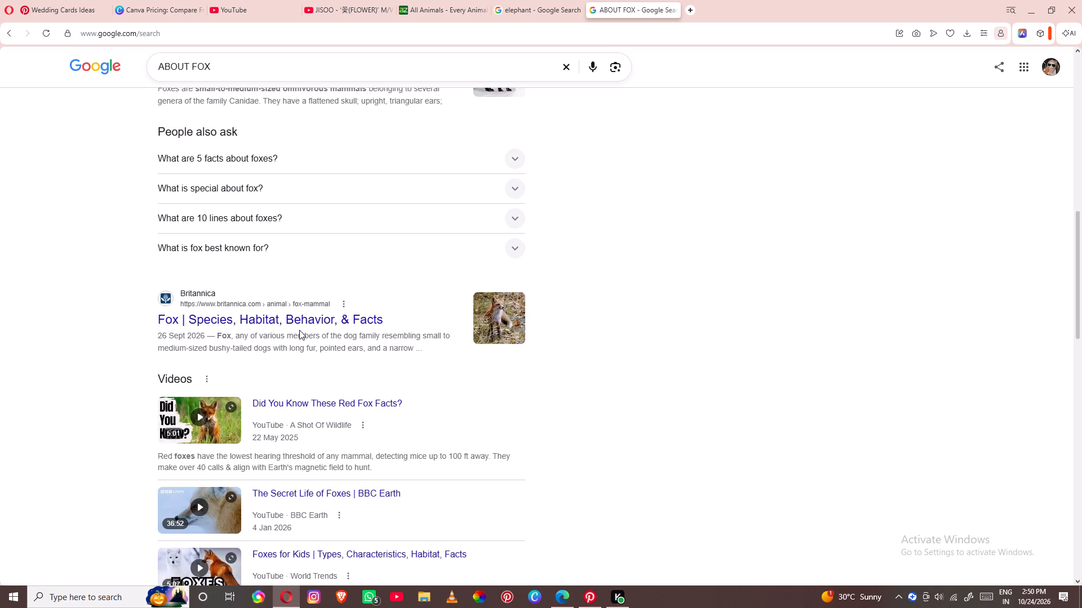
scroll(261, 184, up, 8)
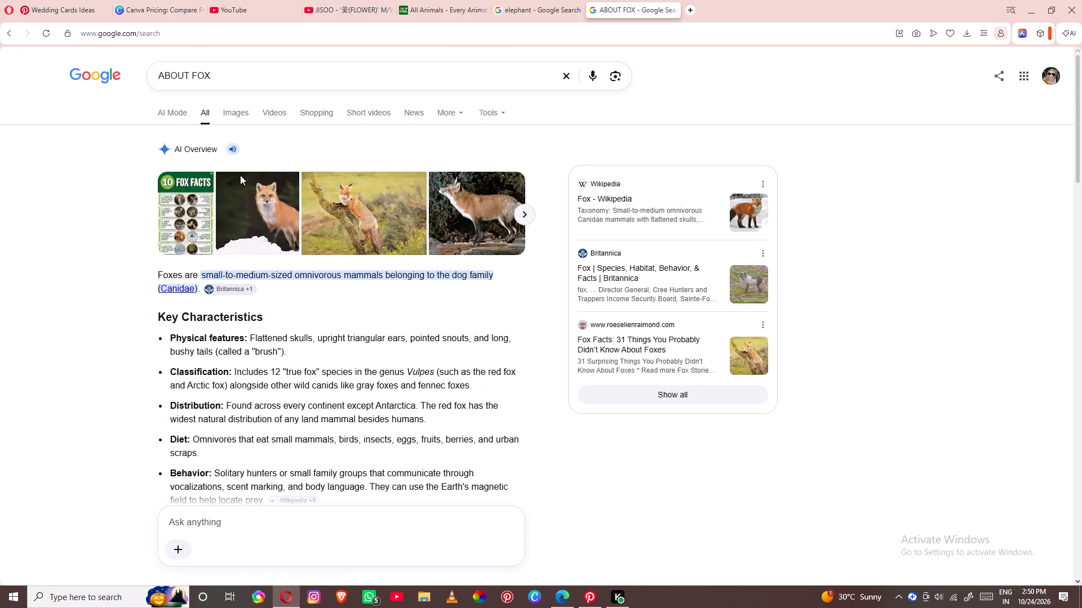
scroll(247, 224, down, 4)
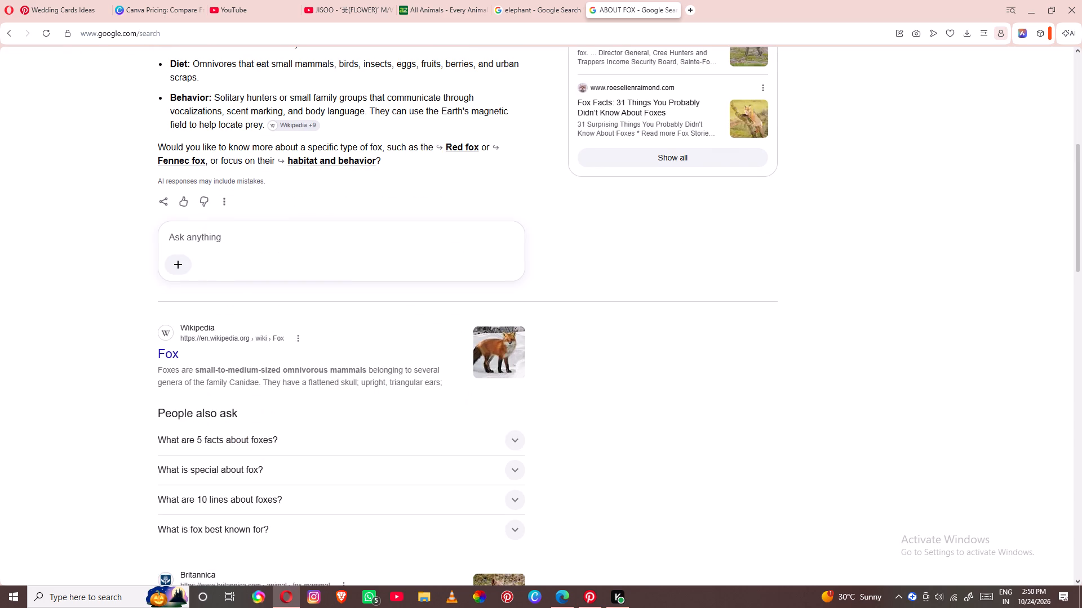
scroll(285, 261, down, 4)
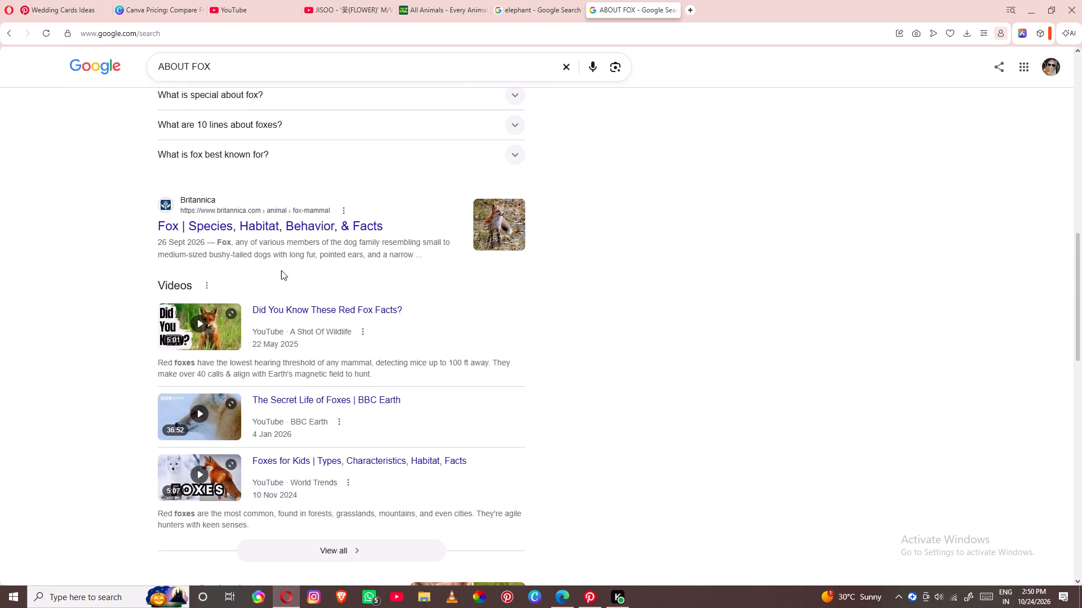
scroll(272, 166, up, 3)
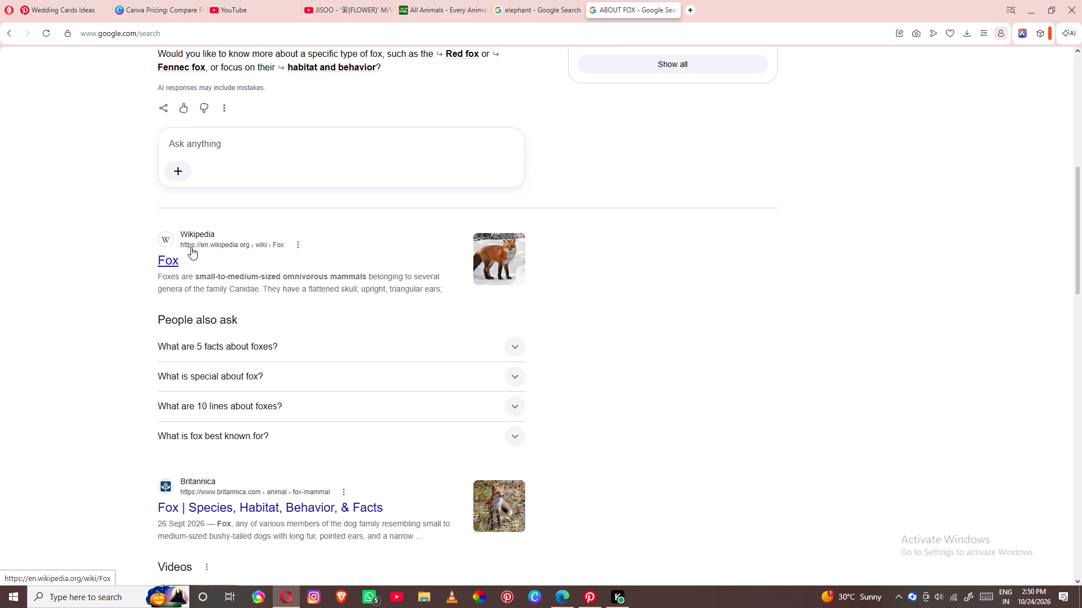
Open the Wikipedia article on the fox from the Google results.
click(194, 271)
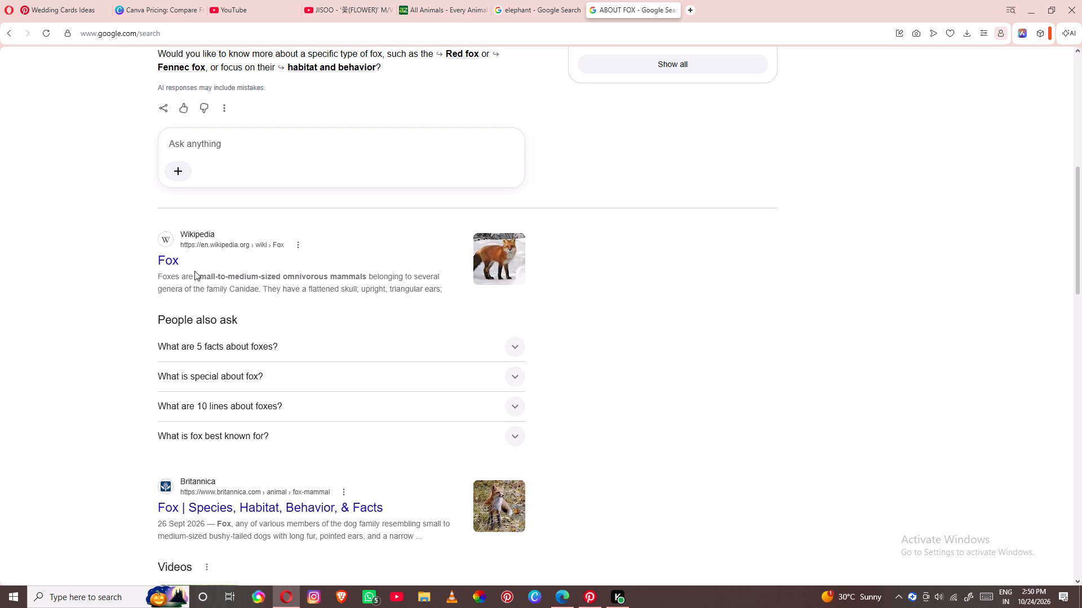
click(197, 242)
click(149, 288)
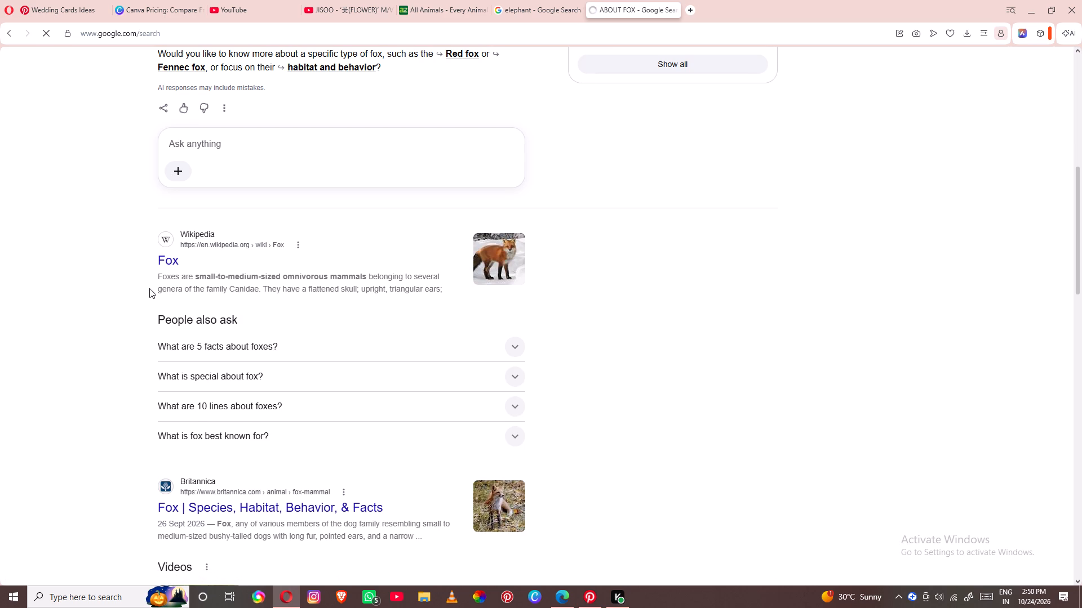
click(149, 288)
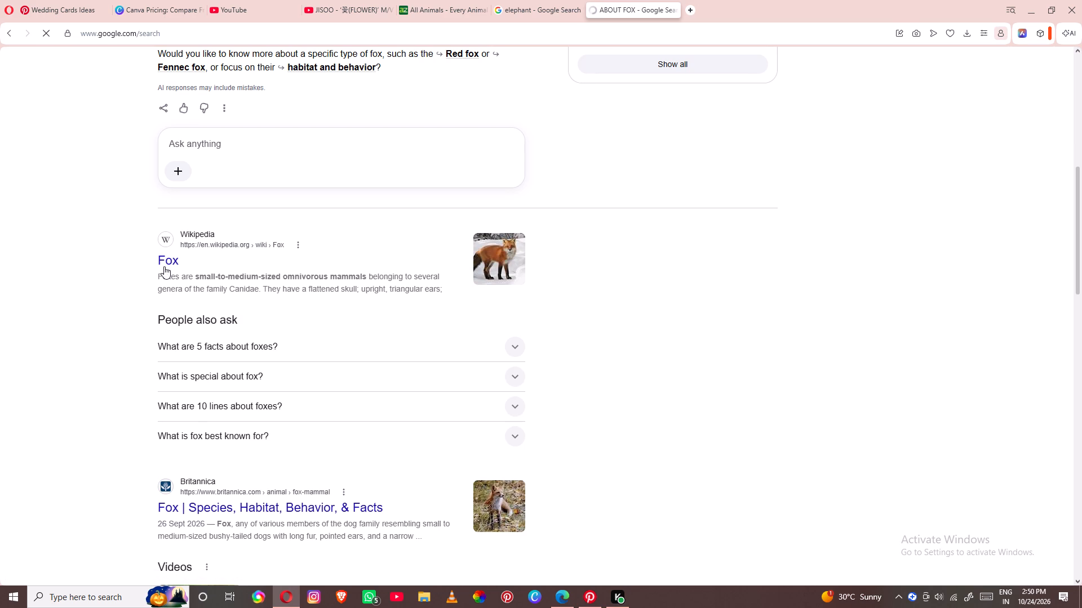
double_click(164, 266)
triple_click(163, 261)
right_drag(163, 258, 213, 293)
triple_click(163, 258)
triple_click(163, 258)
triple_click(163, 258)
triple_click(163, 258)
double_click(163, 258)
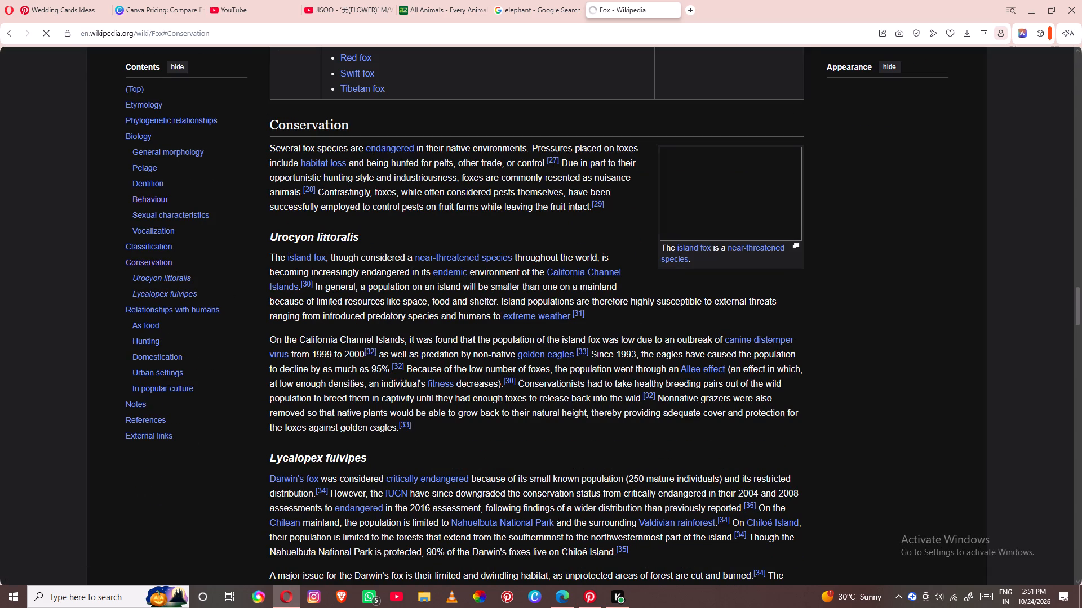
Copy the opening sentences of the article's "Relationships with humans" section, from "Foxes are often considered pests" through "entirely within urban boundaries.".
click(405, 214)
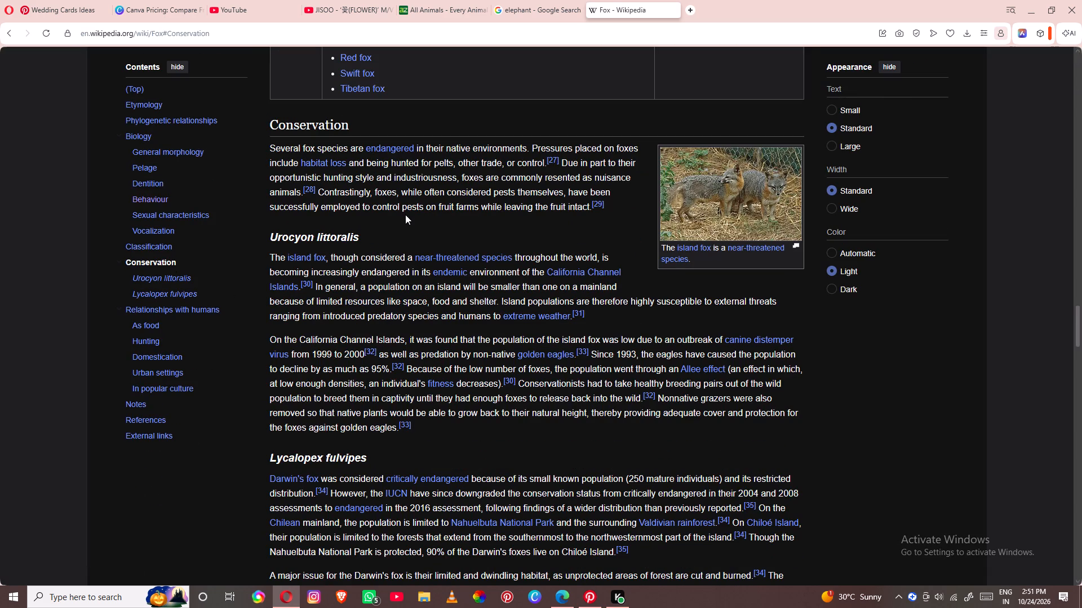
right_click(405, 214)
click(218, 512)
scroll(277, 444, down, 4)
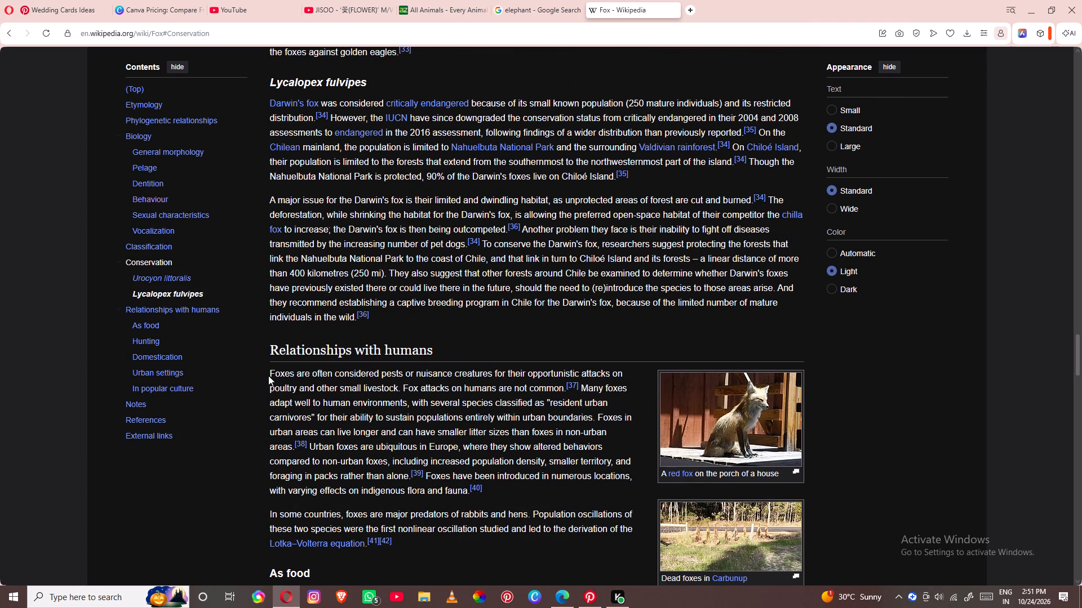
drag(269, 374, 425, 446)
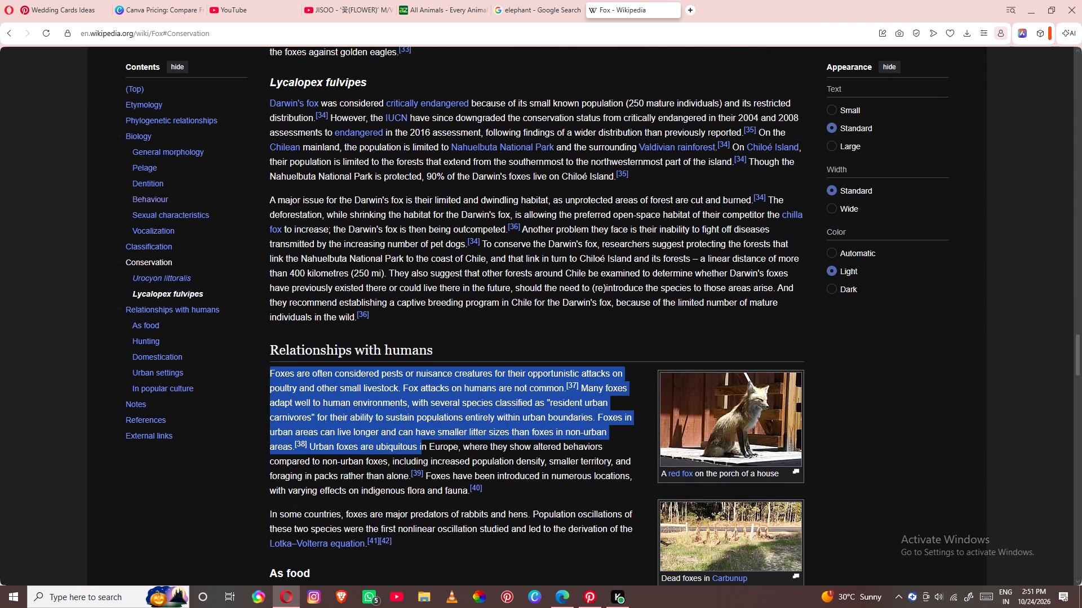
drag(425, 446, 434, 439)
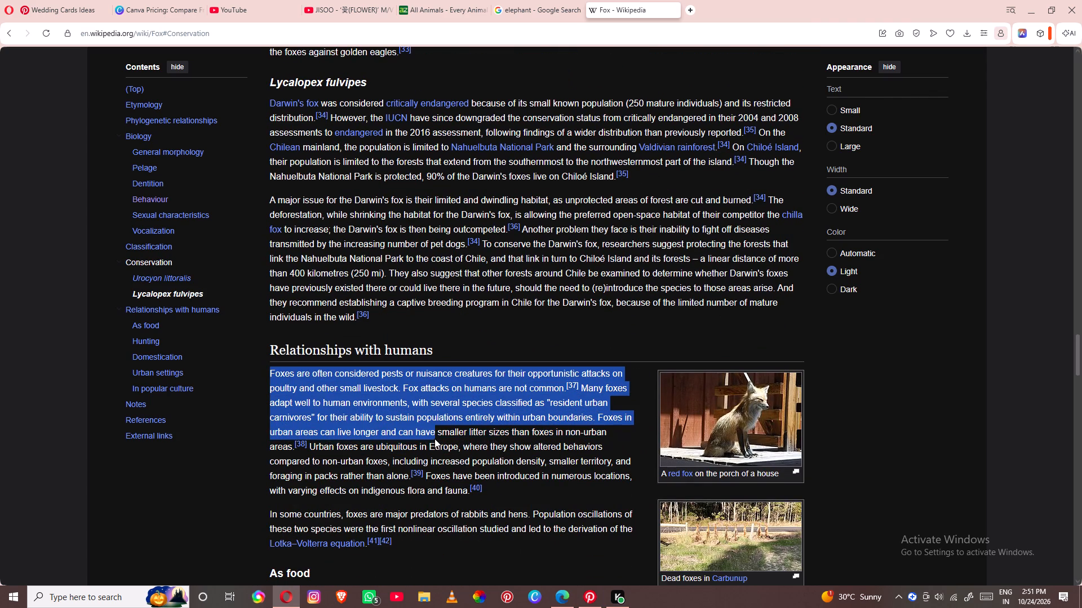
drag(434, 439, 581, 415)
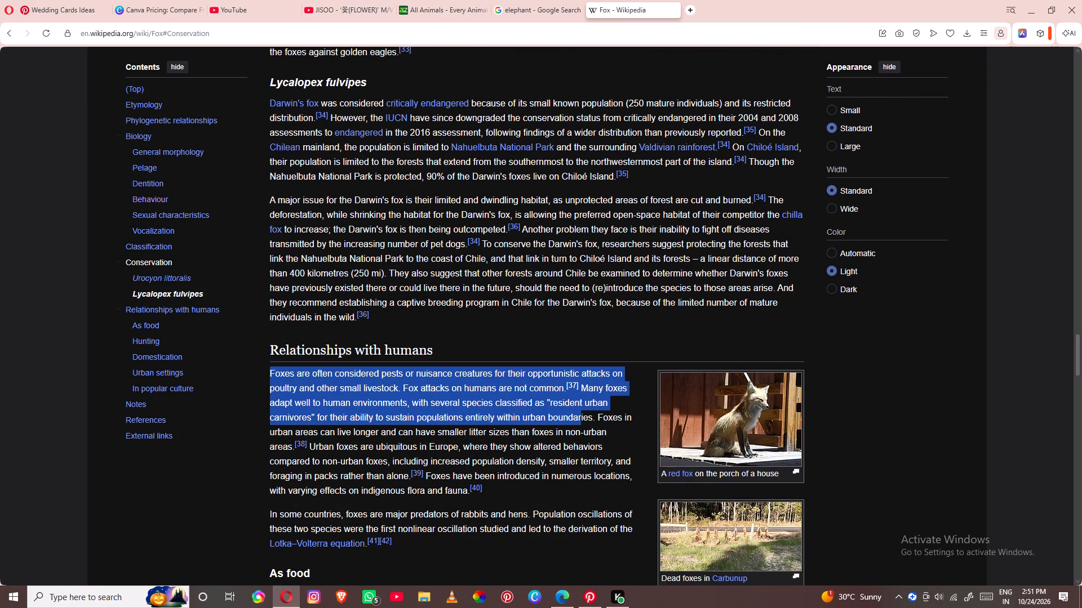
drag(581, 415, 595, 417)
right_click(595, 417)
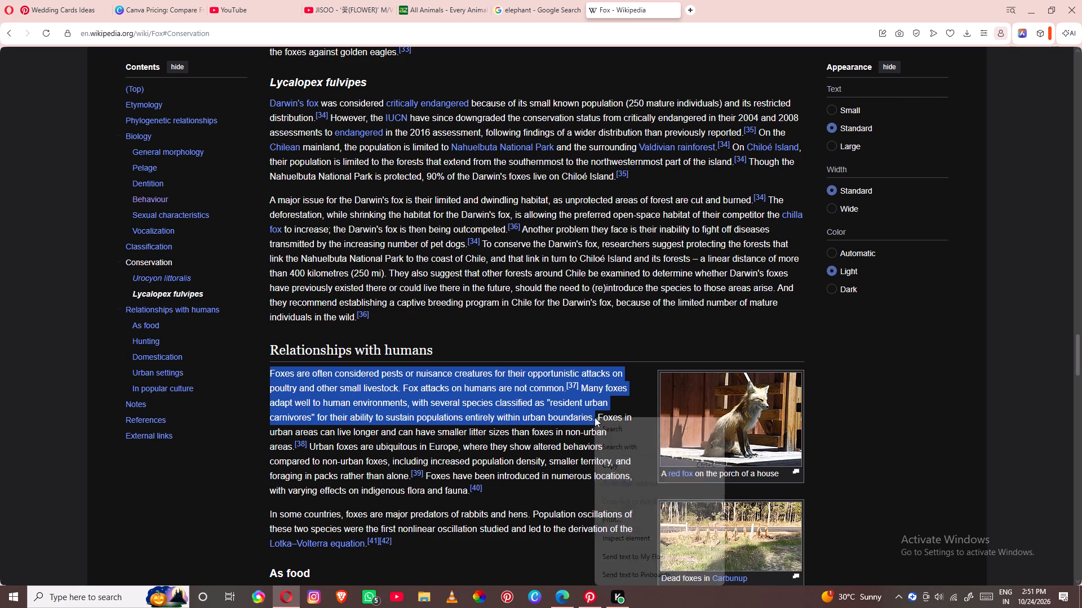
click(613, 467)
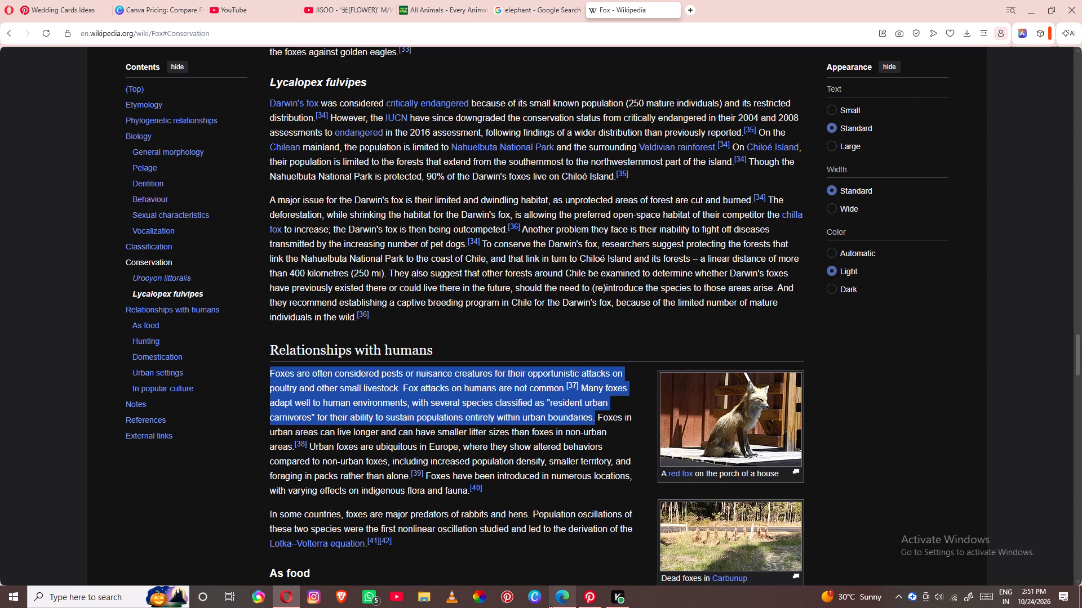
Switch to Canva in Edge and paste the copied fox paragraph onto page 7.
click(549, 606)
right_click(633, 347)
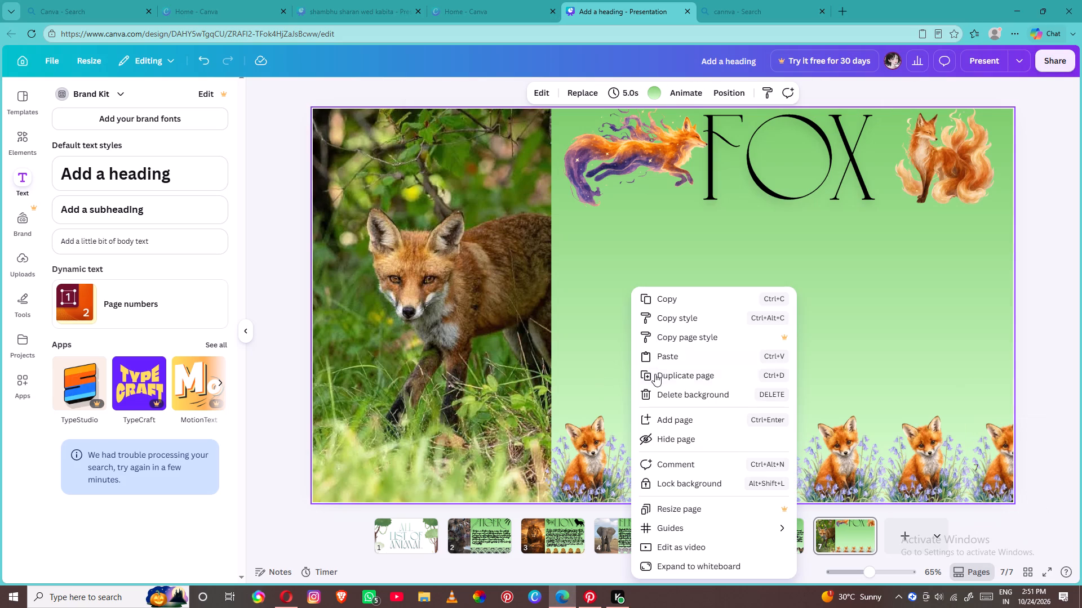
click(658, 355)
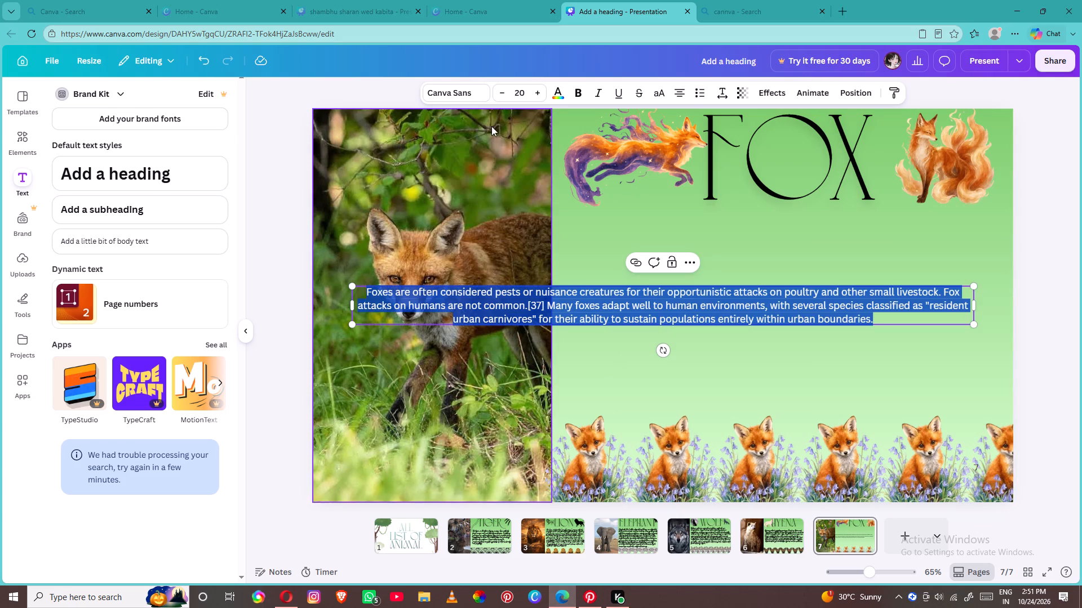
Change the pasted fox paragraph's font to Above the Beyond Script.
click(473, 94)
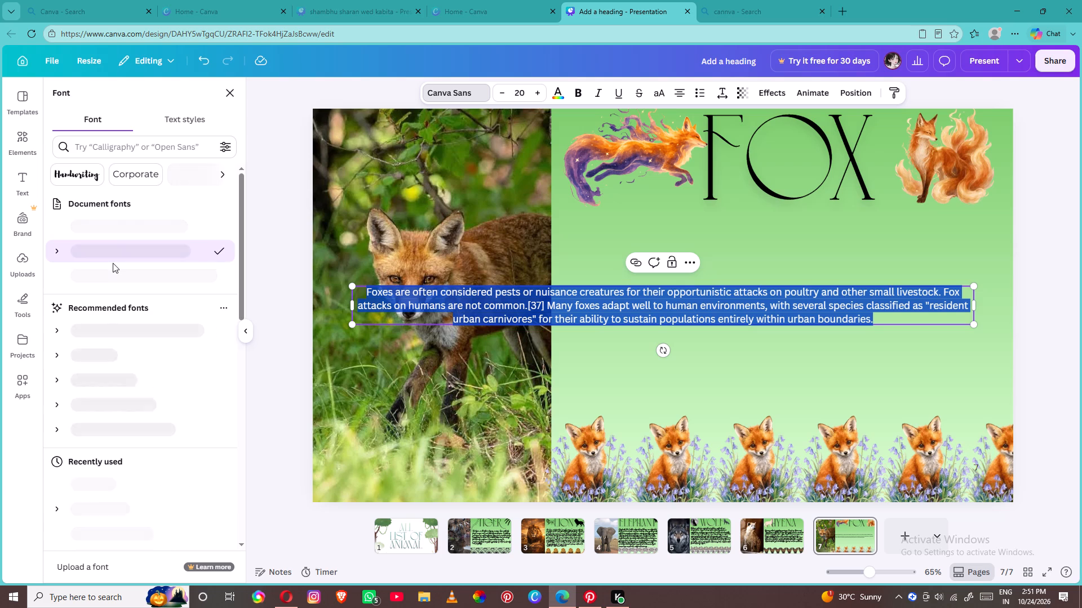
click(117, 229)
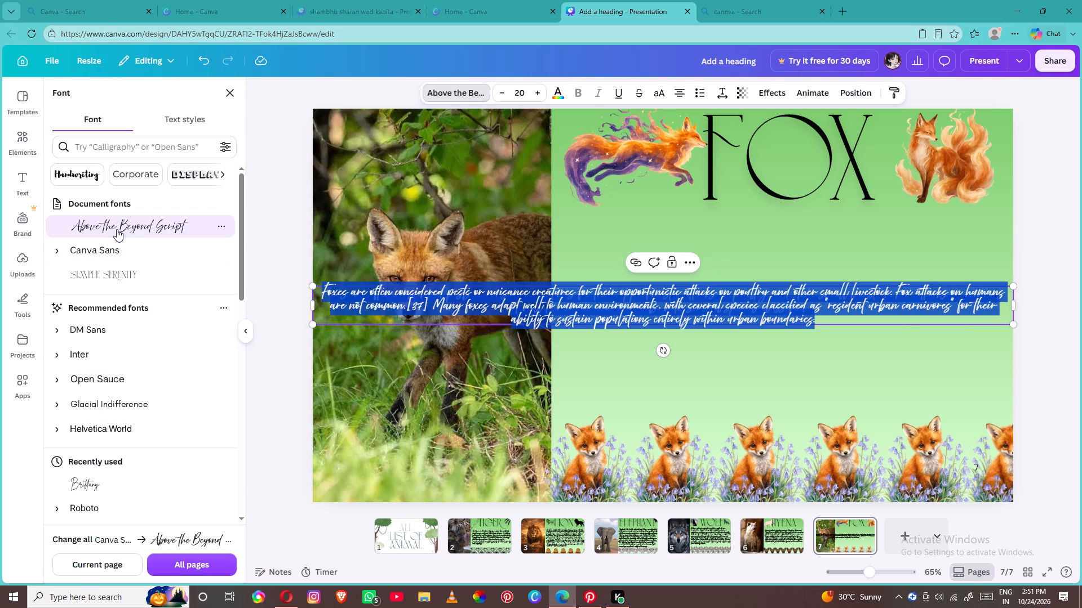
Scale the fox paragraph down proportionally until its box fits within the green area beside the fox photo.
drag(313, 286, 332, 292)
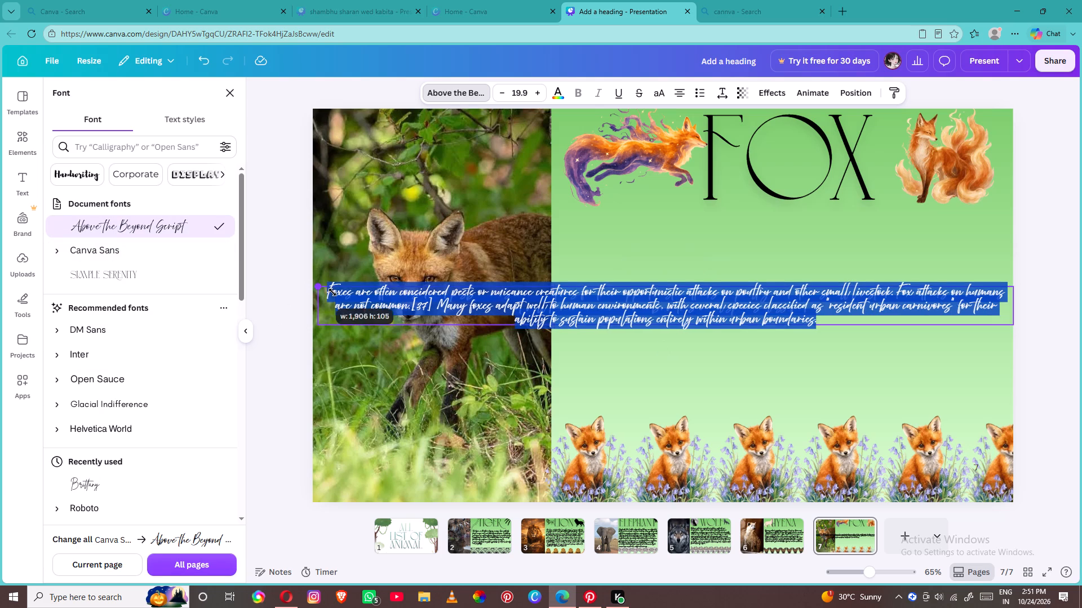
drag(332, 292, 572, 338)
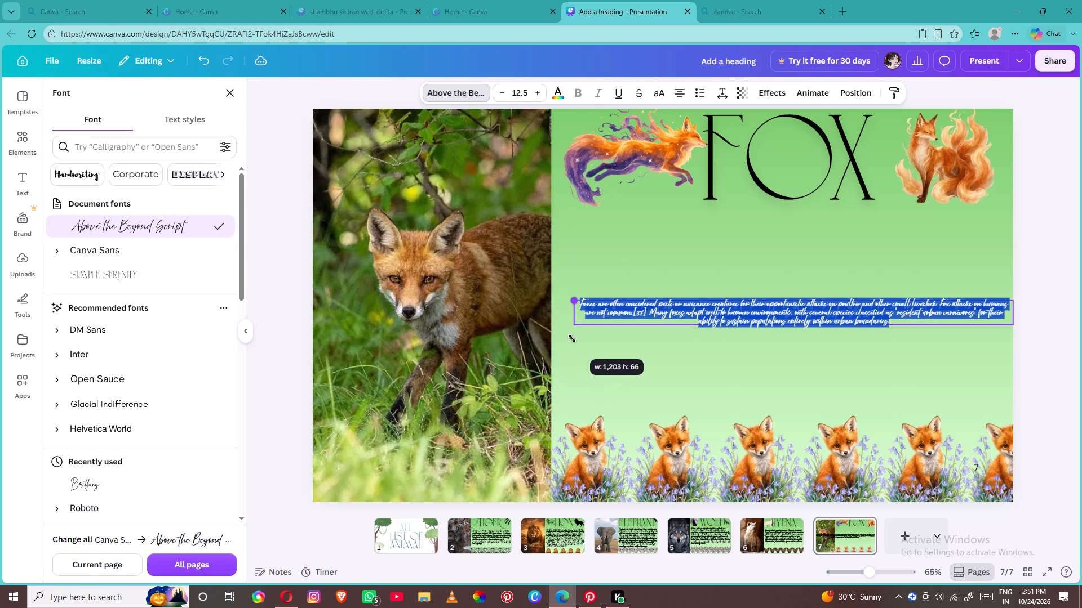
drag(572, 338, 570, 338)
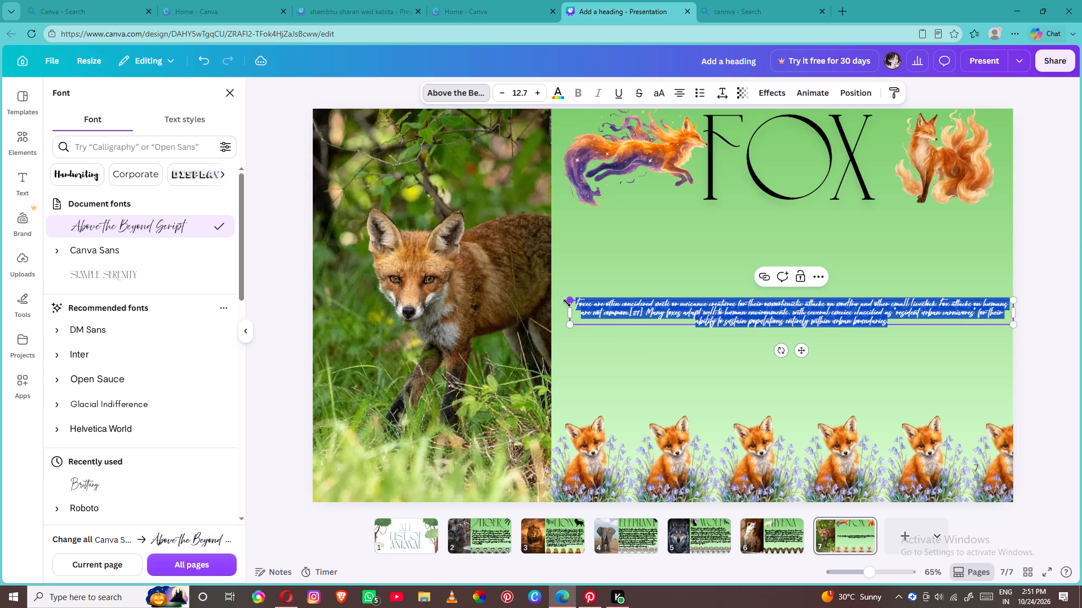
drag(567, 303, 588, 316)
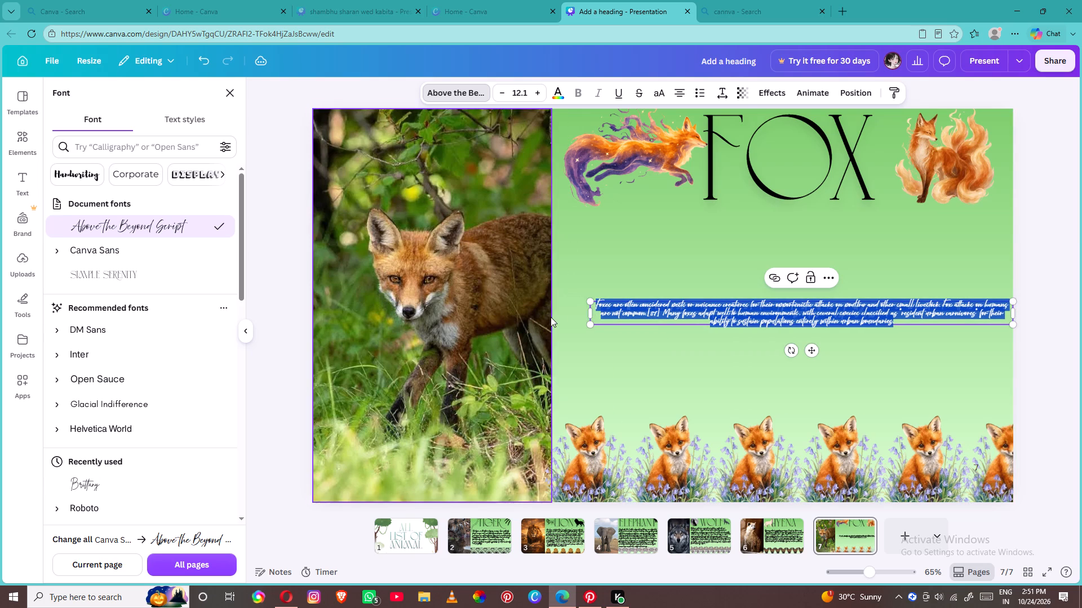
Enlarge the fox paragraph's font size to 27.1 and place it midway between the FOX heading and the row of small foxes.
triple_click(542, 92)
triple_click(540, 92)
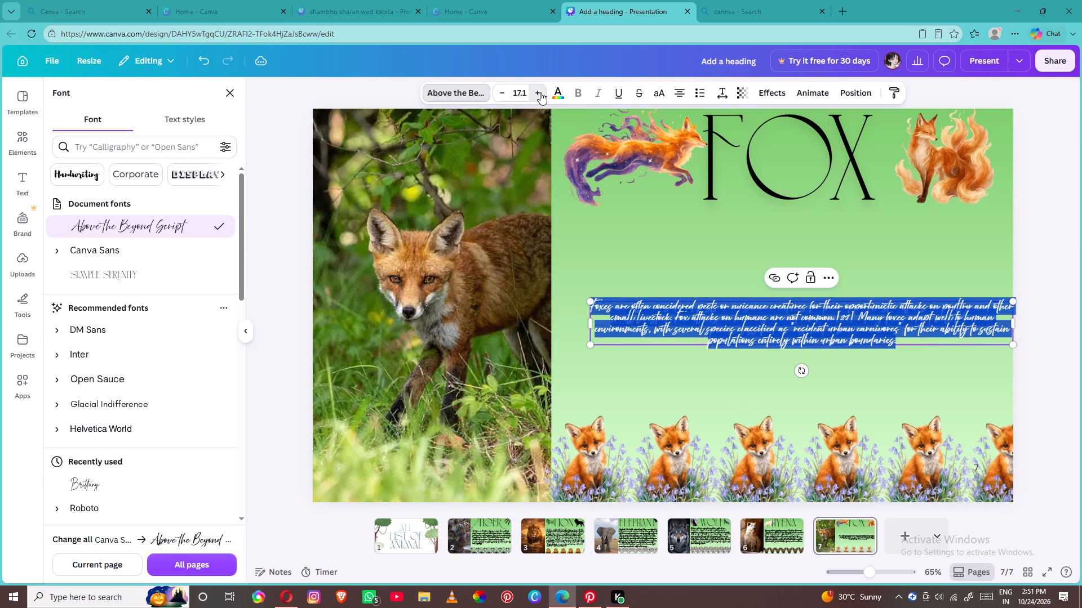
triple_click(540, 92)
triple_click(540, 92)
double_click(540, 92)
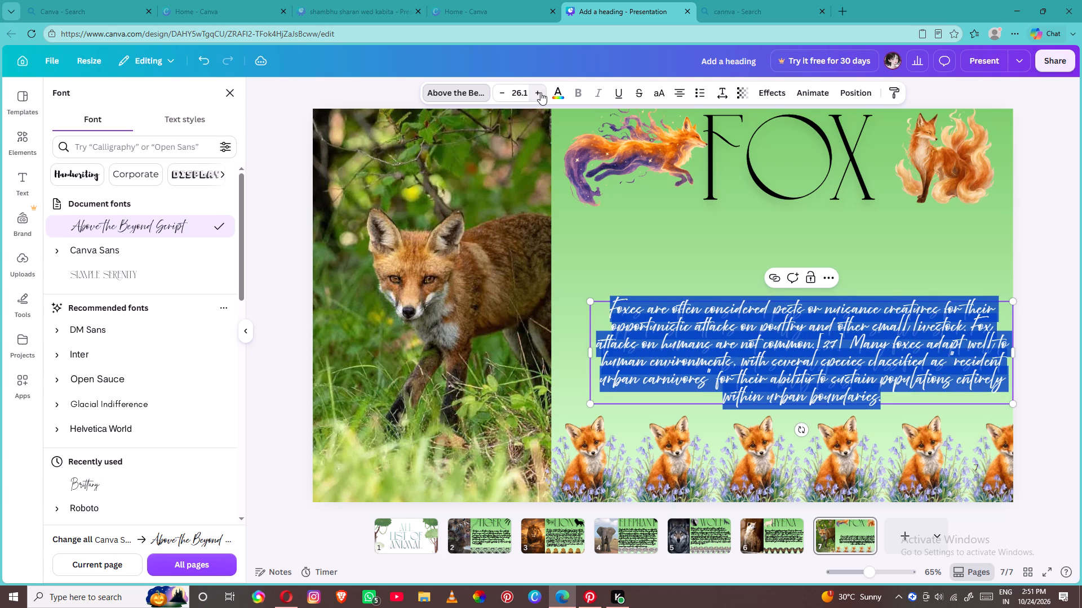
click(540, 92)
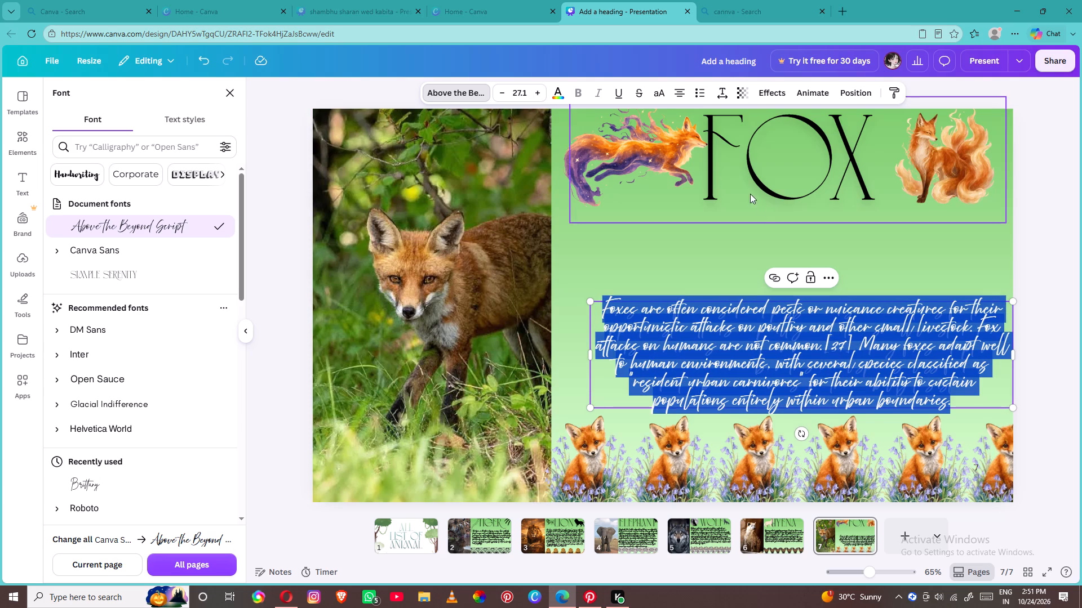
click(759, 248)
drag(746, 312, 730, 269)
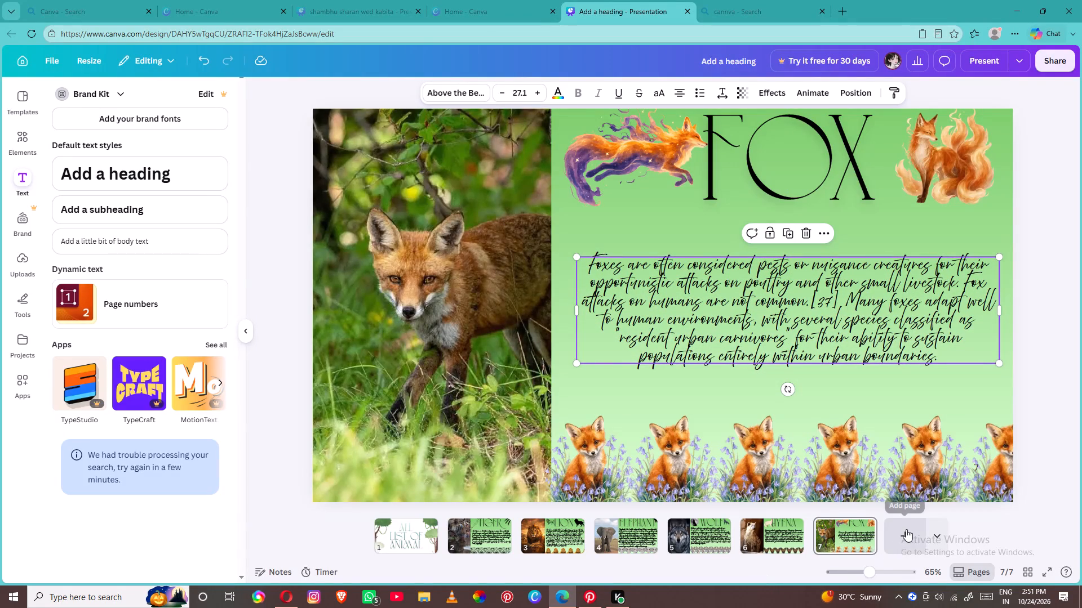
Add a new page 8 after the fox page.
click(906, 529)
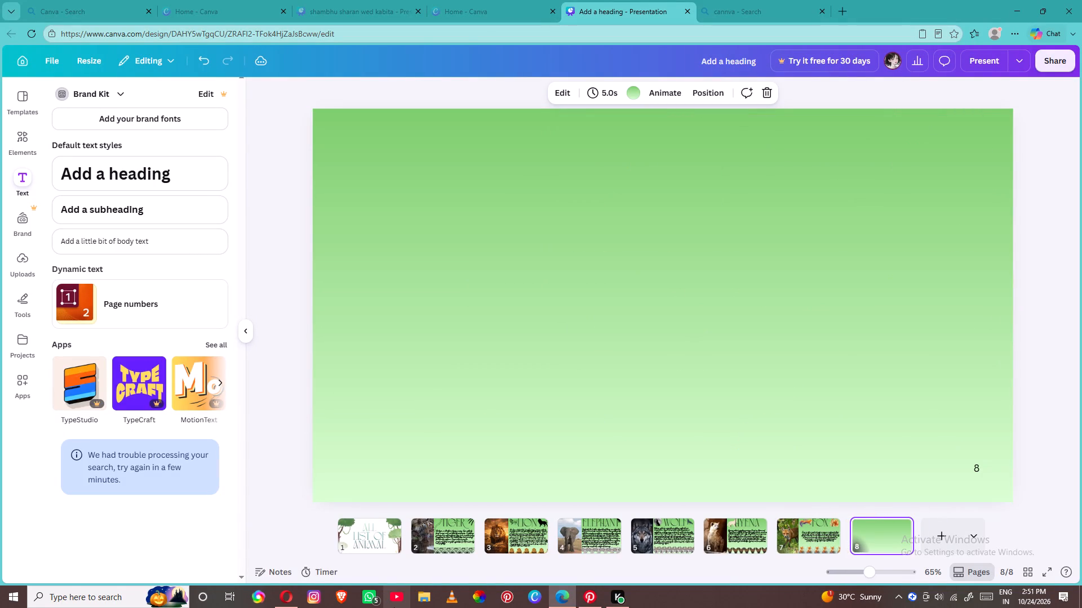
Switch to Opera and replace the elephant image search with a Google Images search for "POLAR BEAR".
click(291, 607)
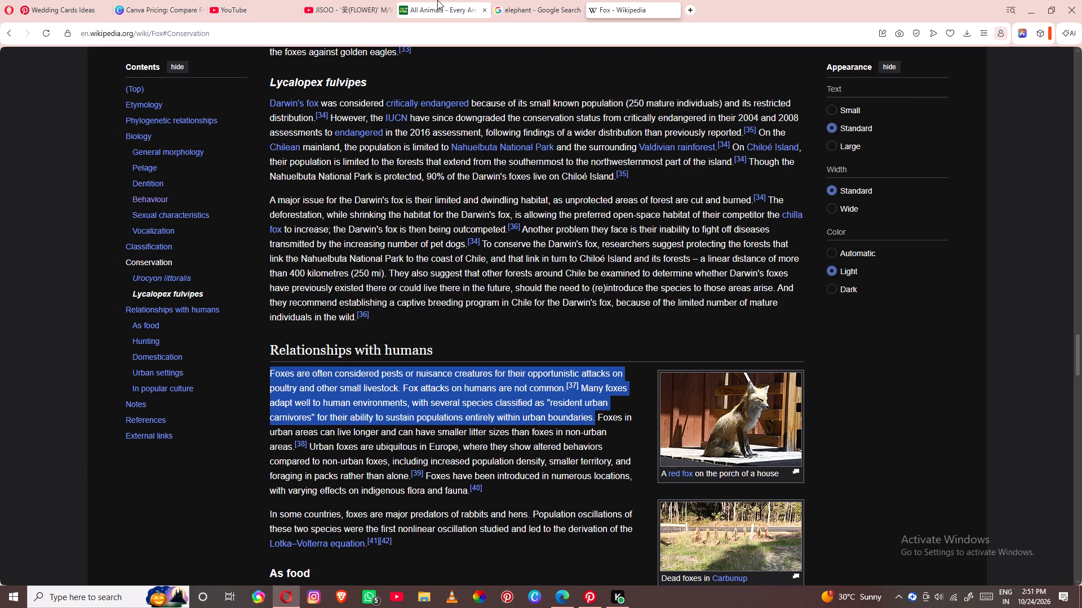
click(546, 0)
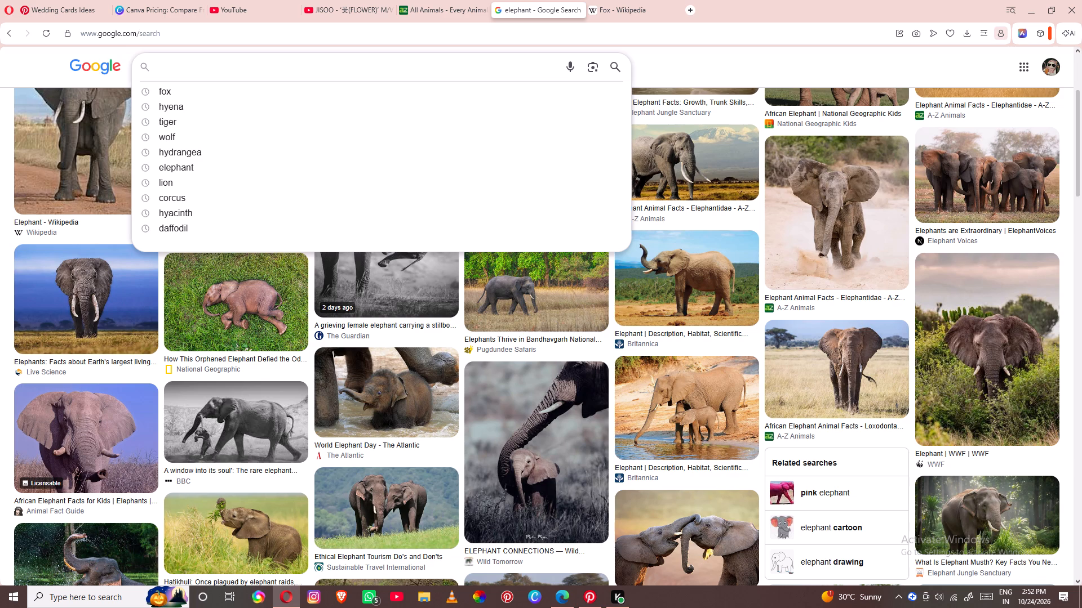
text(POL)
text(AT)
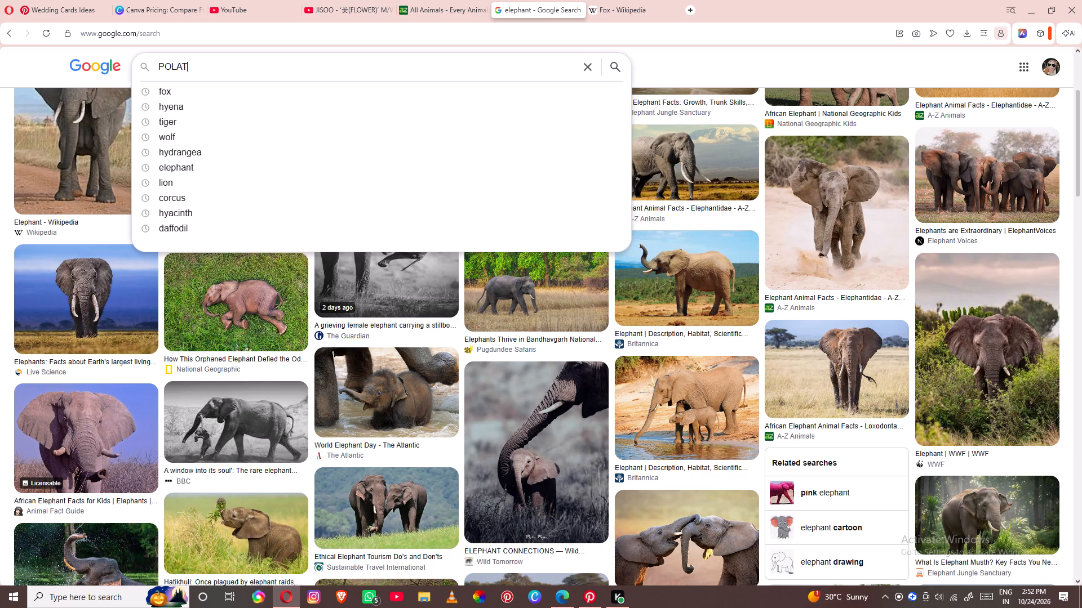
key(BackSpace)
text(R B)
text(EAR)
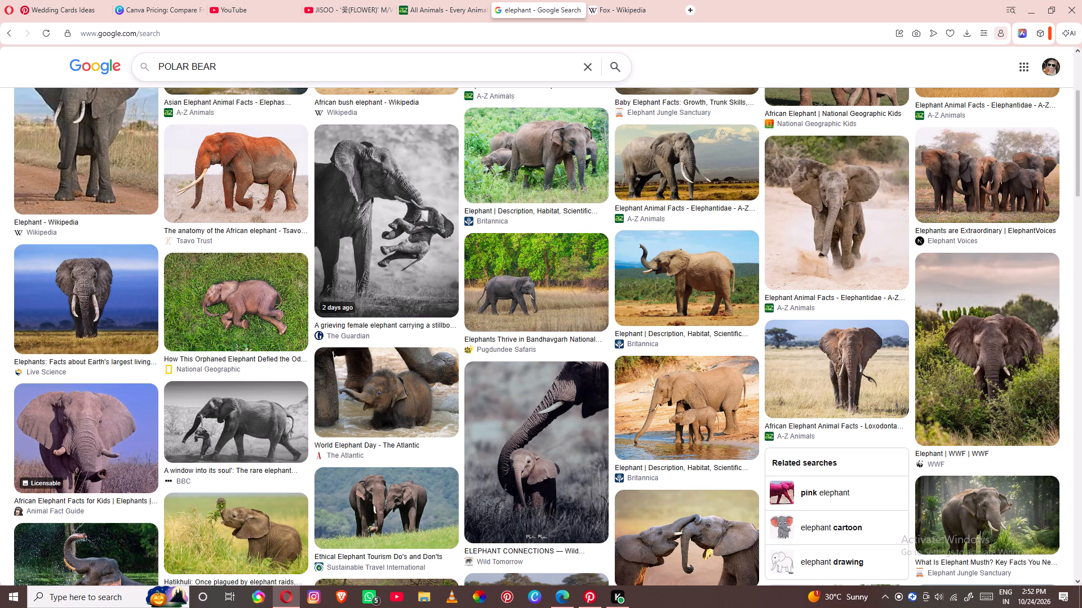
key(Return)
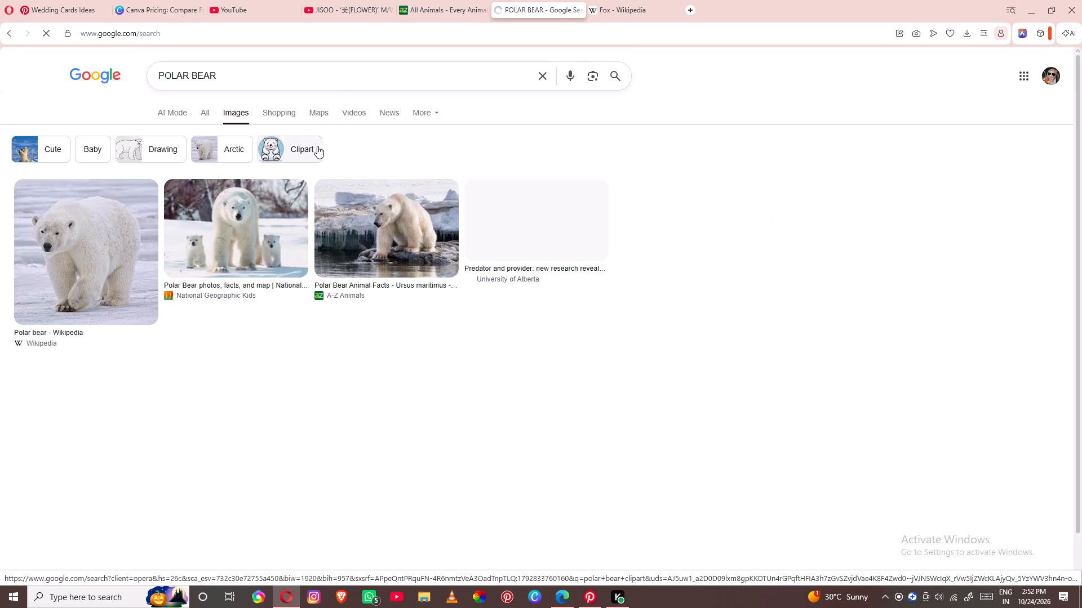
Browse the polar bear image results for a portrait-format photo suited to the new page.
scroll(317, 146, down, 3)
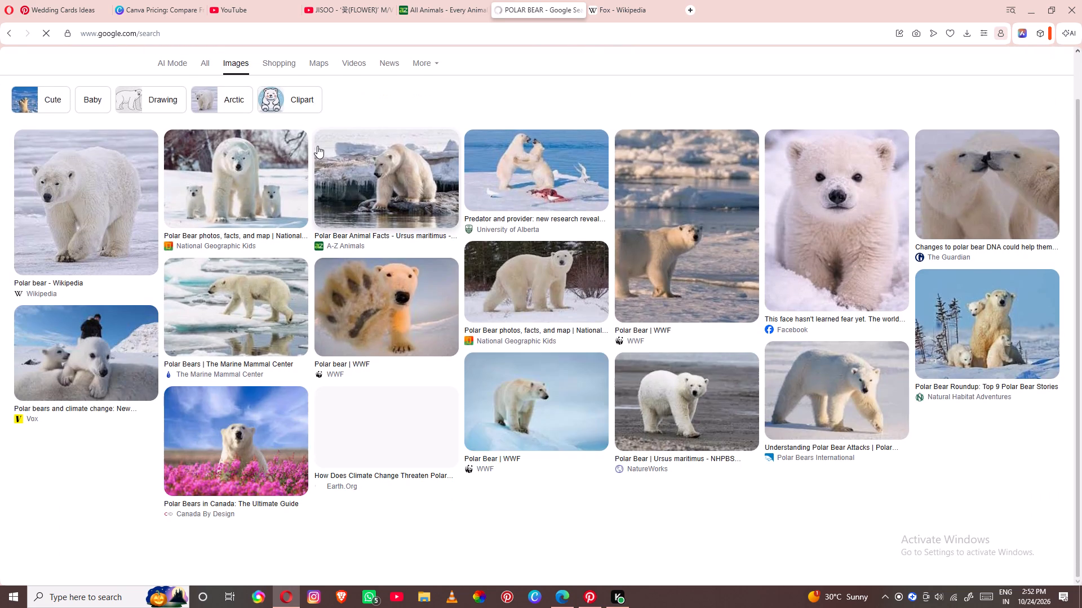
scroll(317, 146, down, 4)
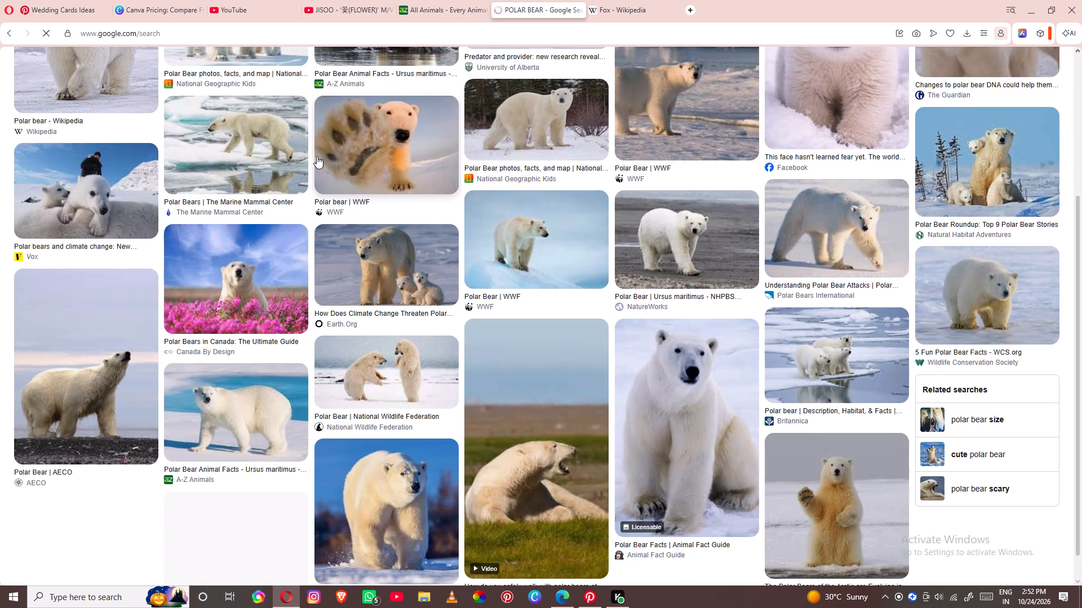
scroll(317, 166, down, 5)
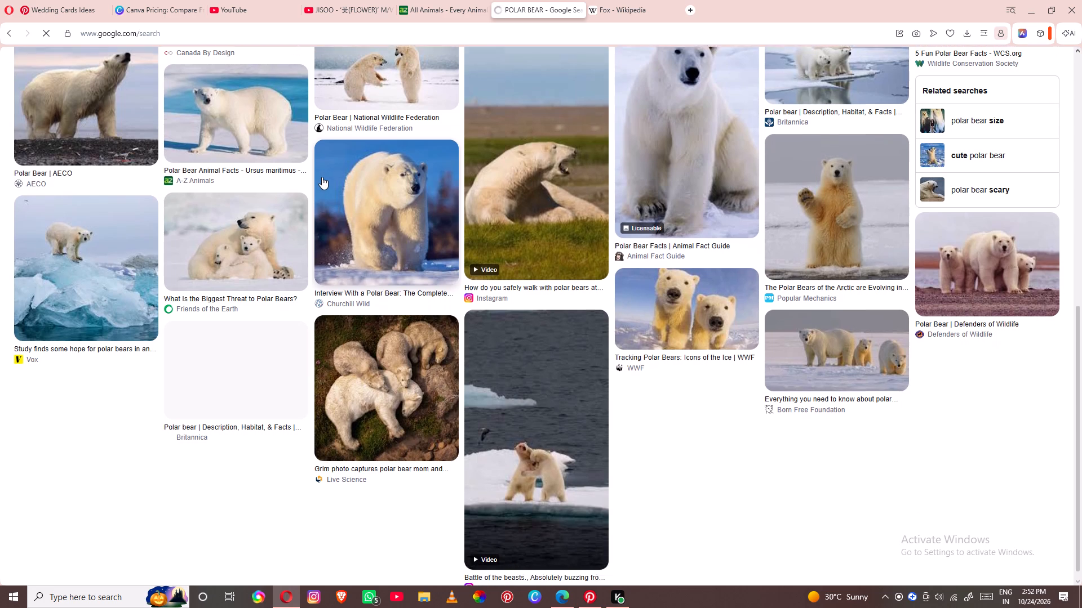
scroll(330, 173, down, 6)
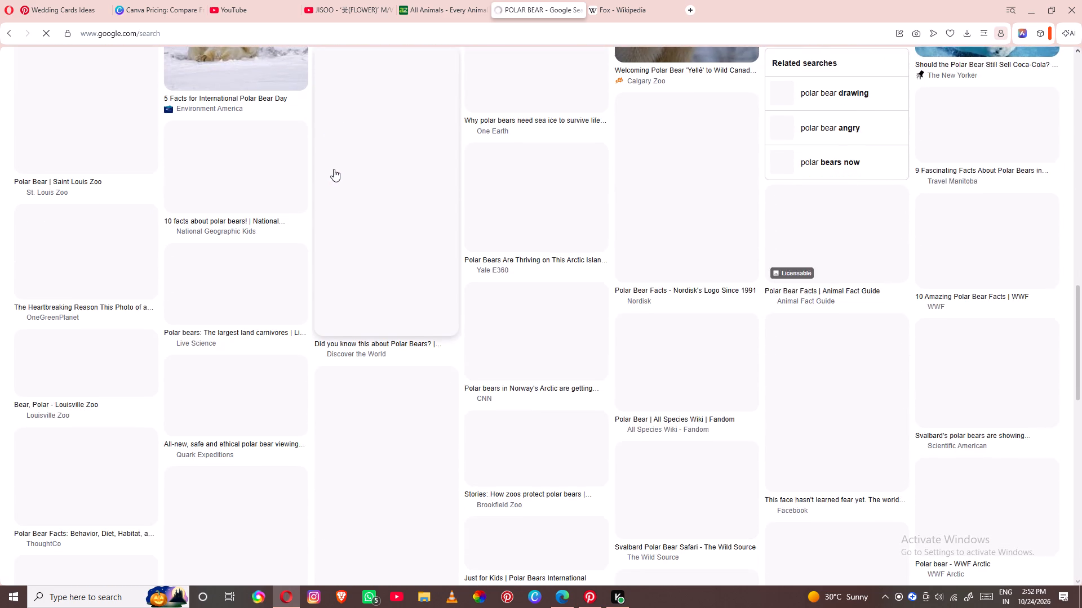
scroll(335, 168, up, 3)
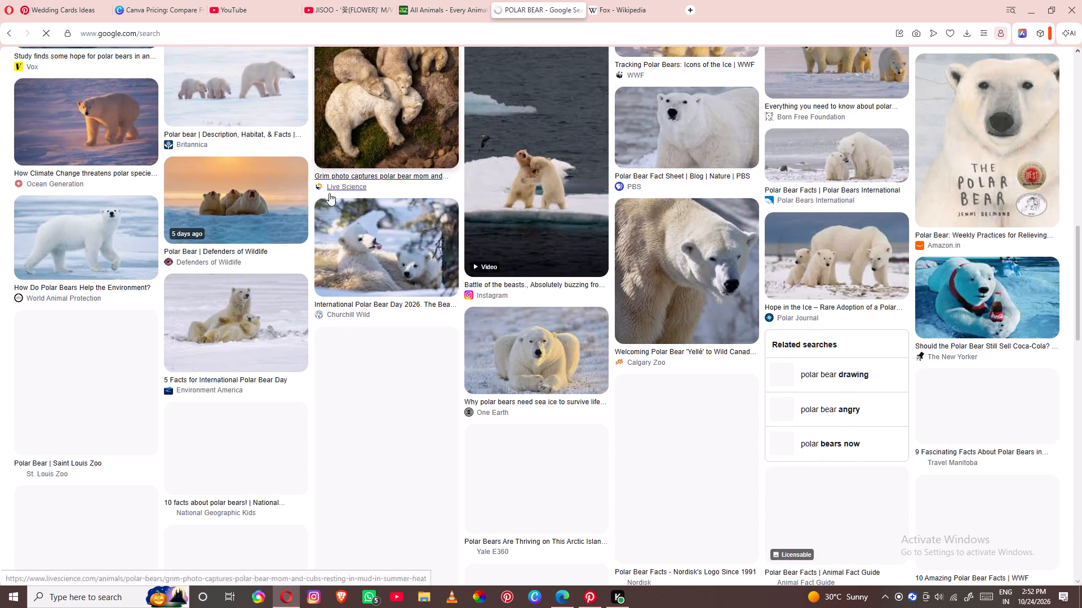
scroll(331, 194, down, 3)
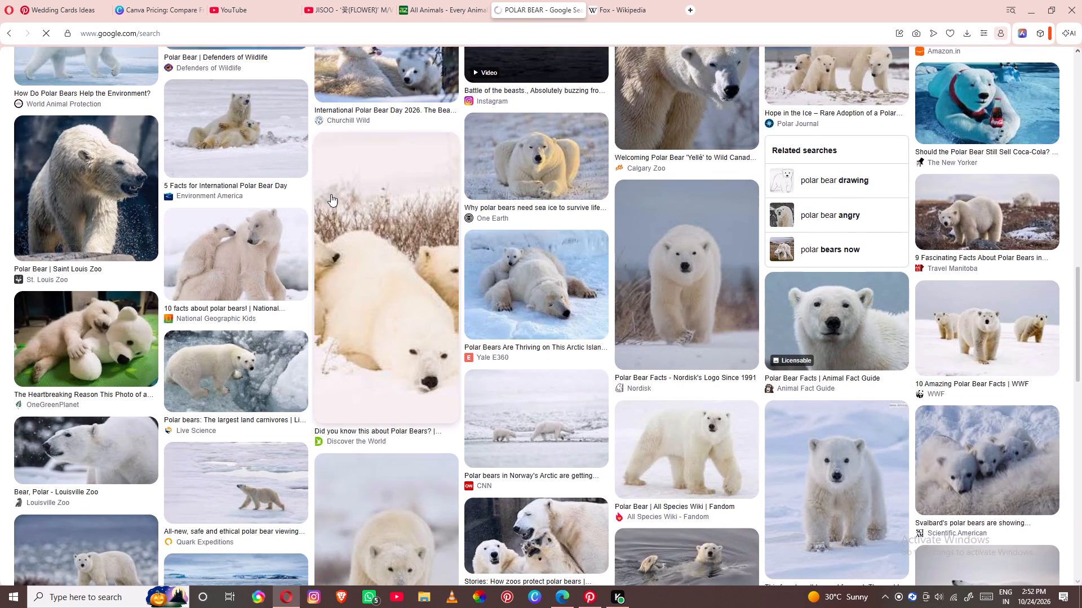
scroll(331, 194, down, 1)
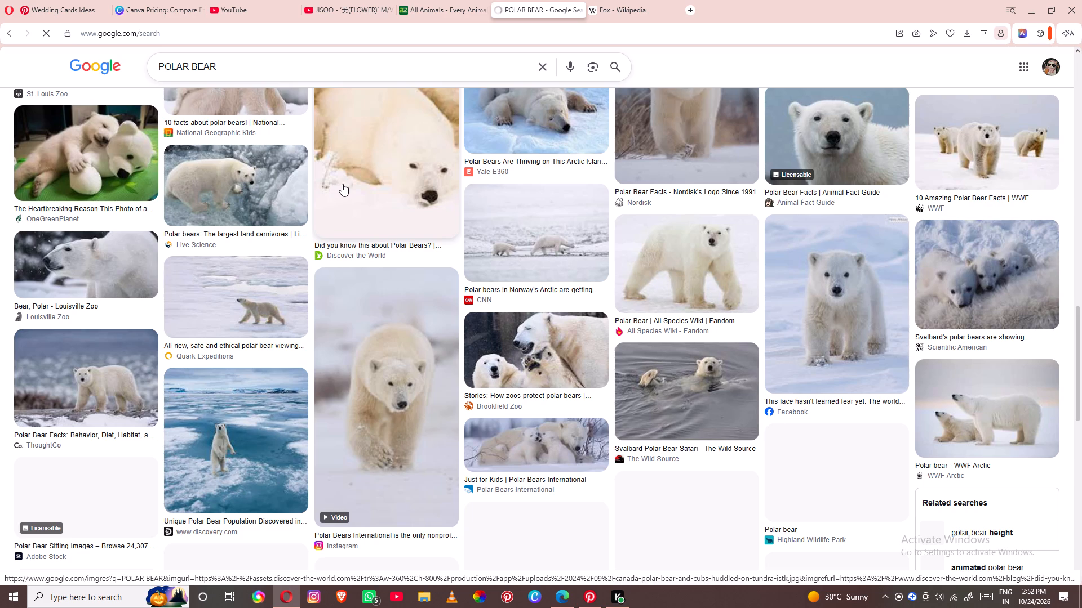
scroll(342, 184, down, 3)
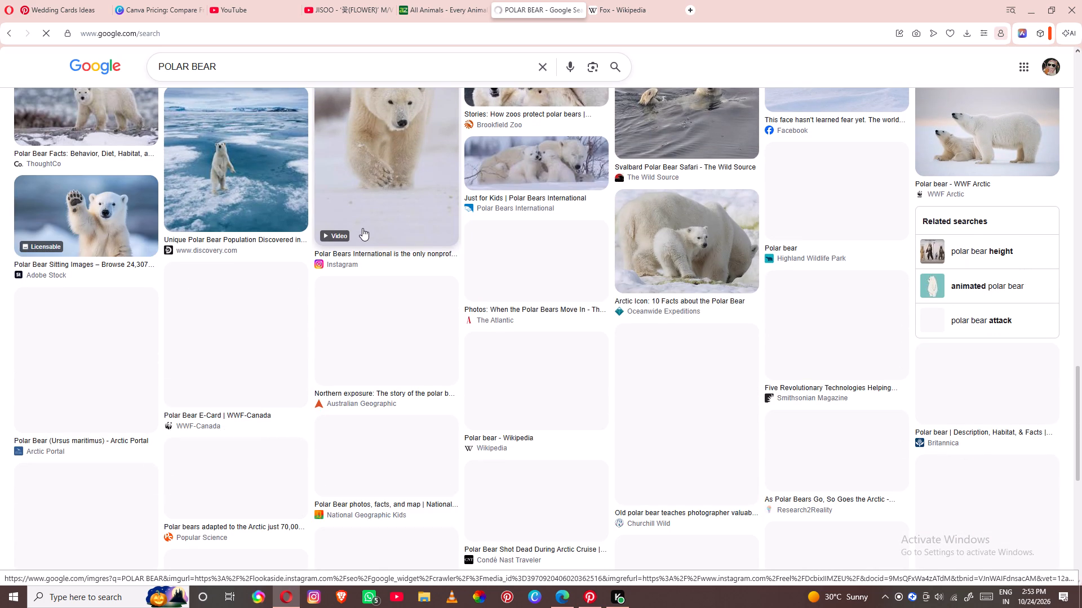
scroll(451, 221, up, 3)
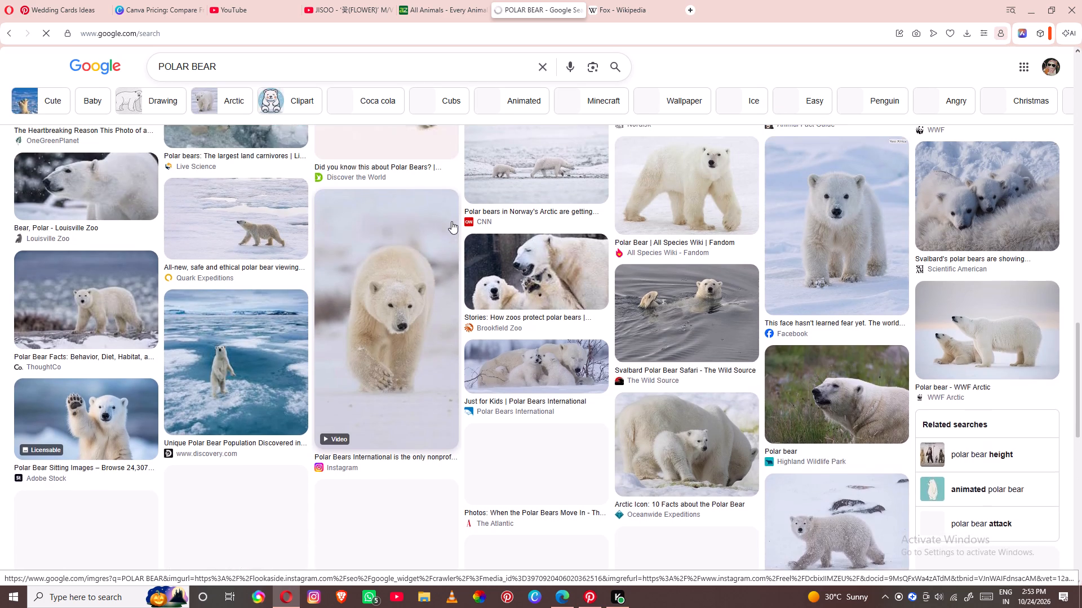
scroll(451, 221, up, 3)
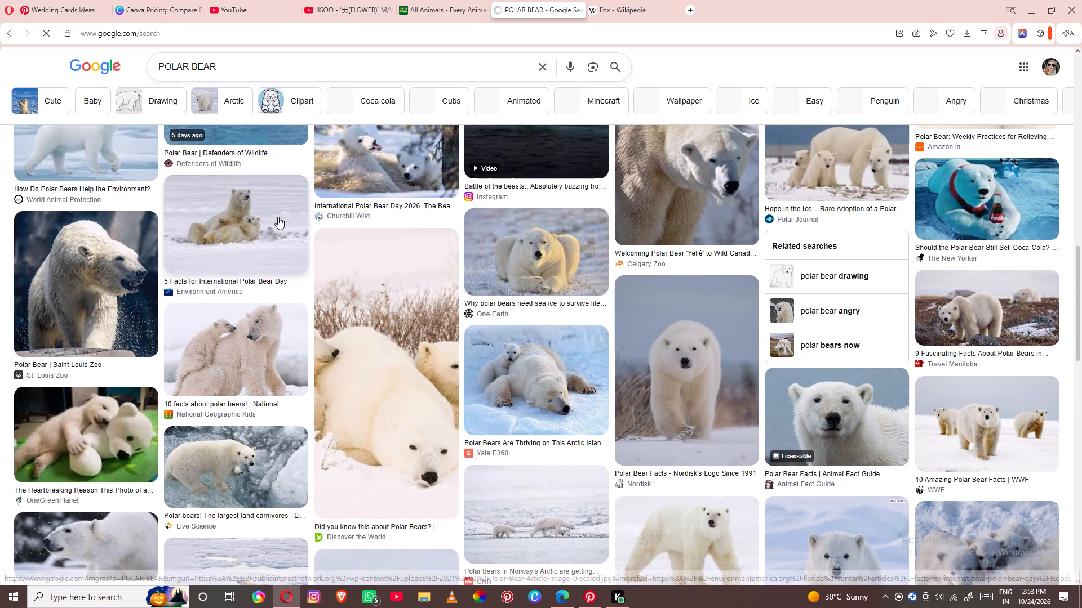
scroll(278, 217, up, 7)
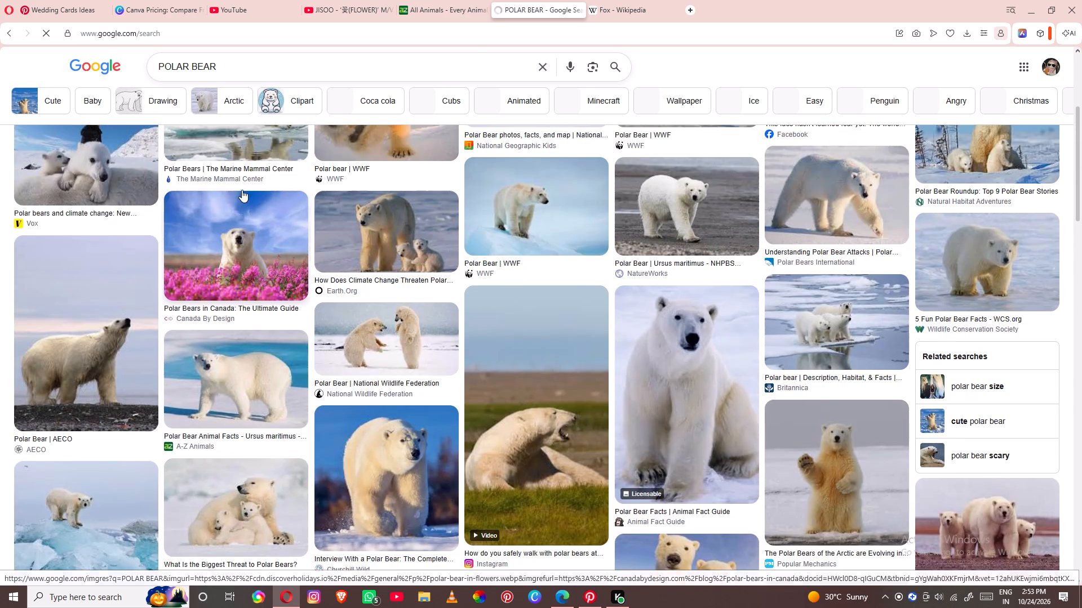
scroll(242, 189, up, 3)
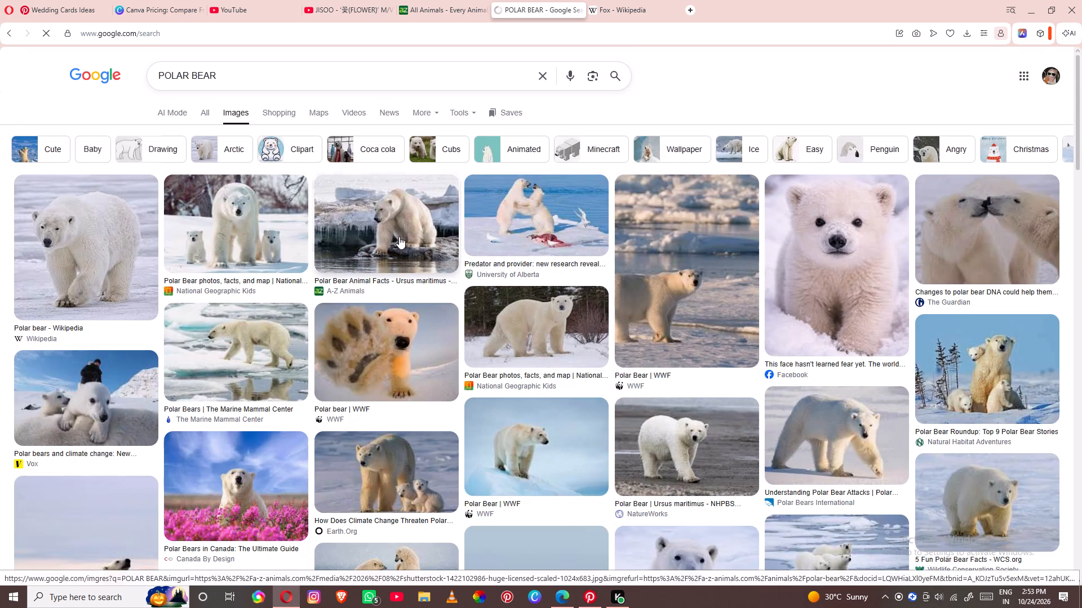
scroll(393, 236, down, 6)
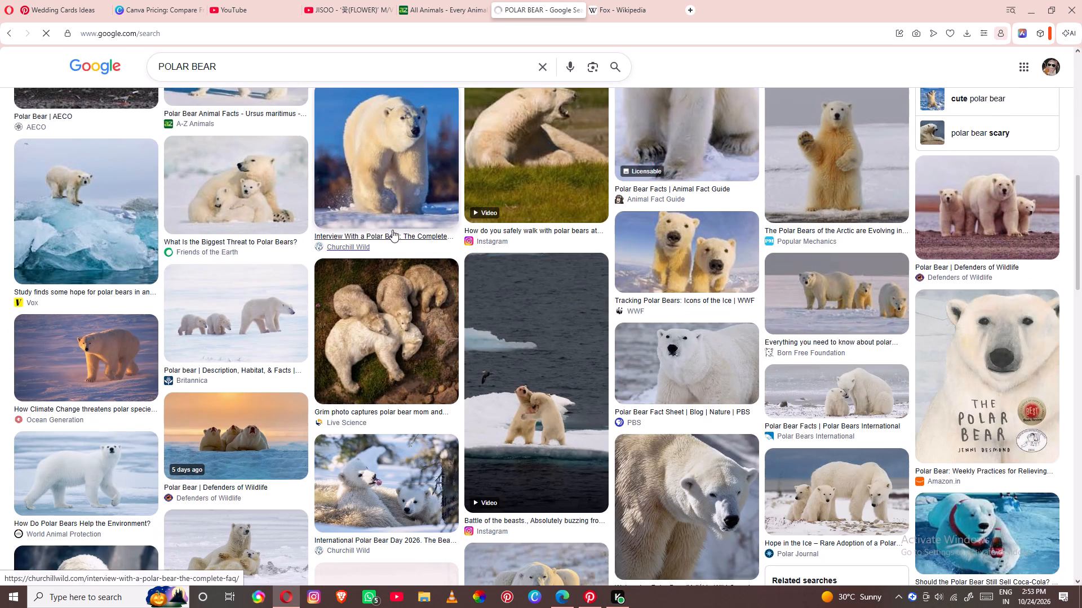
scroll(393, 227, down, 8)
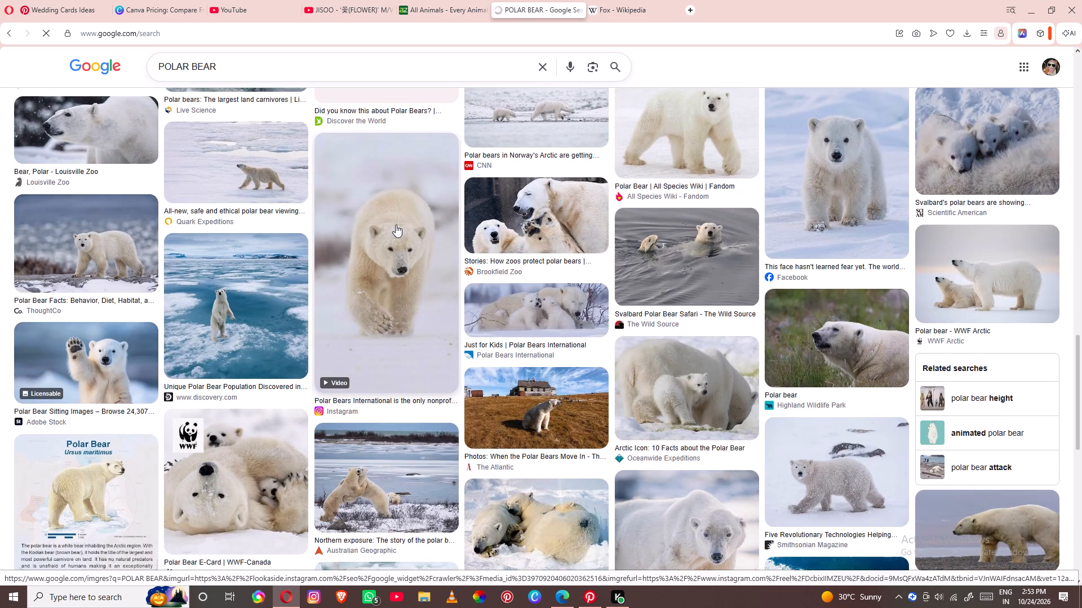
scroll(396, 225, down, 5)
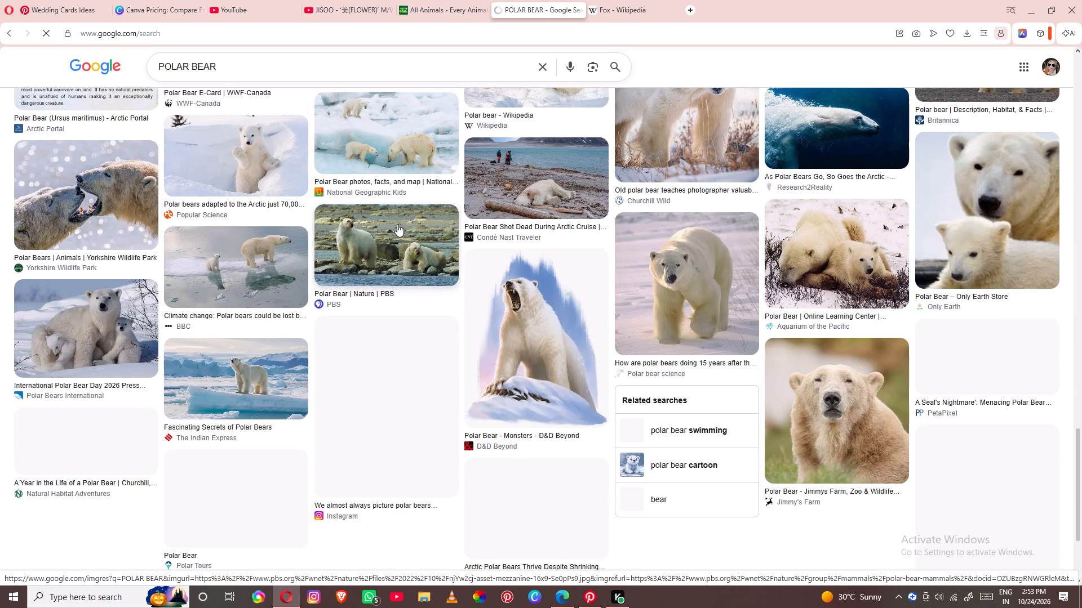
scroll(397, 231, down, 3)
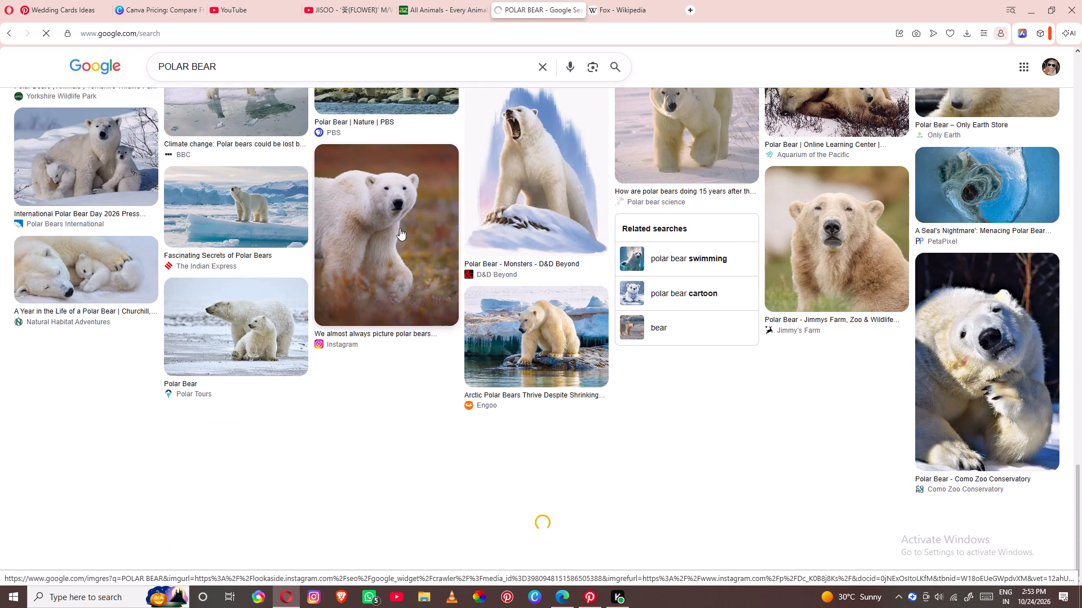
scroll(387, 223, down, 2)
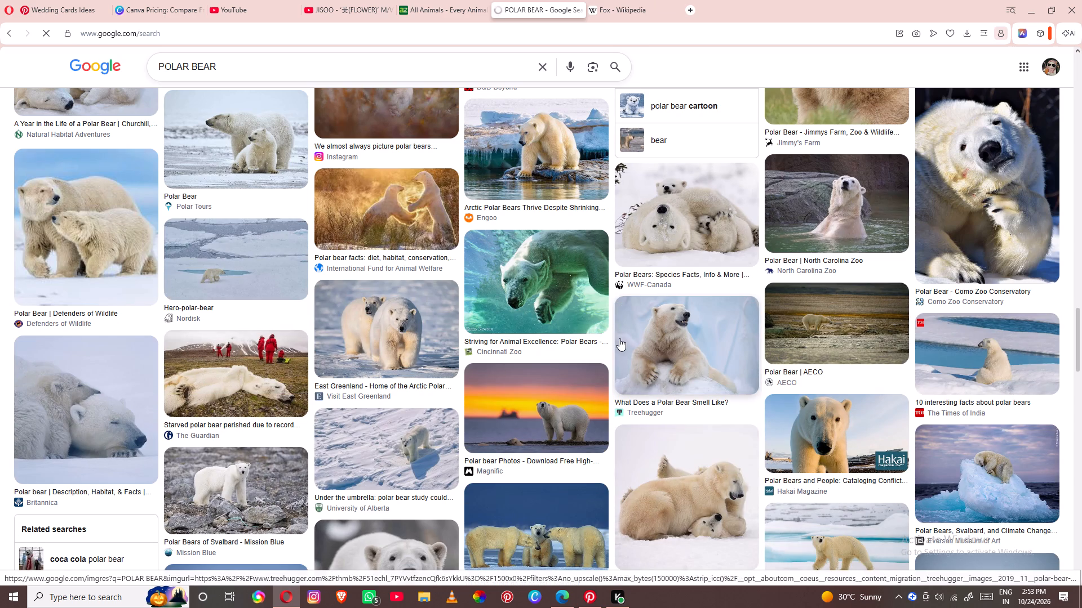
scroll(988, 214, up, 1)
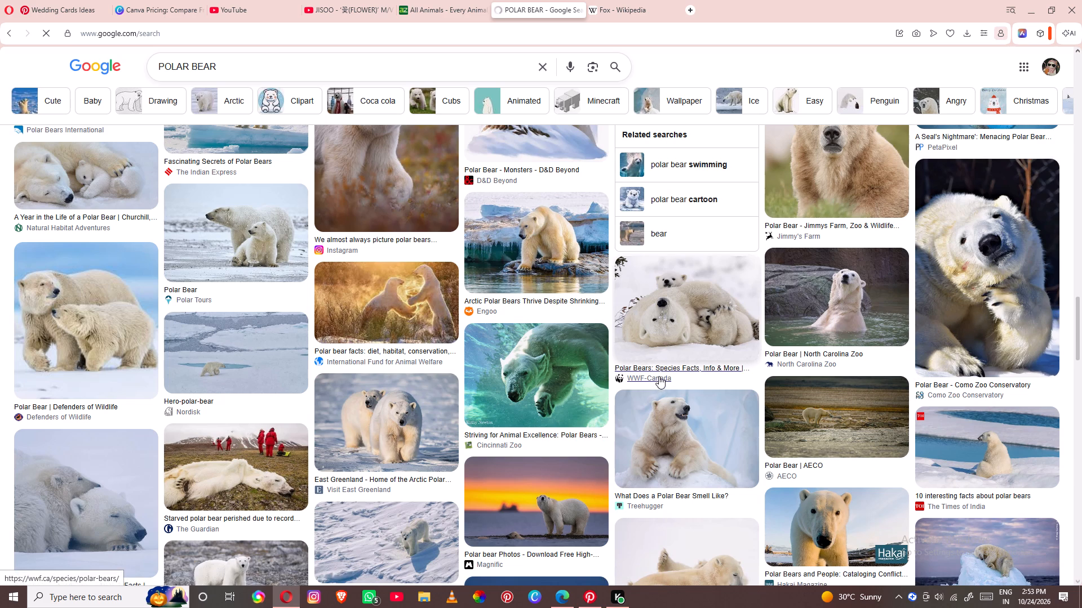
scroll(659, 376, down, 7)
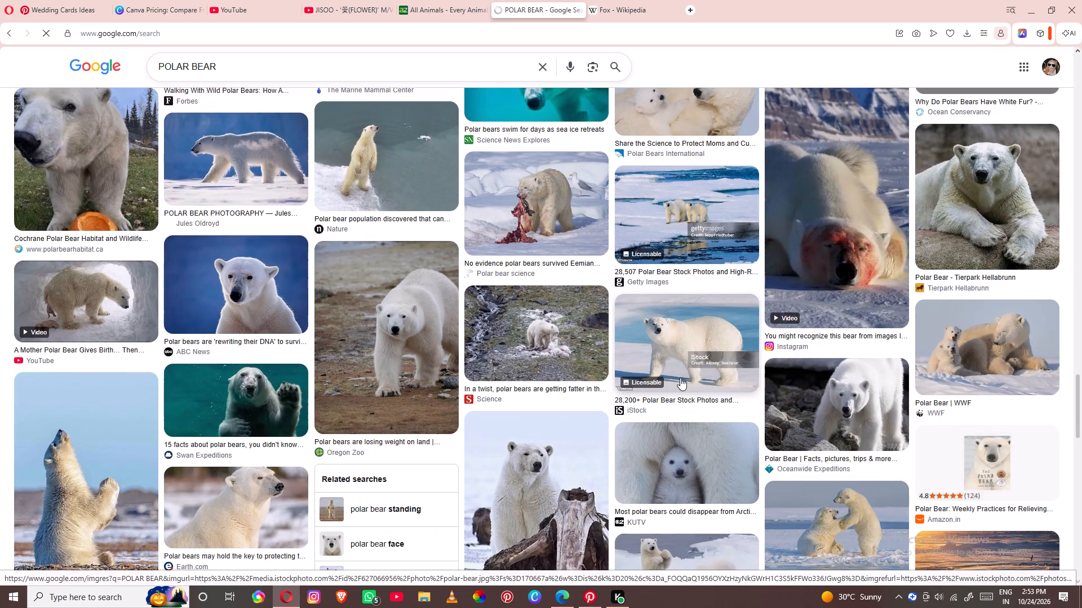
scroll(680, 378, down, 3)
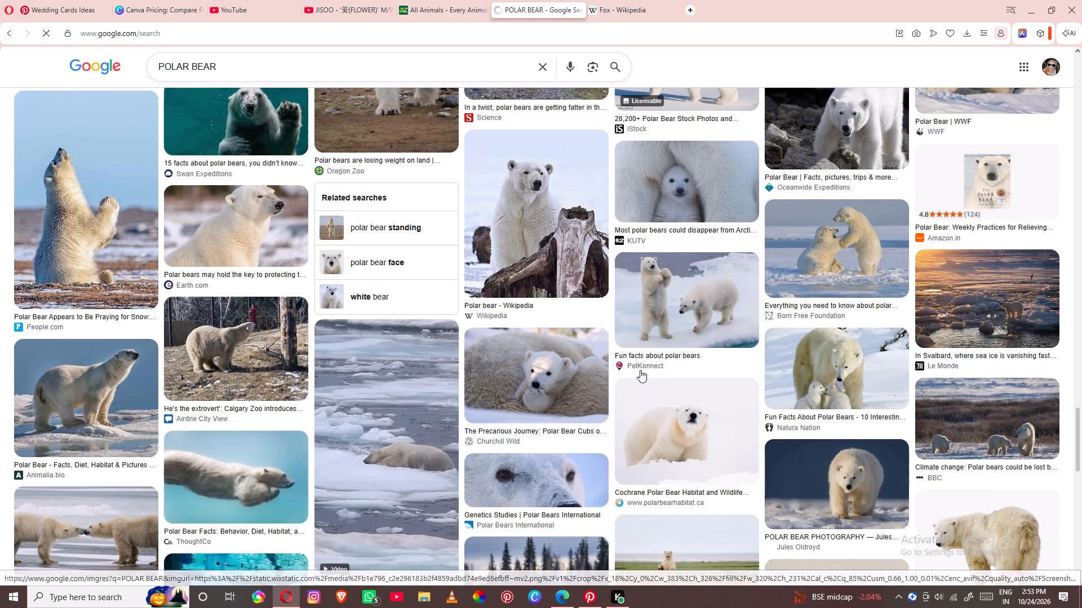
scroll(654, 361, down, 3)
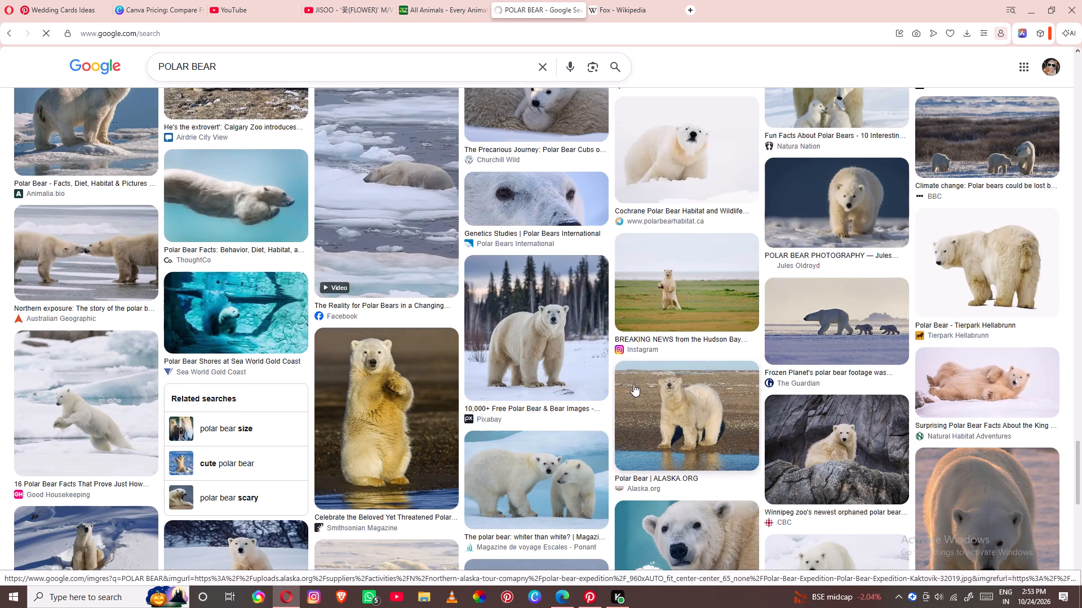
scroll(633, 384, down, 3)
scroll(923, 373, down, 3)
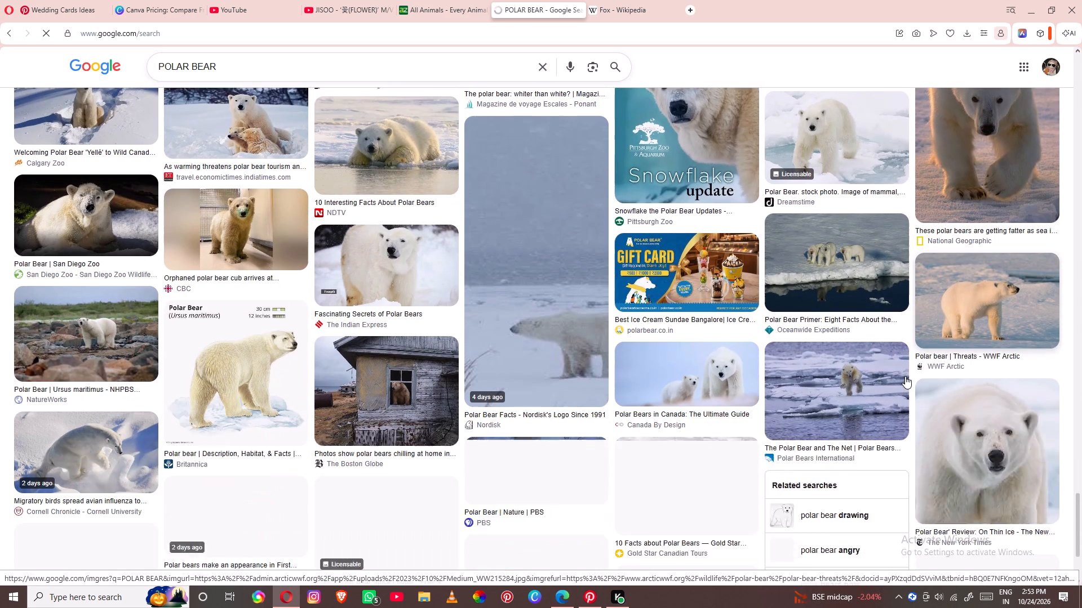
scroll(886, 308, up, 4)
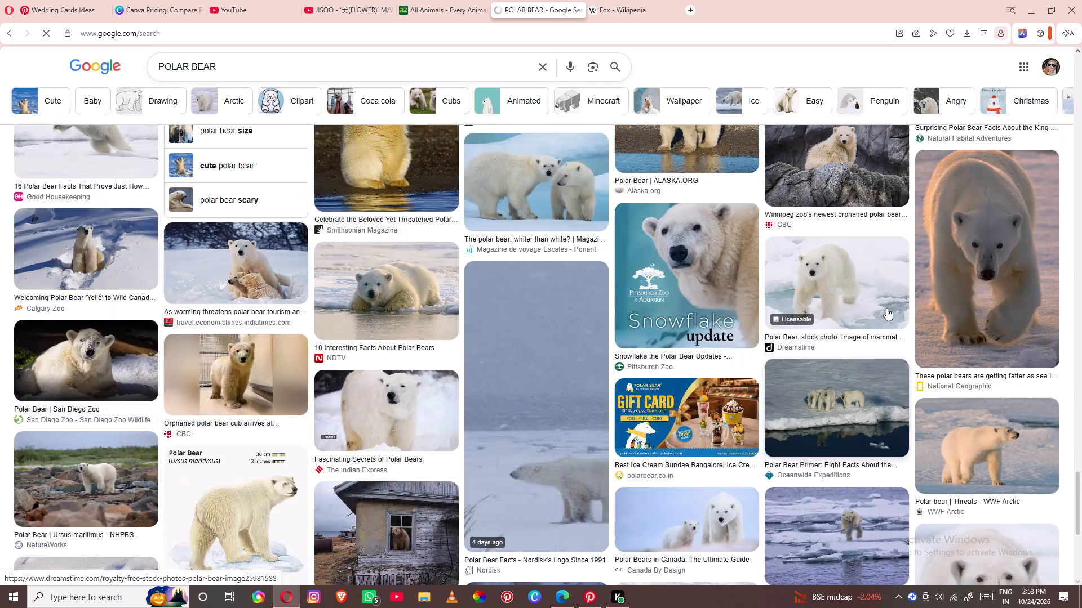
Copy the National Geographic photo of a polar bear walking toward the camera and paste it onto page 8 in Canva.
right_click(1004, 321)
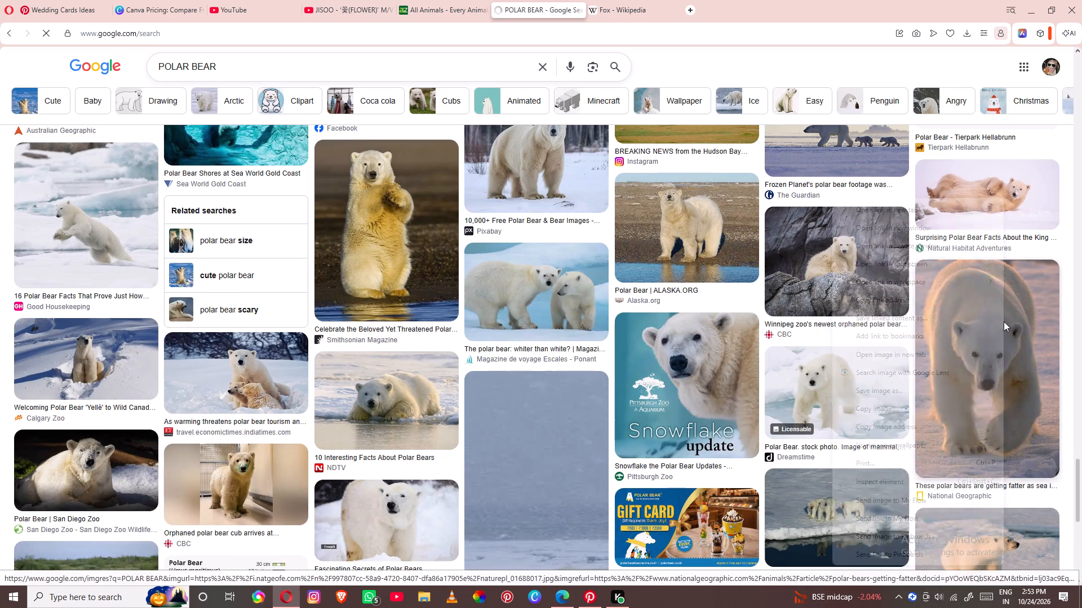
click(873, 403)
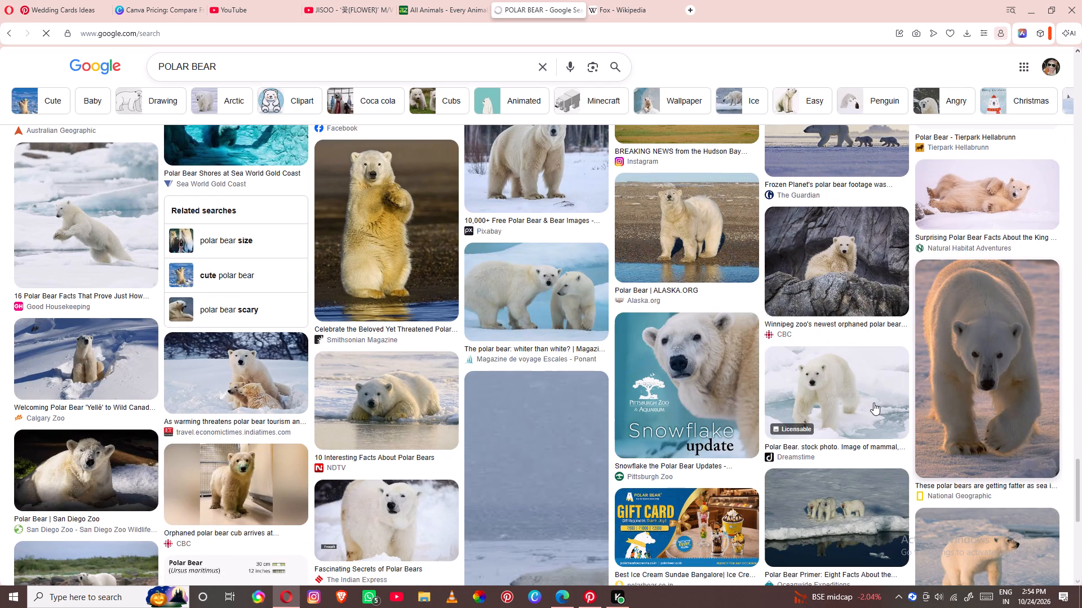
click(557, 607)
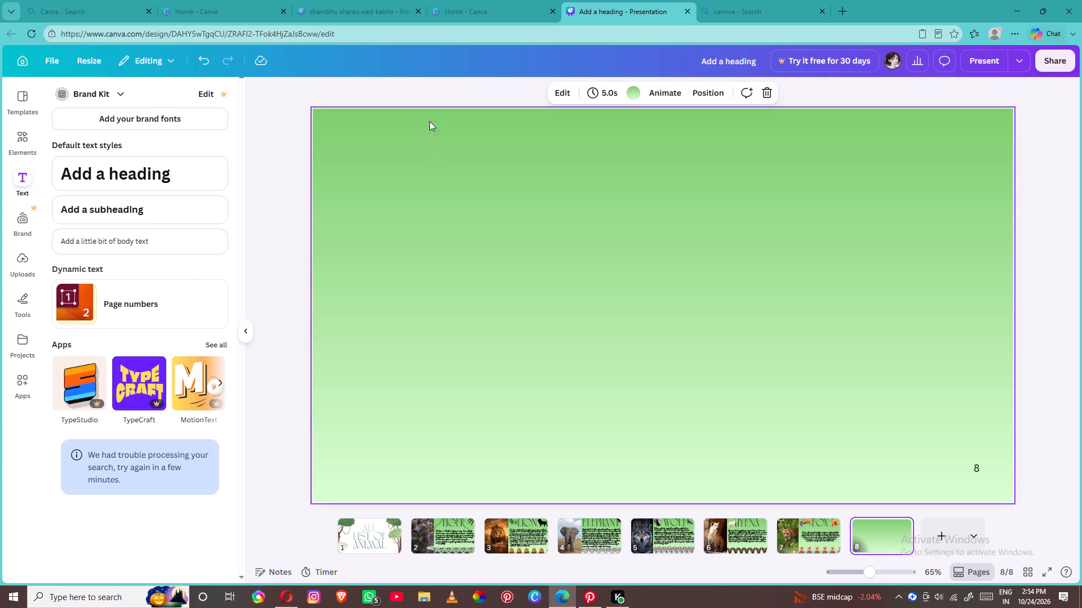
right_click(435, 133)
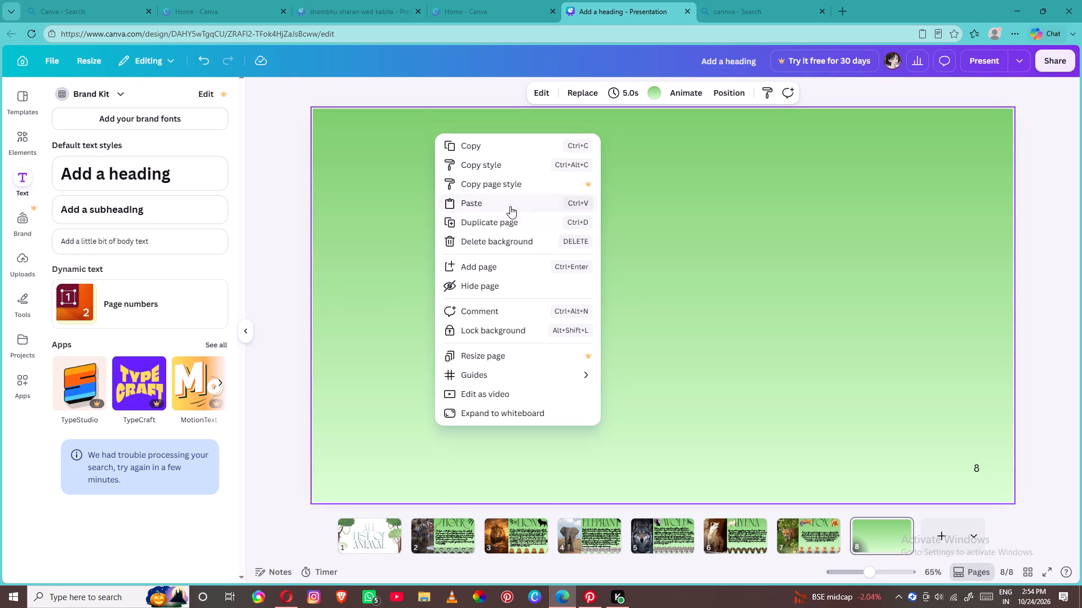
click(510, 206)
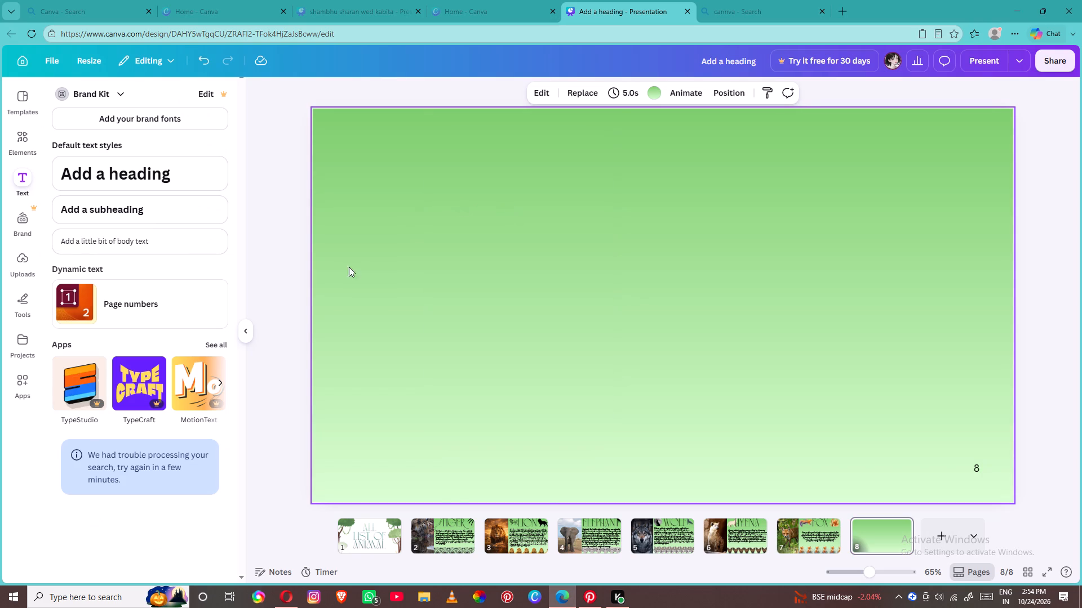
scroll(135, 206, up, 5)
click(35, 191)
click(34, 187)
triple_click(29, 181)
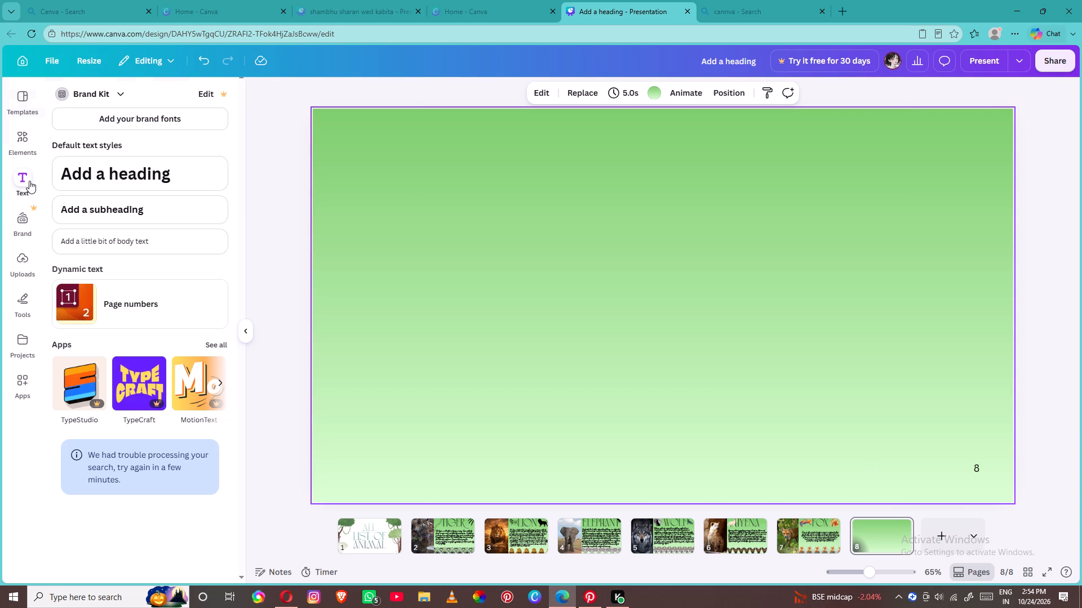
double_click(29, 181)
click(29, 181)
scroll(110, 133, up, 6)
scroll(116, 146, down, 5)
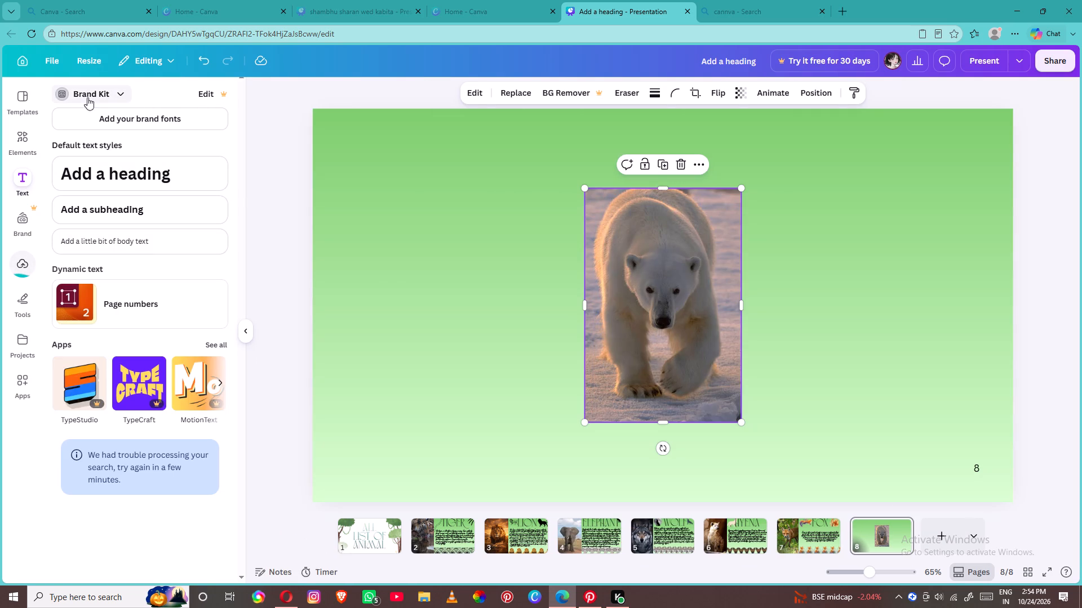
Move the polar bear photo to the page's top-left corner and enlarge it to the full page height.
drag(607, 328, 362, 255)
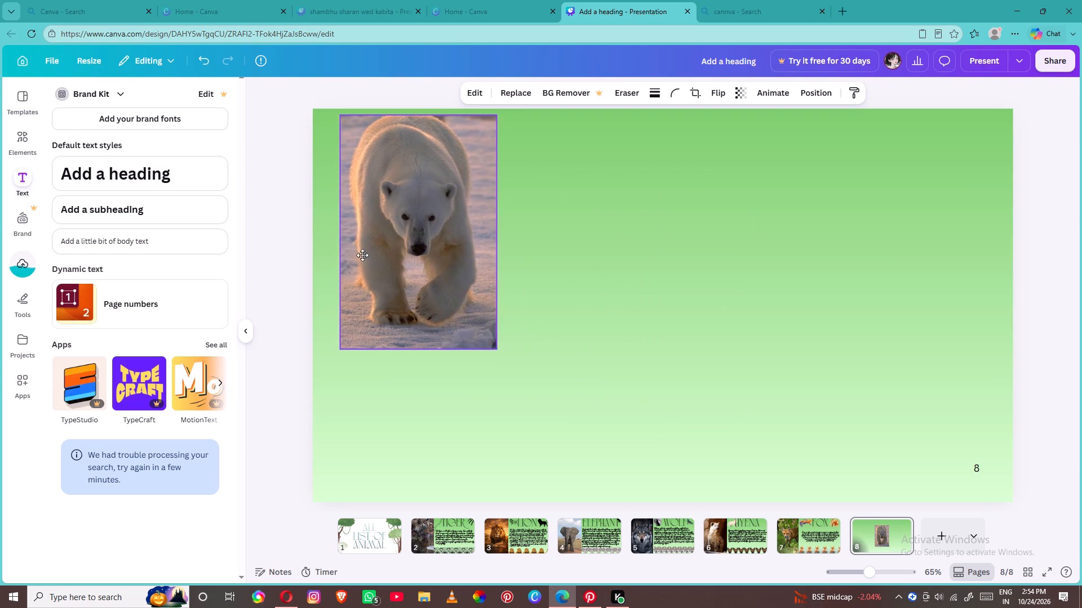
drag(362, 255, 334, 251)
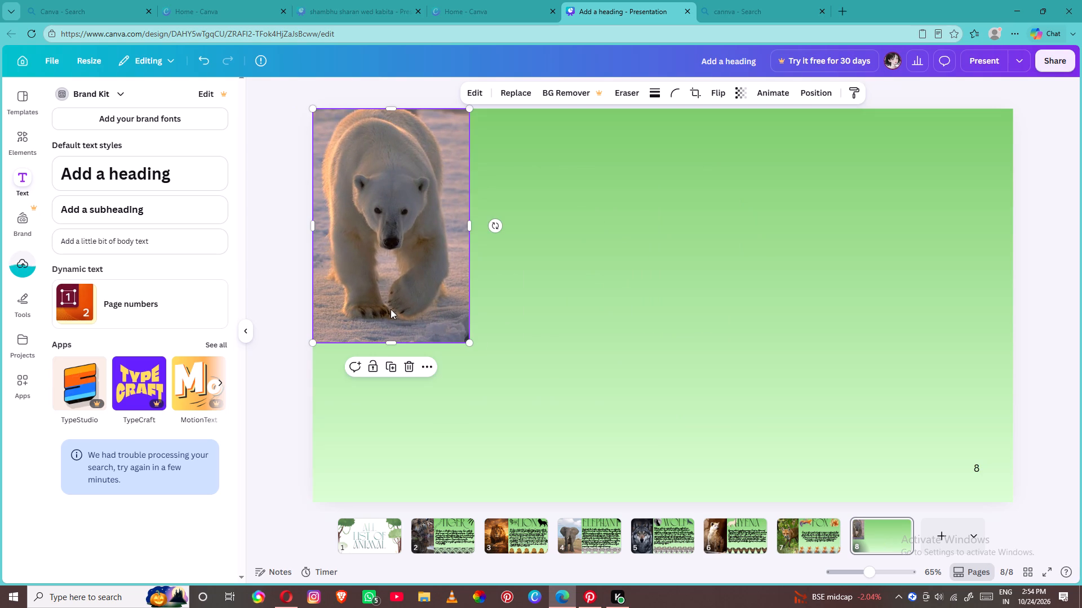
drag(473, 345, 631, 466)
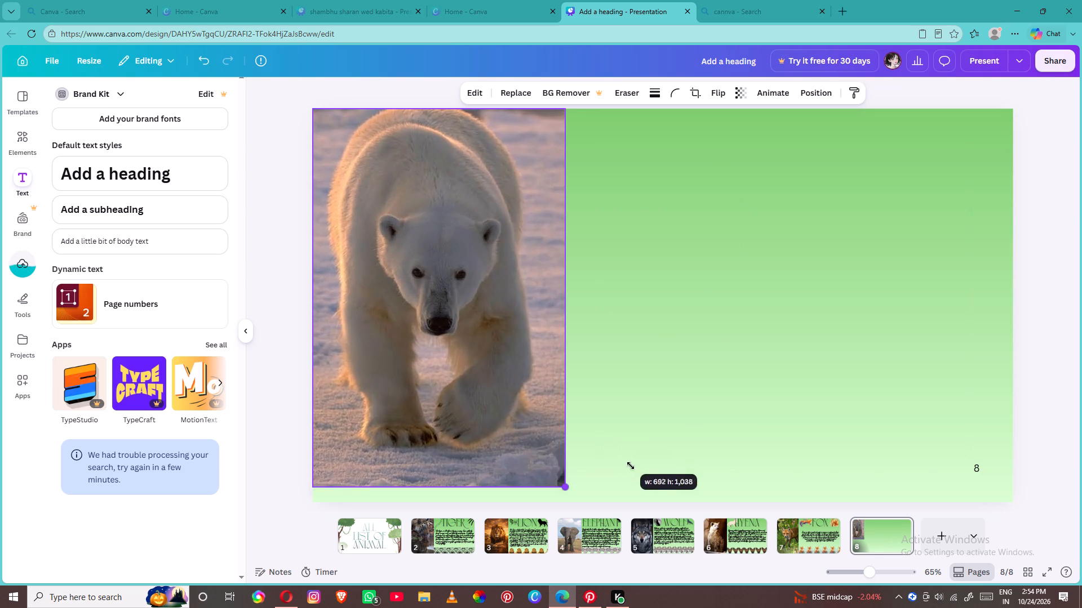
drag(631, 466, 637, 467)
Copy the HYENA heading from page 6 and paste it onto page 8.
click(752, 539)
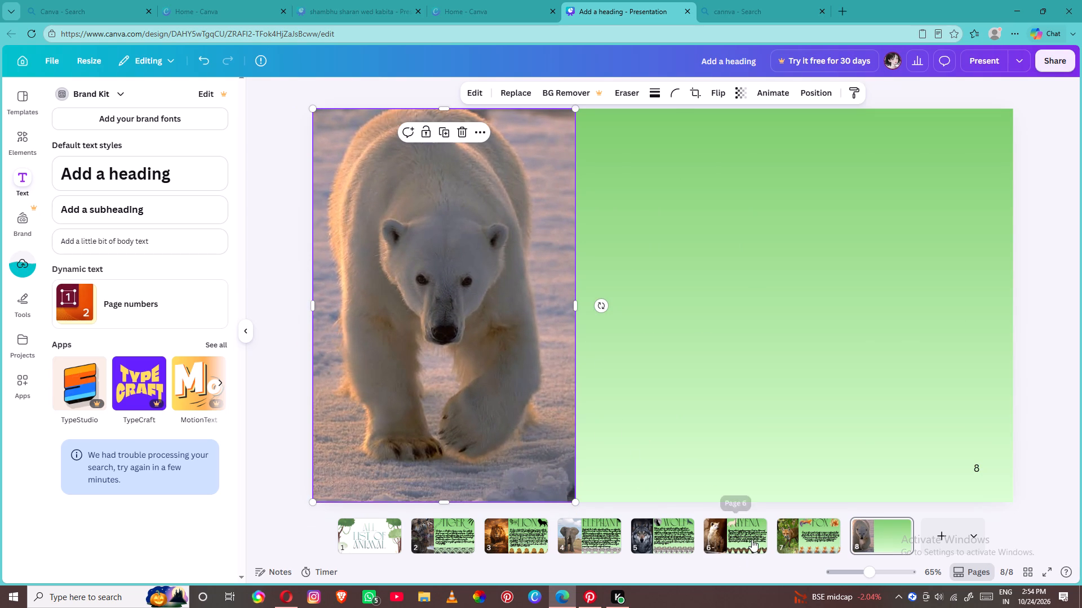
right_click(725, 135)
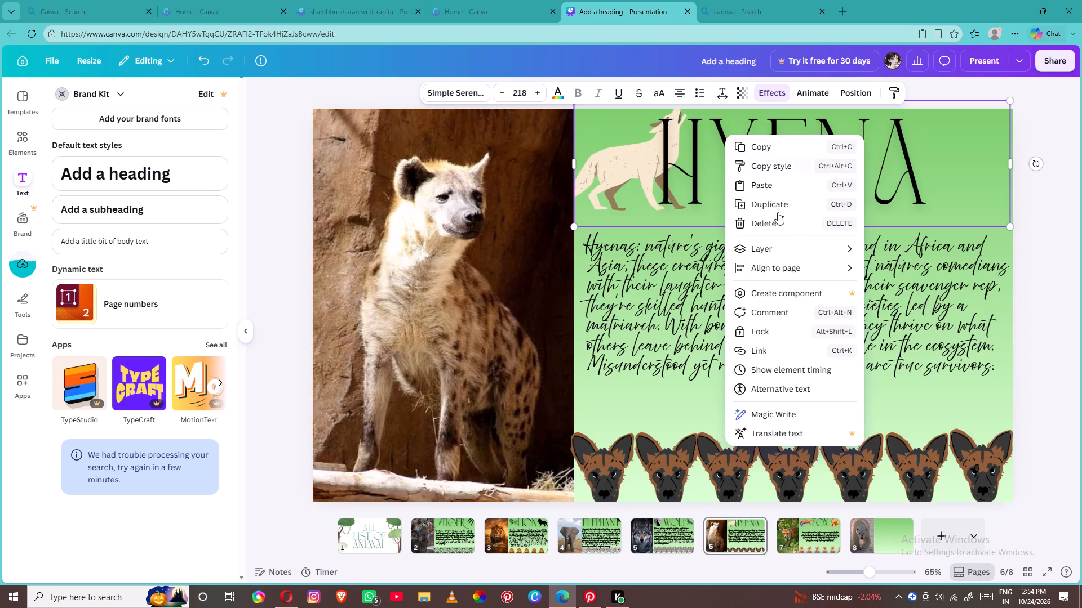
click(783, 151)
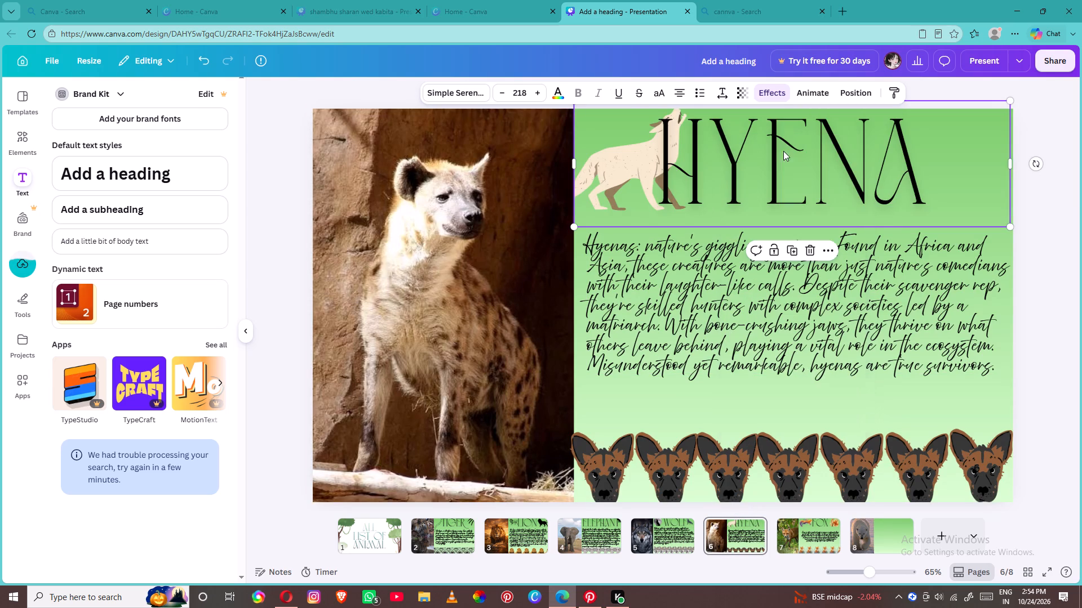
click(894, 538)
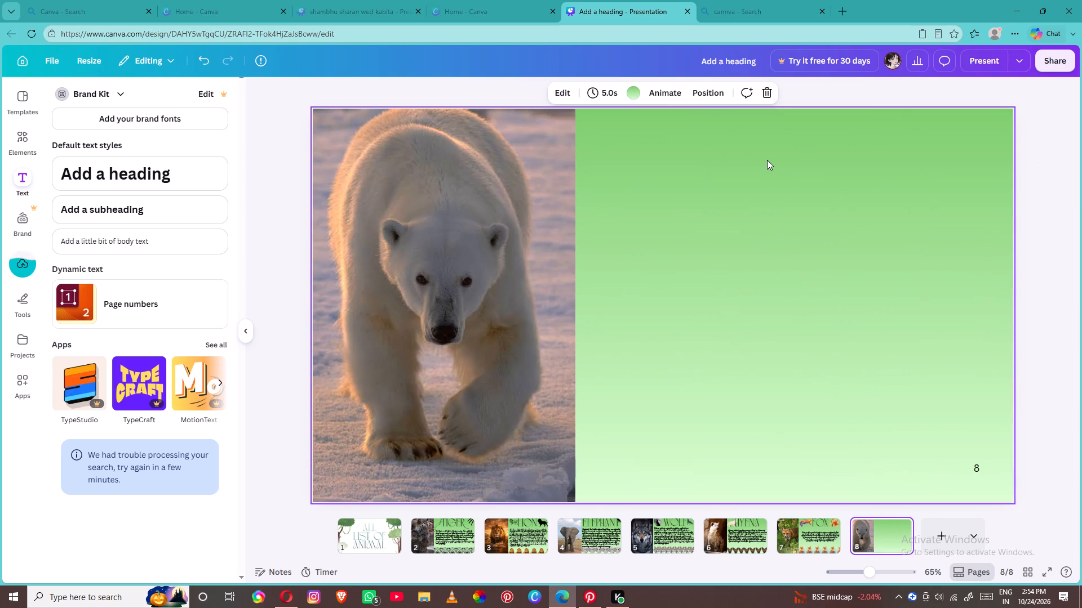
right_click(767, 160)
click(810, 230)
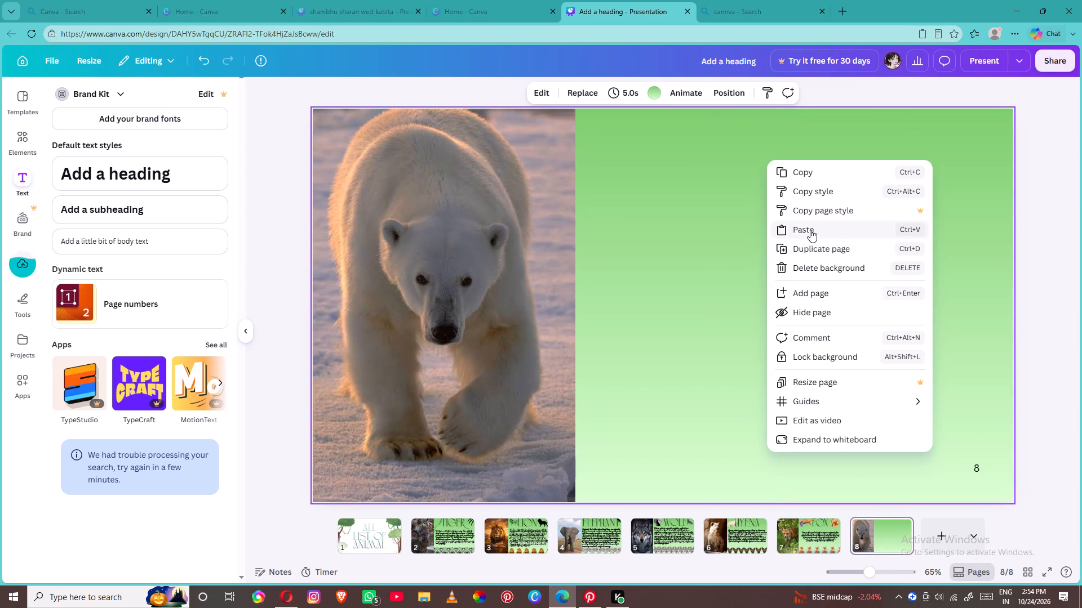
Replace the pasted heading's text with "POLAR BEAR".
click(830, 191)
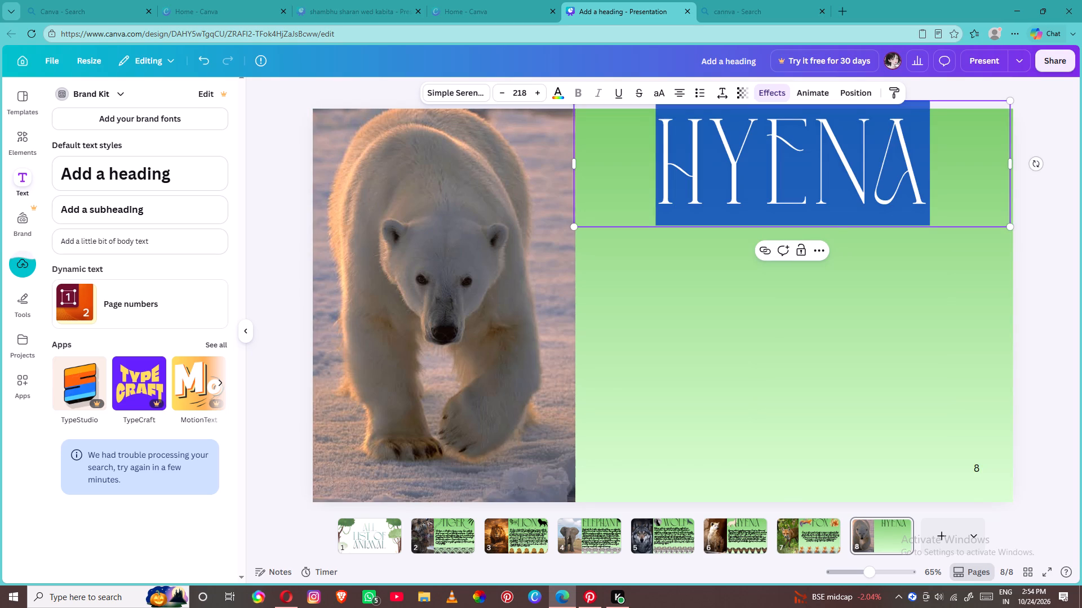
key(BackSpace)
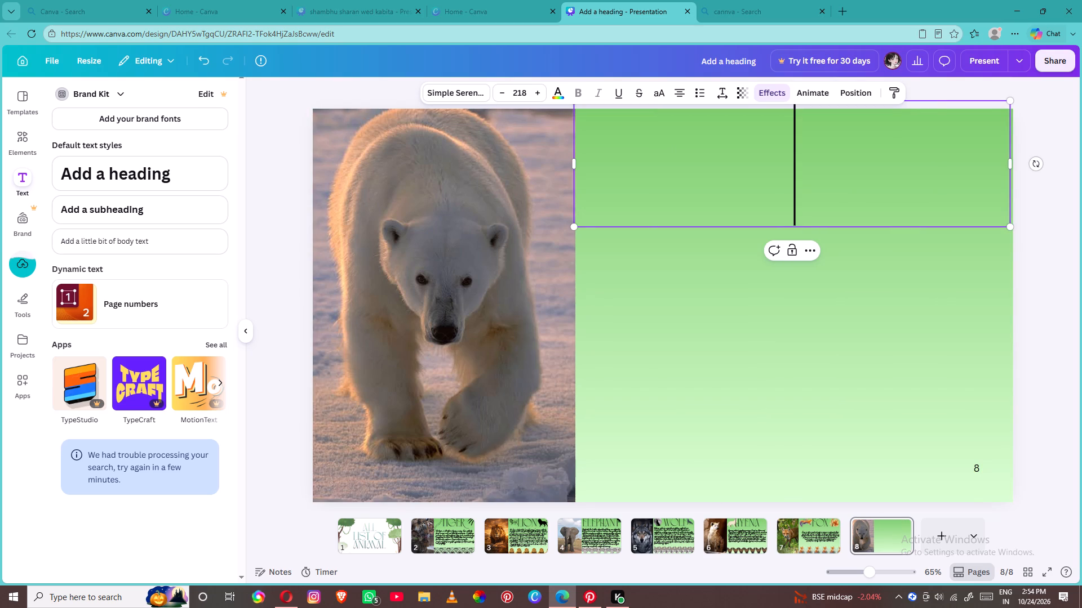
key(p)
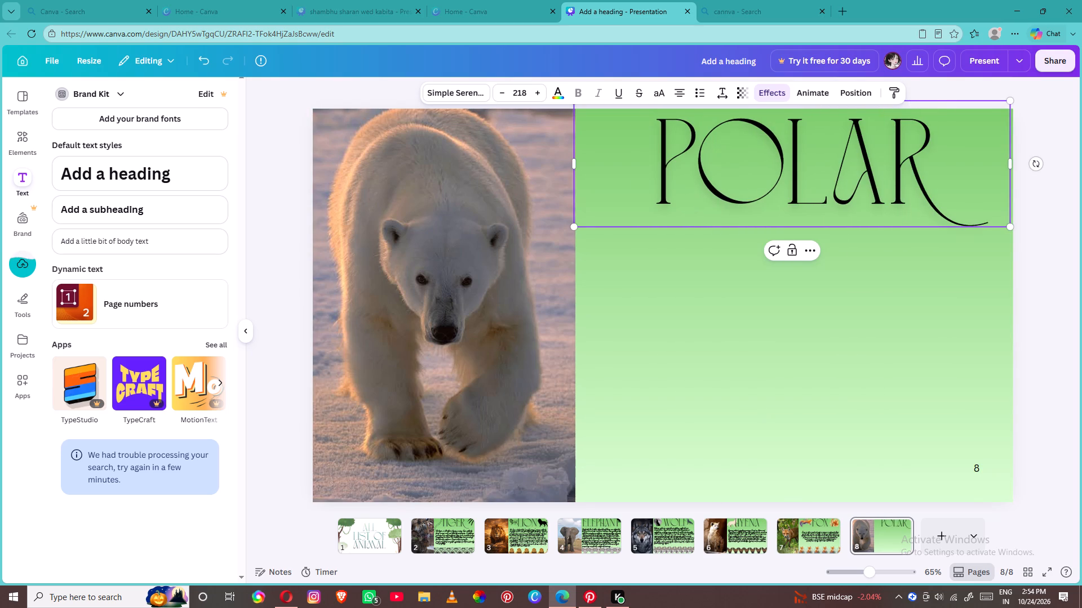
text(bear)
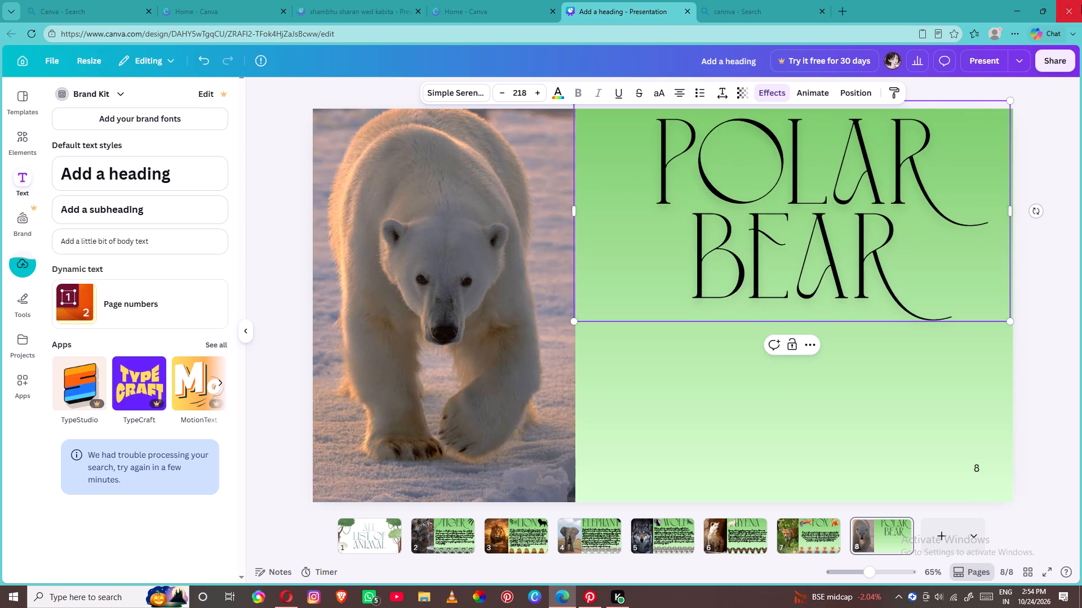
Scale the POLAR BEAR heading down to about size 140 and widen its text box so it fits on one line.
drag(1012, 97, 900, 243)
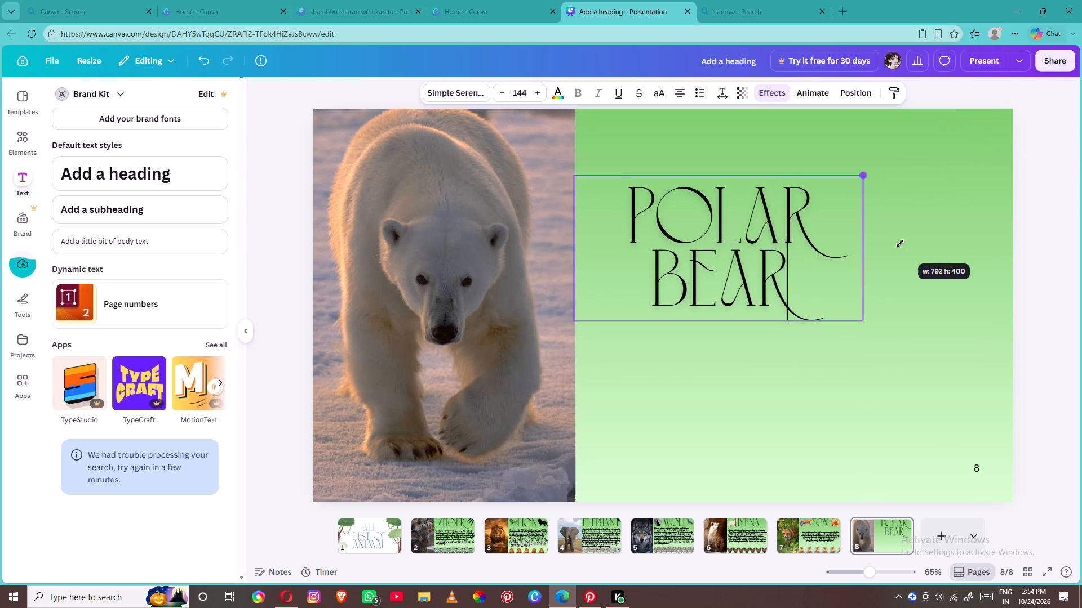
drag(900, 243, 894, 252)
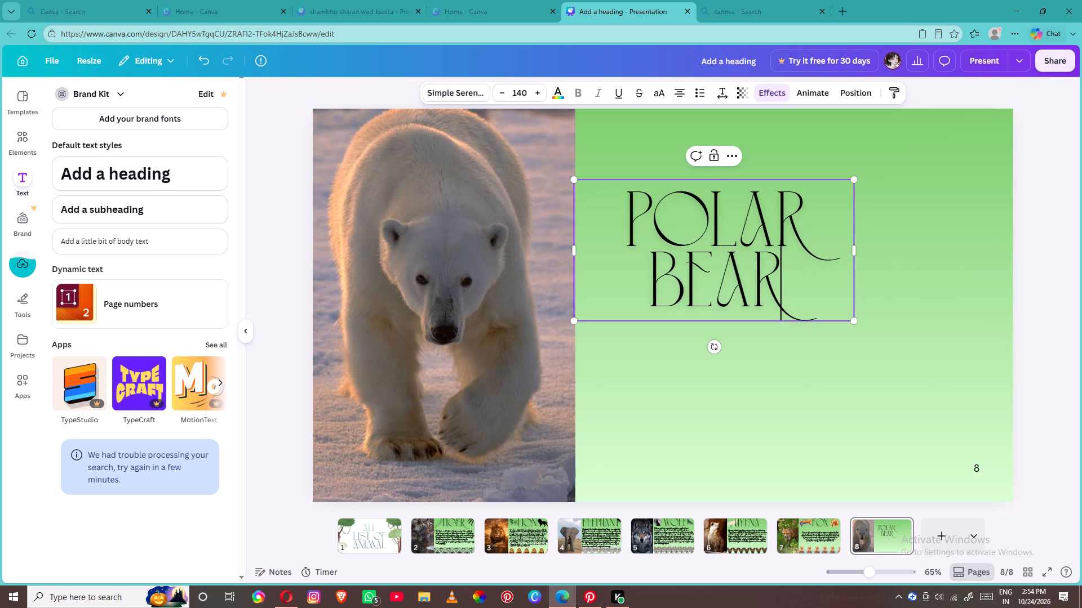
drag(856, 233, 974, 230)
drag(975, 229, 987, 229)
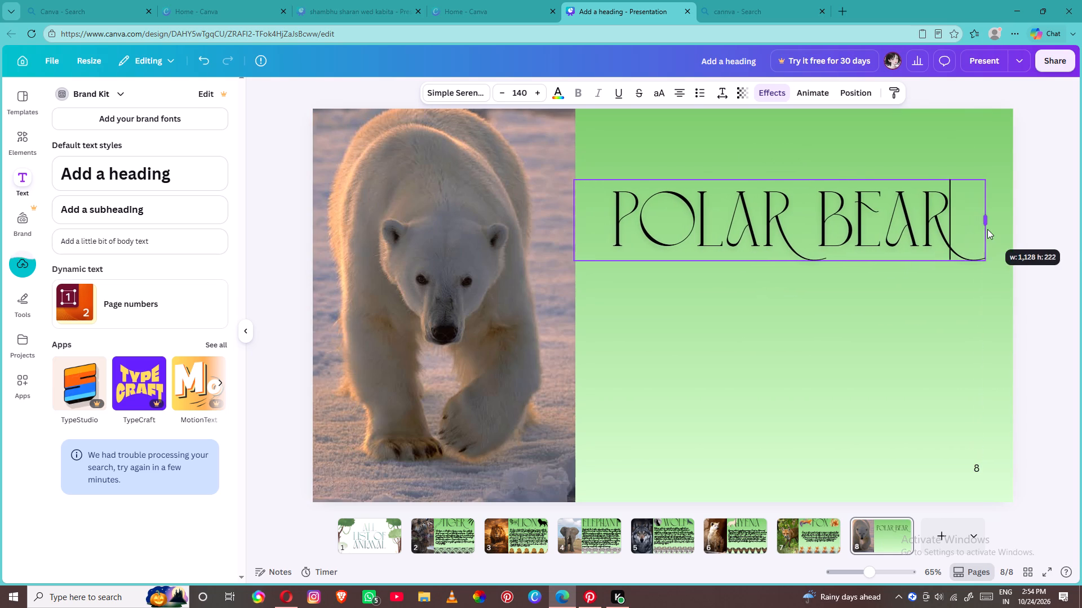
drag(987, 229, 997, 230)
click(997, 230)
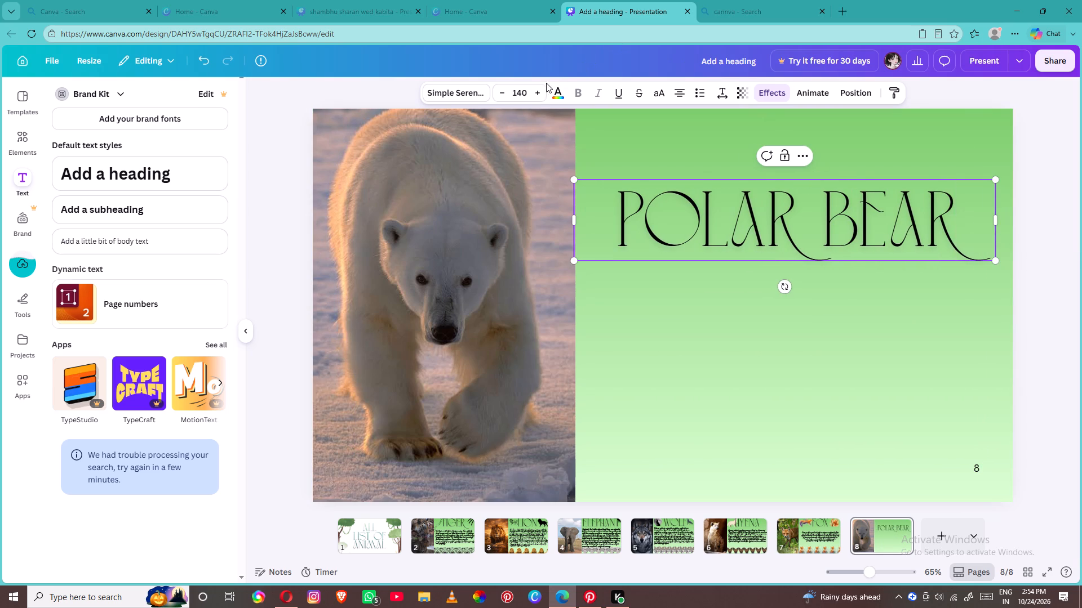
Increase the POLAR BEAR heading's font size to 156.
click(538, 90)
triple_click(538, 90)
click(538, 90)
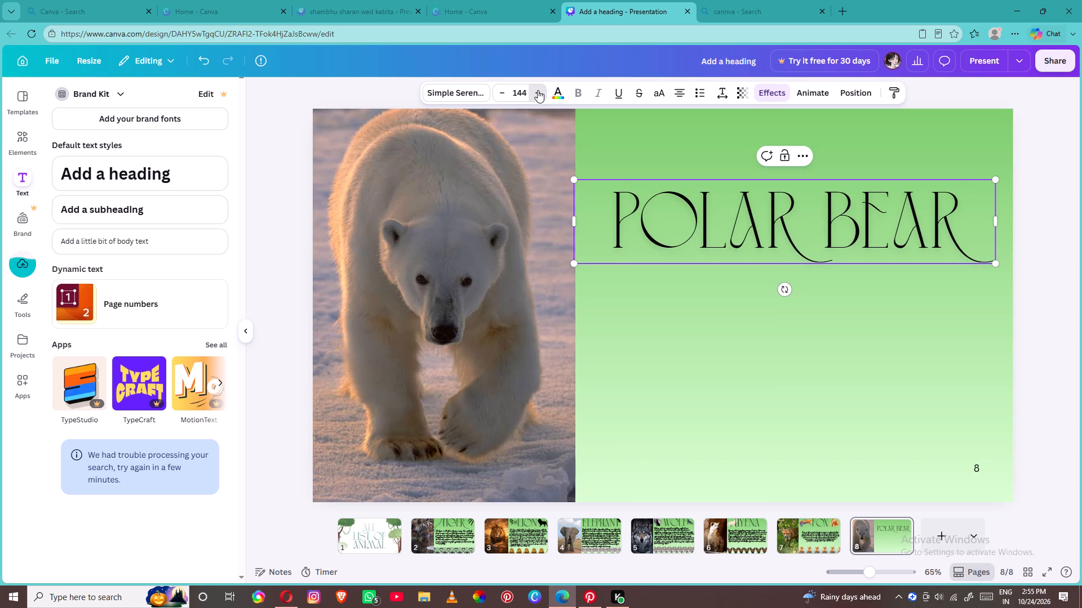
triple_click(538, 90)
right_click(538, 90)
triple_click(538, 90)
triple_click(538, 90)
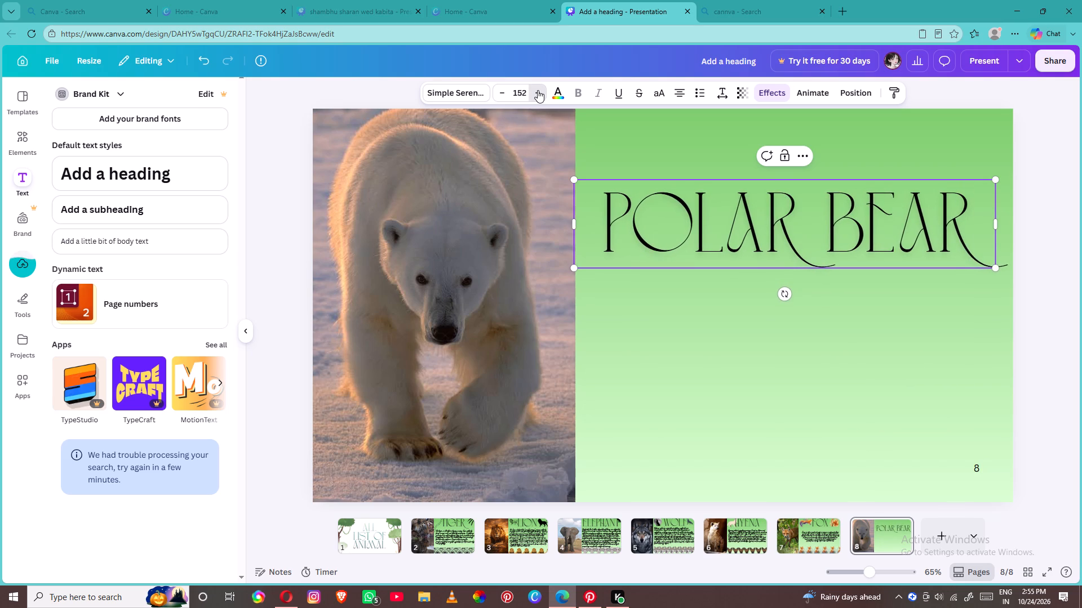
triple_click(538, 90)
click(680, 289)
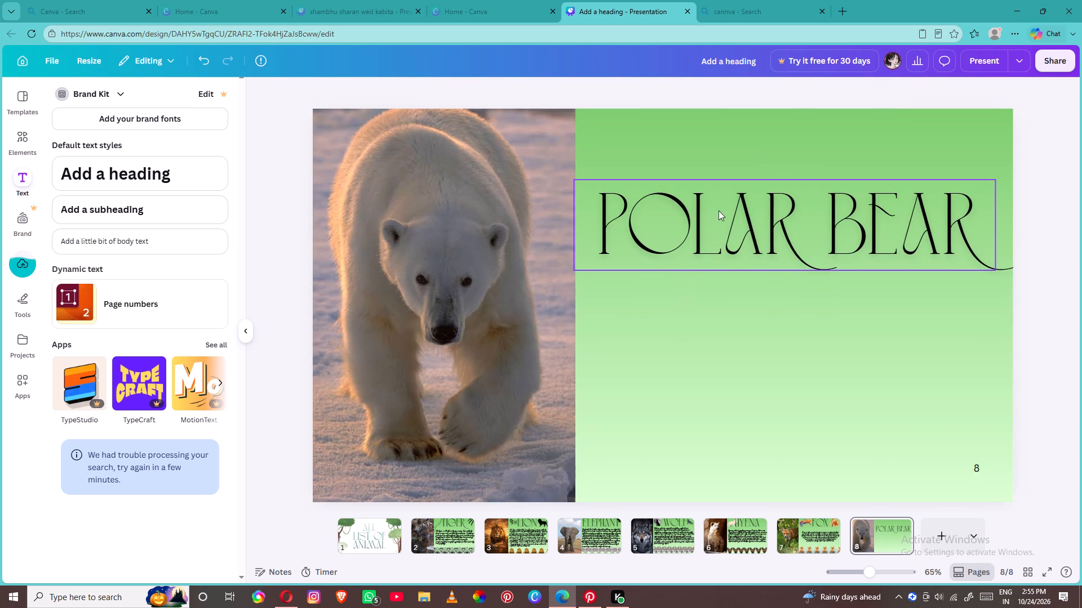
Move the POLAR BEAR heading to the top of the page's green area, beside the photo.
drag(730, 194, 747, 124)
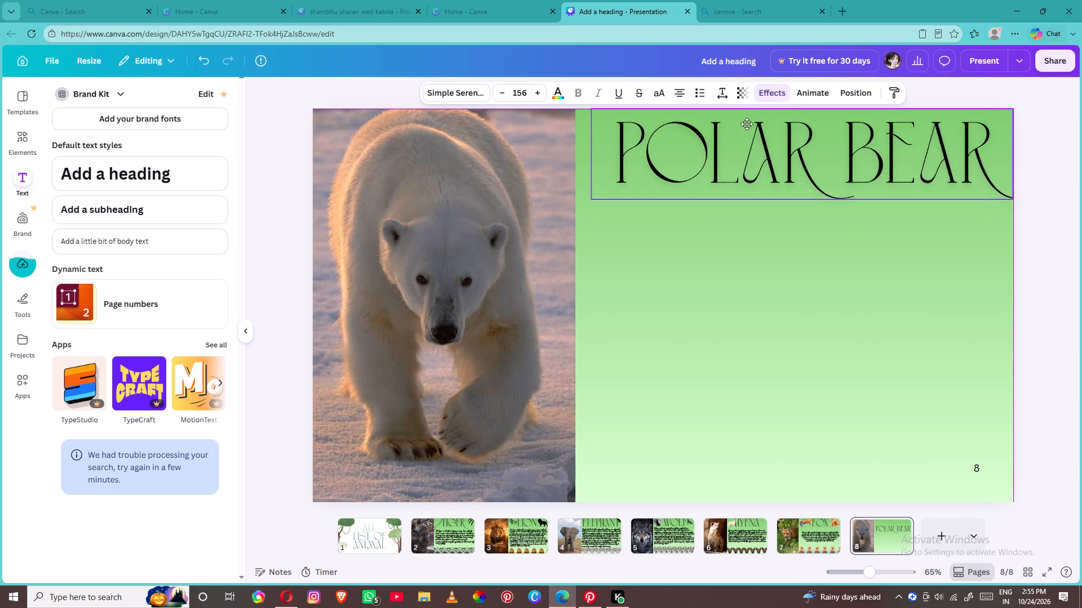
drag(747, 124, 738, 119)
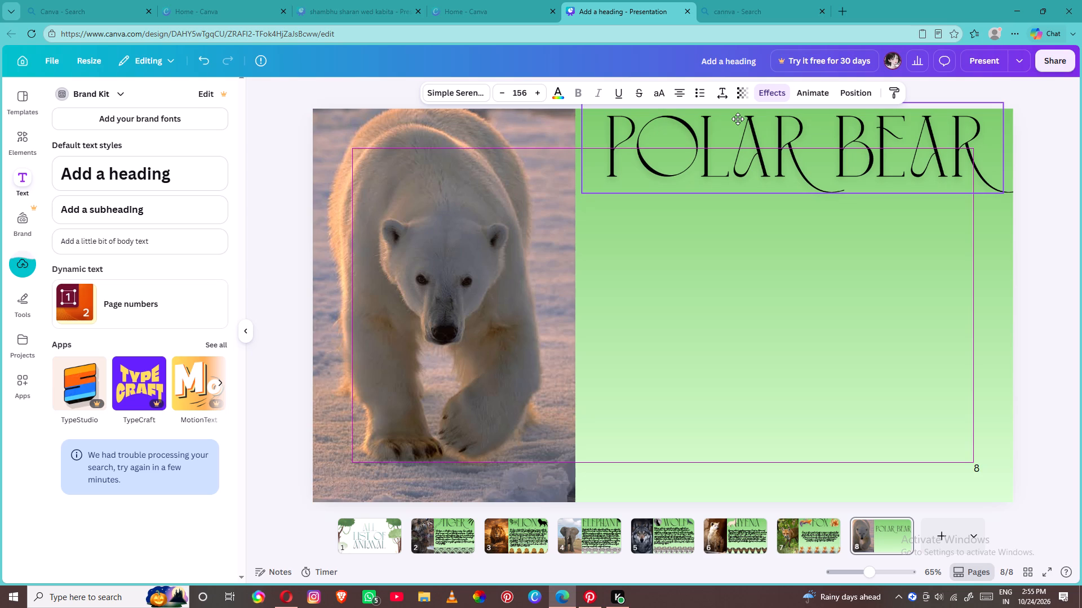
drag(738, 119, 736, 119)
click(668, 229)
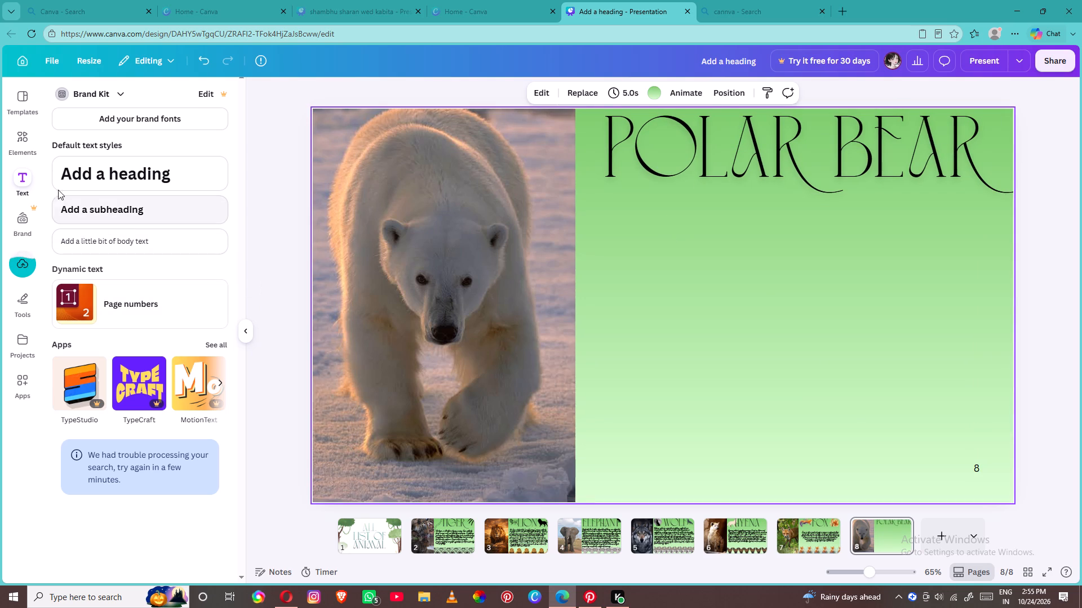
Replace the FOX element search with a search for "polar bear", keeping page 8 open for editing.
click(15, 129)
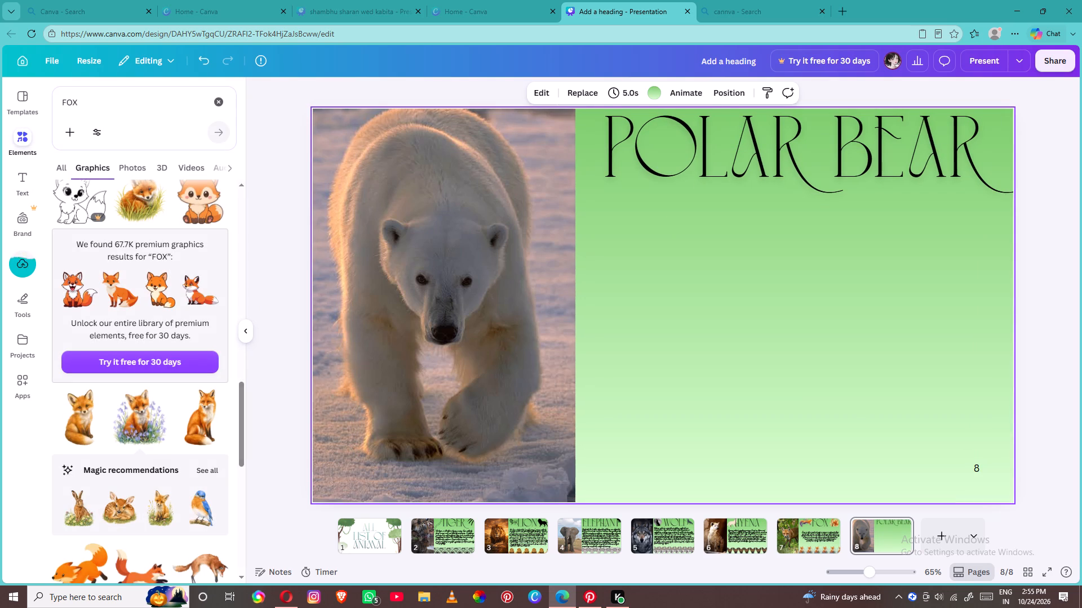
click(216, 102)
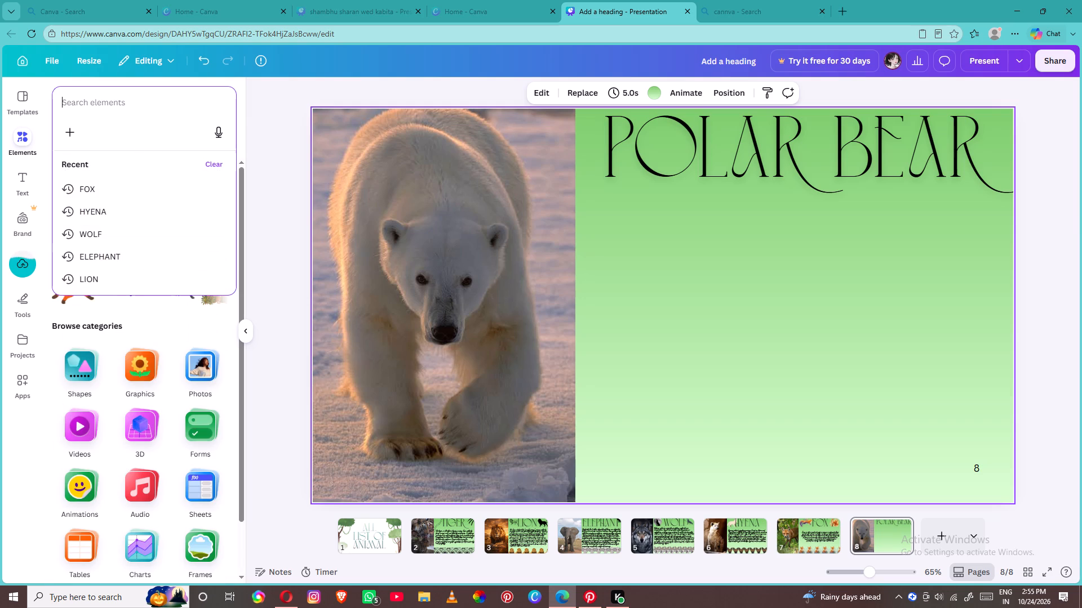
text(polar bear)
key(Return)
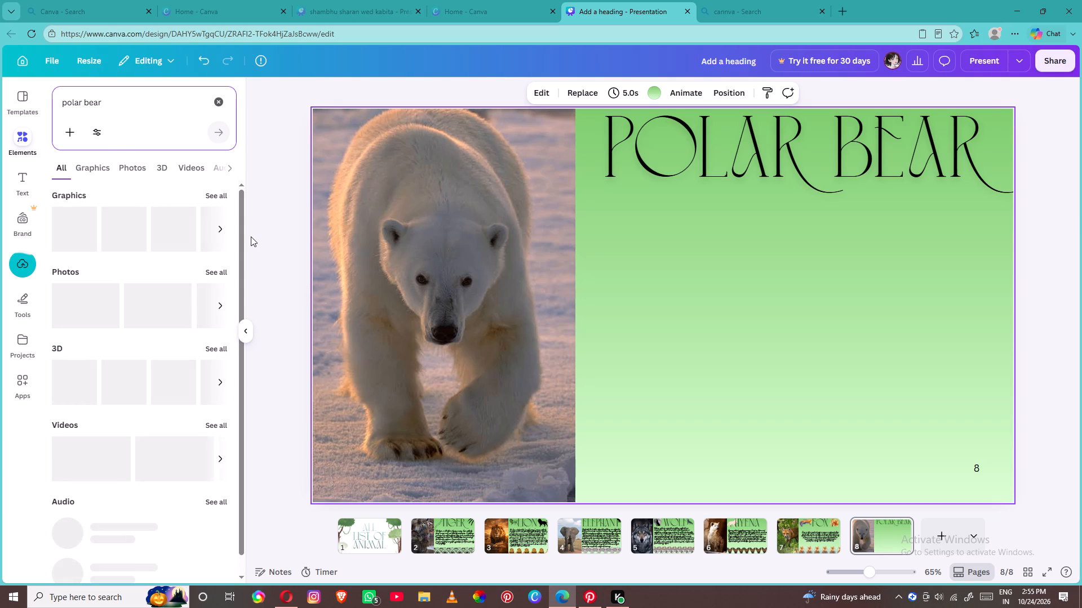
click(379, 534)
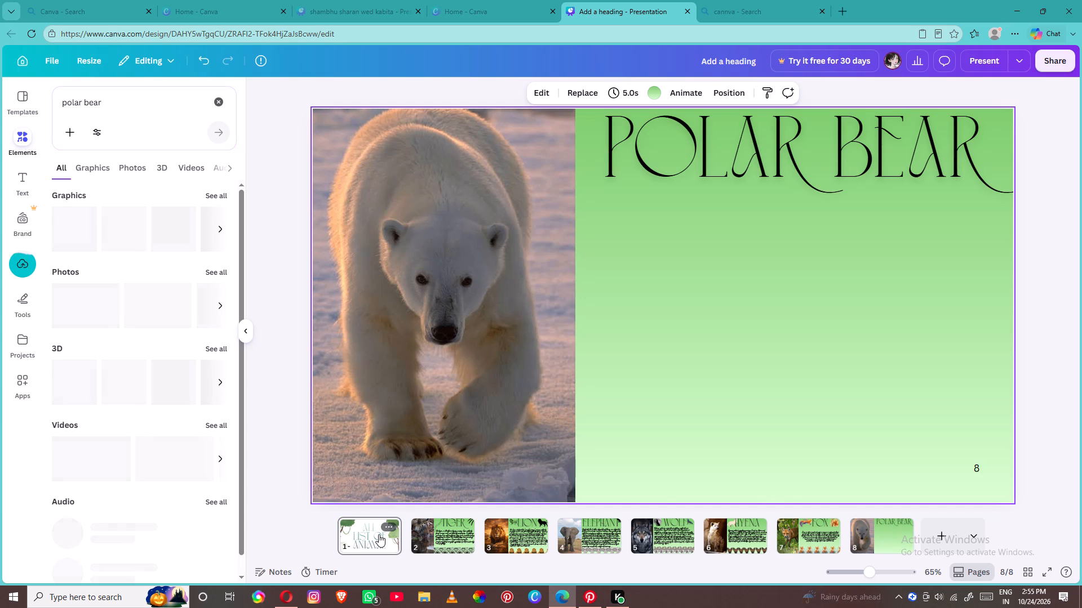
click(875, 539)
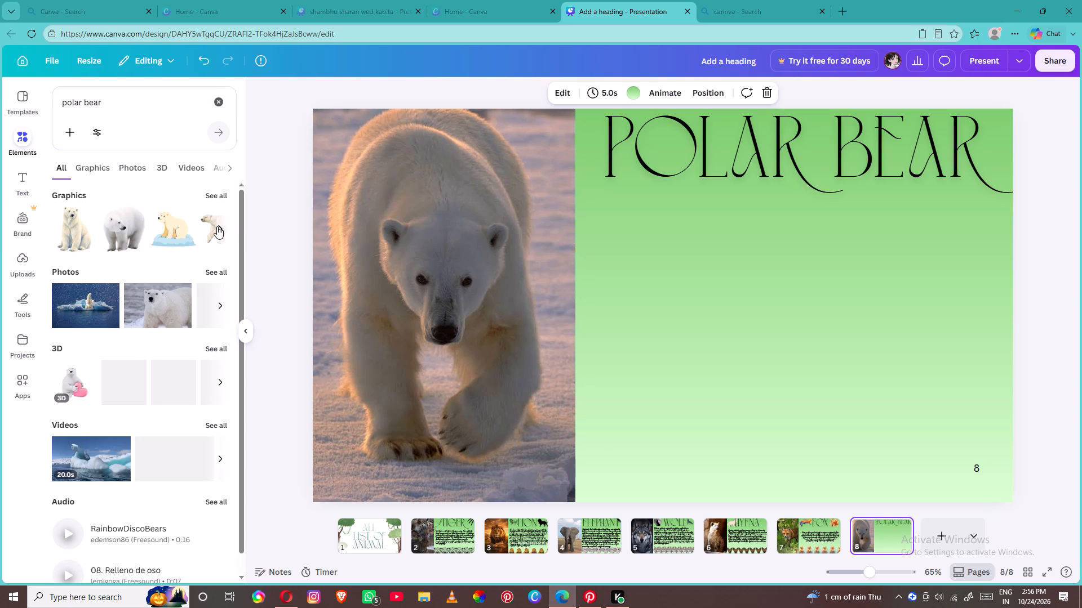
Add the graphic of a white polar bear sitting upright to page 8.
click(217, 226)
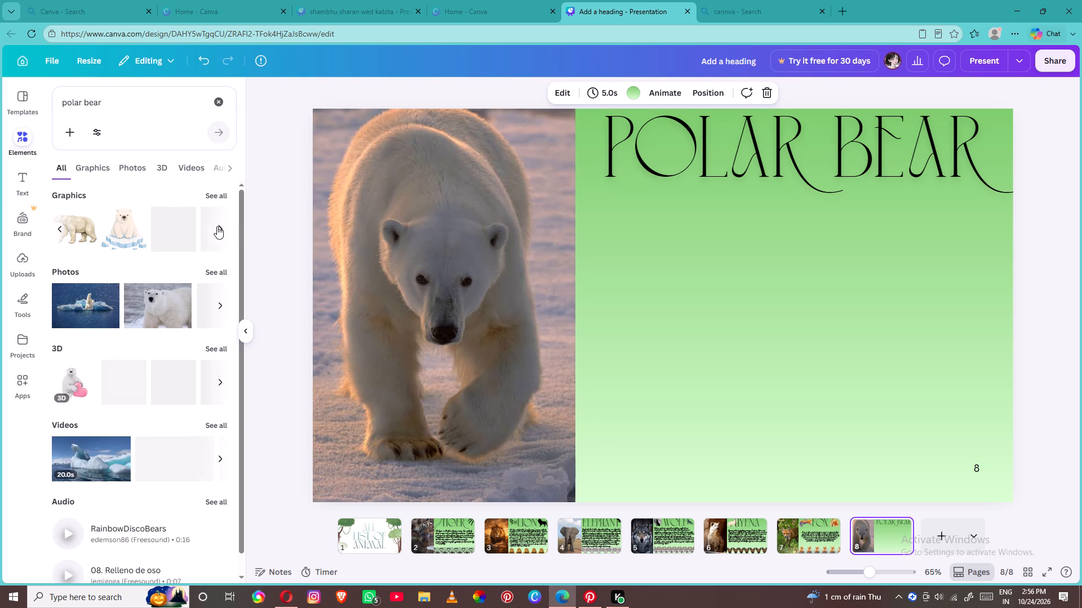
click(67, 231)
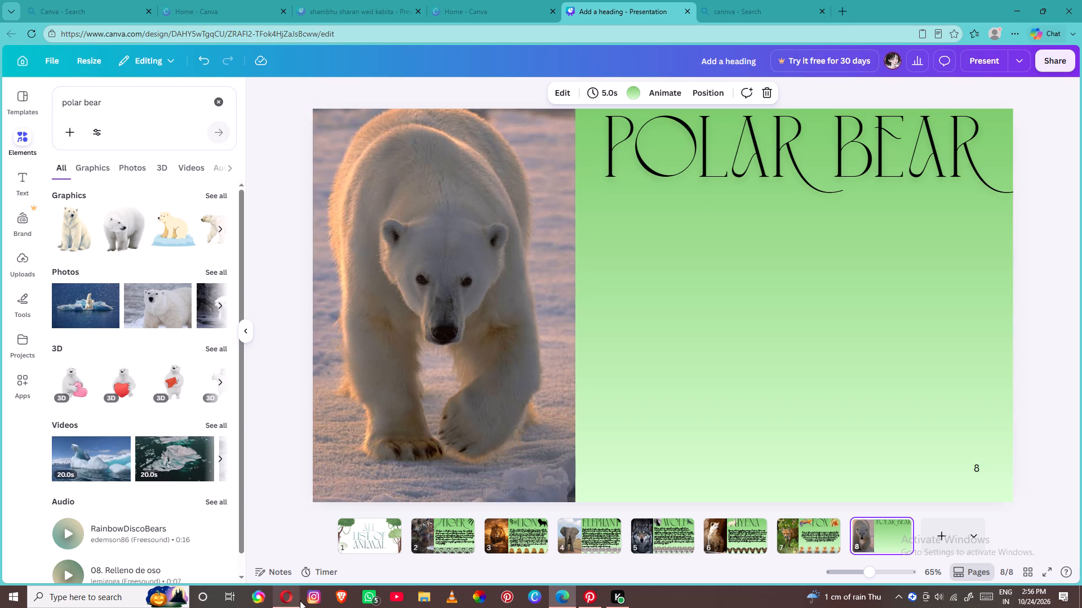
click(71, 227)
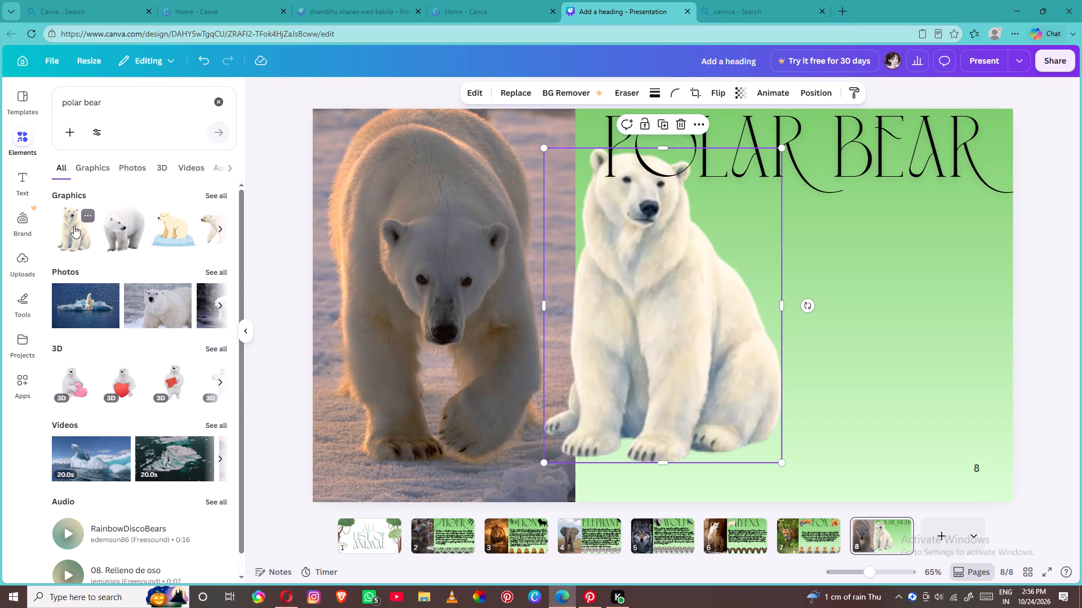
Shrink the upright sitting polar bear graphic and place it at the top of the green area, over the heading's first letter.
drag(548, 150, 547, 150)
drag(547, 150, 729, 331)
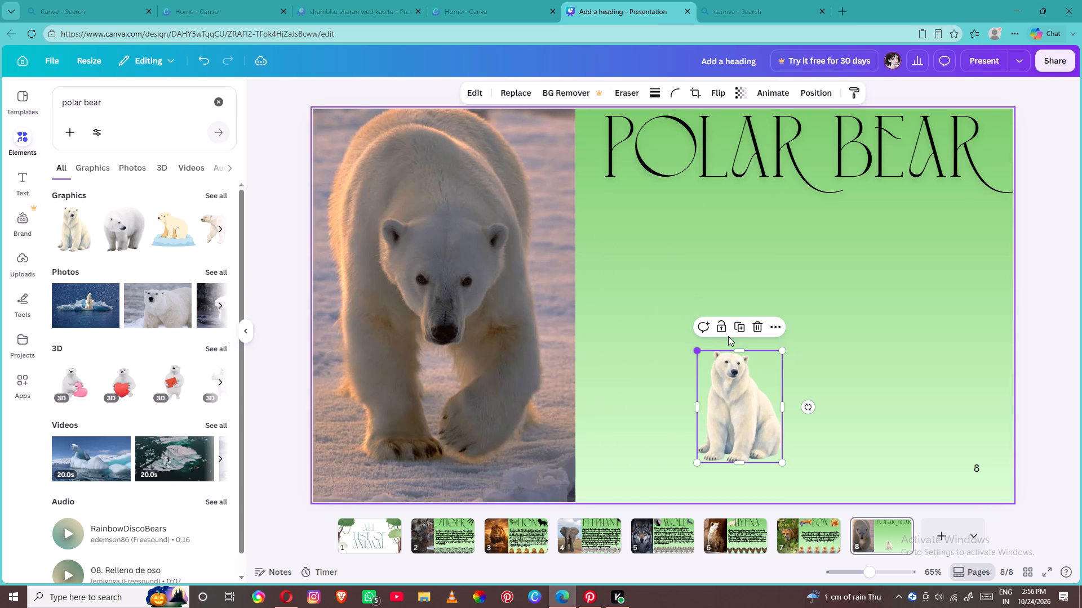
drag(735, 391, 614, 135)
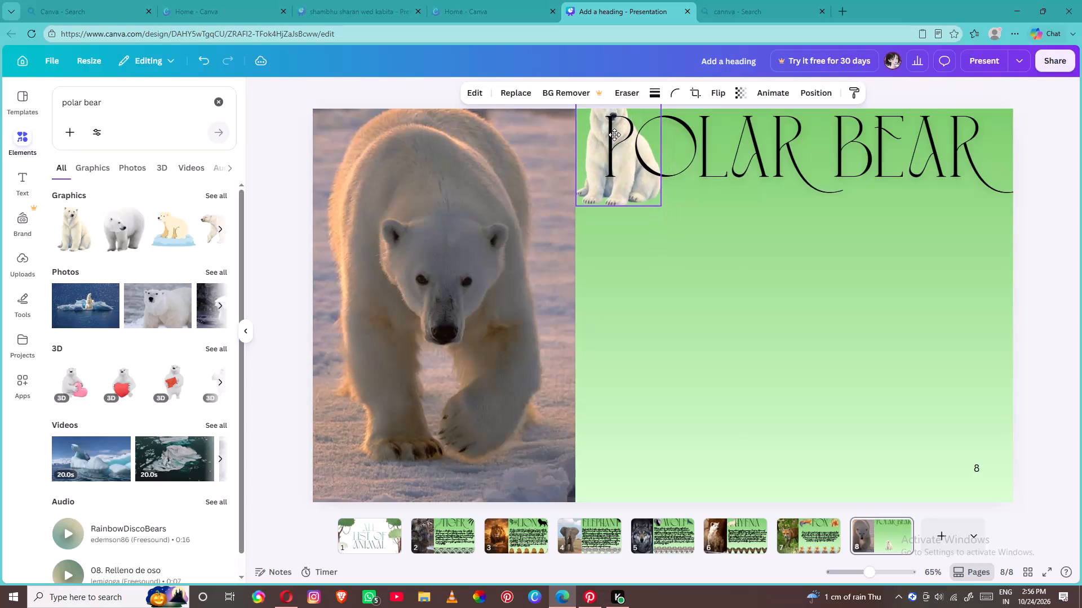
drag(614, 135, 614, 151)
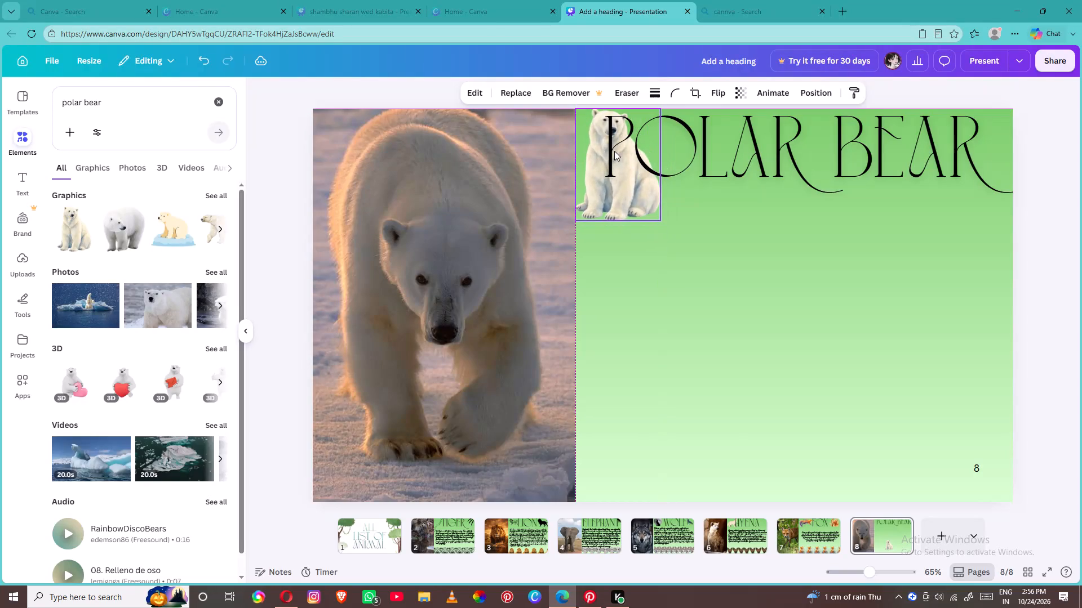
drag(577, 219, 589, 198)
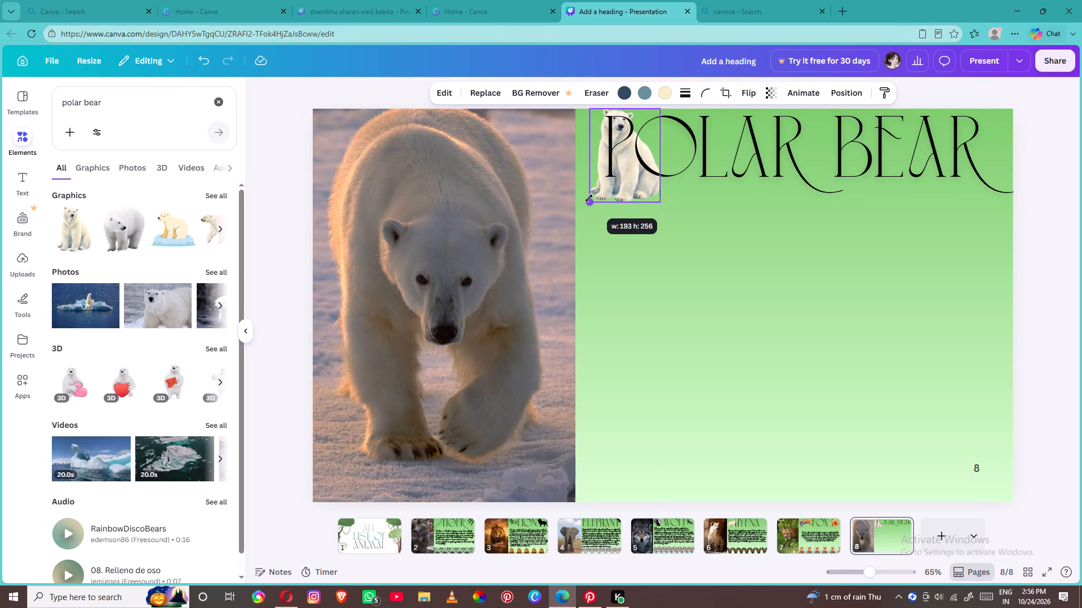
drag(589, 198, 592, 193)
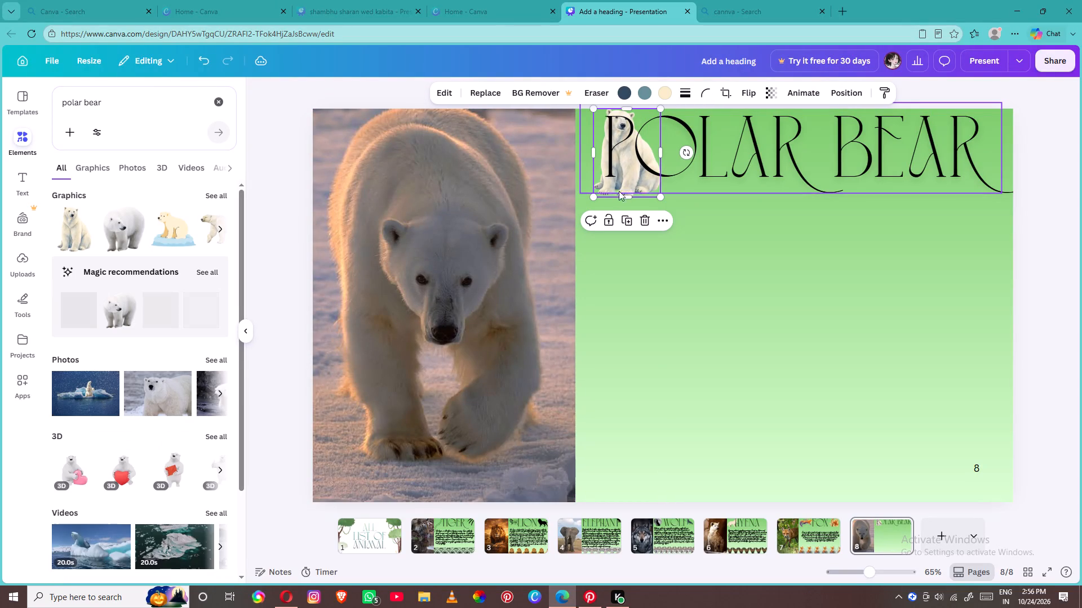
drag(613, 195, 604, 198)
drag(611, 194, 597, 200)
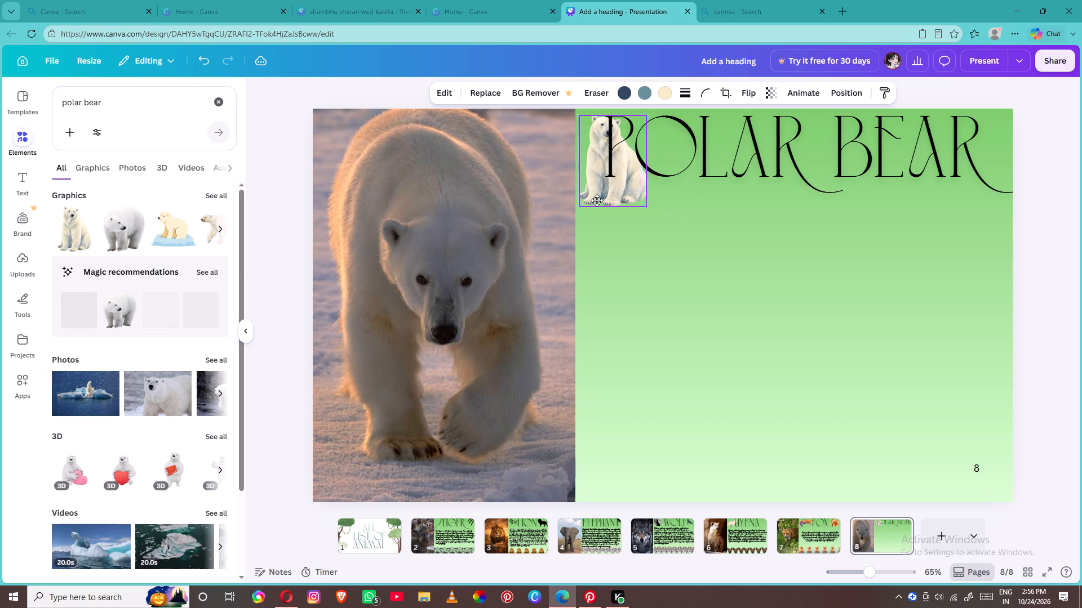
drag(597, 200, 594, 195)
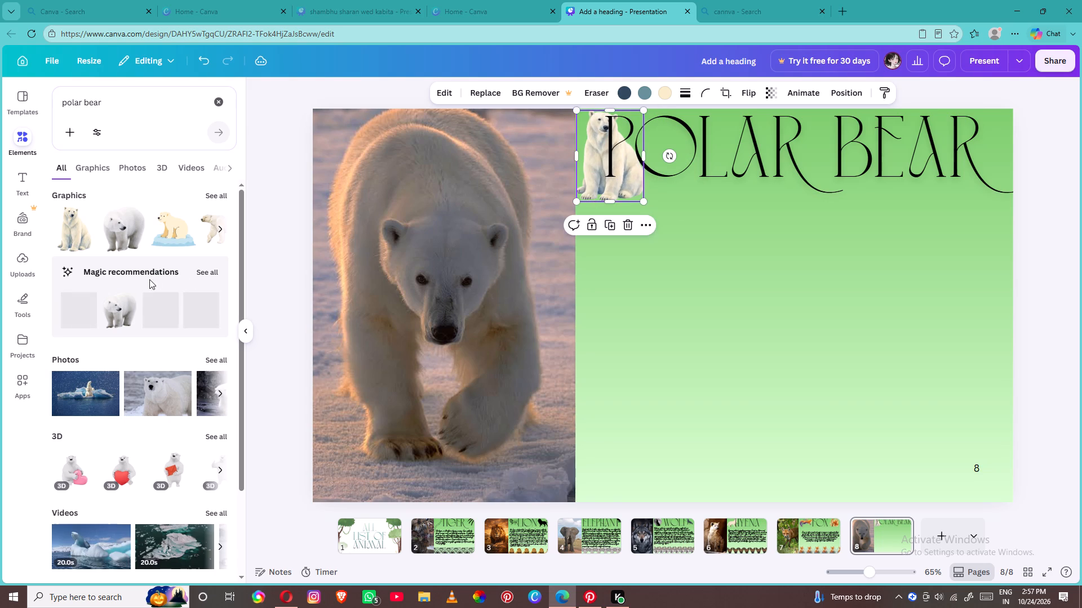
Add the graphic of a polar bear sitting on ice, shrunk into the green area's bottom corner beside the photo.
click(226, 233)
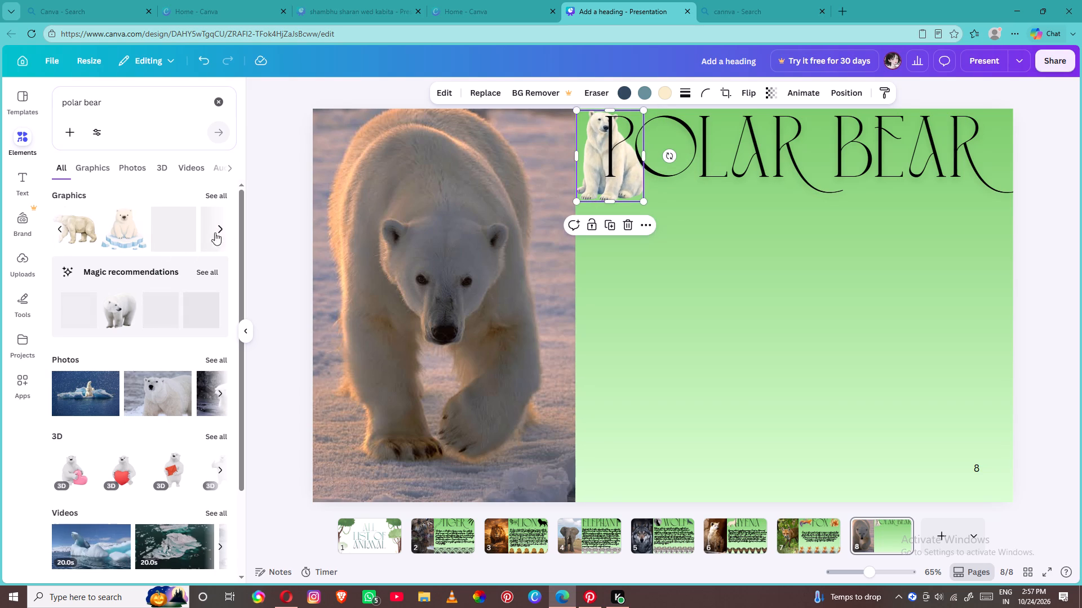
click(134, 231)
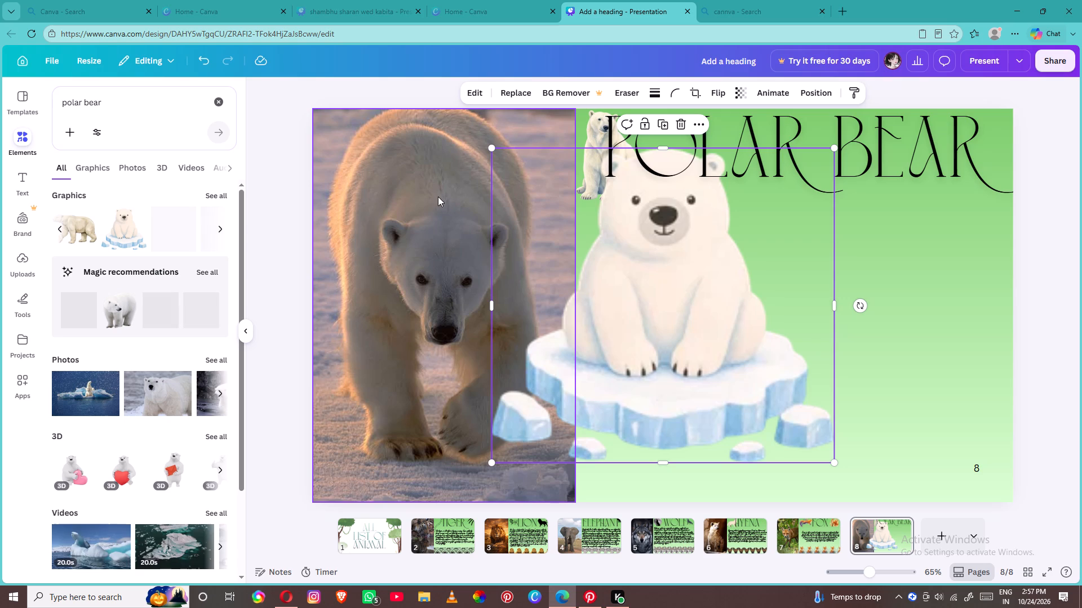
drag(489, 145, 652, 288)
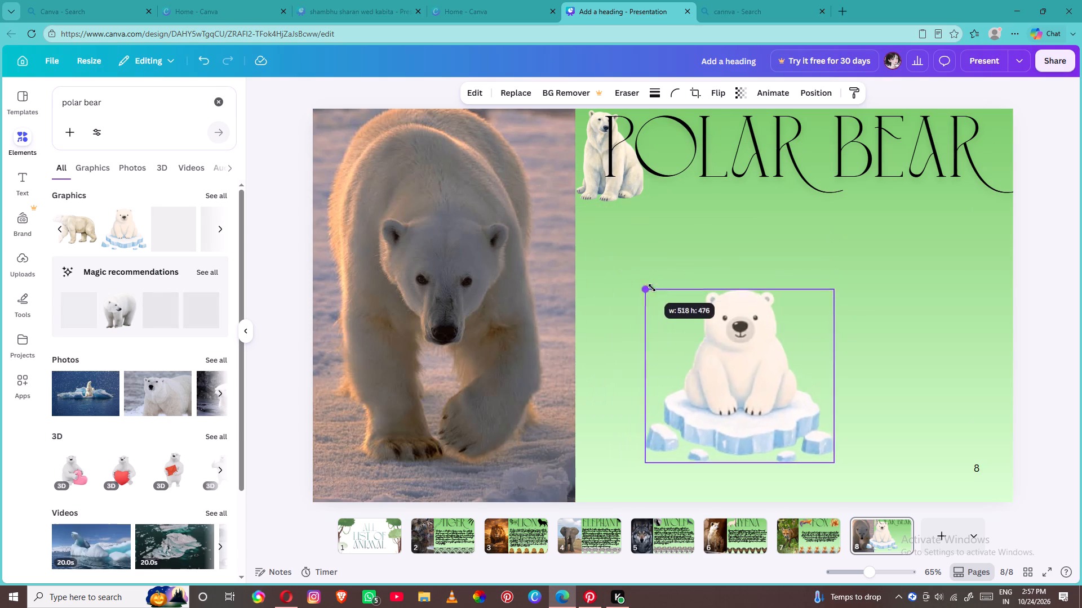
drag(652, 288, 744, 373)
drag(775, 414, 607, 462)
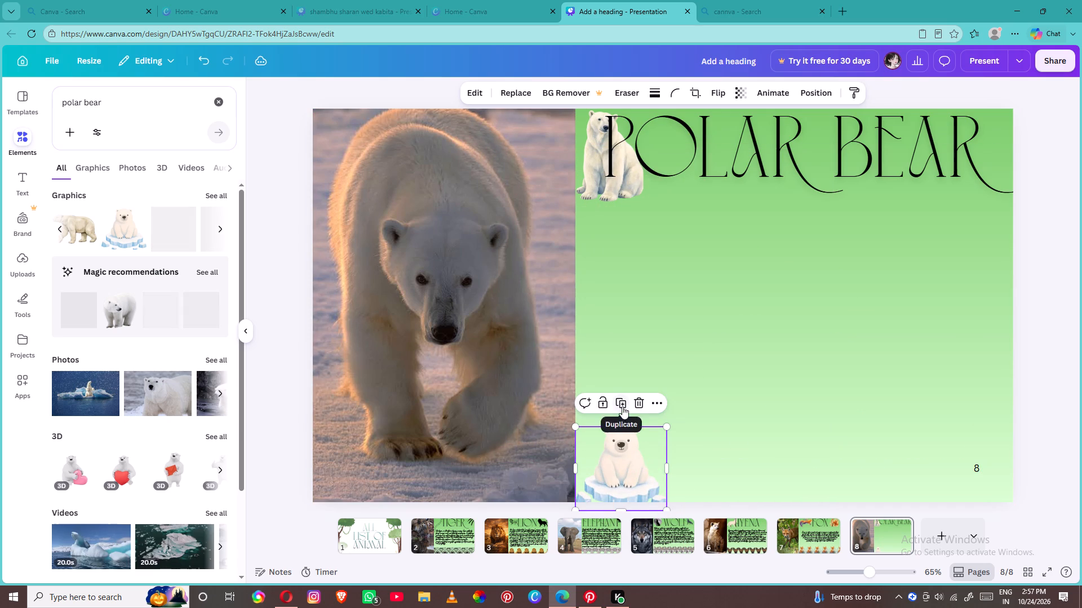
drag(663, 430, 658, 439)
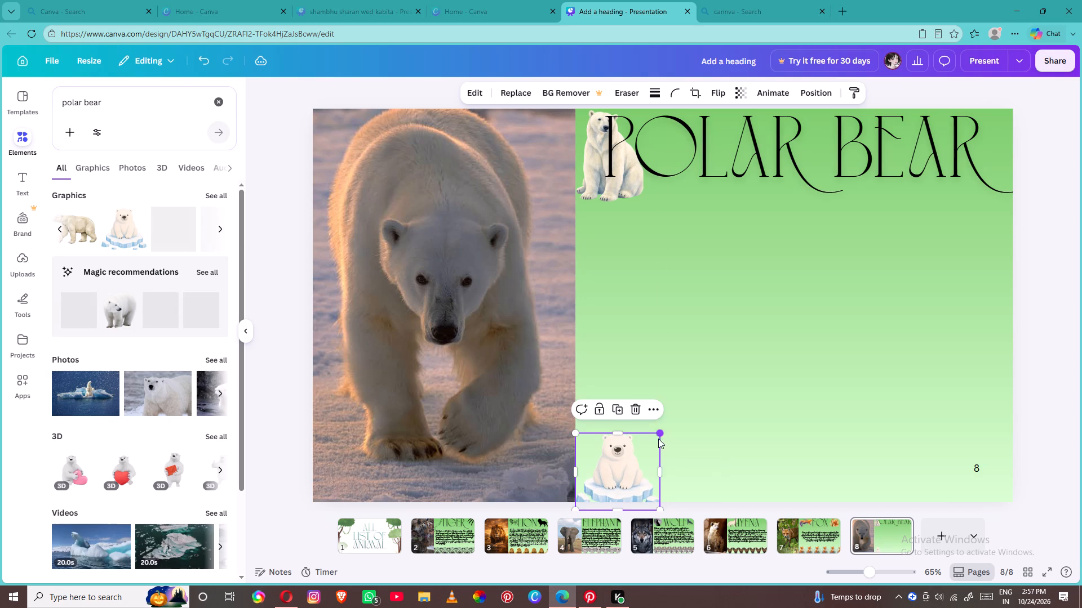
Duplicate the polar bear on ice five times to form an evenly spaced row along the bottom of the green area.
click(623, 410)
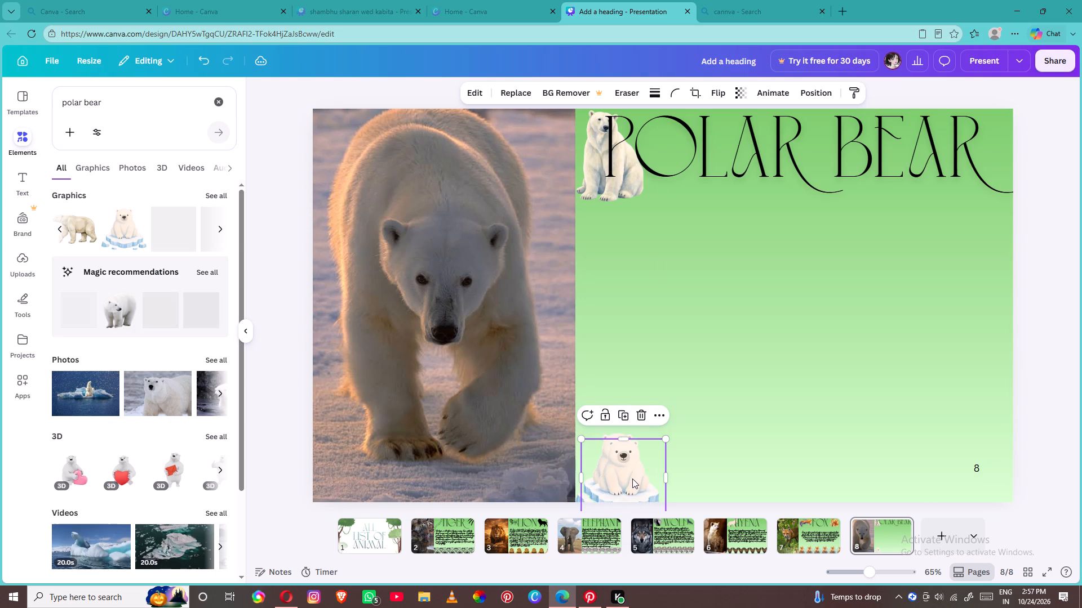
drag(632, 479, 706, 470)
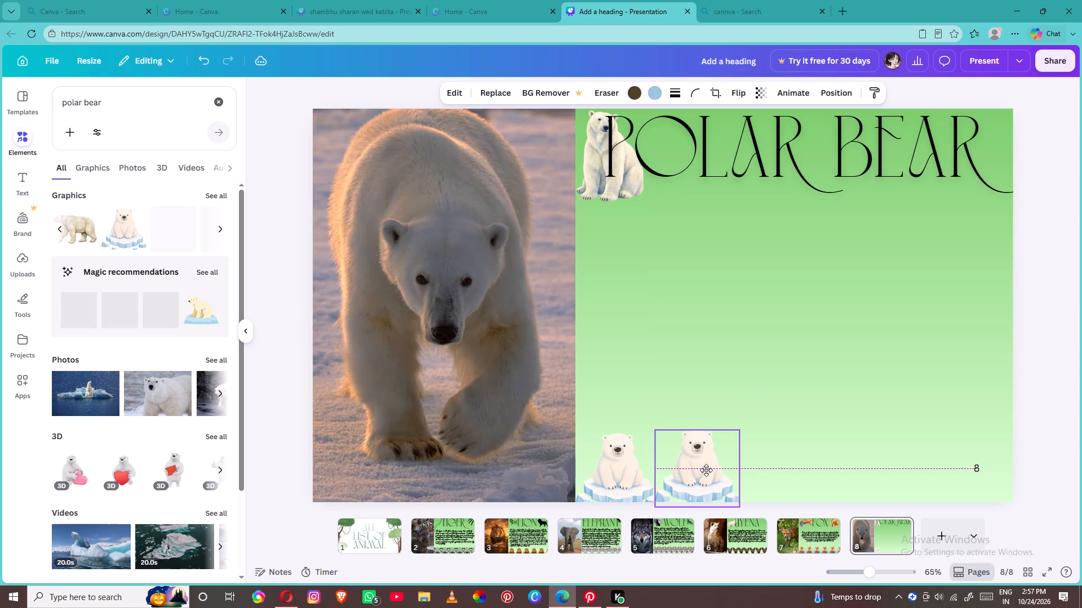
drag(706, 470, 707, 472)
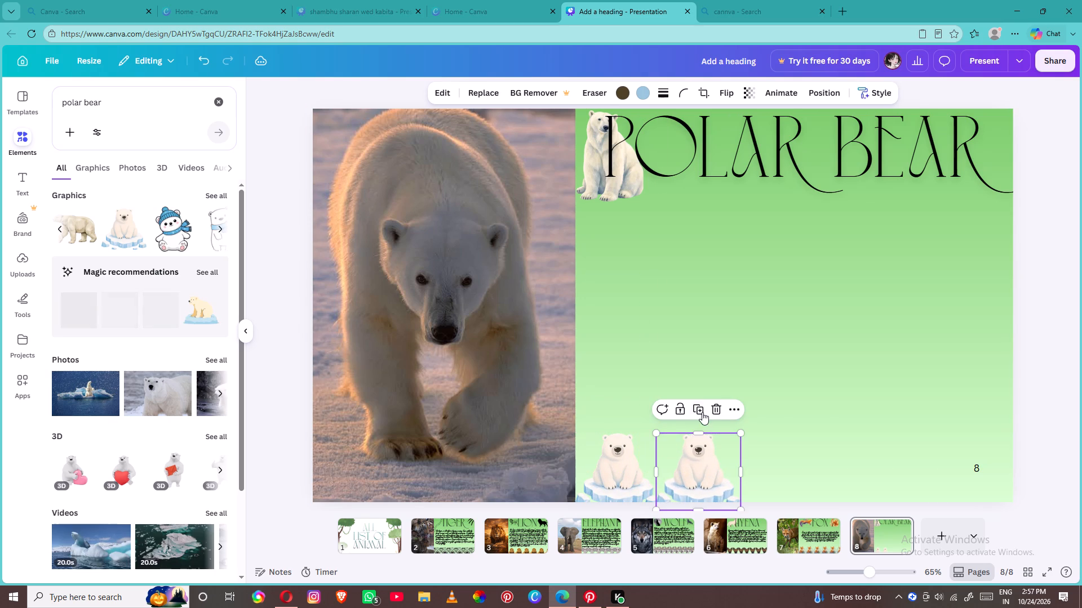
click(702, 412)
click(779, 413)
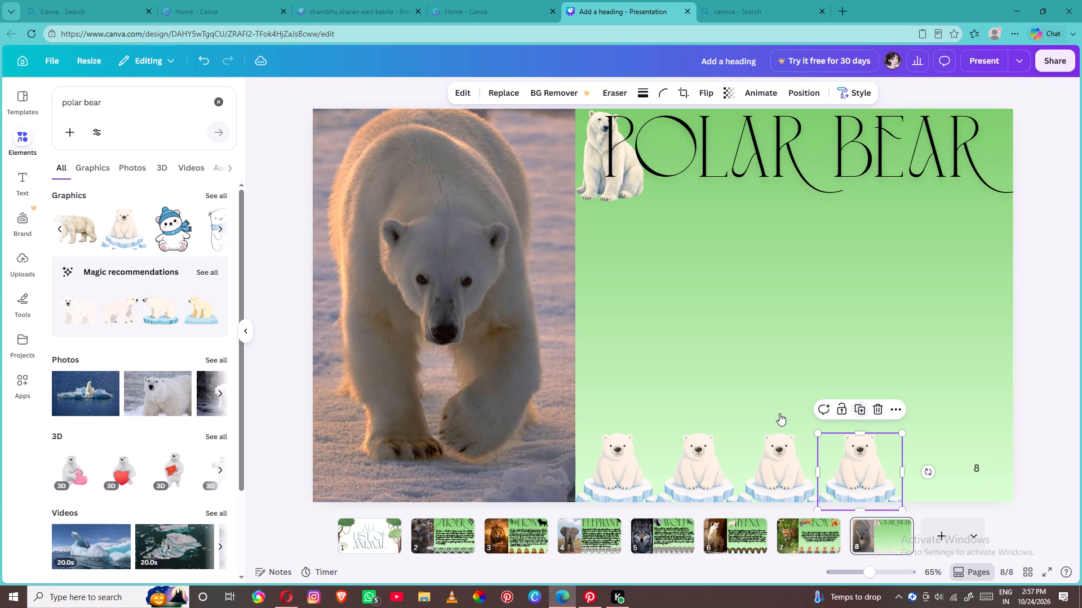
click(858, 410)
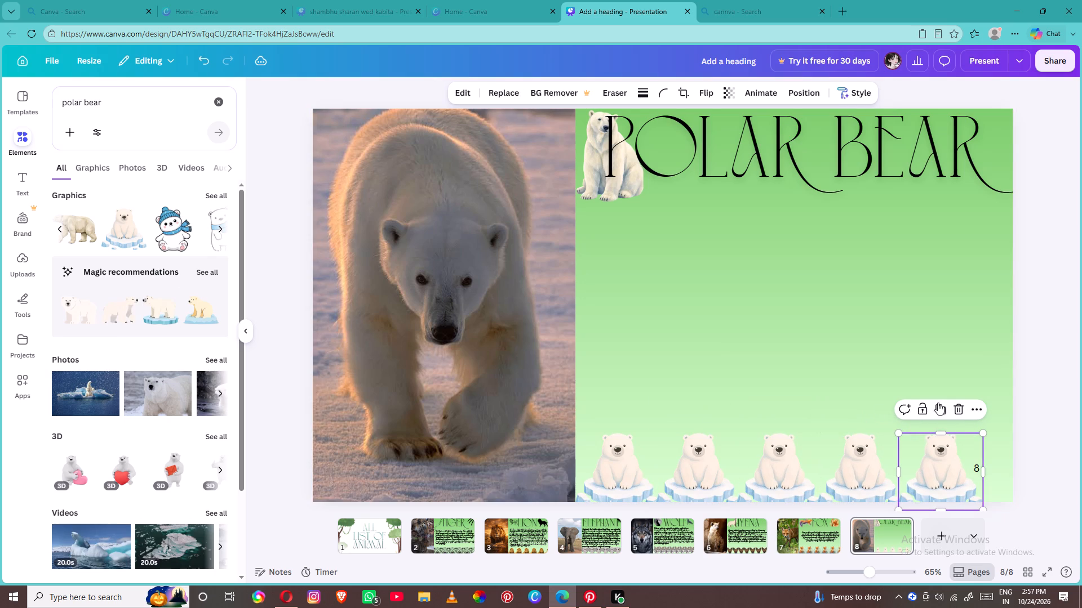
click(940, 404)
click(1046, 293)
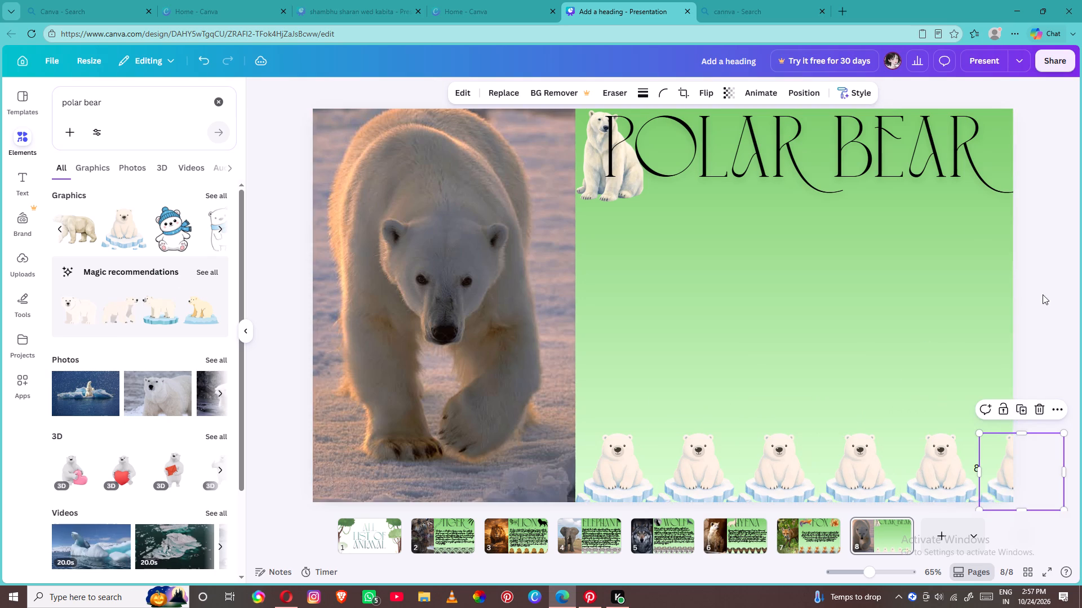
Add the cartoon polar bear with blue hat and scarf, shrunk into the page's top corner over the heading's last letter.
click(167, 242)
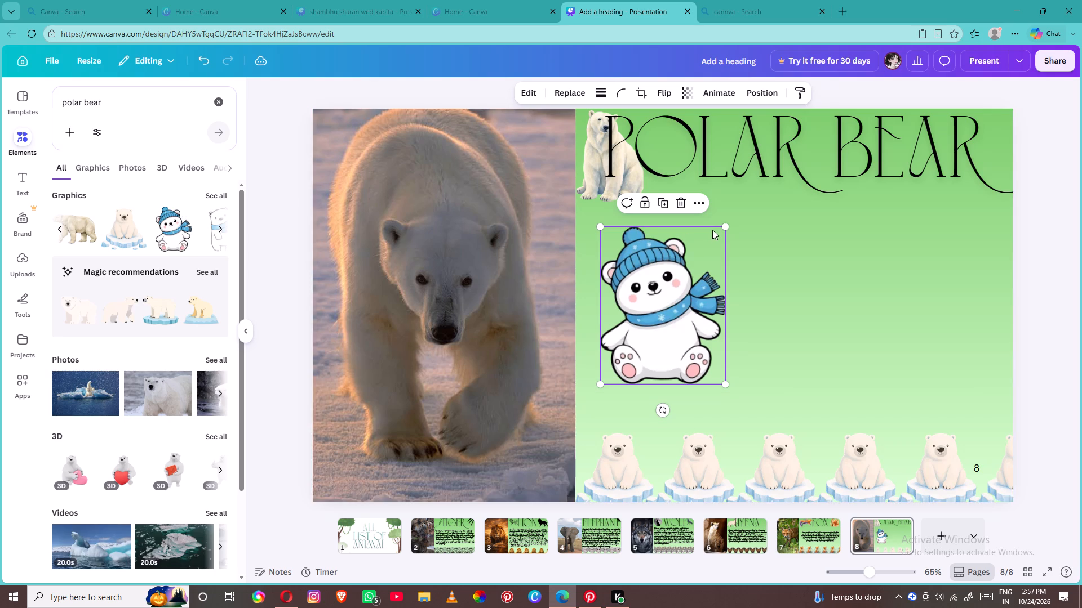
drag(724, 225, 654, 310)
drag(634, 347, 637, 345)
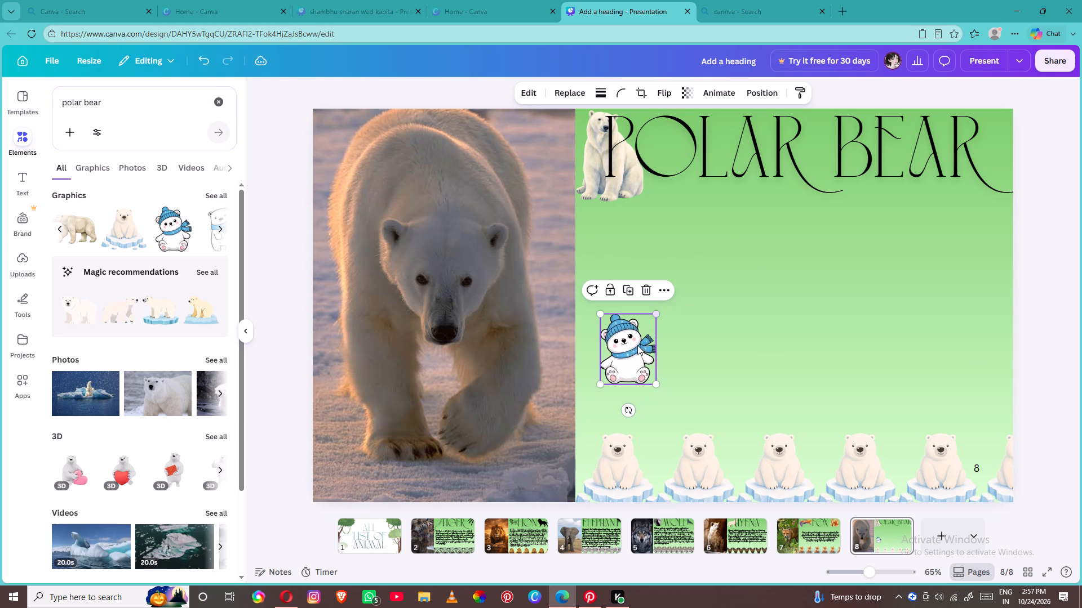
drag(637, 345, 989, 139)
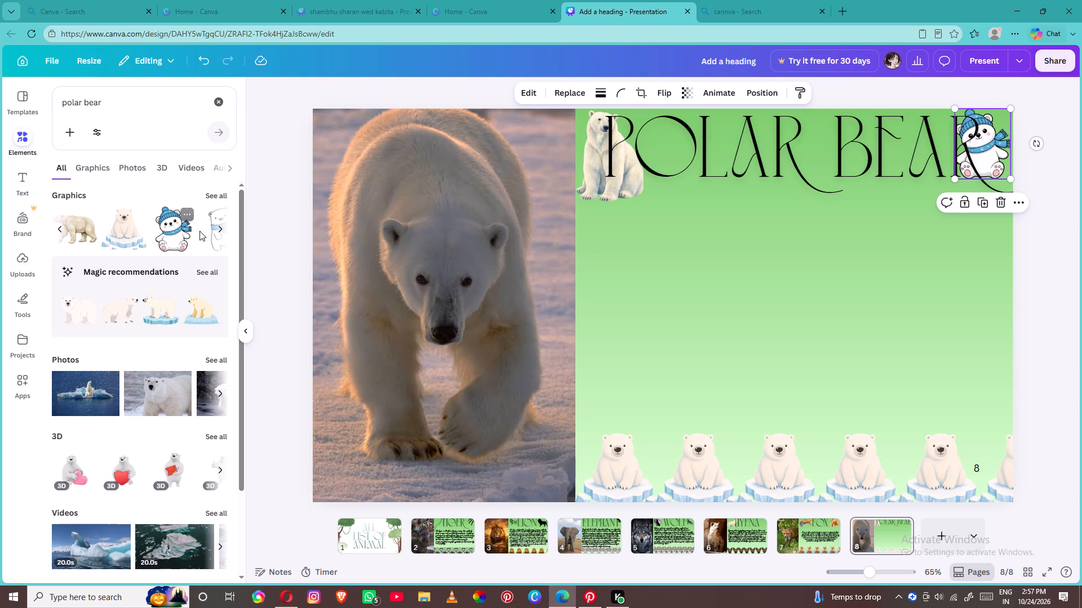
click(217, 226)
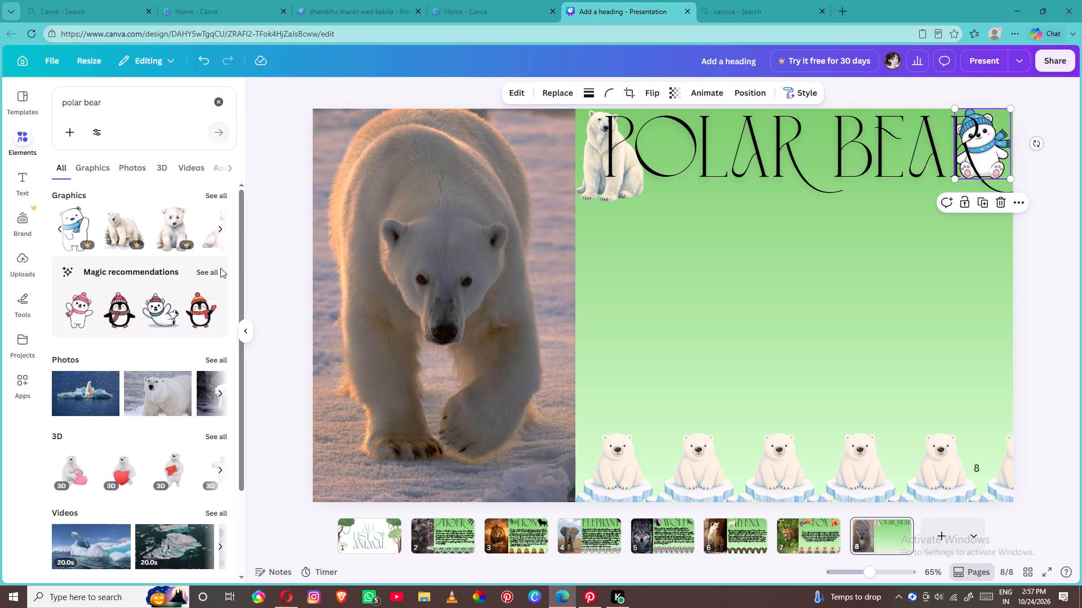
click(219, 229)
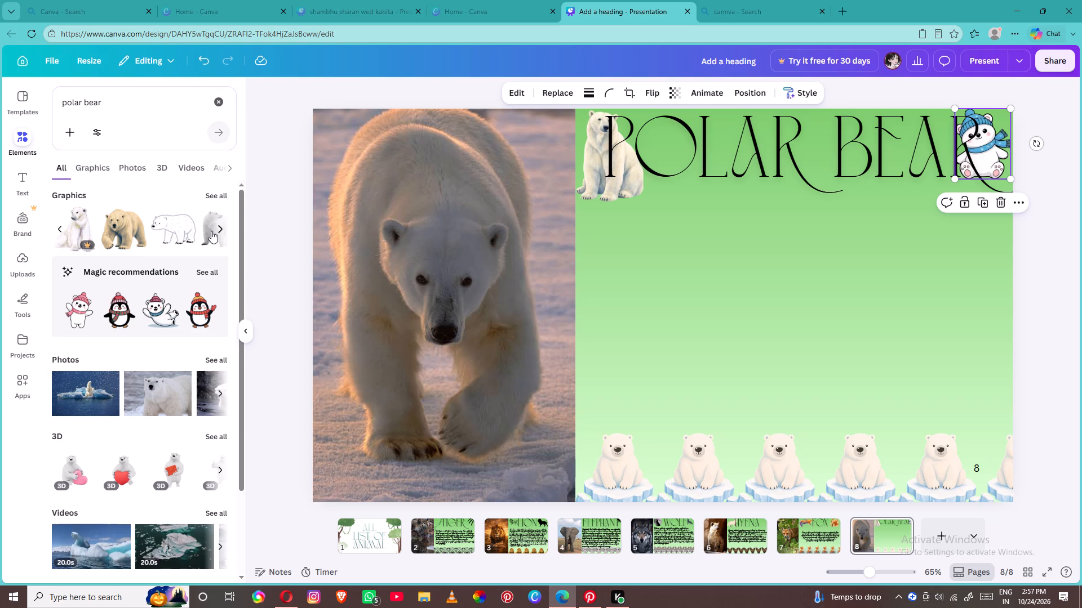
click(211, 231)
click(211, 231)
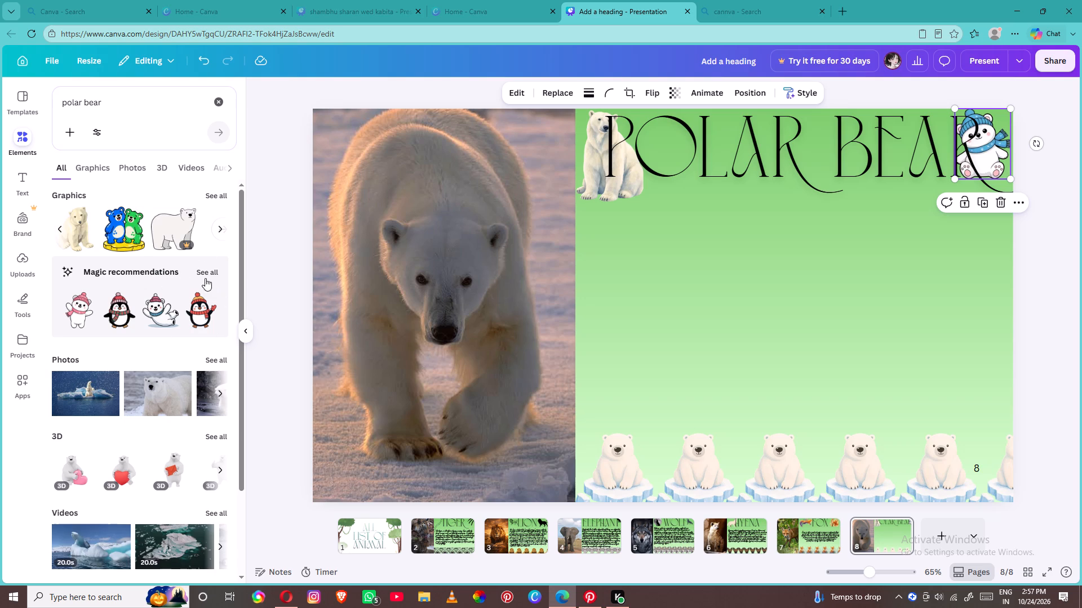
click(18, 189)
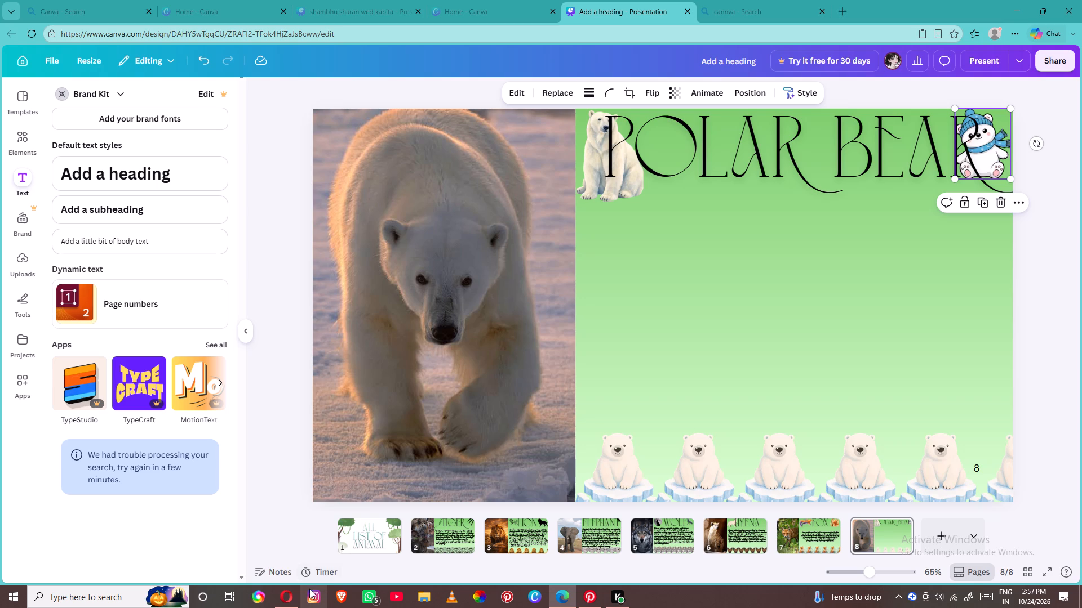
Switch to the Opera browser and change the POLAR BEAR image search to the general web results.
click(293, 598)
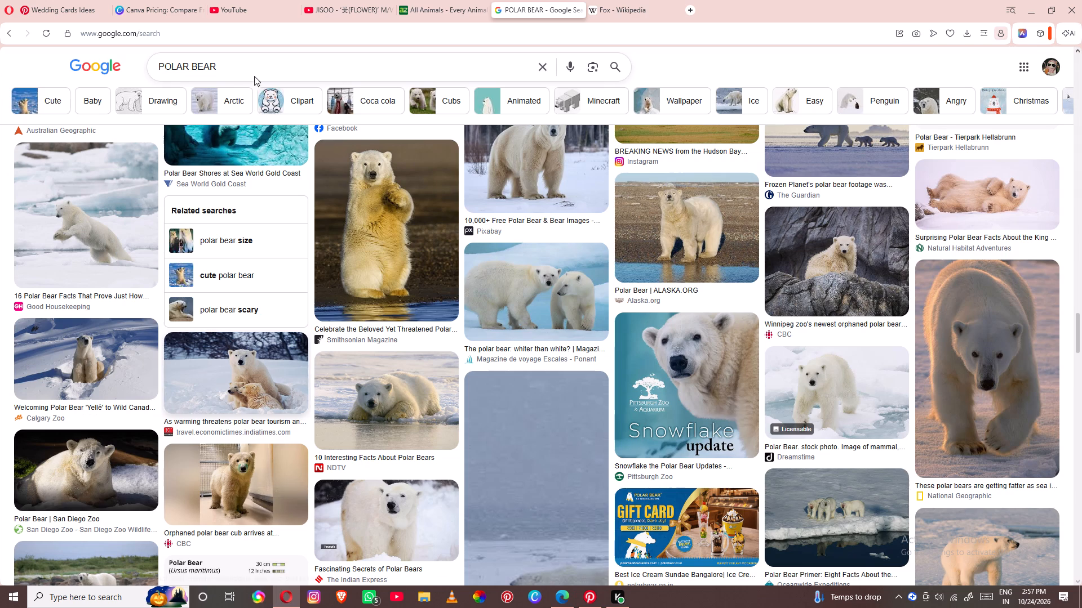
click(231, 67)
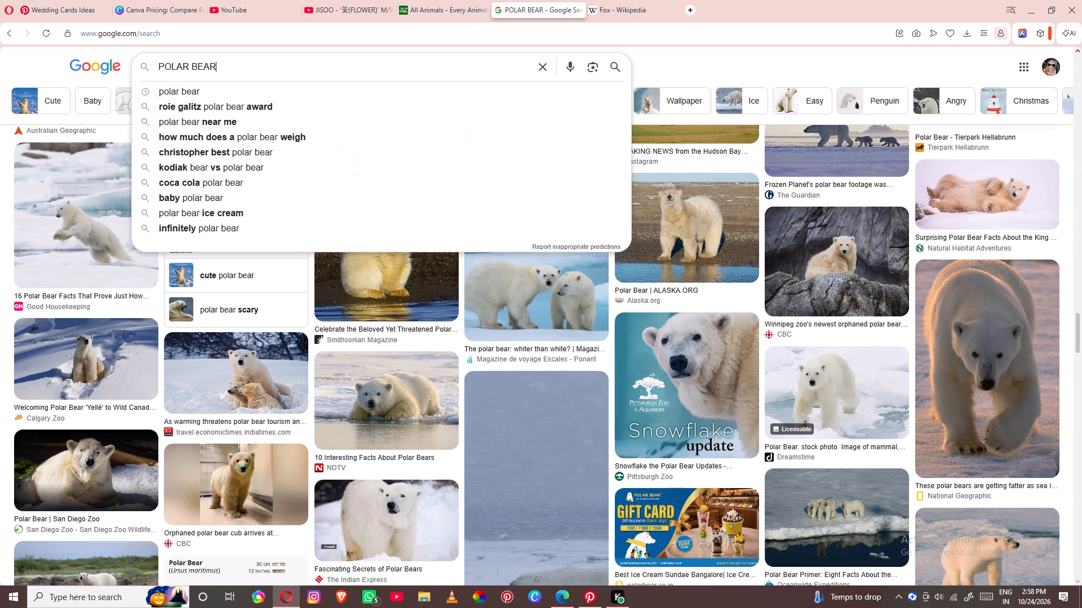
key(space)
key(space)
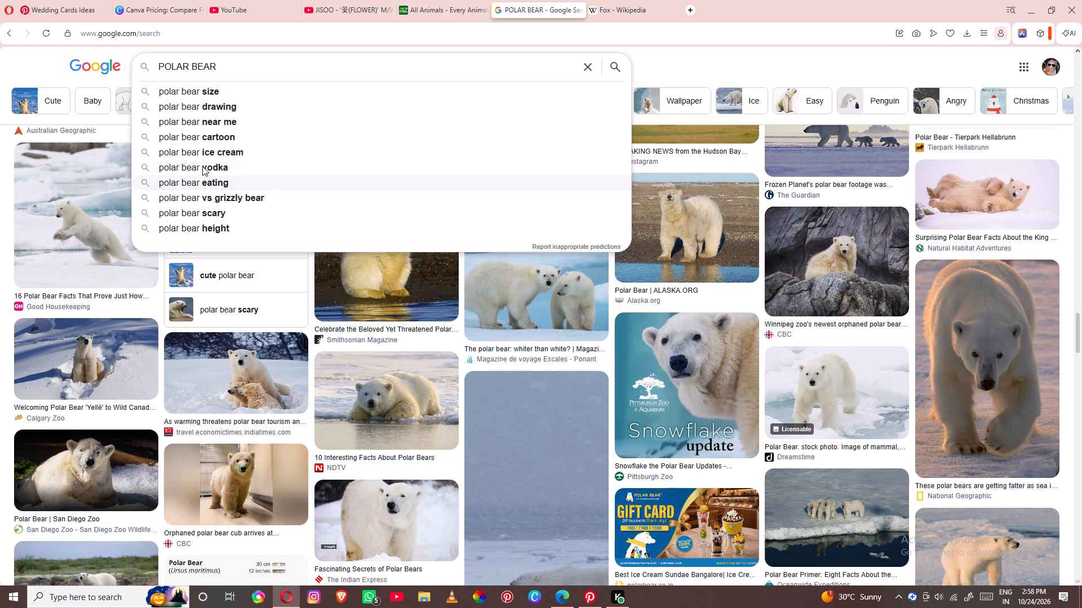
key(Return)
click(274, 65)
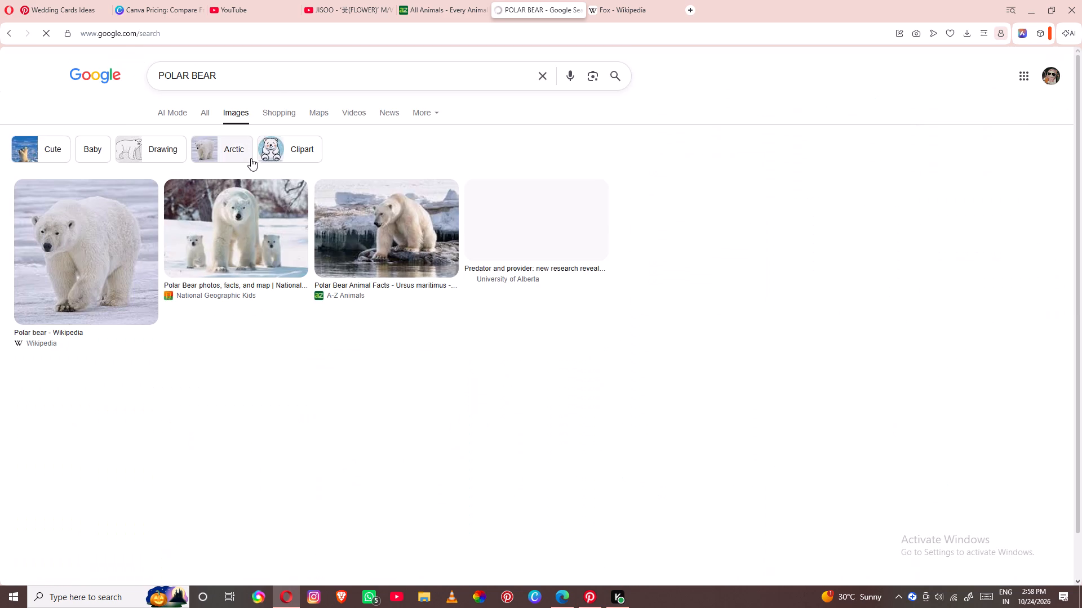
click(209, 111)
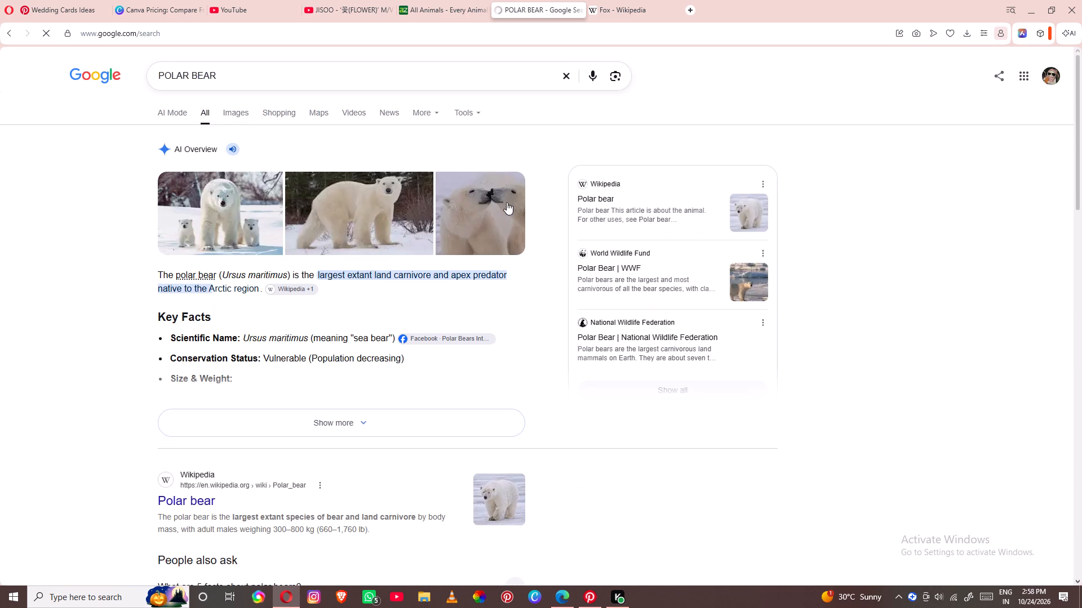
Expand the AI overview about polar bears and read through its facts down to the end.
scroll(504, 209, down, 1)
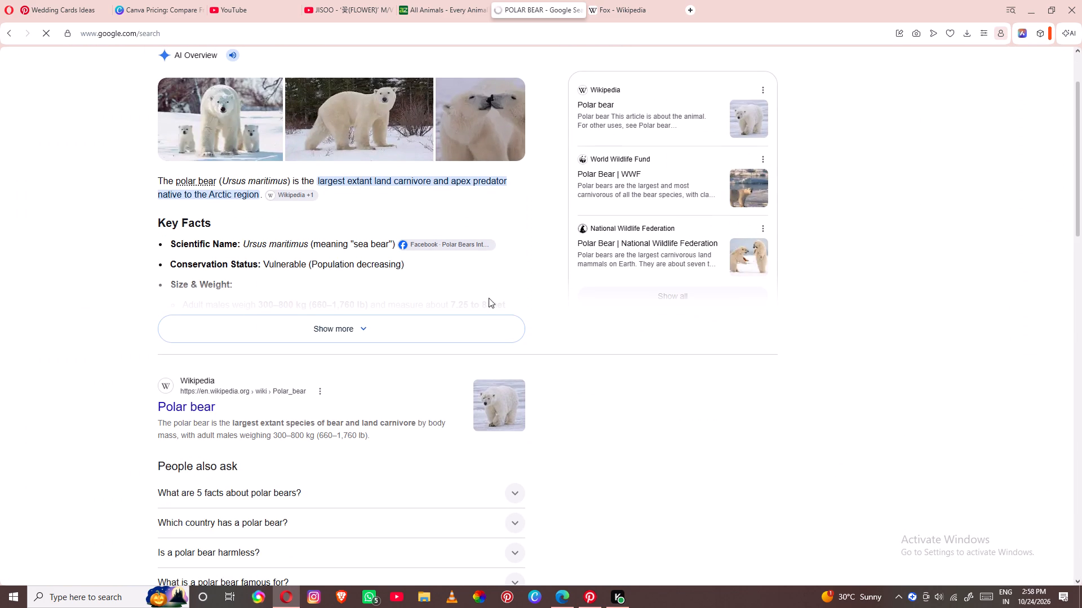
click(487, 320)
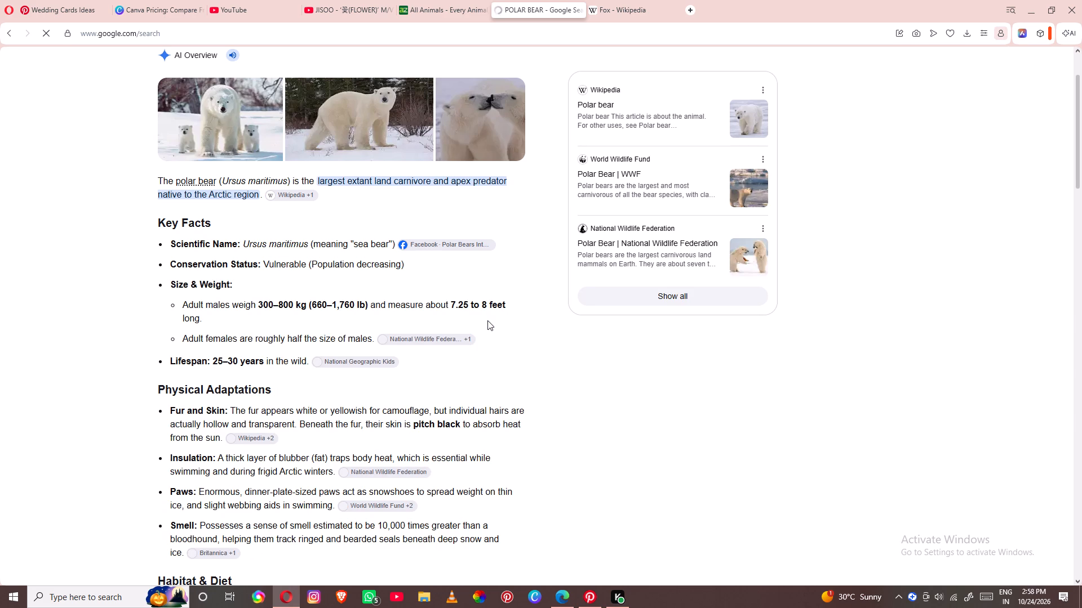
scroll(442, 336, down, 7)
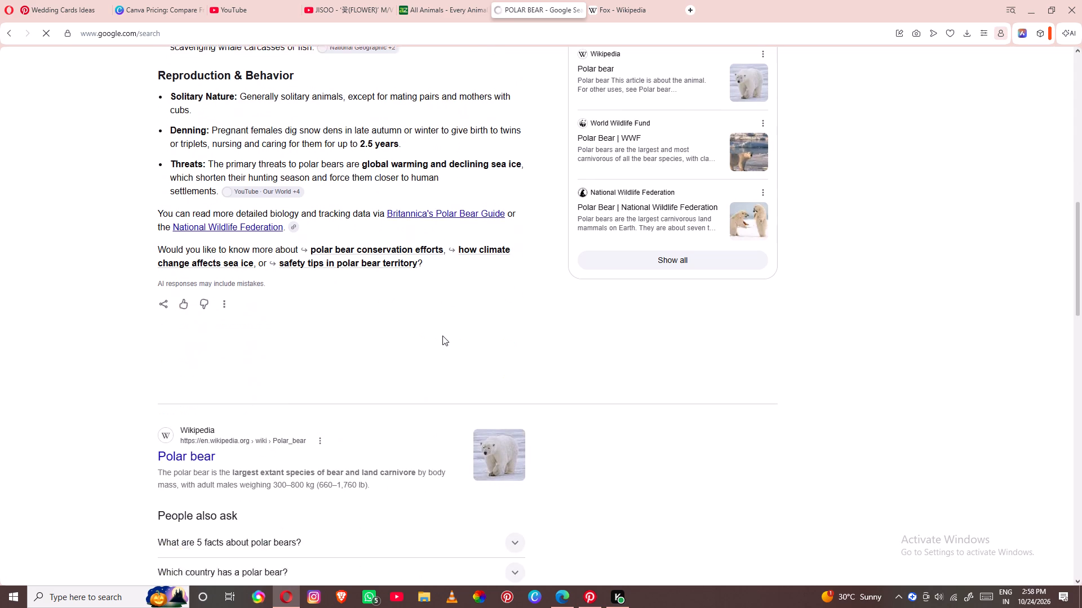
Look through the remaining POLAR BEAR web results and go back over the overview's key facts.
scroll(442, 336, down, 1)
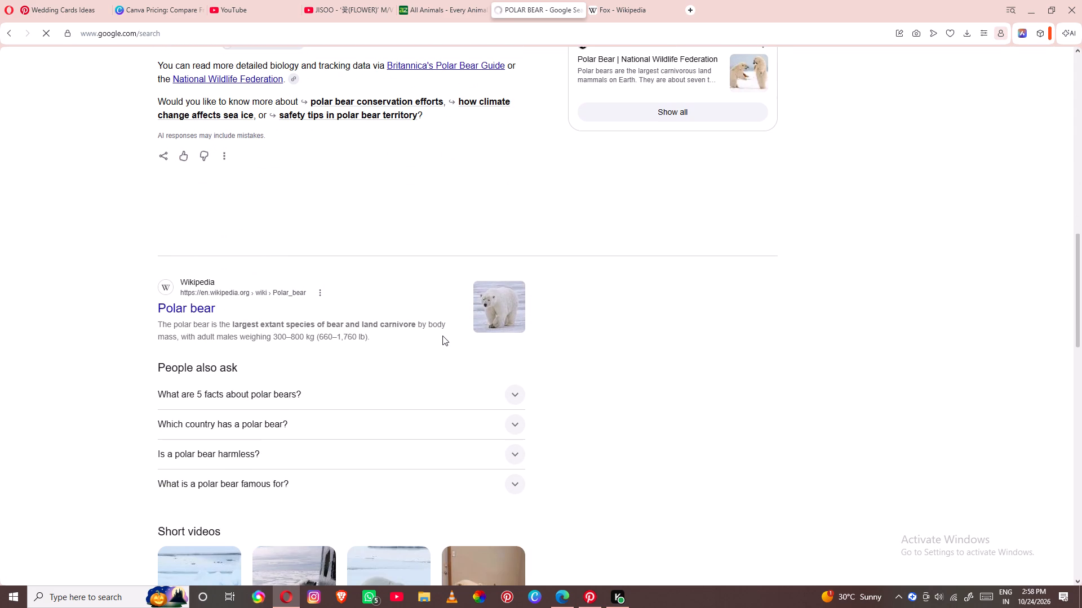
scroll(442, 336, down, 6)
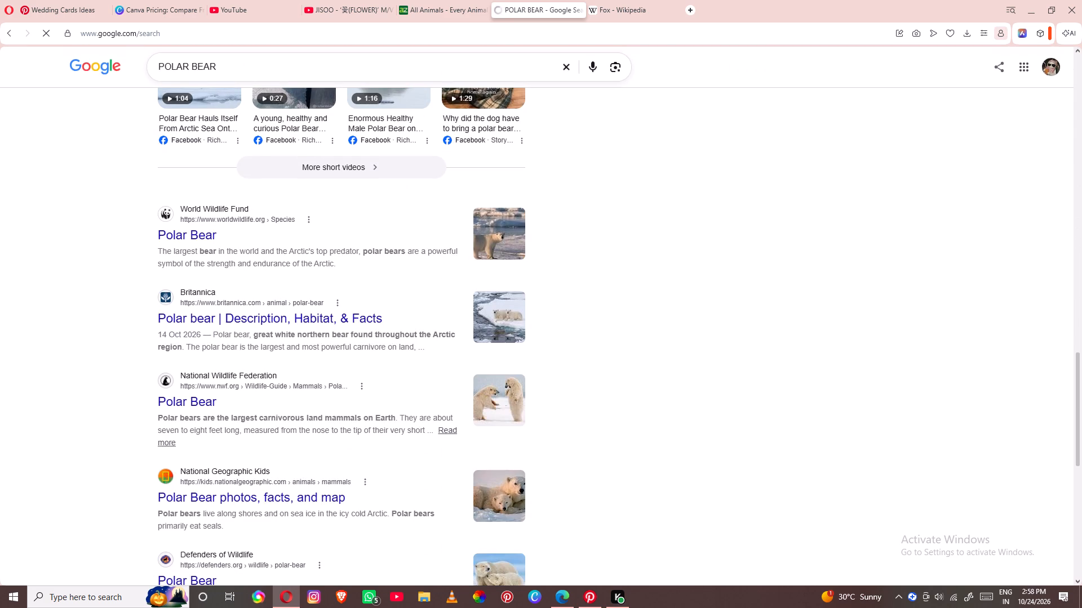
scroll(442, 336, up, 11)
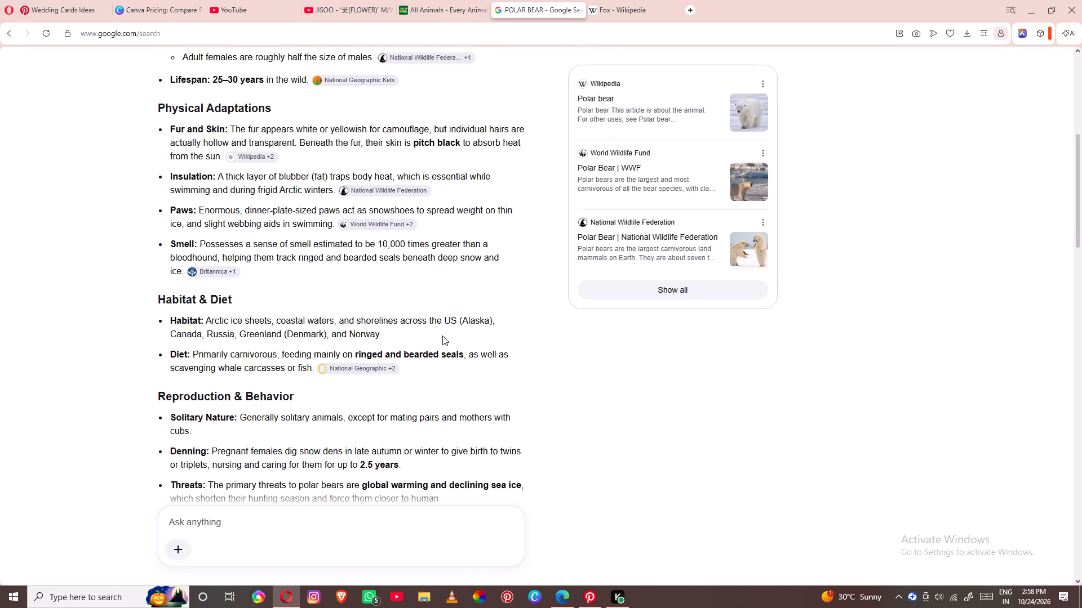
scroll(442, 336, up, 5)
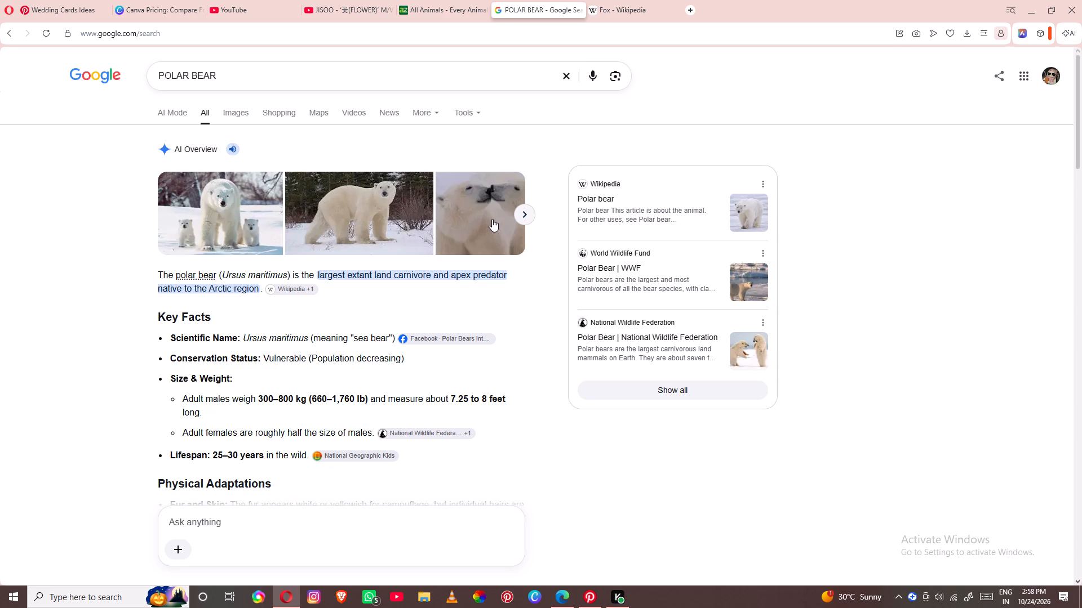
Browse the overview's polar bear pictures and the full image results, and return to the general web results.
click(518, 220)
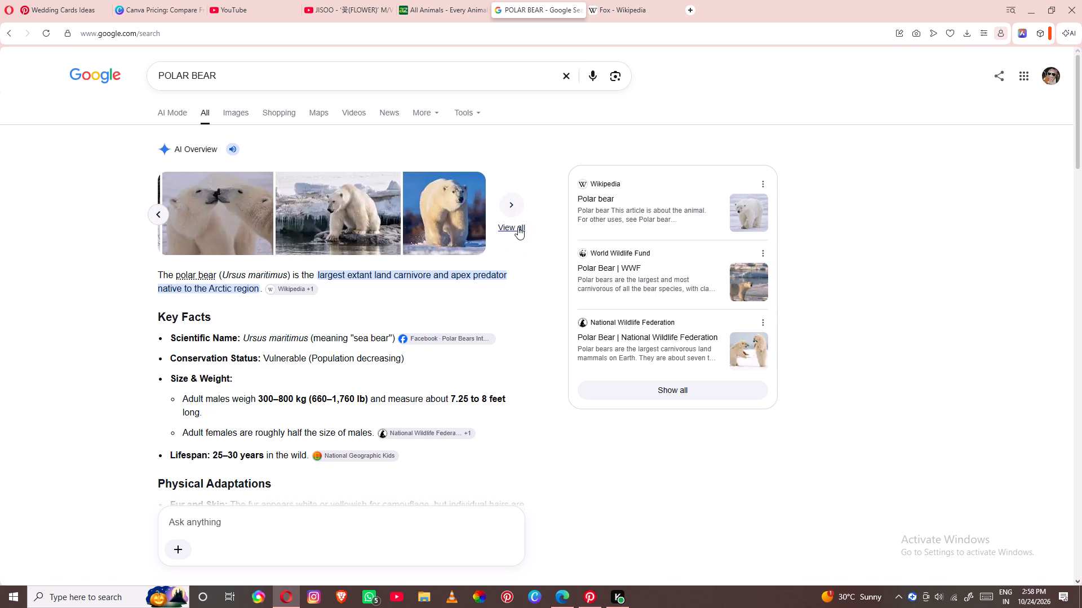
click(513, 205)
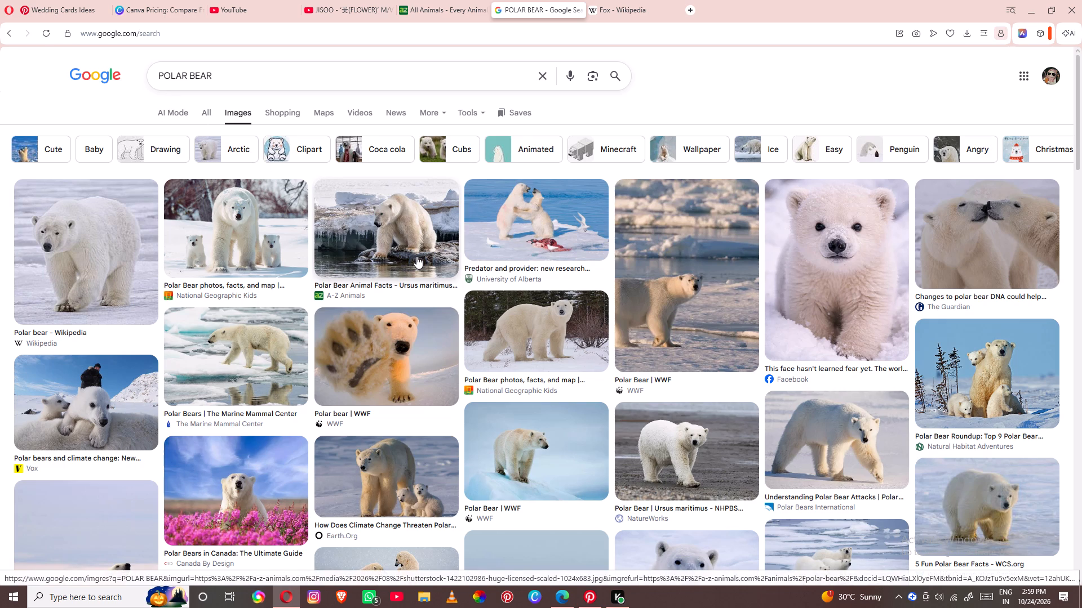
scroll(926, 336, down, 1)
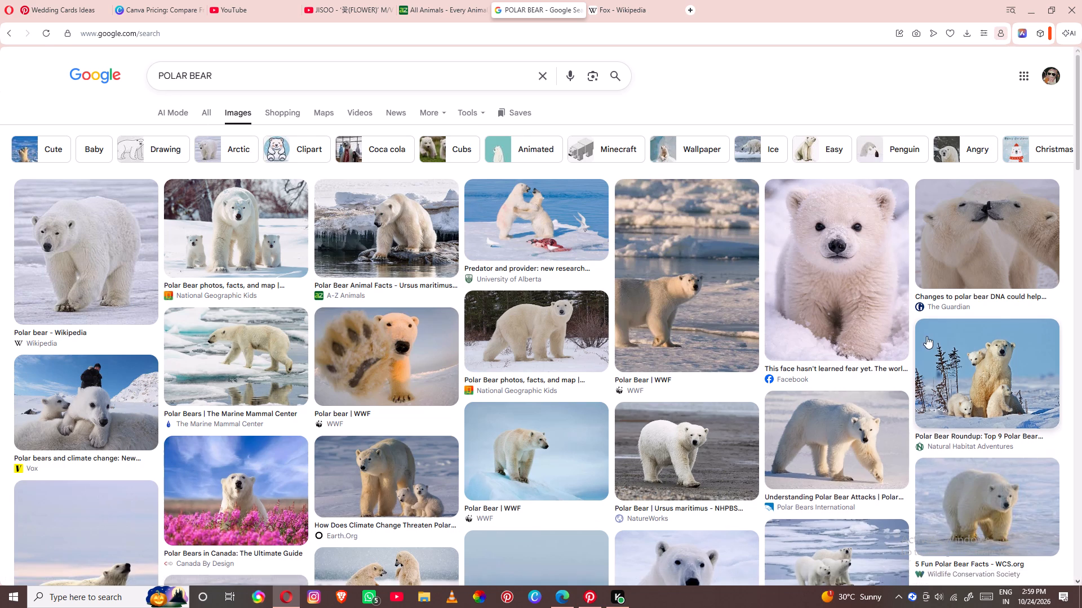
scroll(926, 336, down, 1)
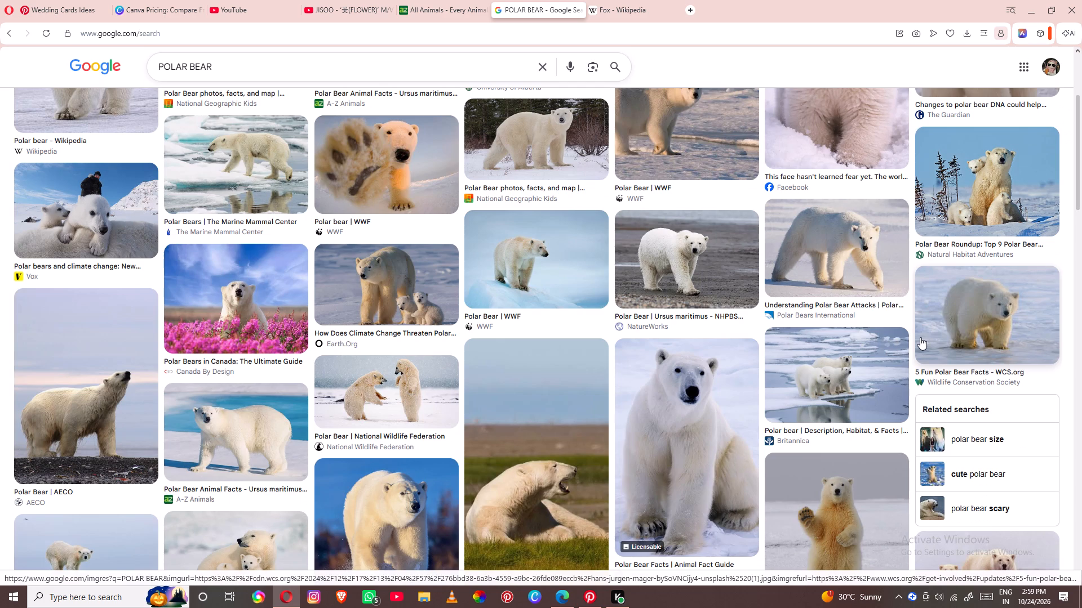
scroll(920, 337, up, 3)
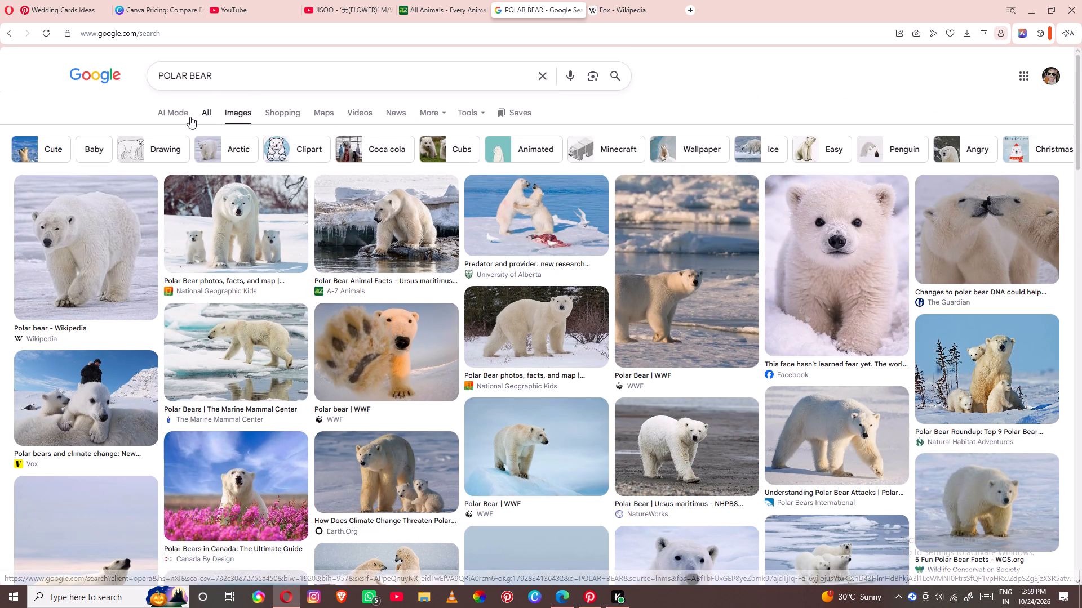
click(214, 117)
click(206, 109)
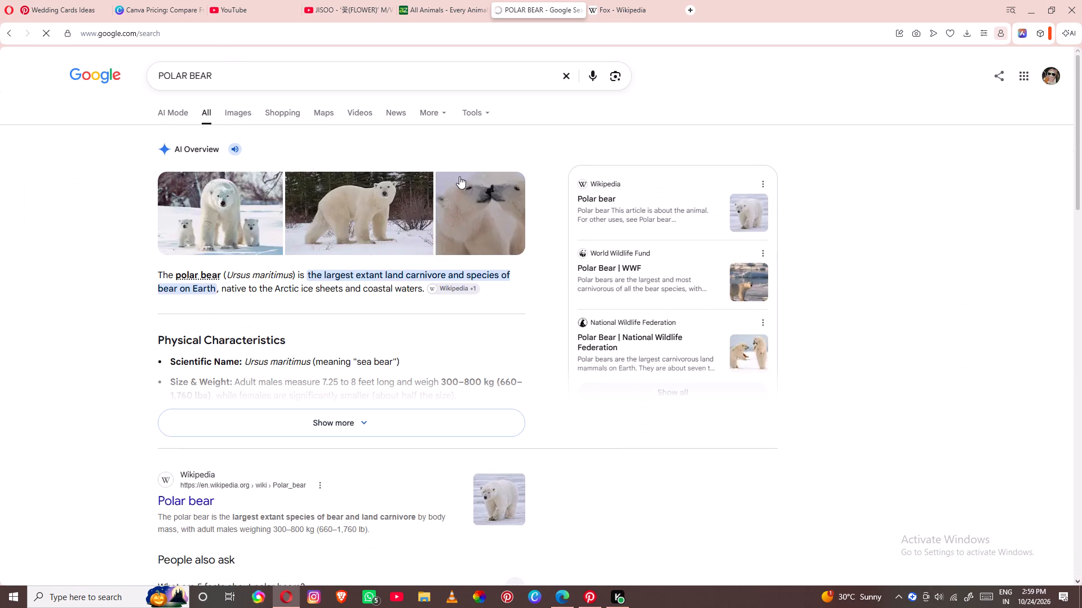
Open the Wikipedia article "Polar bear" from the web results.
scroll(229, 142, down, 2)
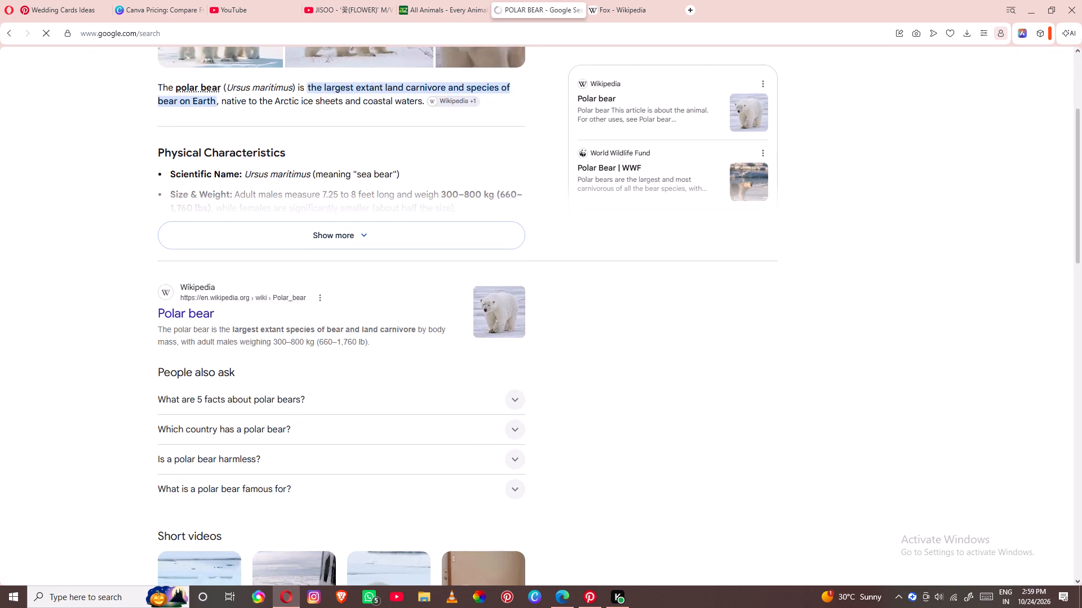
scroll(238, 258, down, 1)
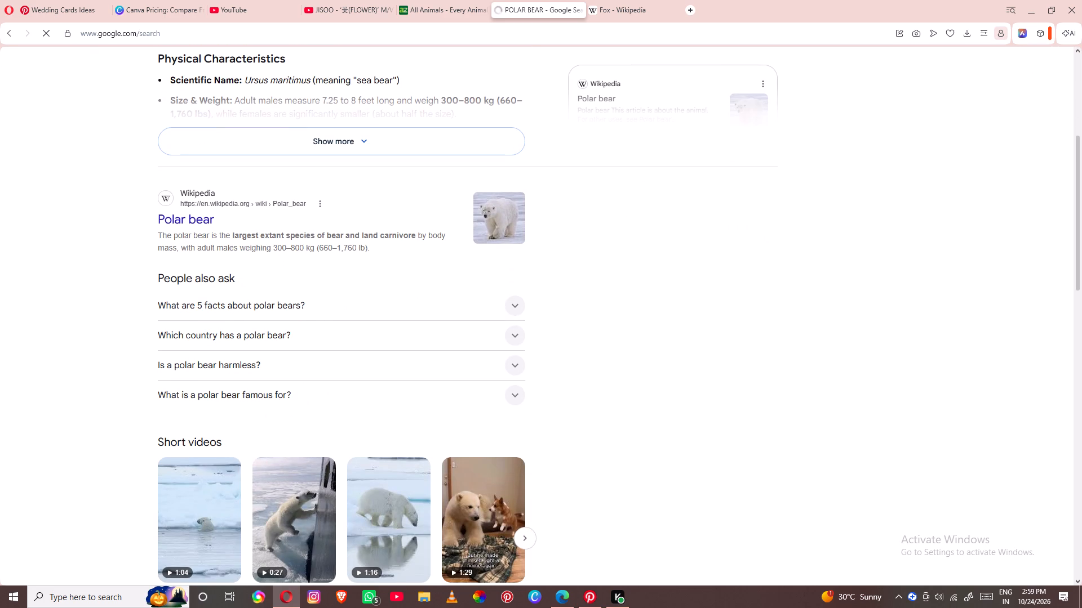
click(281, 248)
click(281, 248)
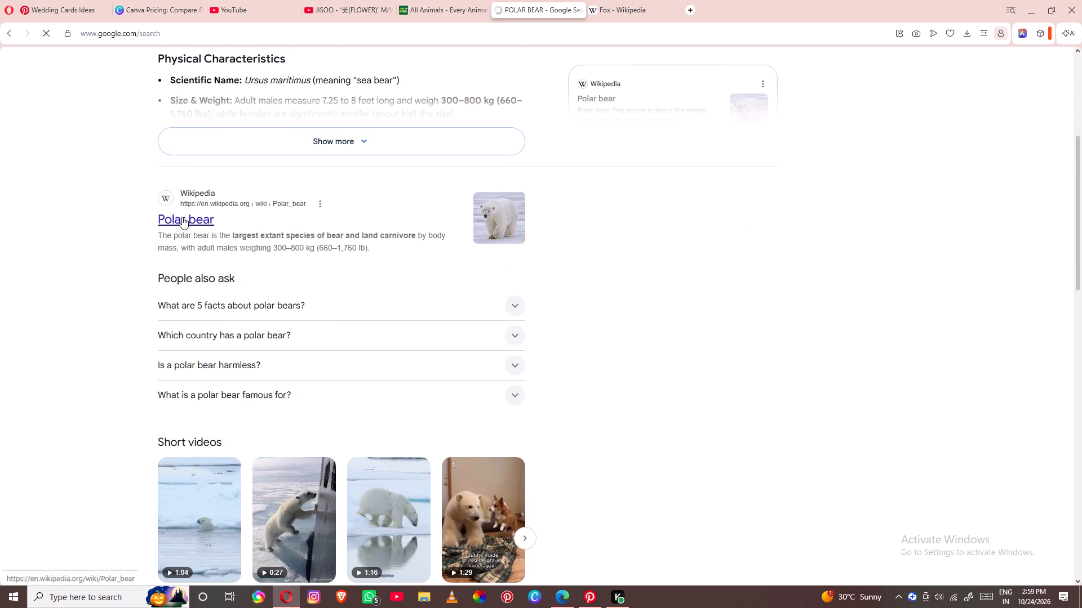
double_click(182, 217)
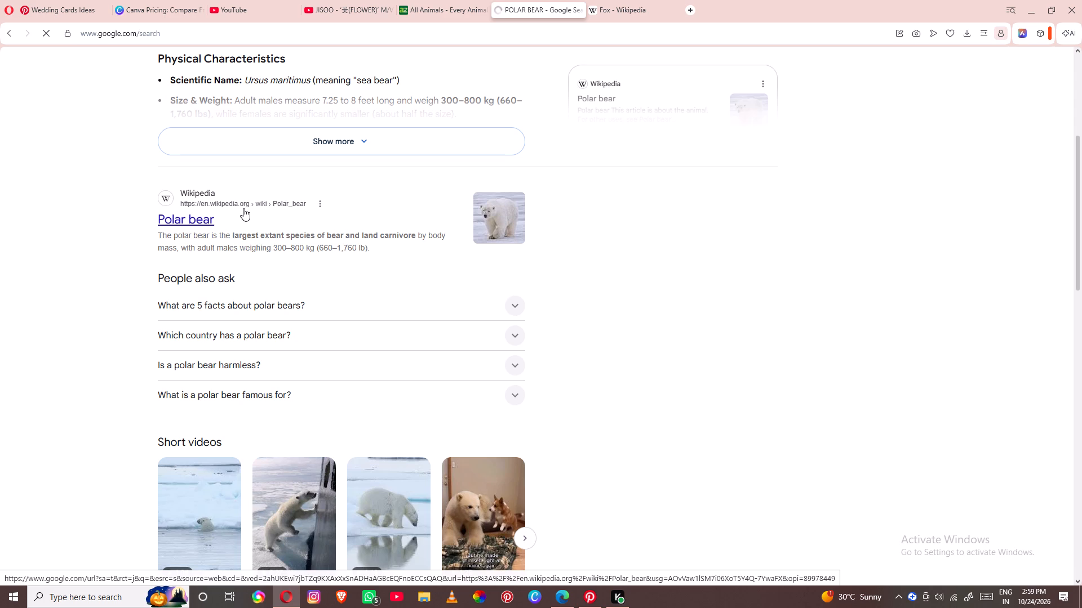
double_click(207, 218)
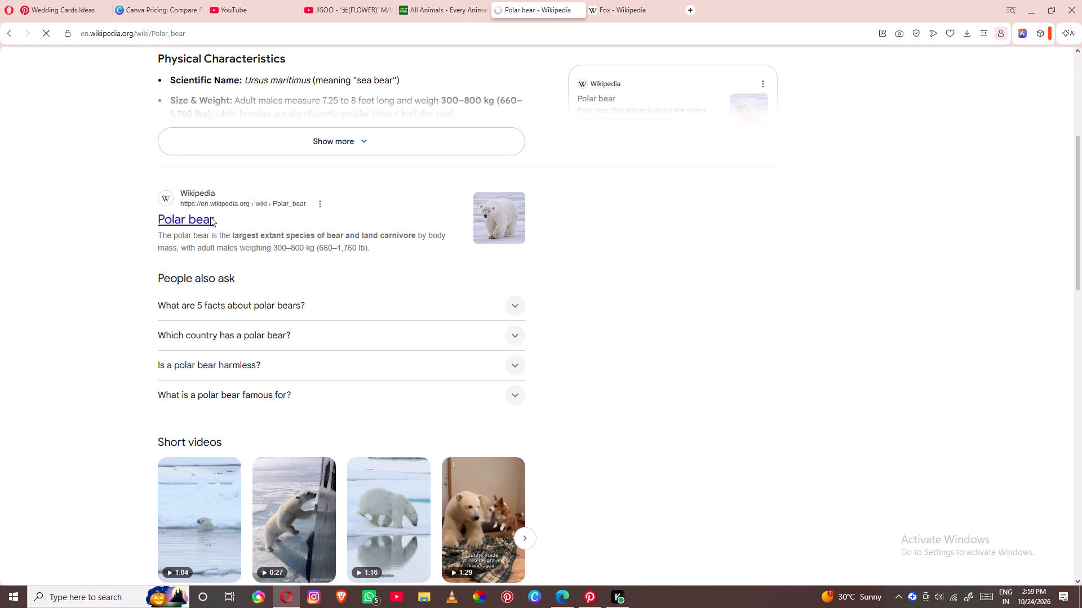
double_click(213, 220)
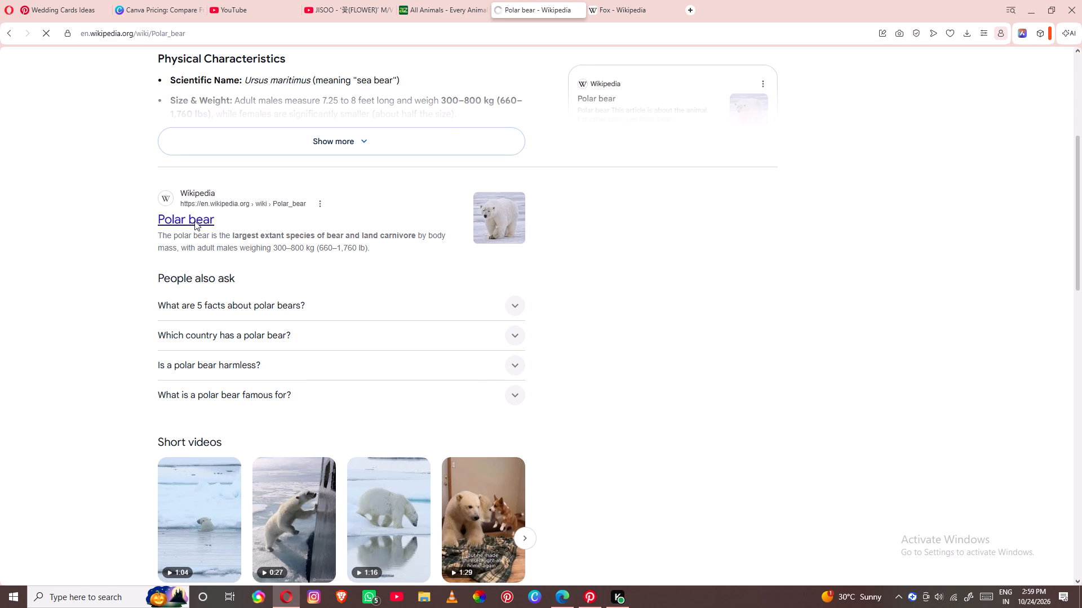
click(194, 220)
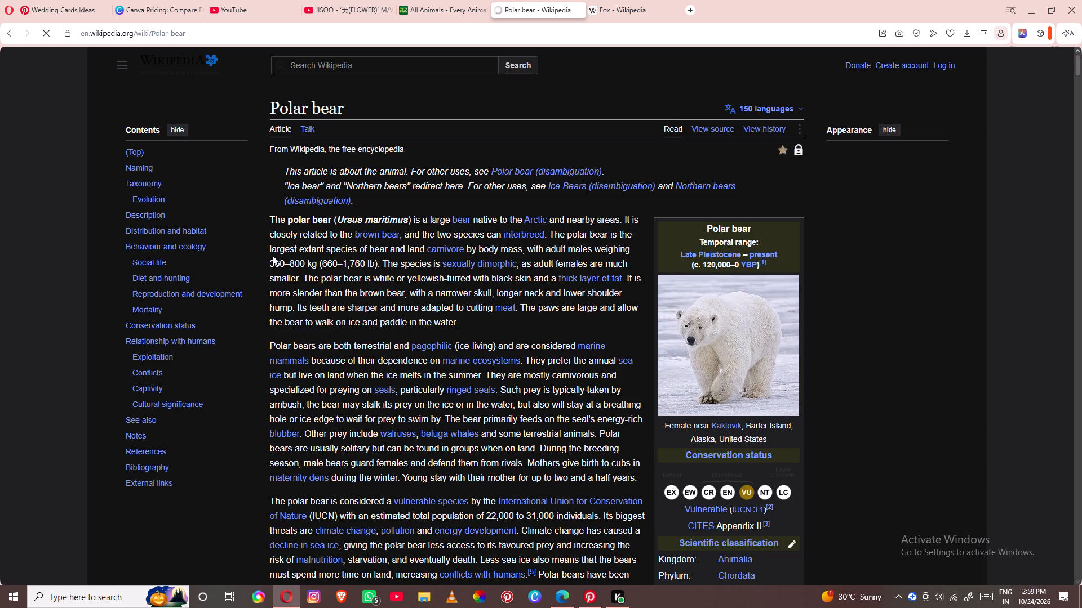
Read through the Wikipedia polar bear article, from the introduction through Naming and Taxonomy to the Evolution section.
scroll(275, 236, down, 1)
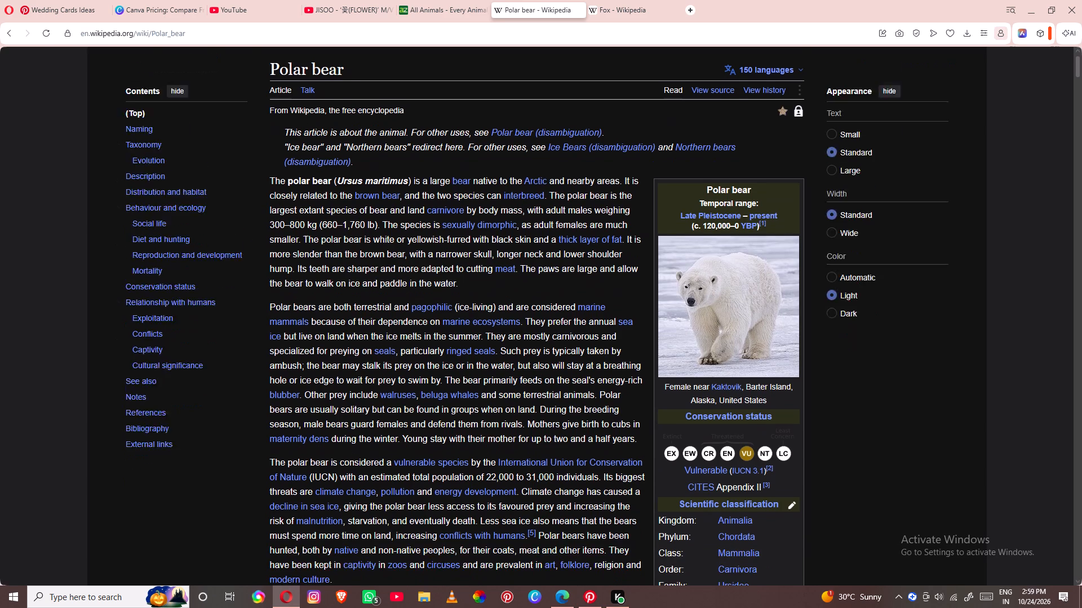
scroll(277, 234, down, 2)
scroll(281, 231, up, 5)
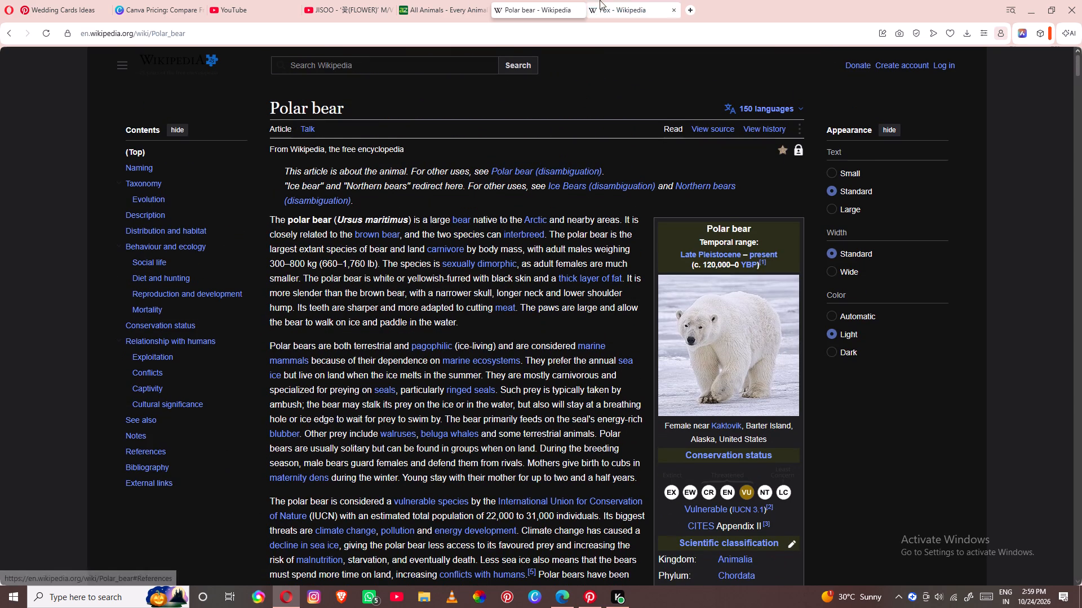
scroll(476, 495, down, 5)
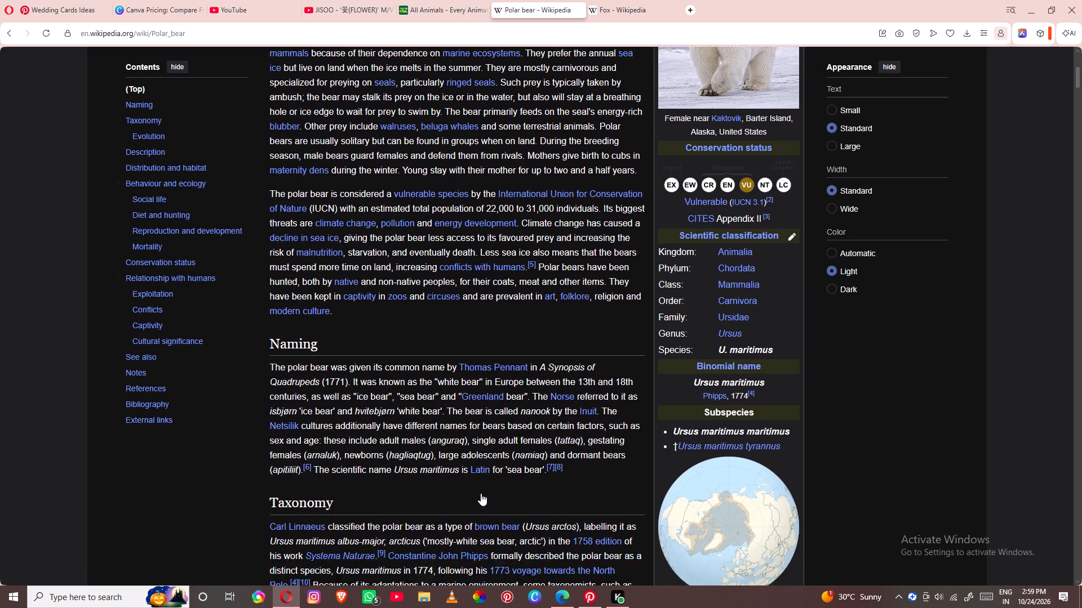
scroll(481, 493, down, 4)
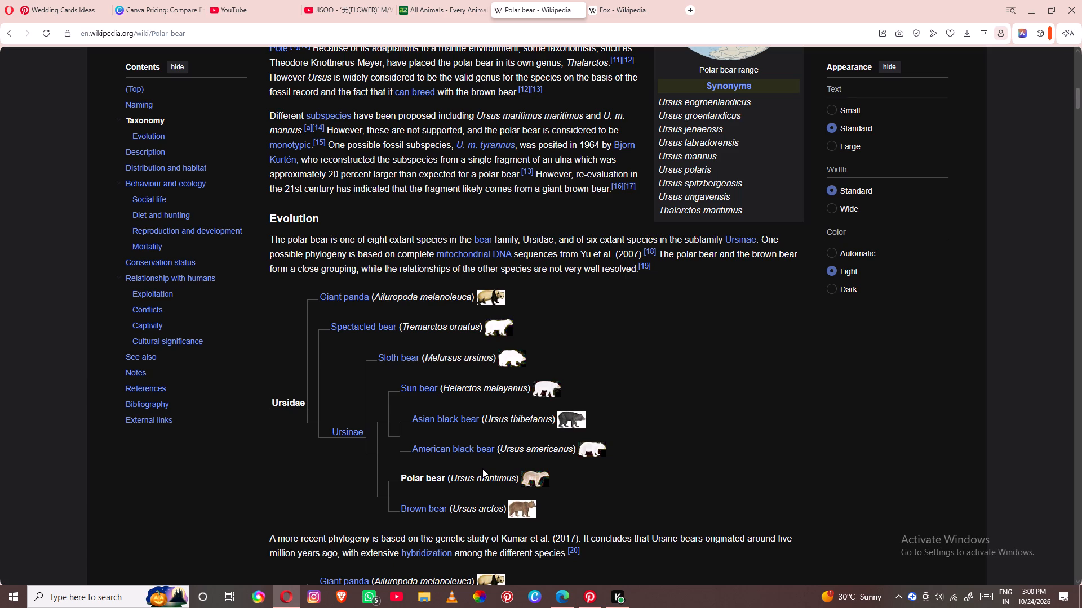
scroll(480, 472, down, 3)
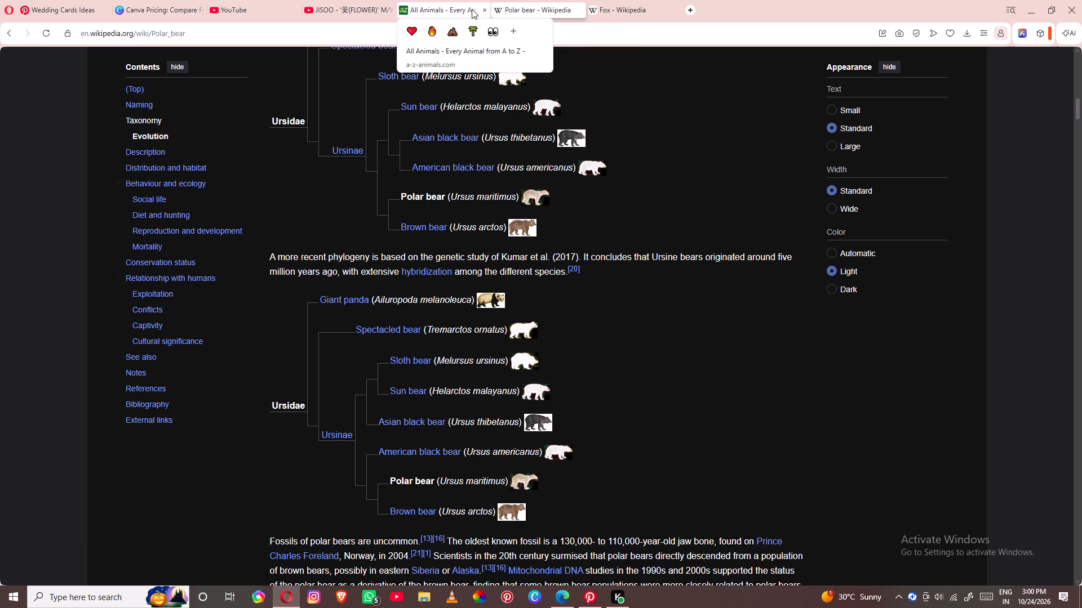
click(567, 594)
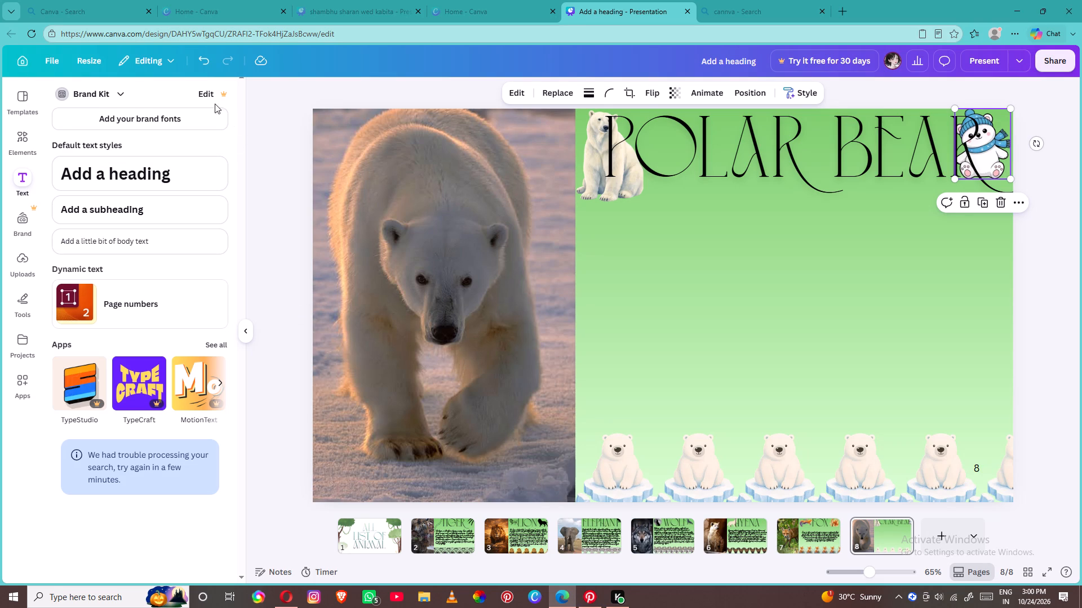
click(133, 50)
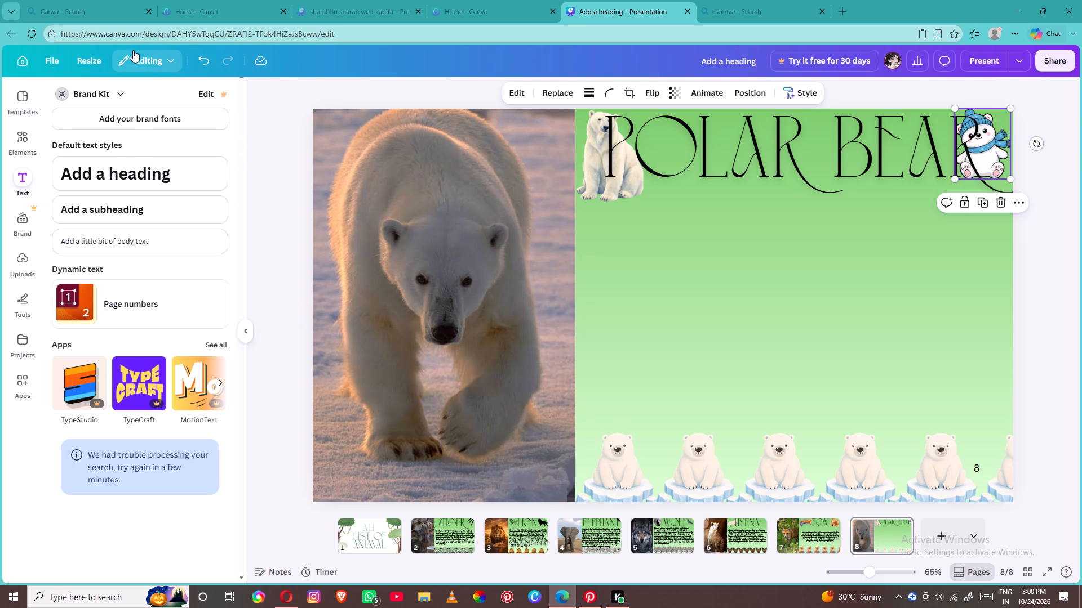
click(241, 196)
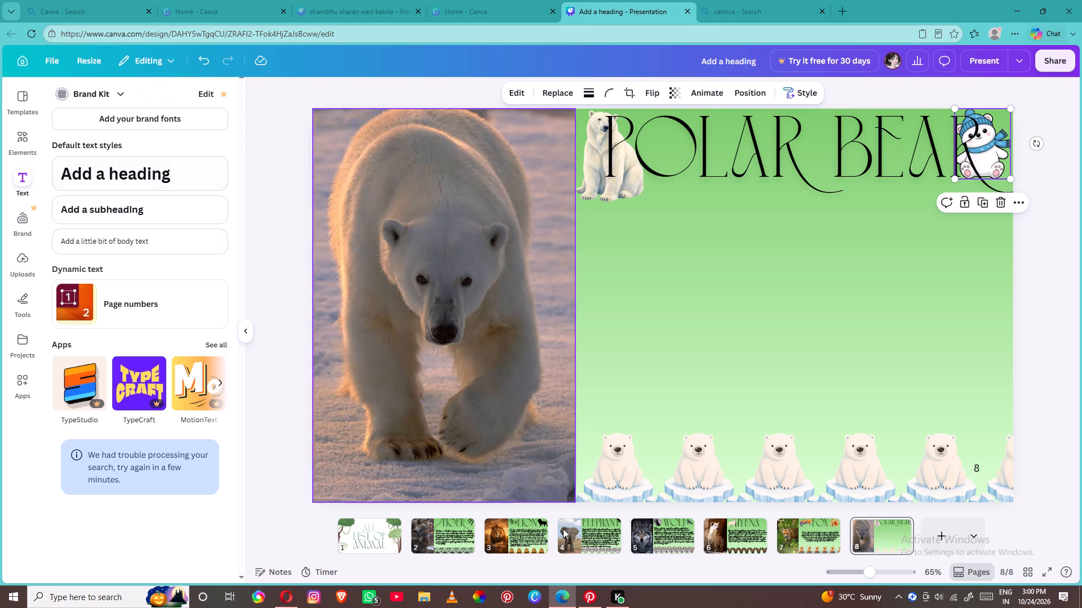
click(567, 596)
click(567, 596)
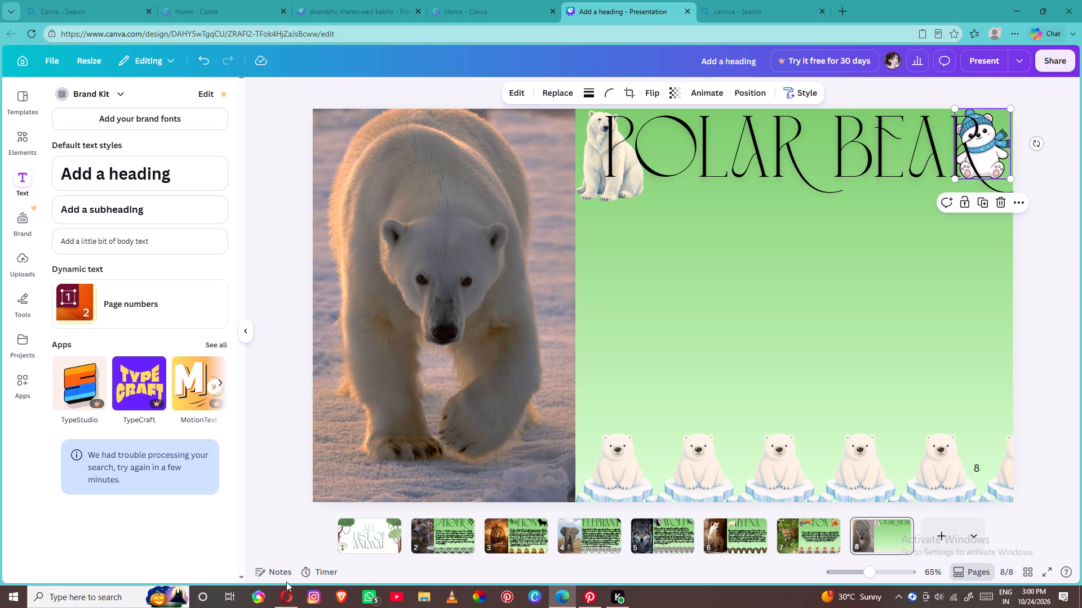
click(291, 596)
Copy the article's first introductory paragraph, from "The polar bear (Ursus maritimus)" to "paddle in the water.".
scroll(259, 164, up, 7)
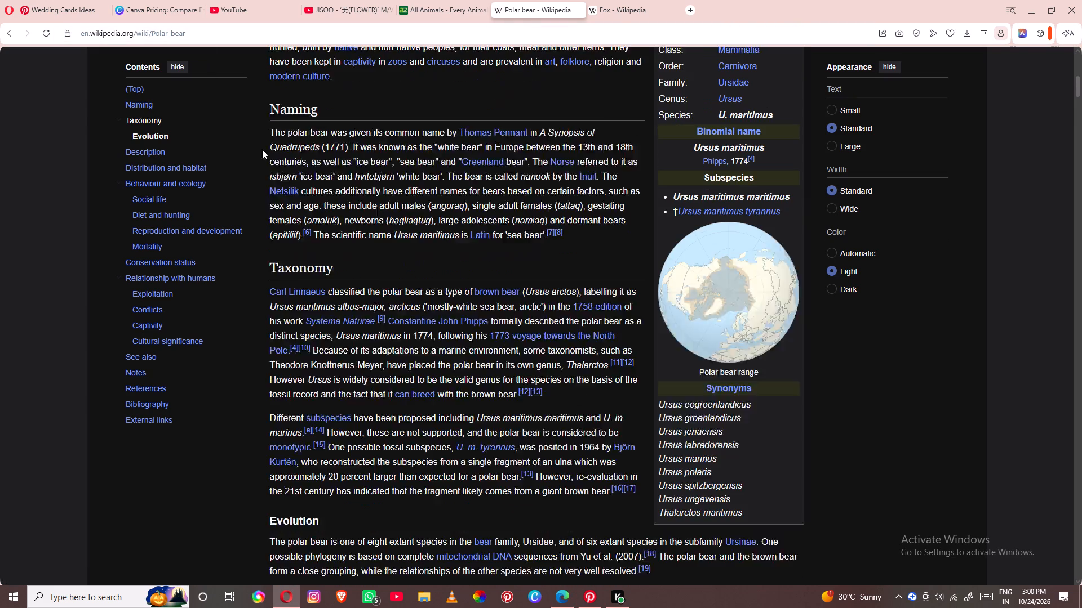
scroll(335, 146, up, 7)
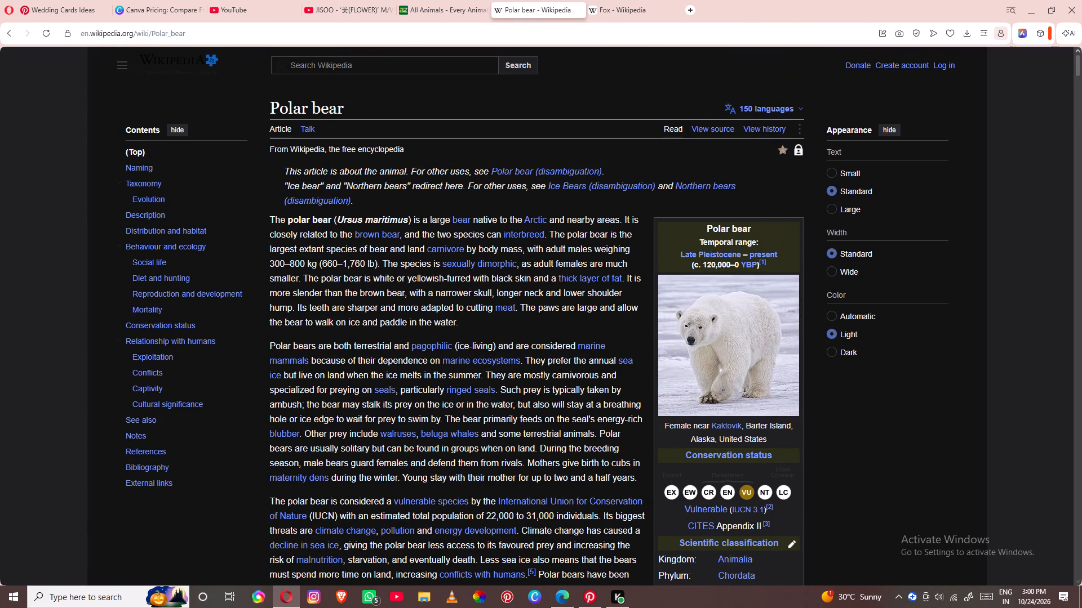
click(380, 68)
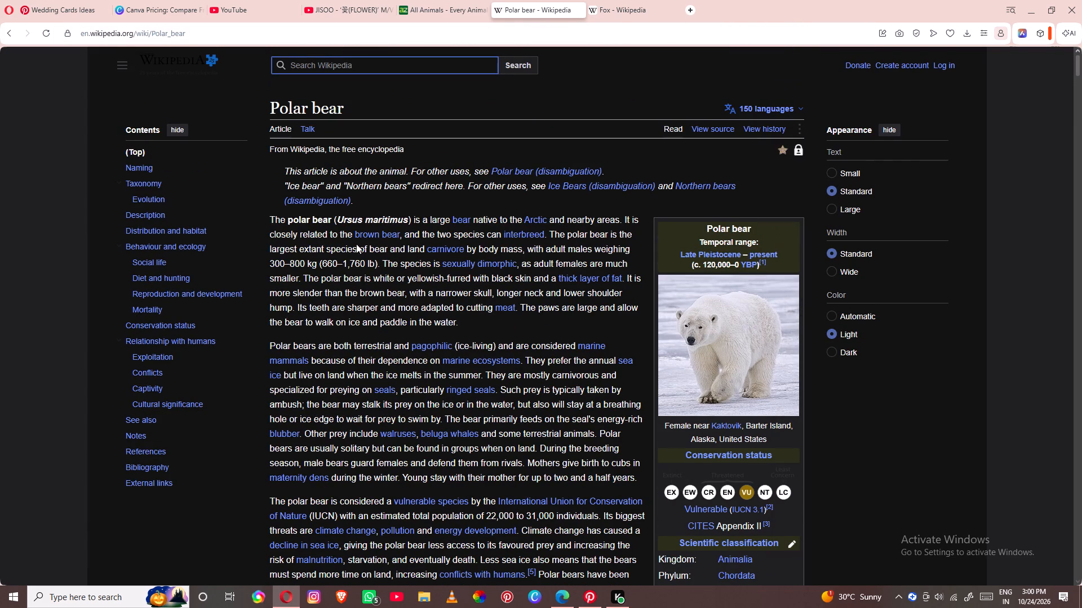
click(285, 278)
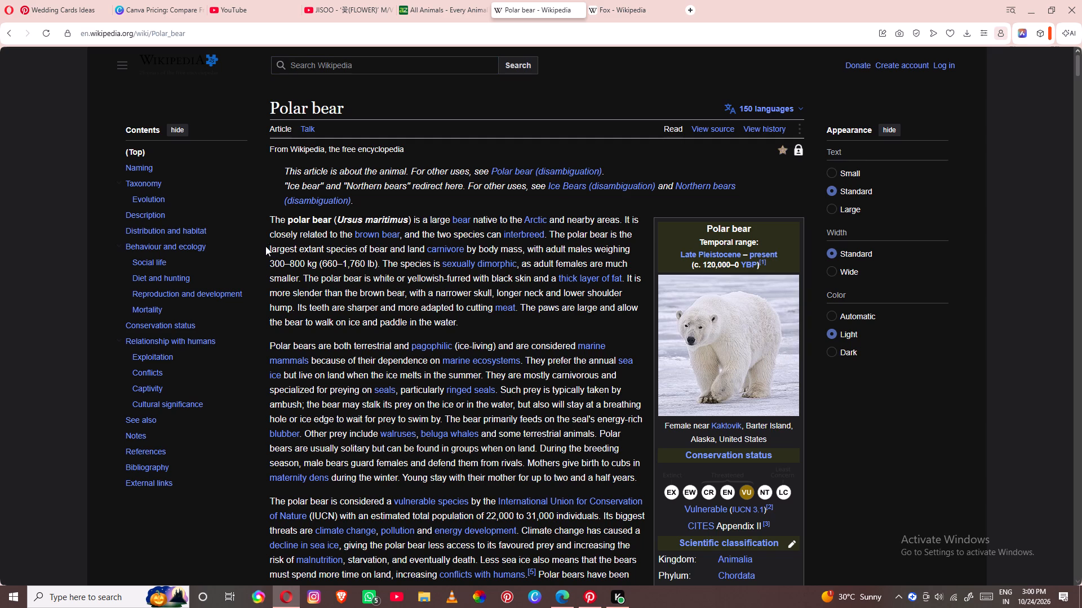
click(265, 246)
drag(270, 215, 464, 333)
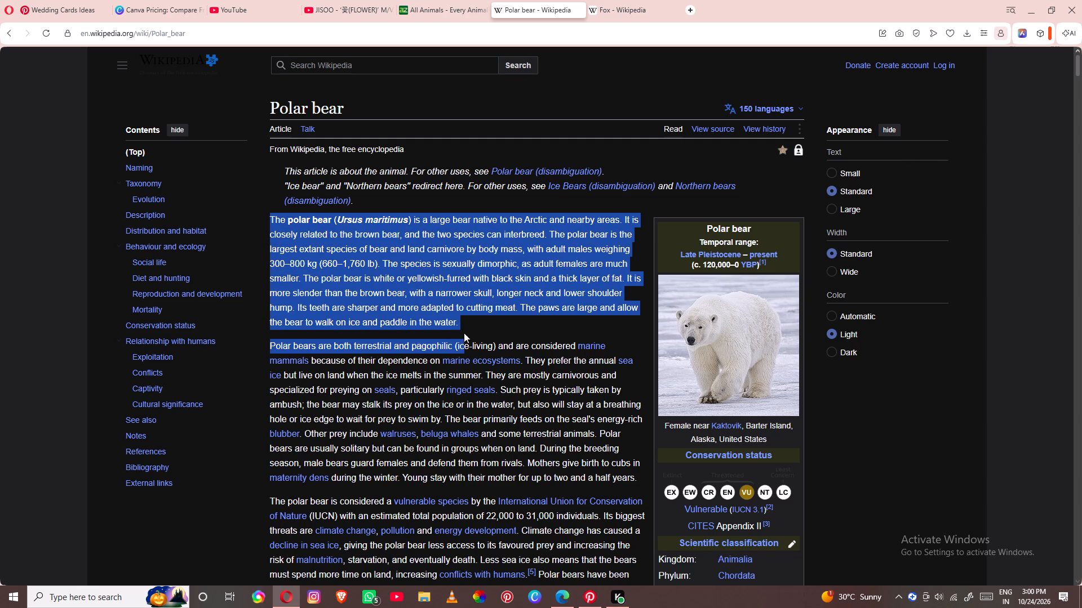
drag(464, 333, 464, 328)
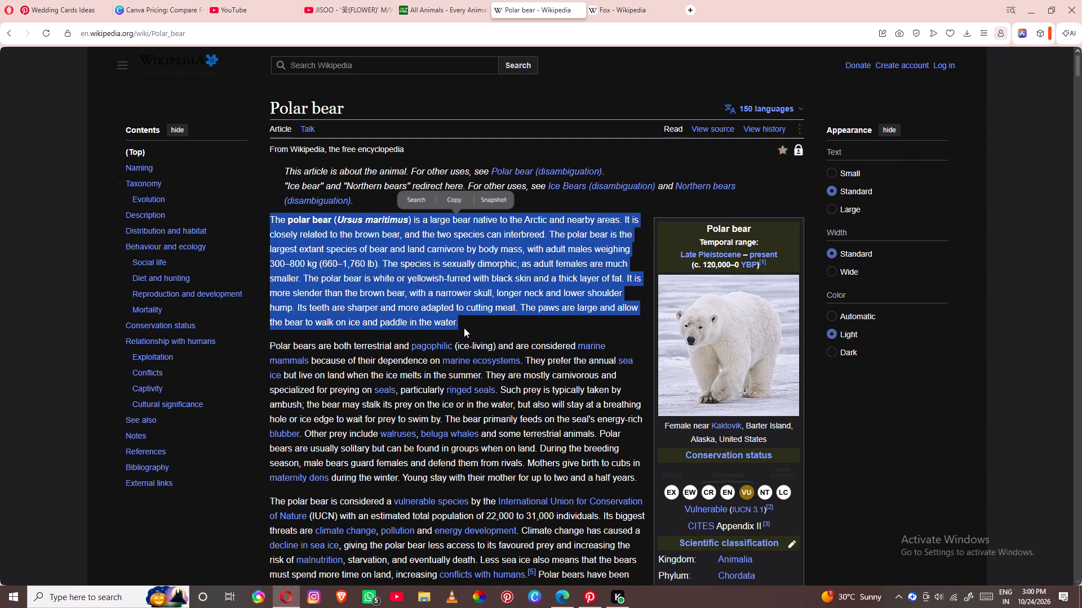
scroll(464, 328, up, 1)
right_click(464, 328)
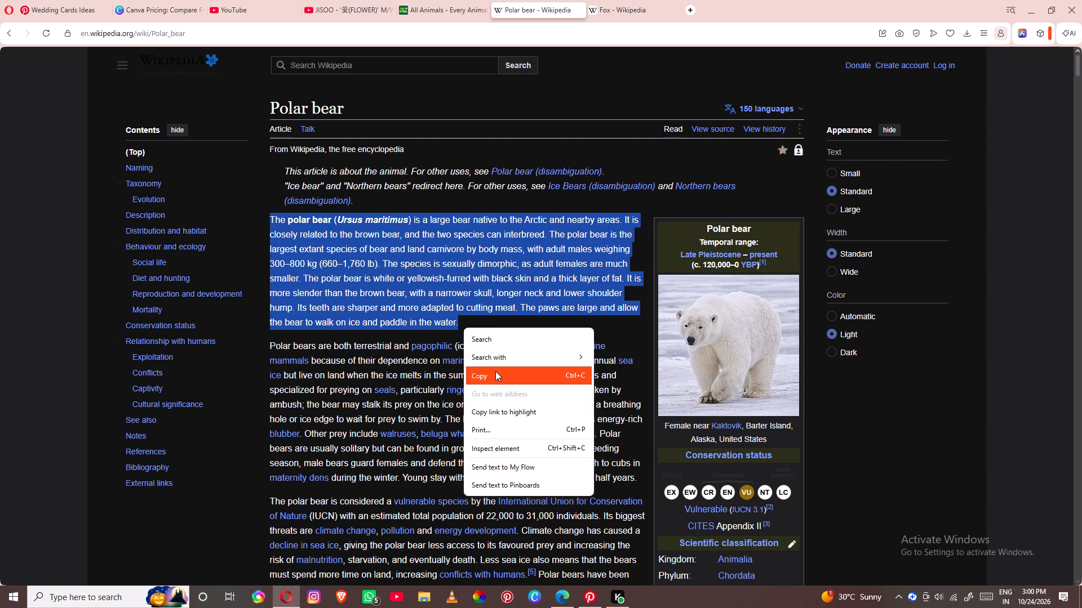
click(495, 371)
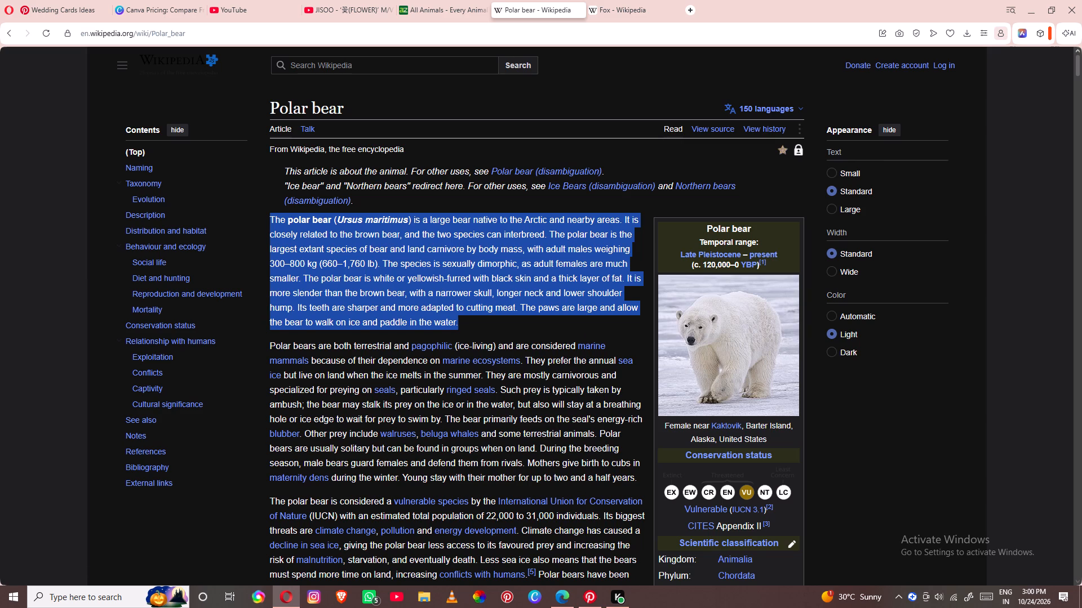
Switch to the Canva presentation in Edge, paste the copied polar bear paragraph onto page 8, and scale it to fit the green area.
click(566, 593)
right_click(683, 350)
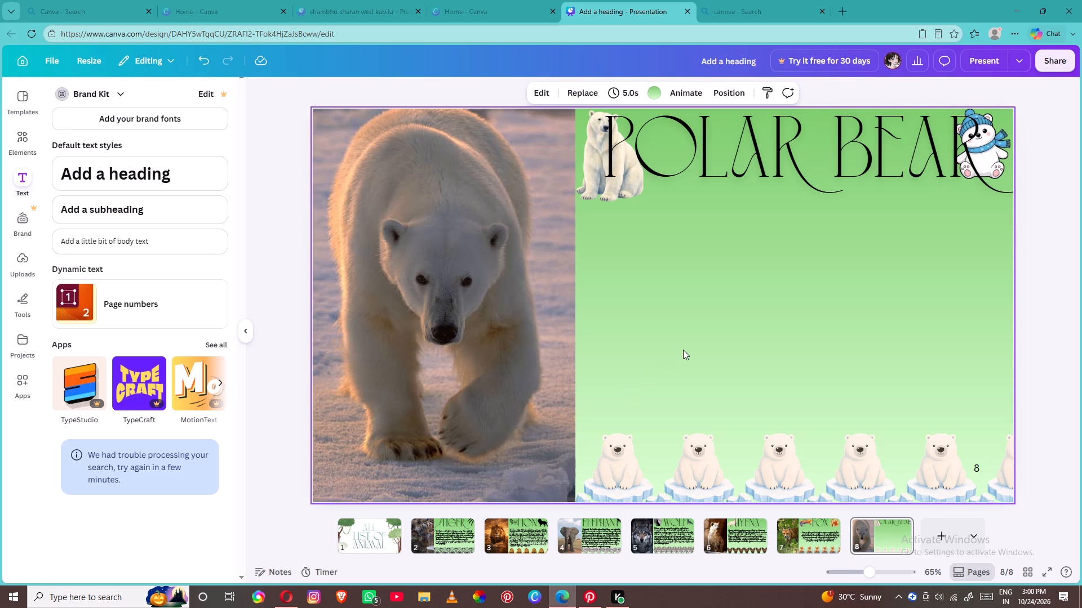
click(717, 362)
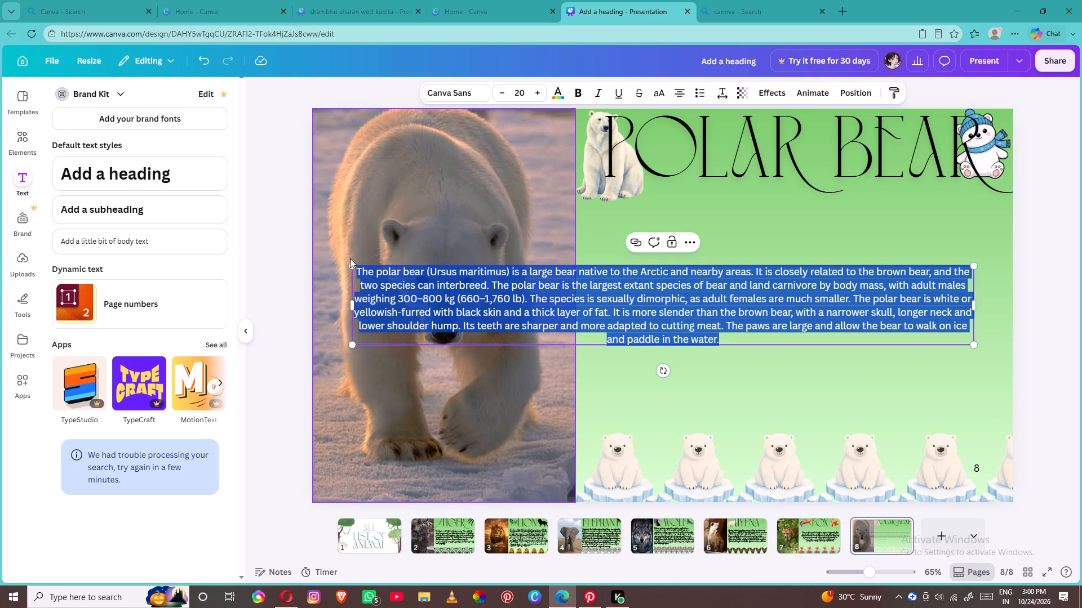
drag(353, 265, 594, 345)
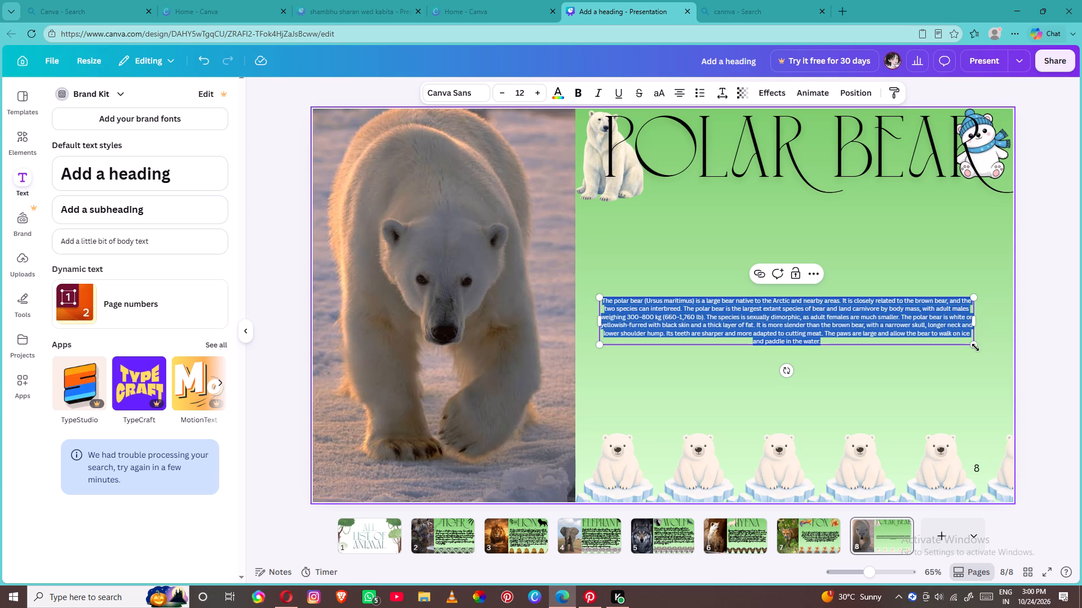
drag(972, 347, 987, 409)
Set the polar bear paragraph in the Above the Beyond Script font at size 20.8.
click(474, 91)
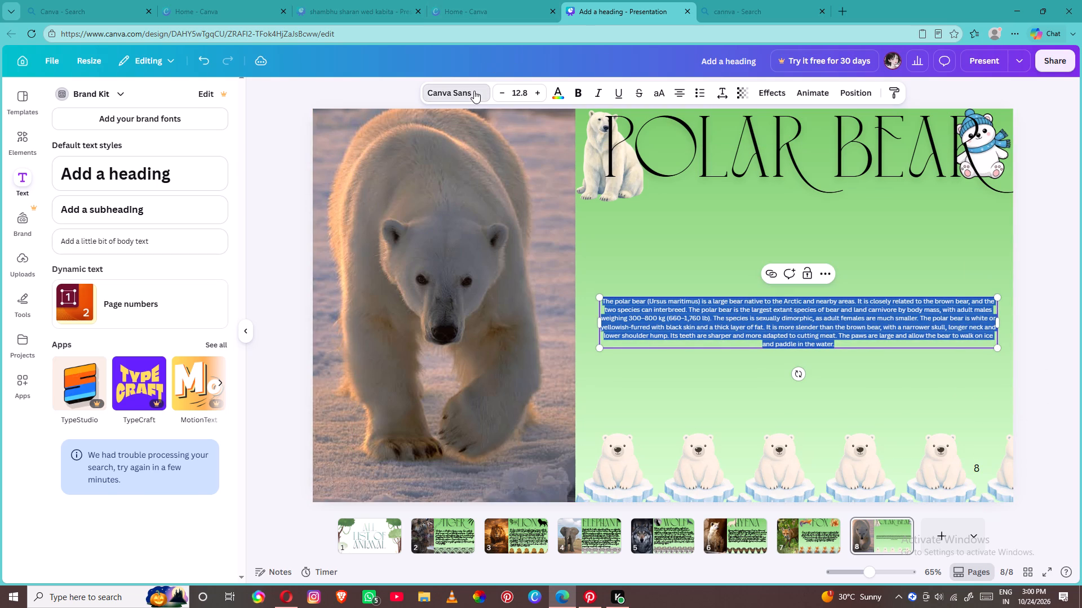
click(177, 229)
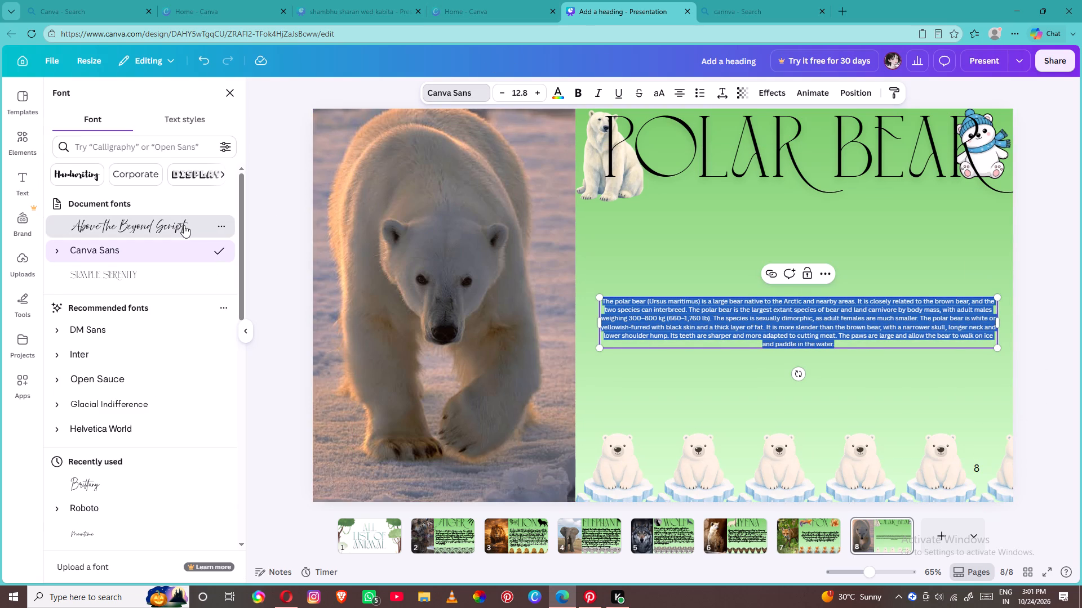
triple_click(540, 88)
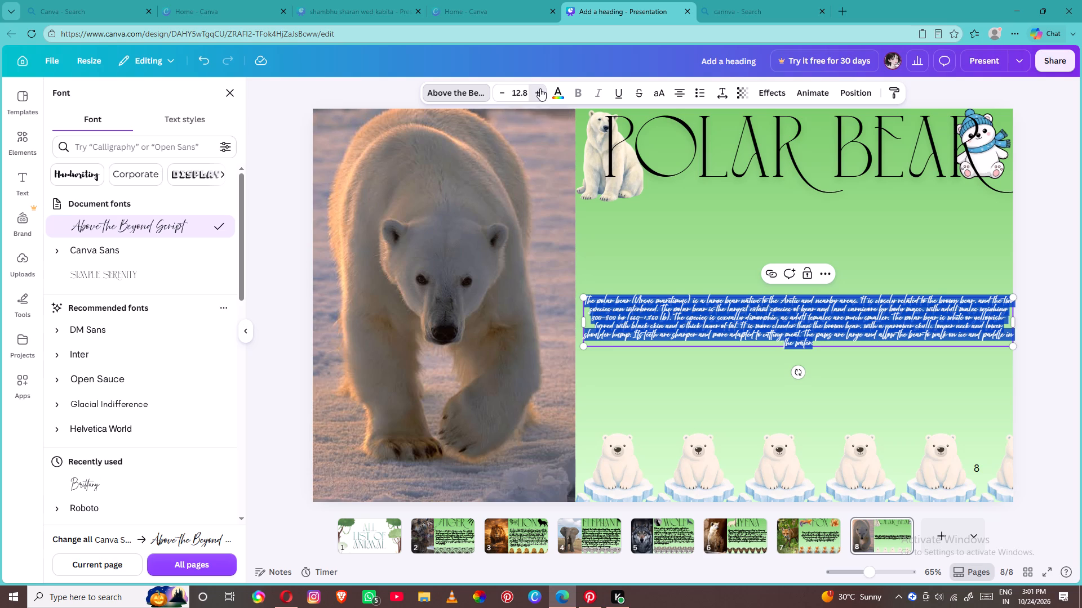
triple_click(540, 88)
click(540, 88)
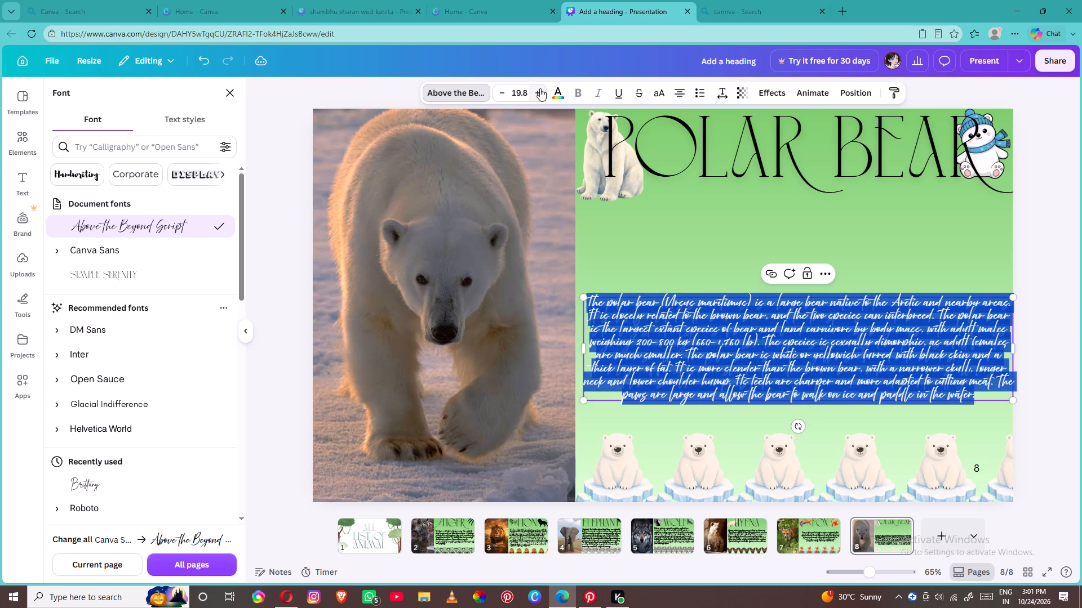
click(540, 88)
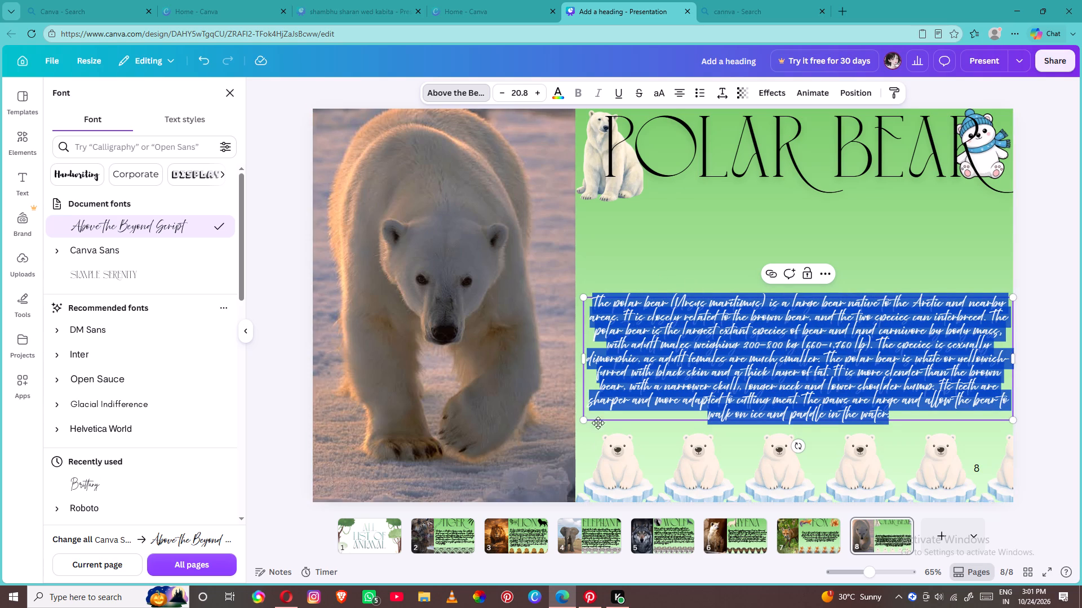
Move the paragraph up beneath the POLAR BEAR heading and set its font size to 21.8.
click(652, 431)
click(658, 412)
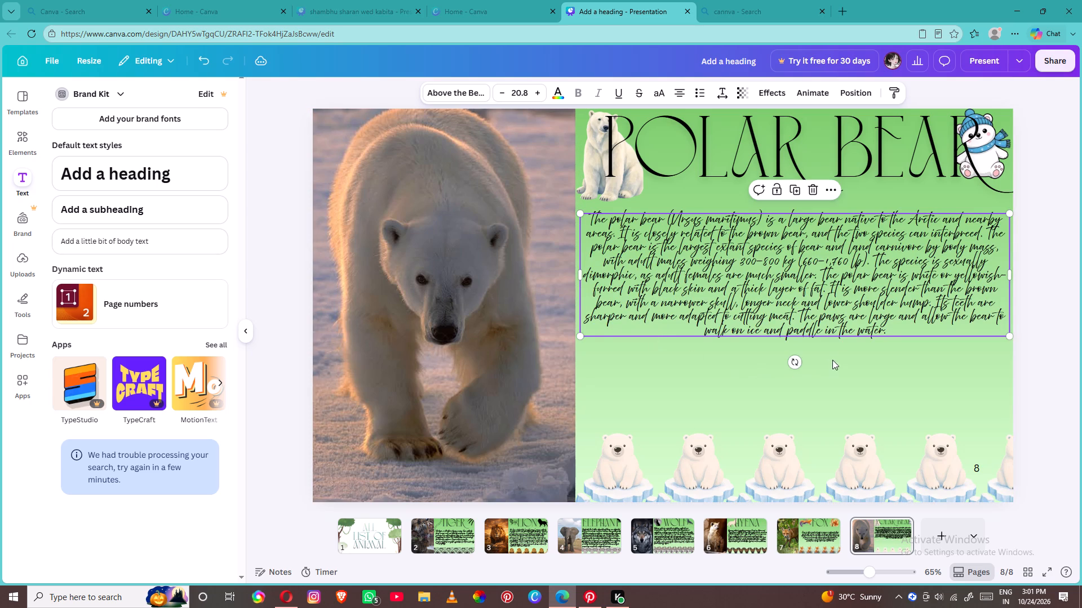
click(849, 334)
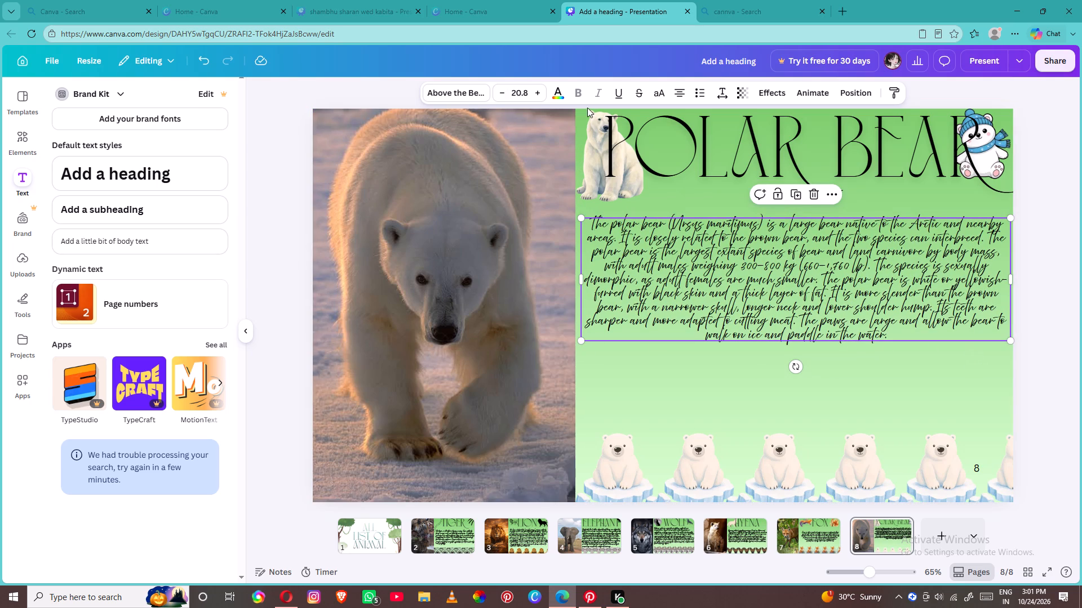
click(538, 92)
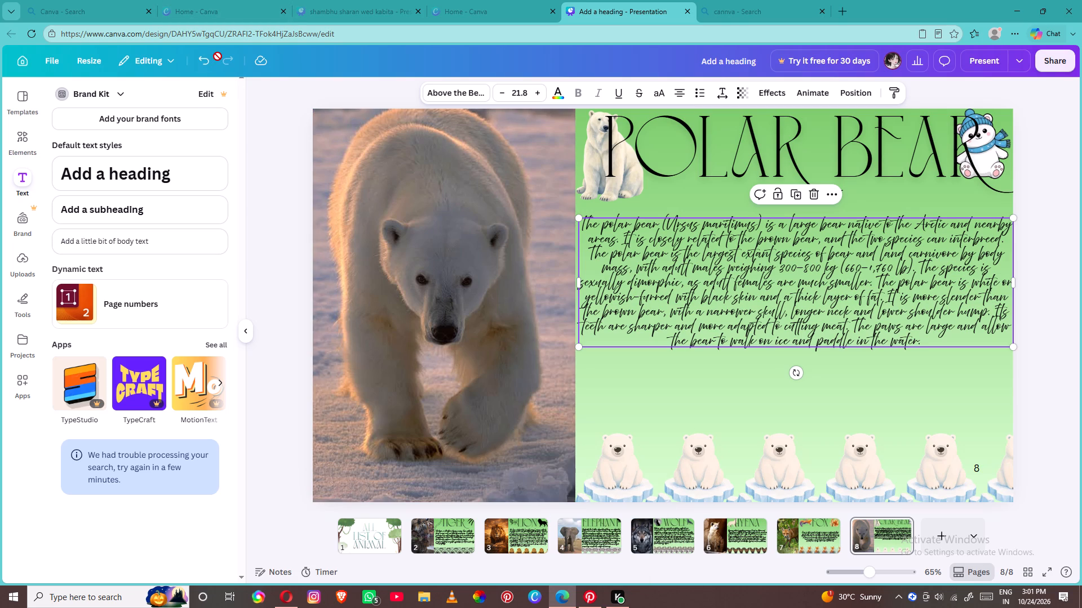
Add a new page 9 after the polar bear page.
click(942, 532)
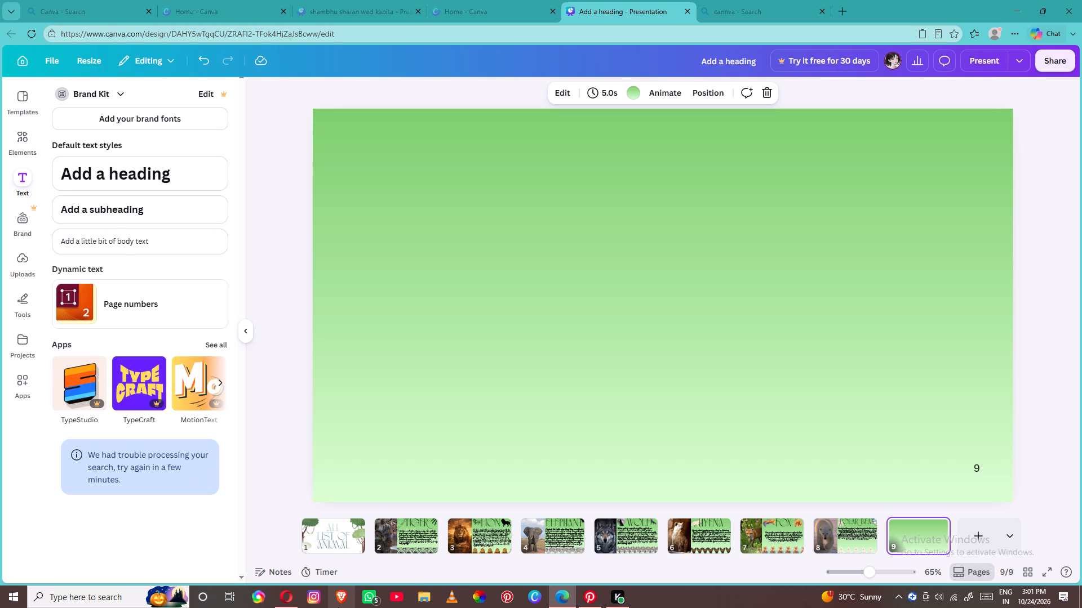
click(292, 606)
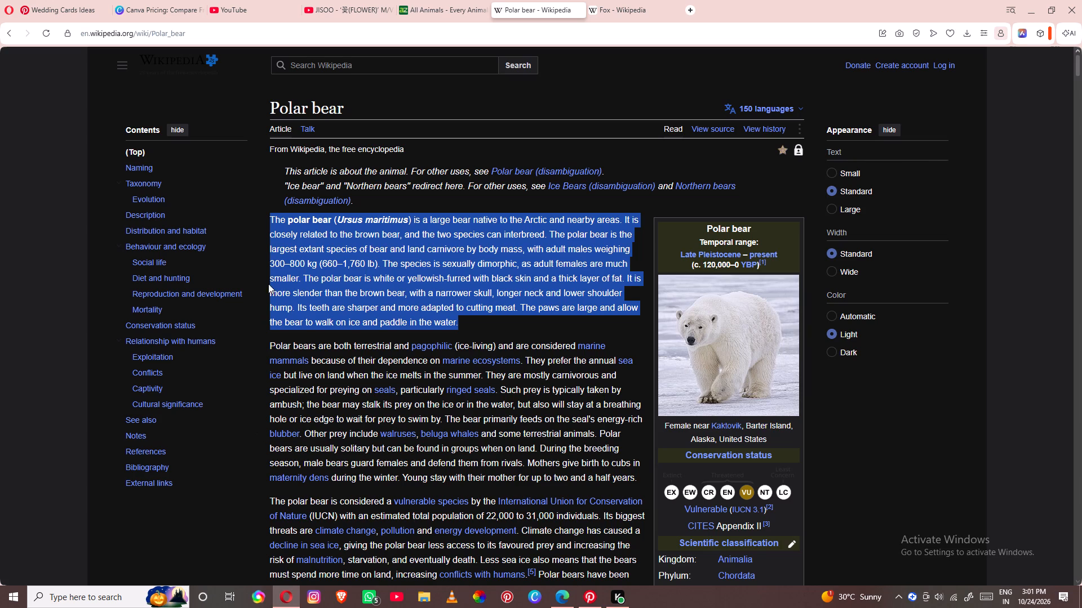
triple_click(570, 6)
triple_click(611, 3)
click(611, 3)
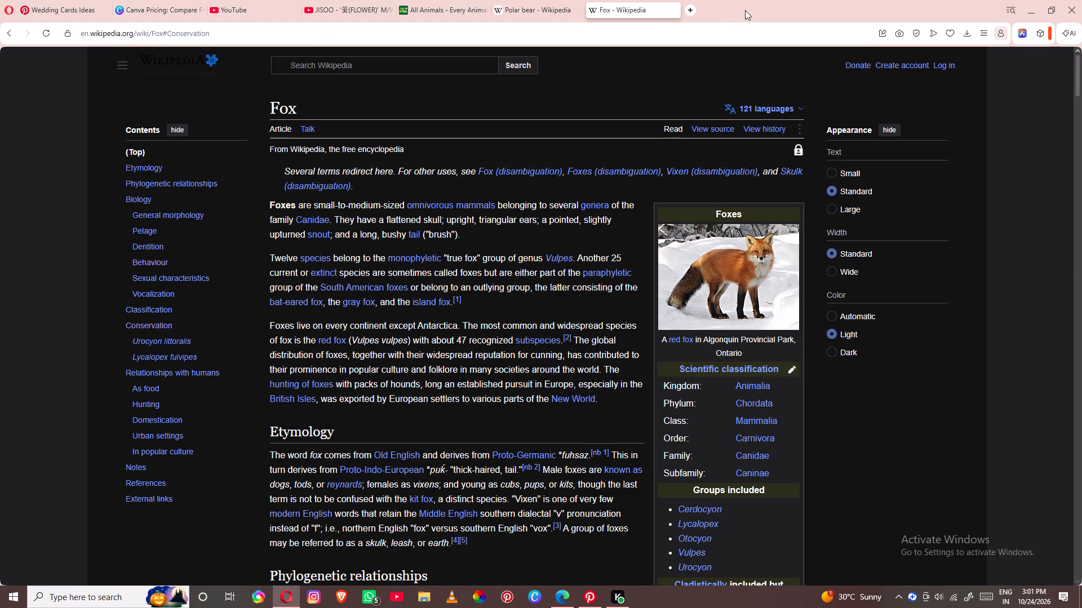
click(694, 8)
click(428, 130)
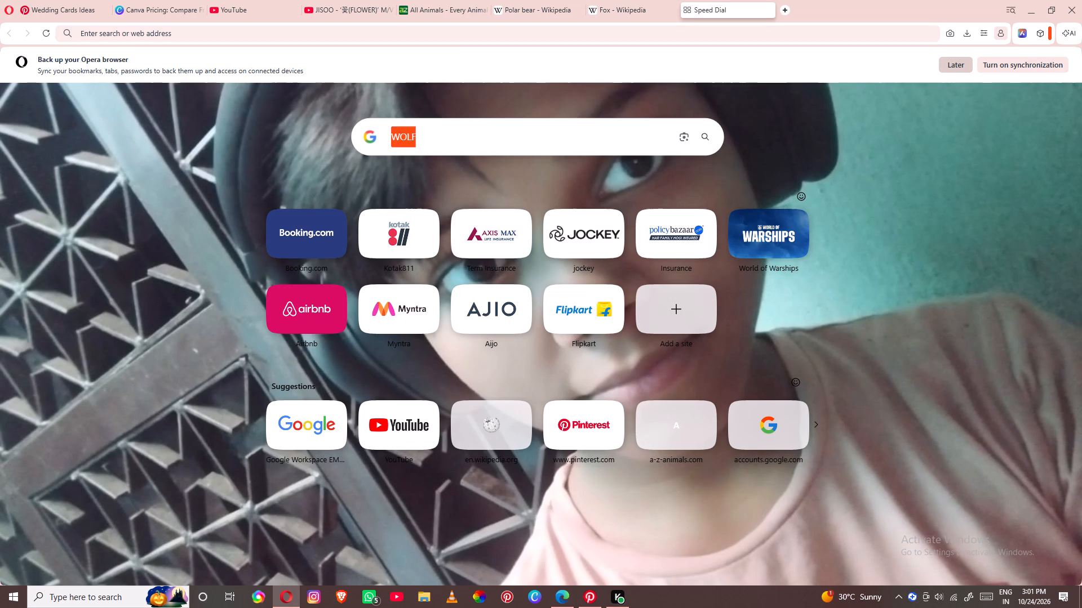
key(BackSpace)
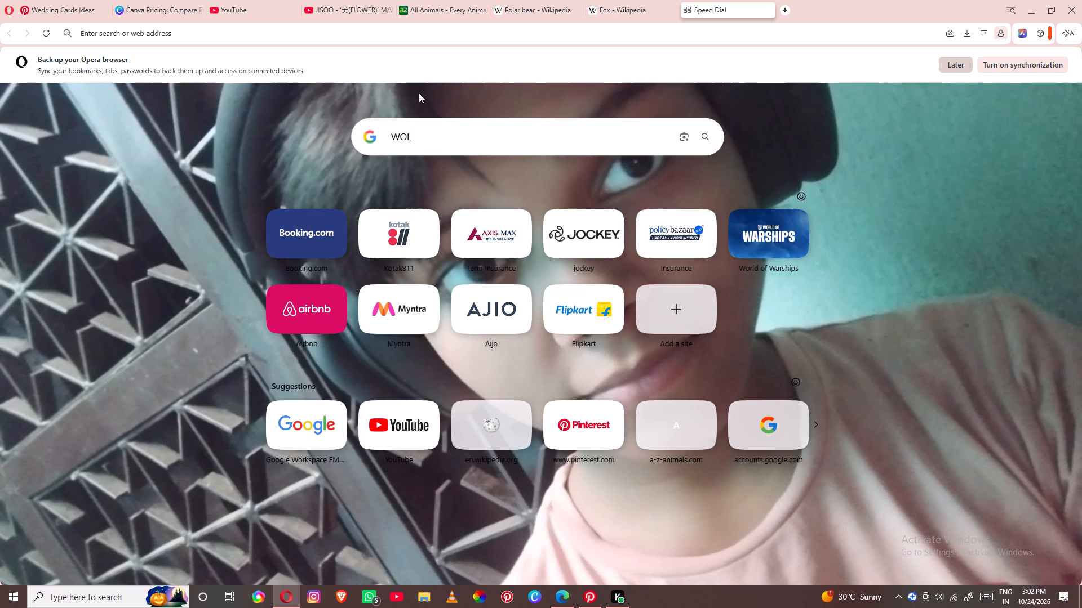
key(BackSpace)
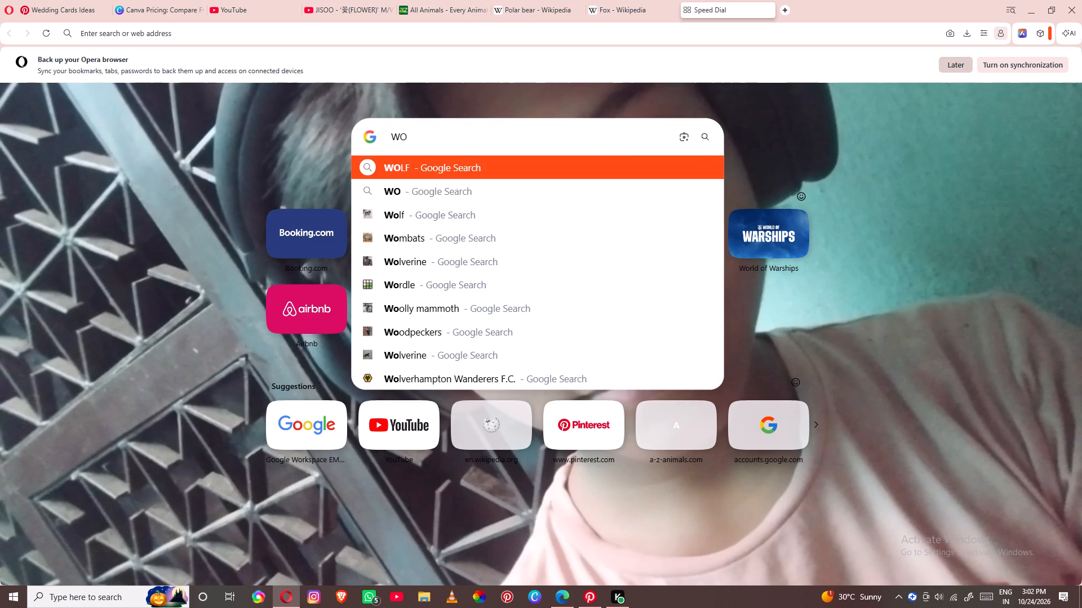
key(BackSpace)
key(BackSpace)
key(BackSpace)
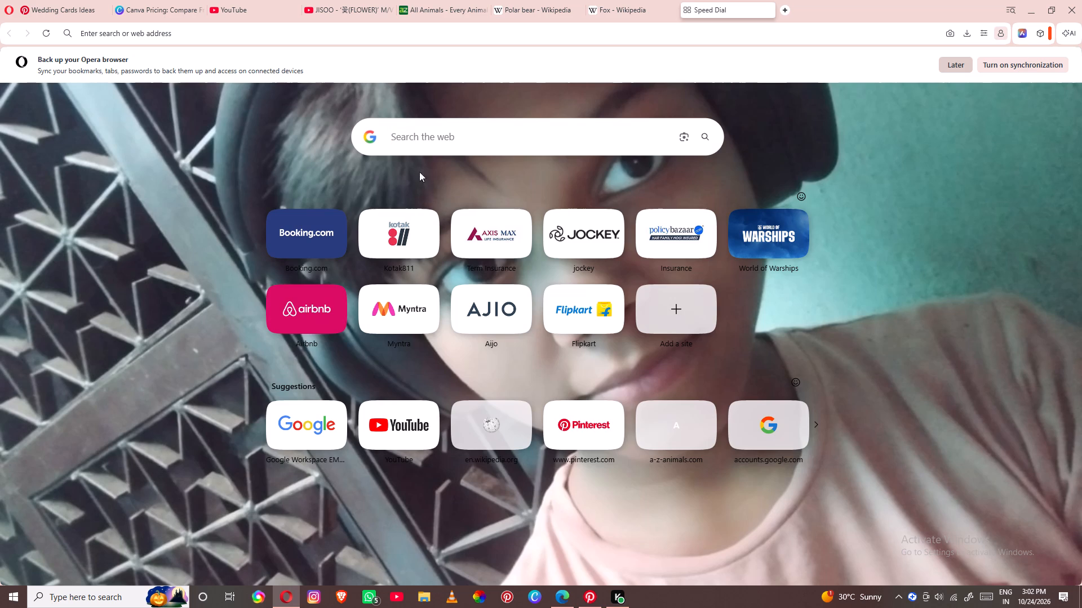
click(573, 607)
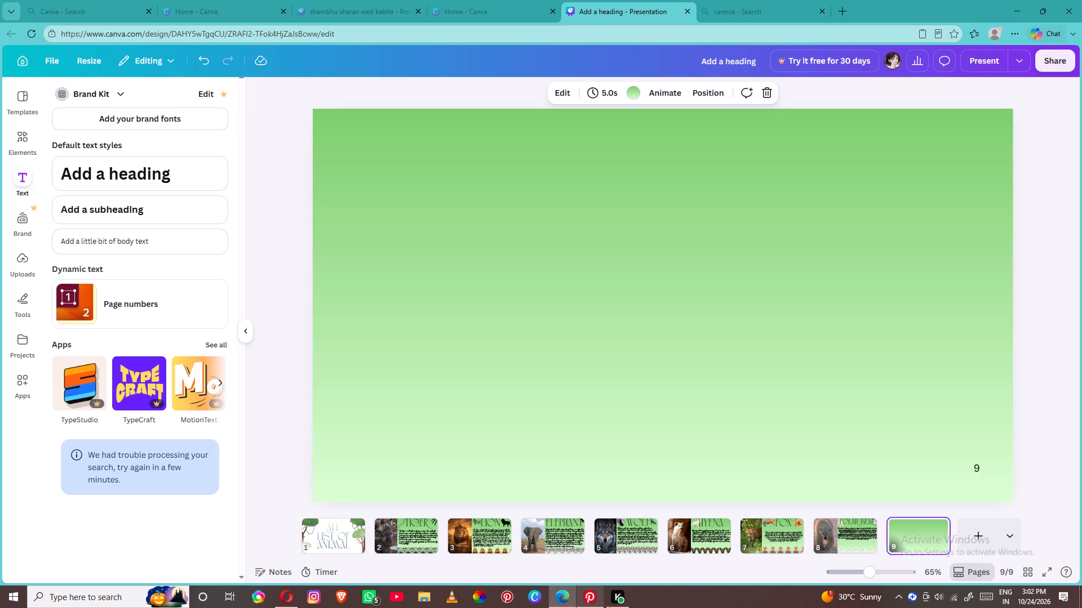
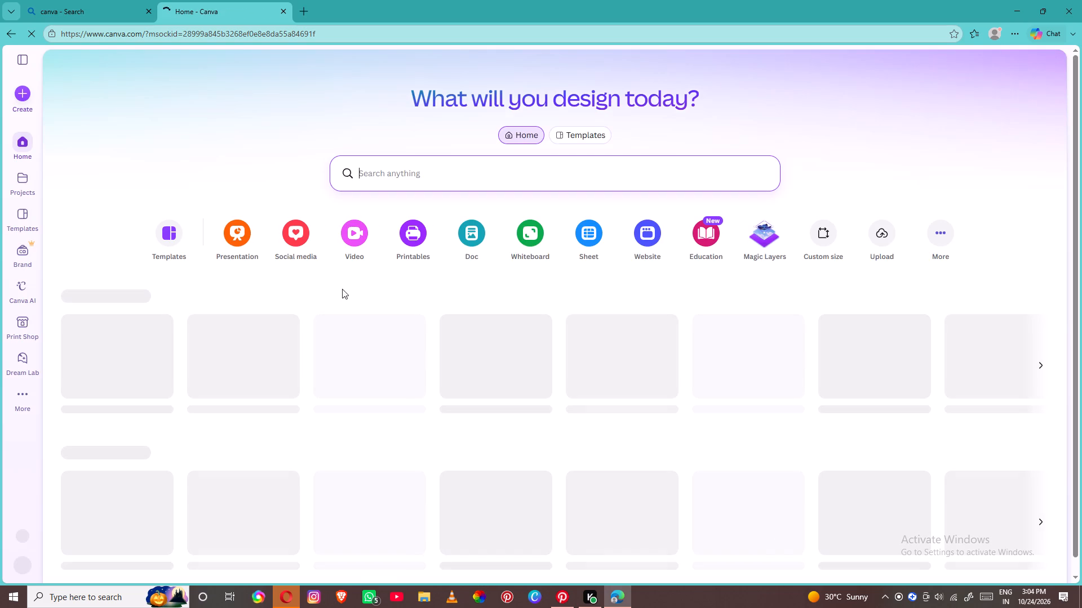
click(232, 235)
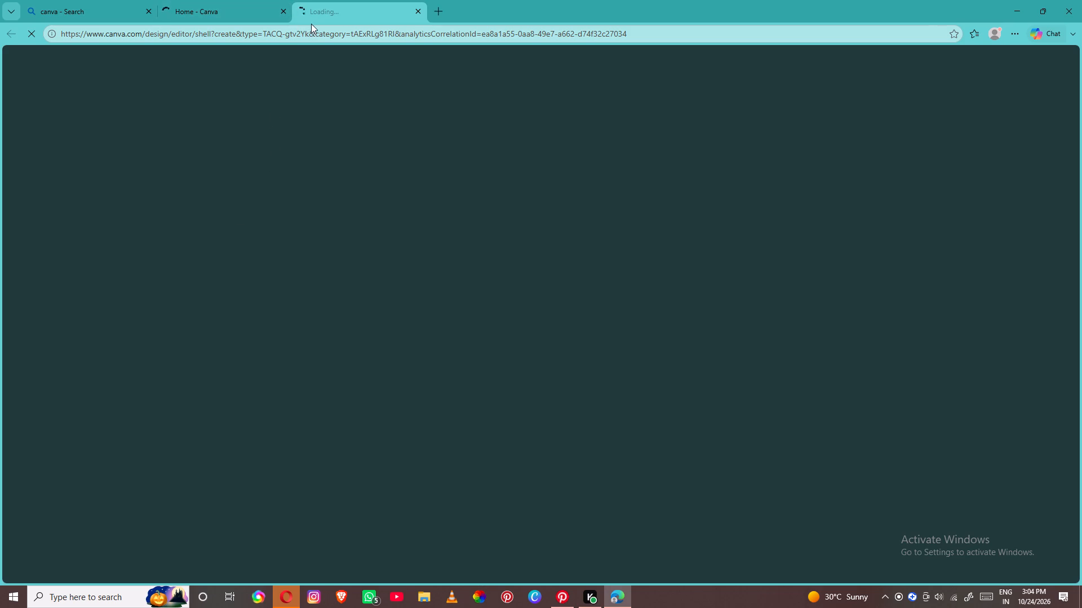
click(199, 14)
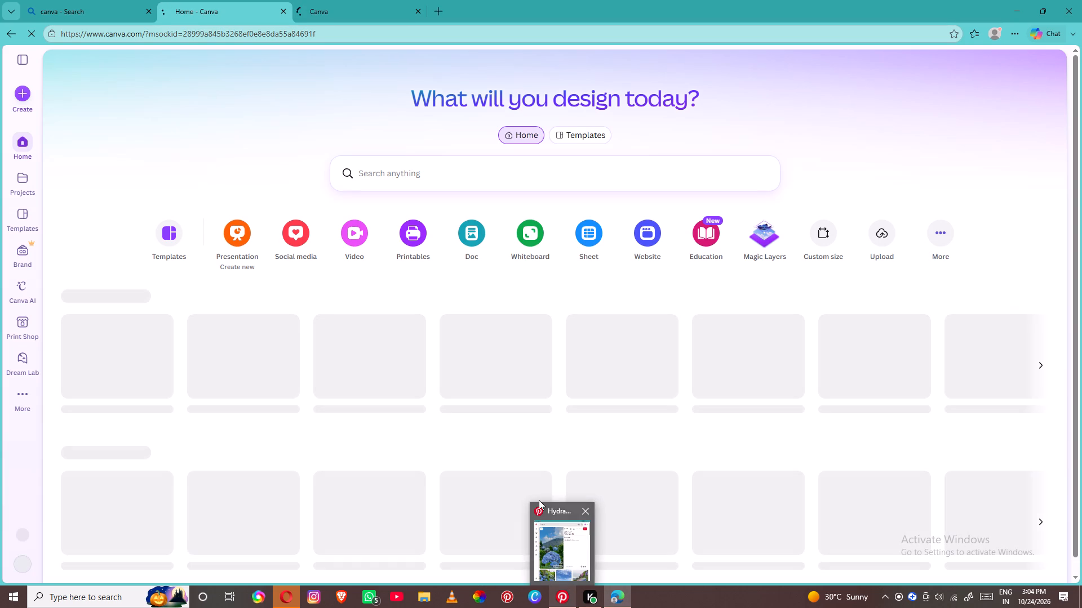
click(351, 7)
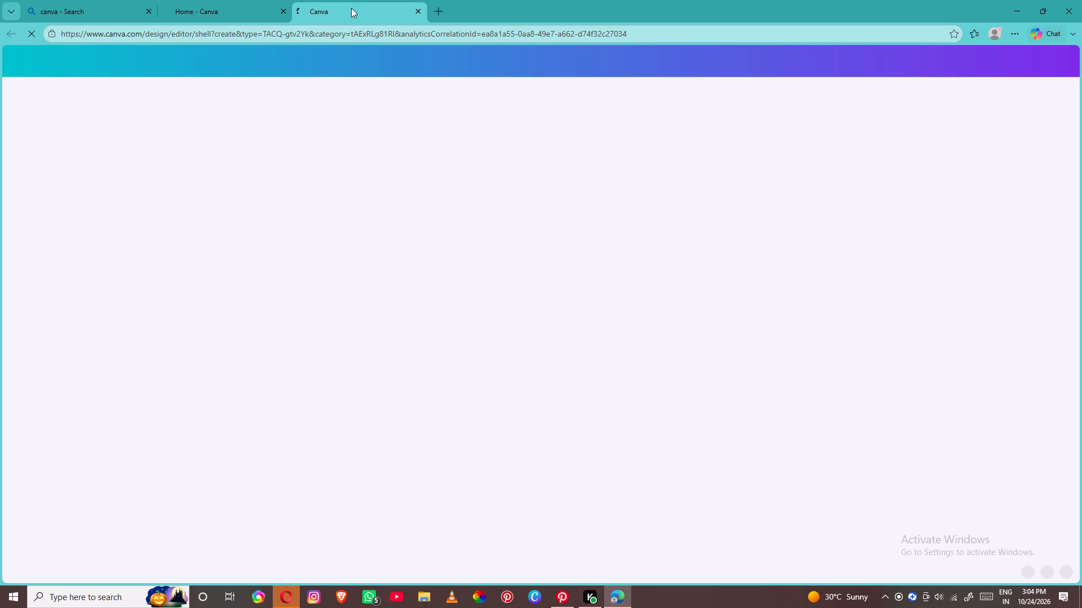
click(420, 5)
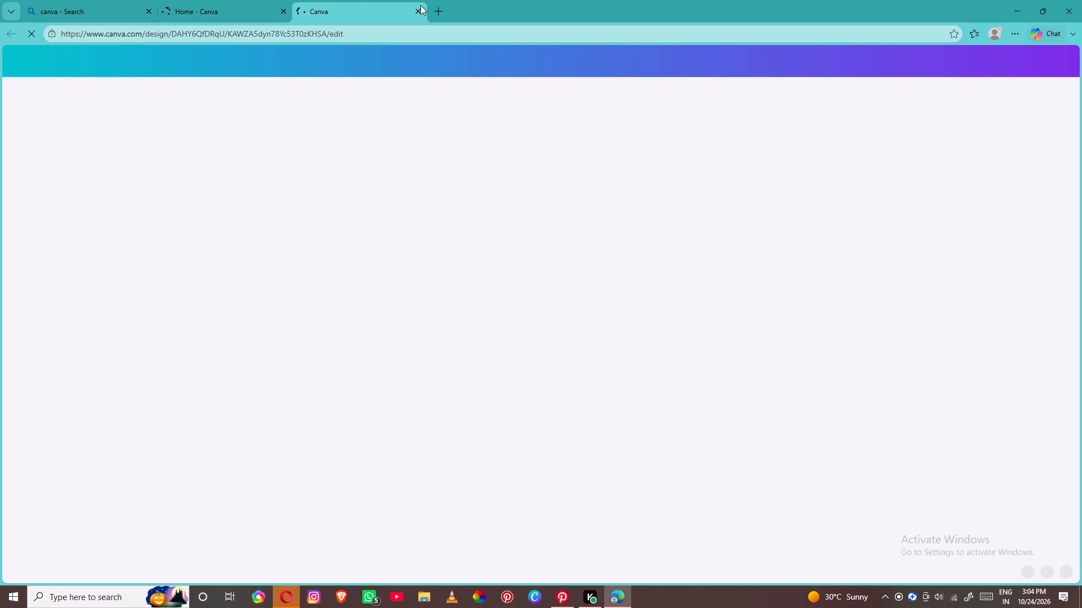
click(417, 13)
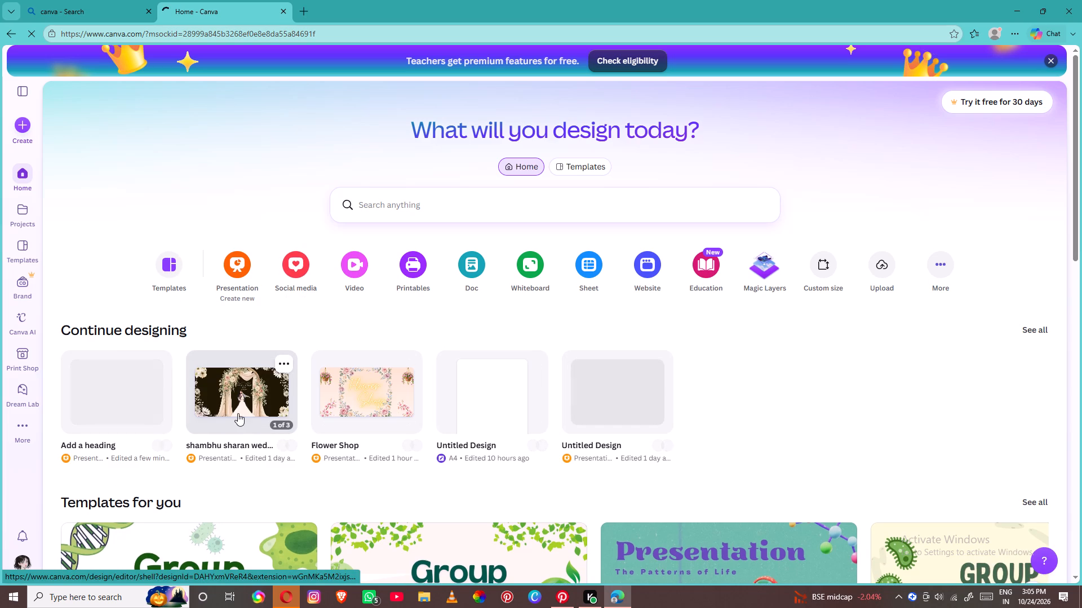
Reopen the "Add a heading" animal presentation from the recent designs and go to the empty page 9.
drag(119, 393, 131, 388)
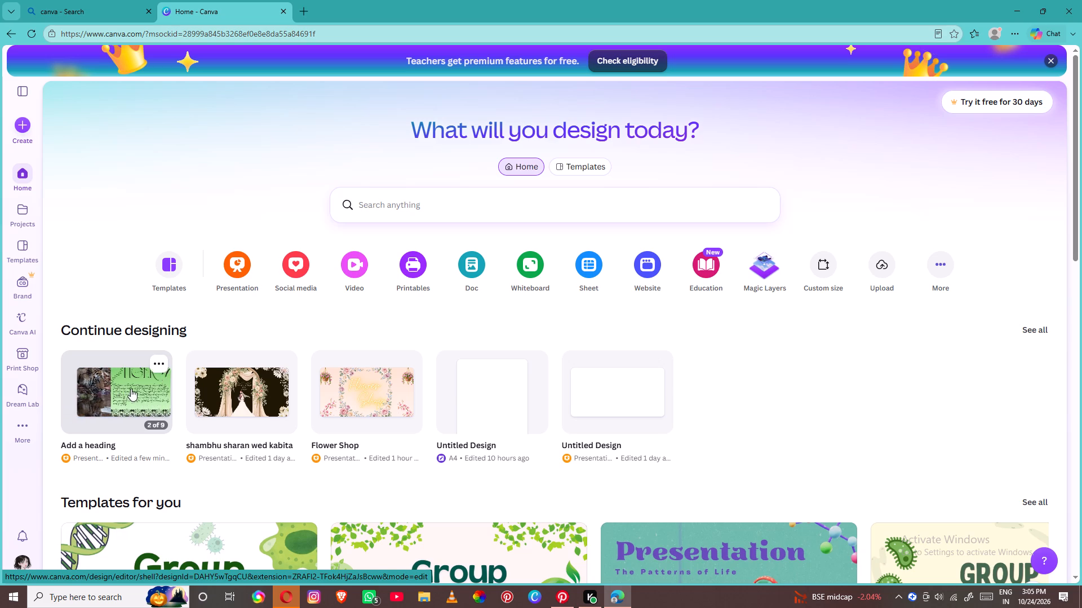
drag(131, 388, 135, 387)
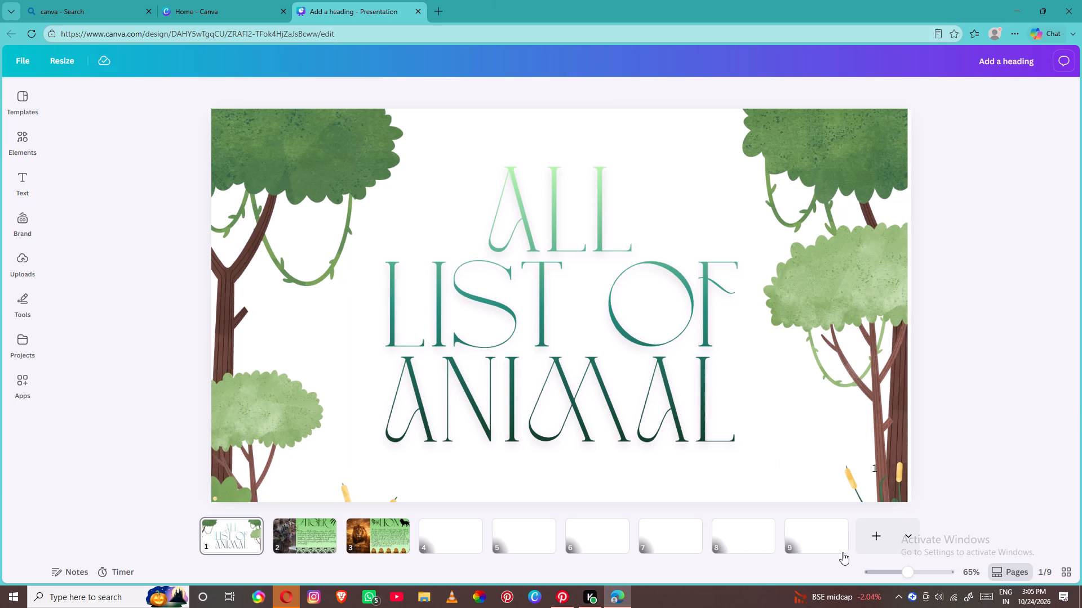
click(807, 541)
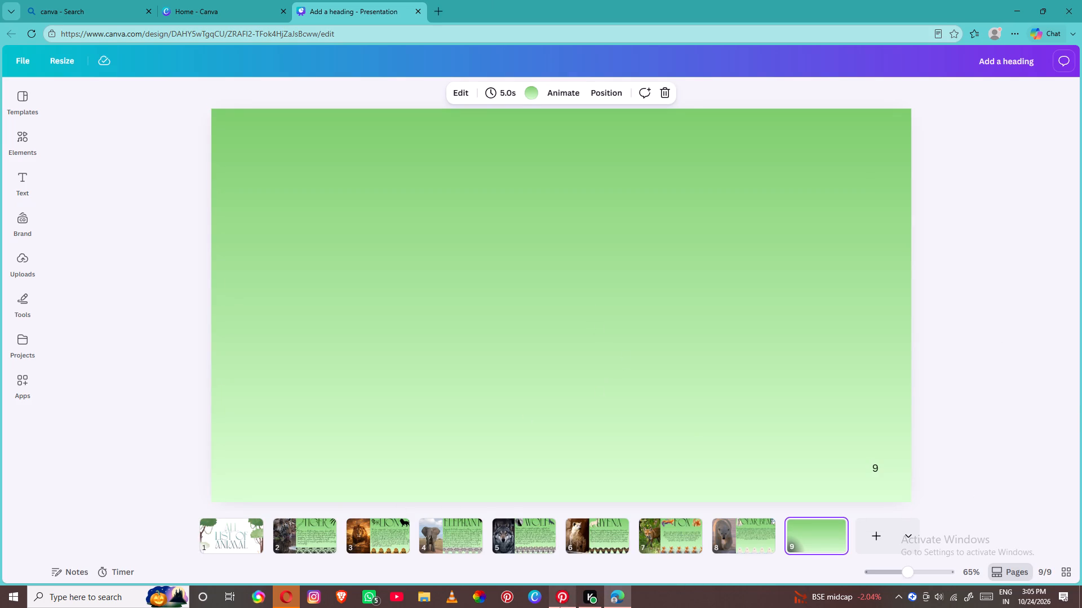
Switch to the Opera browser and start a web search from its start page.
click(296, 596)
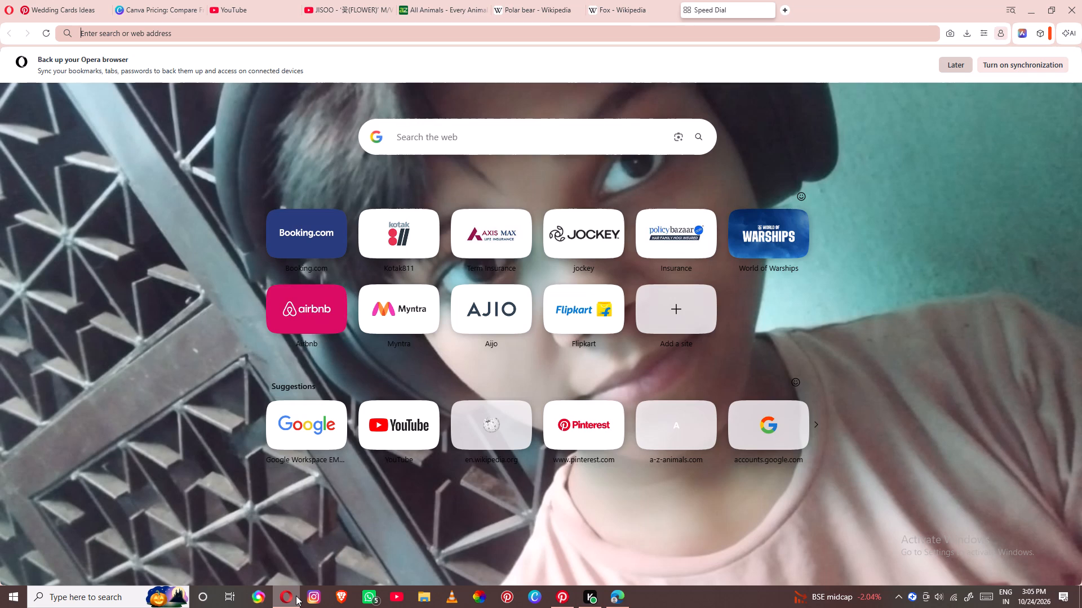
click(539, 140)
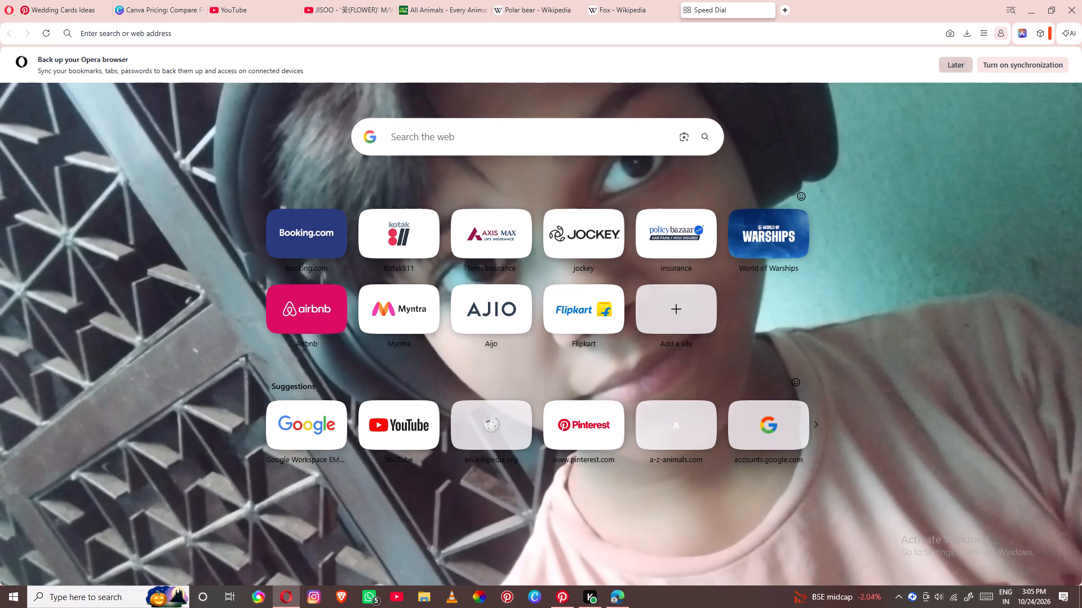
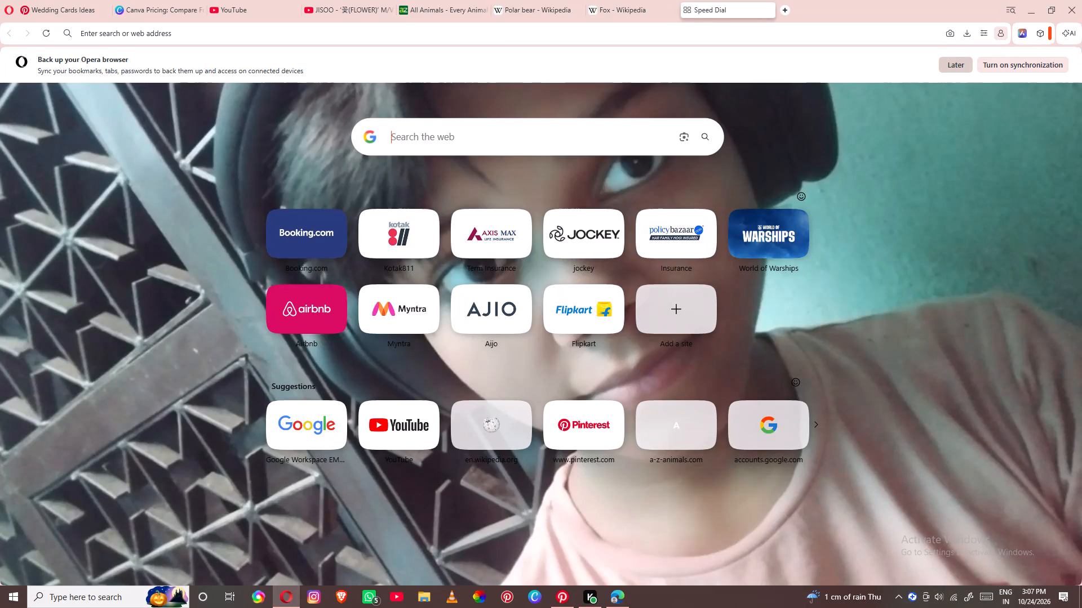
Search the web for "dog" and show the image results.
text(dog)
key(Return)
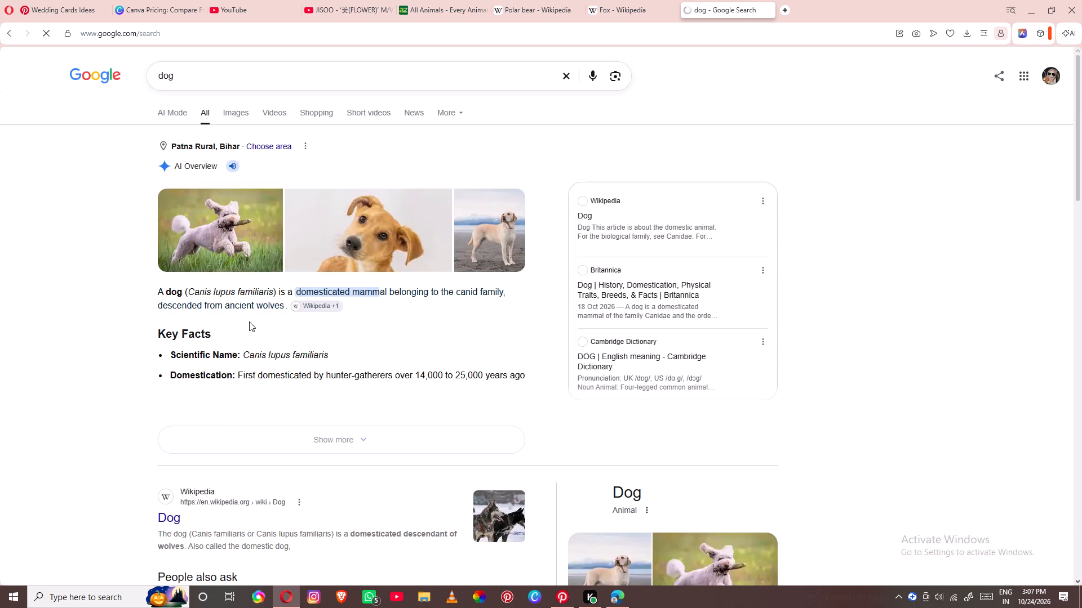
click(239, 110)
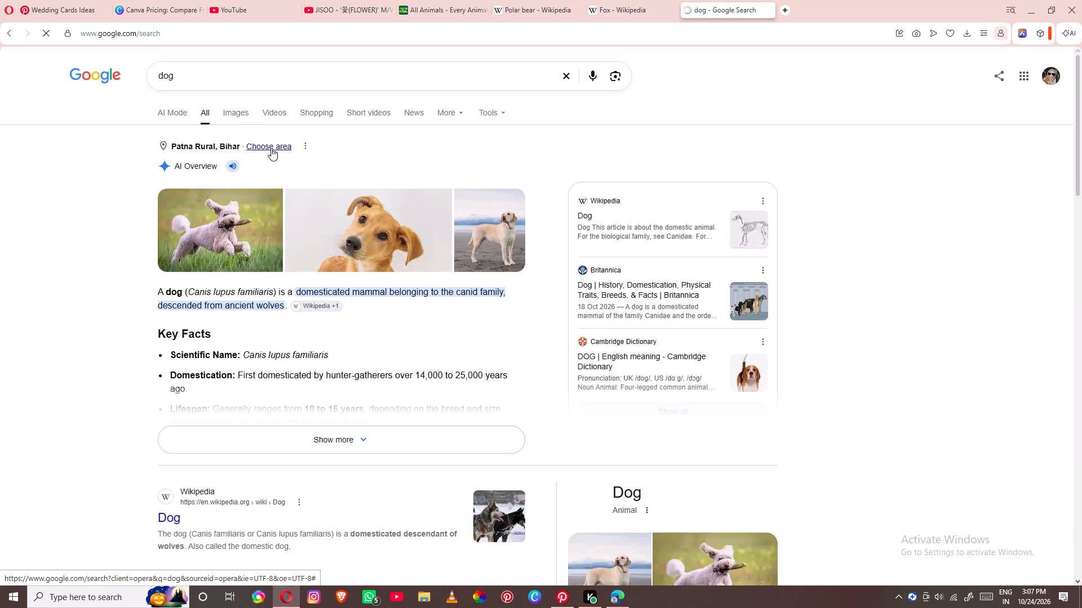
click(247, 109)
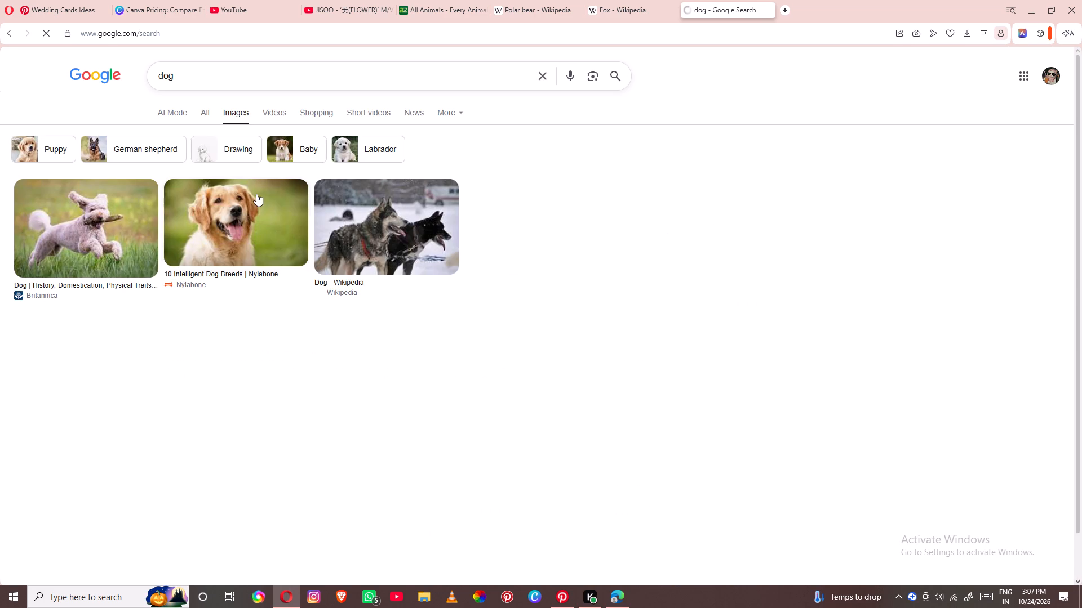
Look through the dog image results for a suitable photo for the presentation, ending back at the first results.
scroll(279, 200, down, 2)
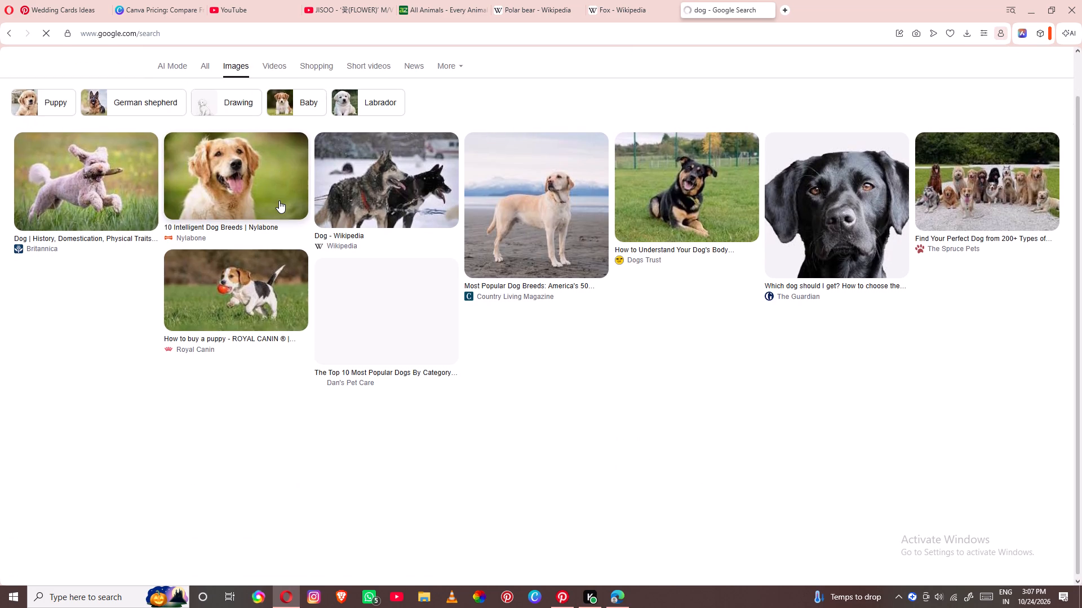
scroll(279, 200, down, 1)
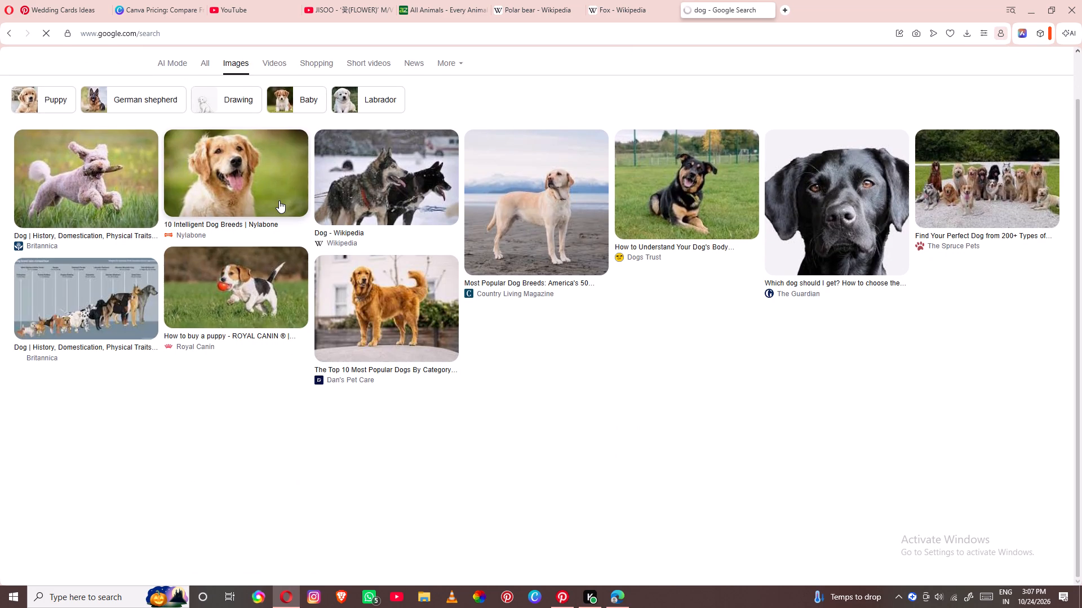
scroll(432, 242, down, 2)
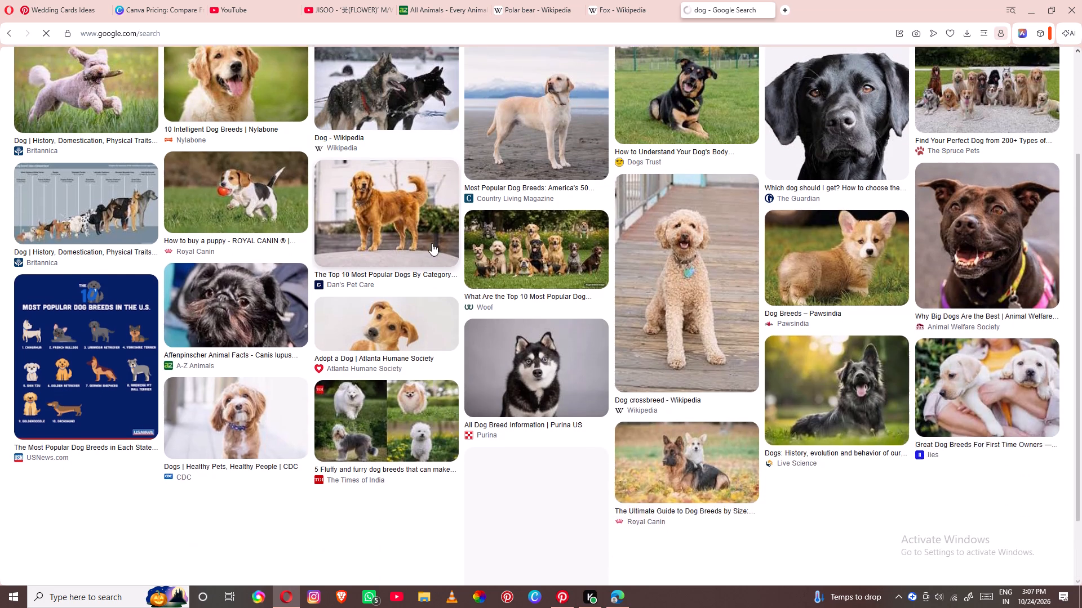
scroll(331, 202, down, 3)
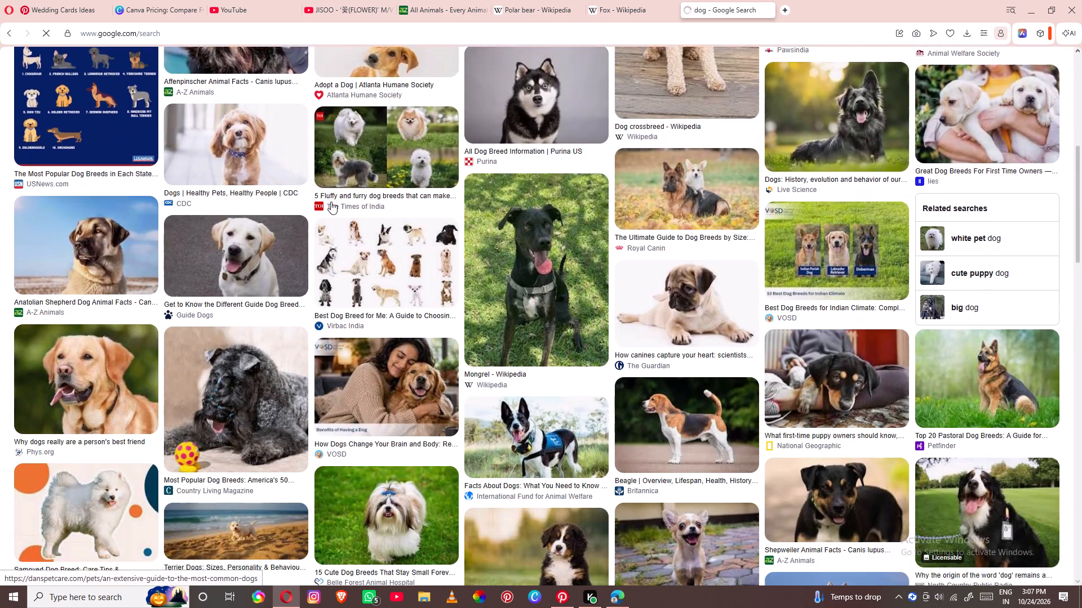
scroll(331, 202, down, 5)
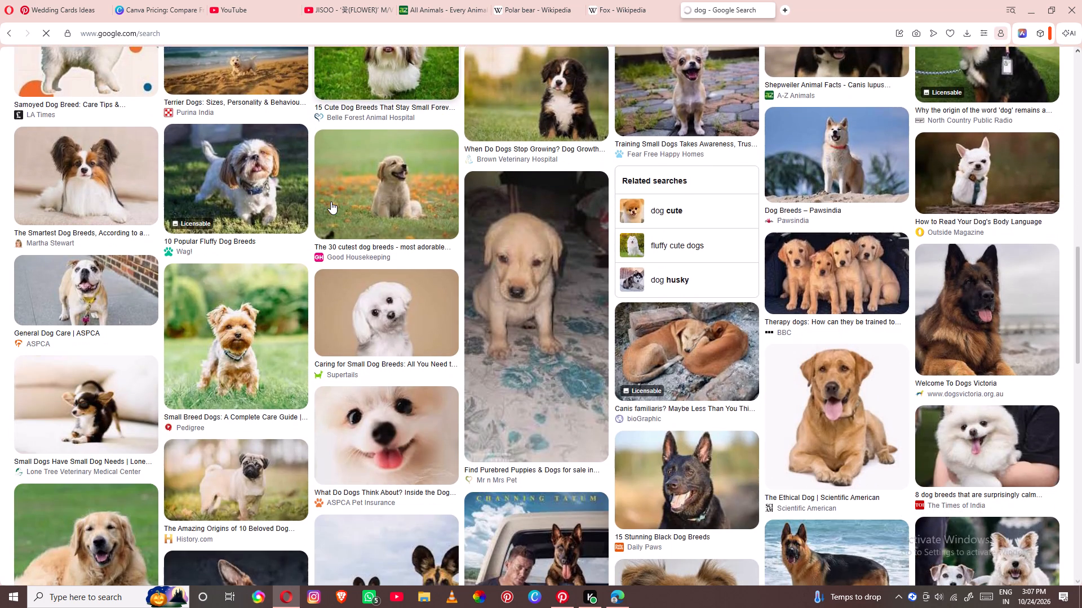
scroll(331, 202, down, 4)
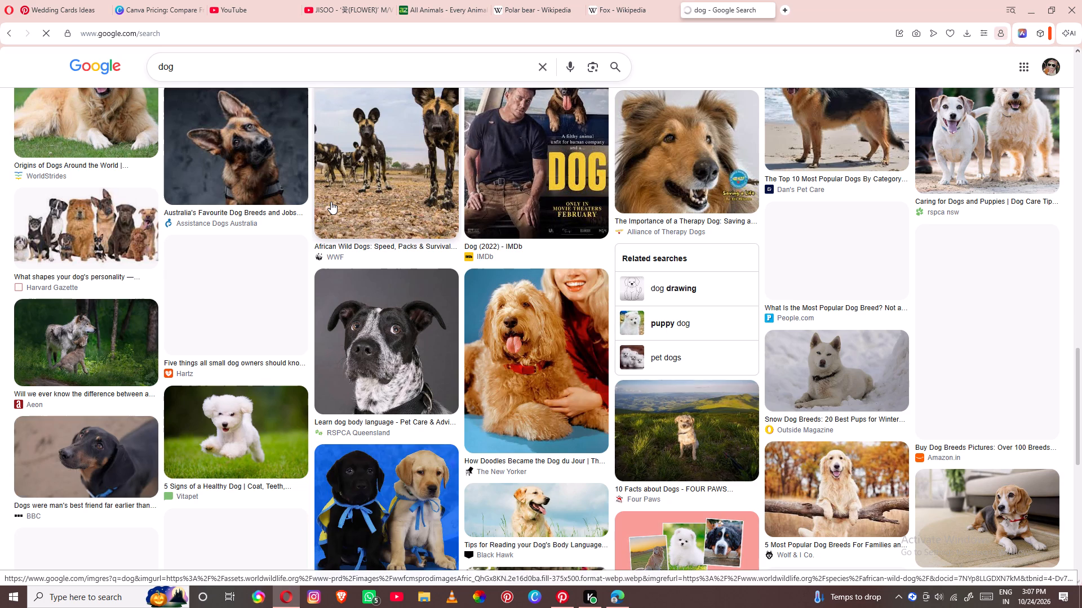
scroll(322, 184, up, 4)
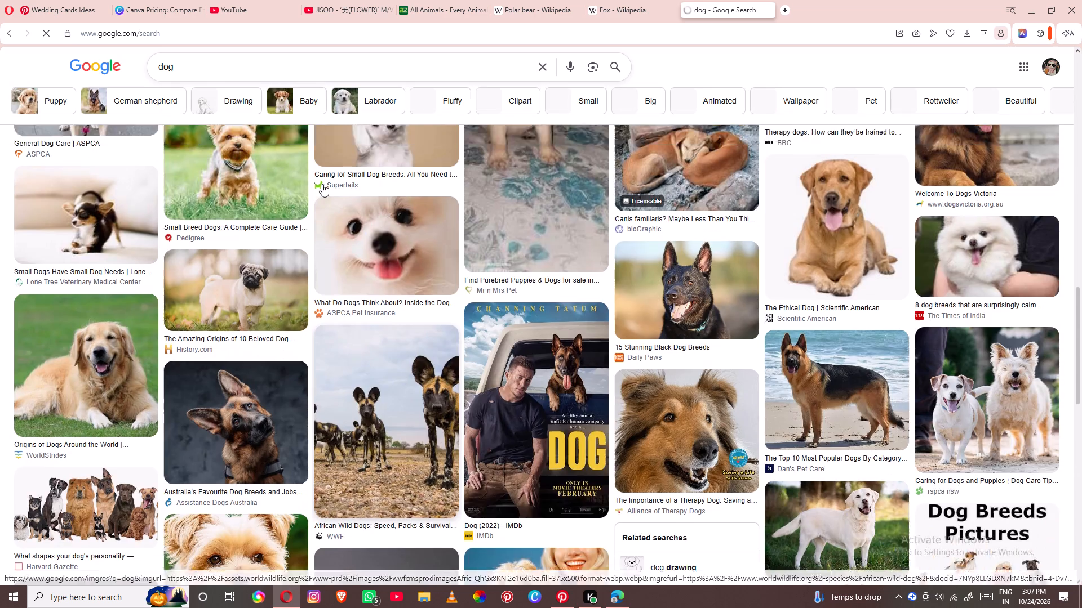
scroll(322, 184, up, 8)
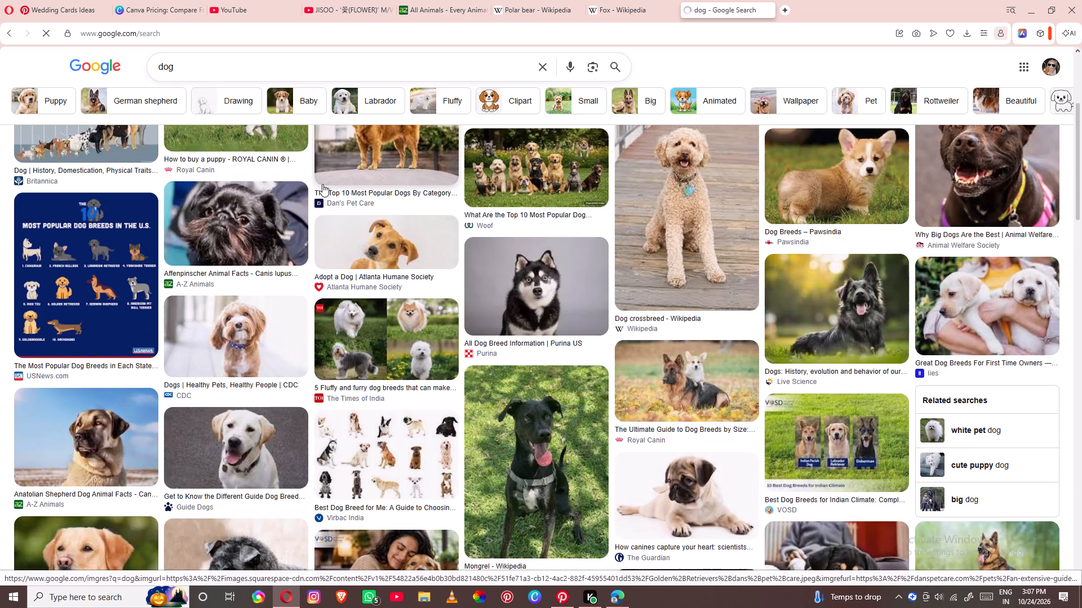
scroll(322, 184, up, 6)
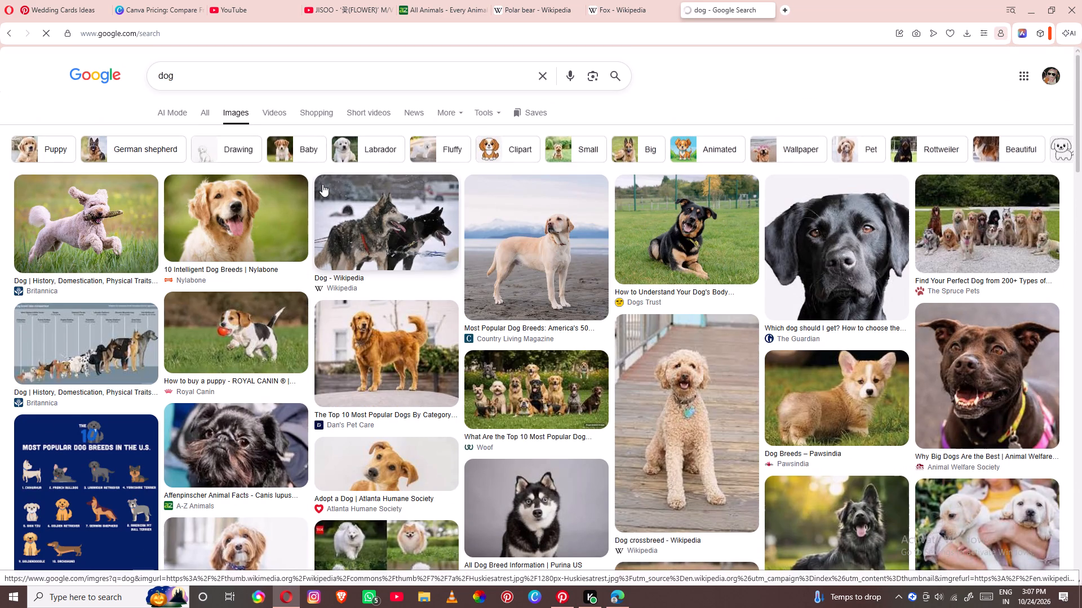
scroll(322, 184, down, 3)
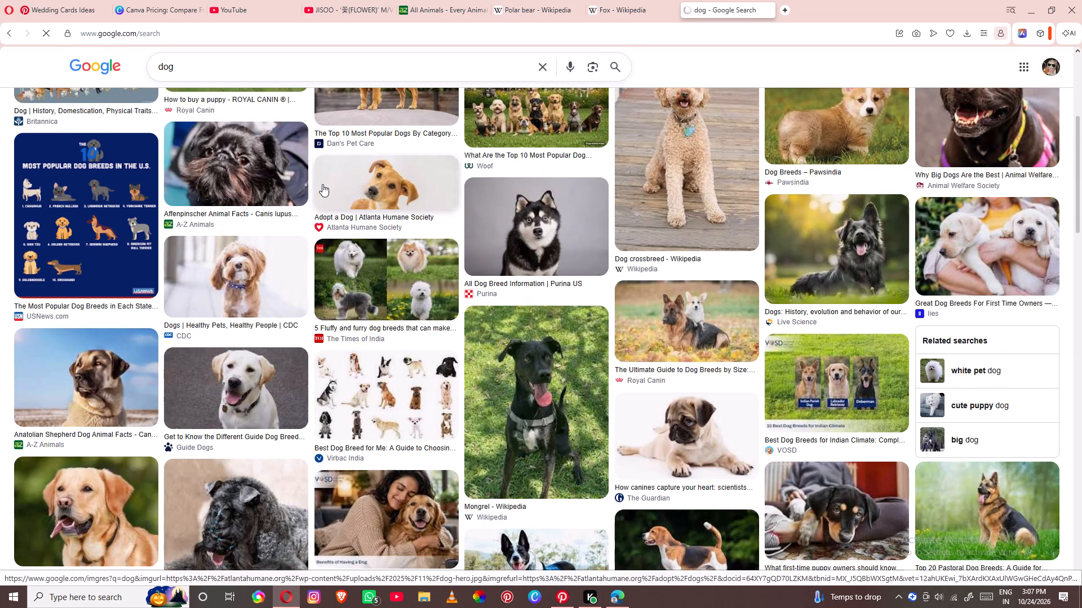
scroll(322, 184, up, 3)
scroll(322, 184, down, 3)
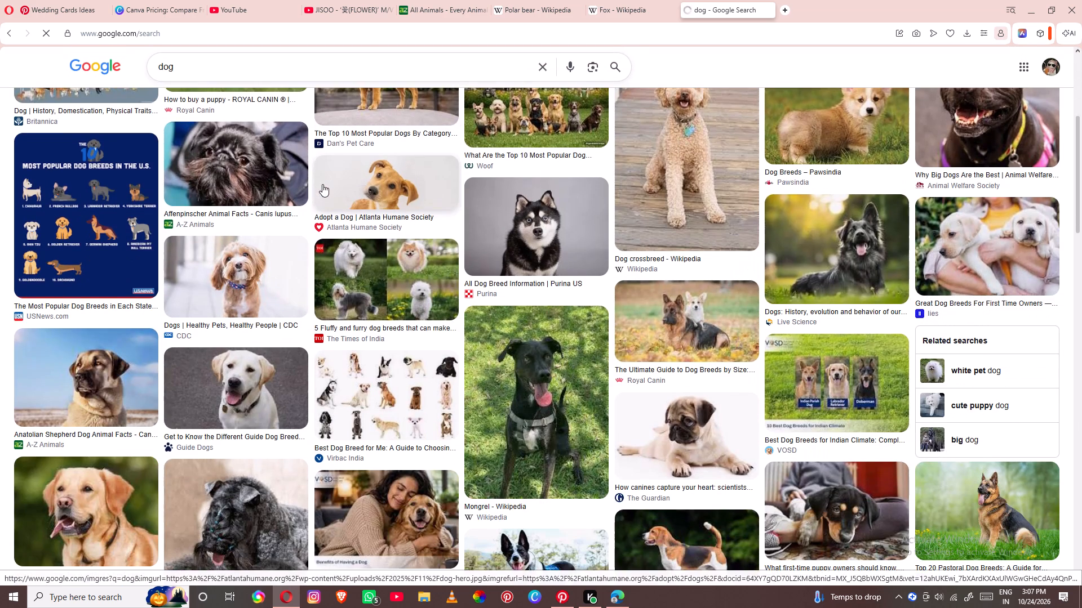
scroll(322, 184, down, 8)
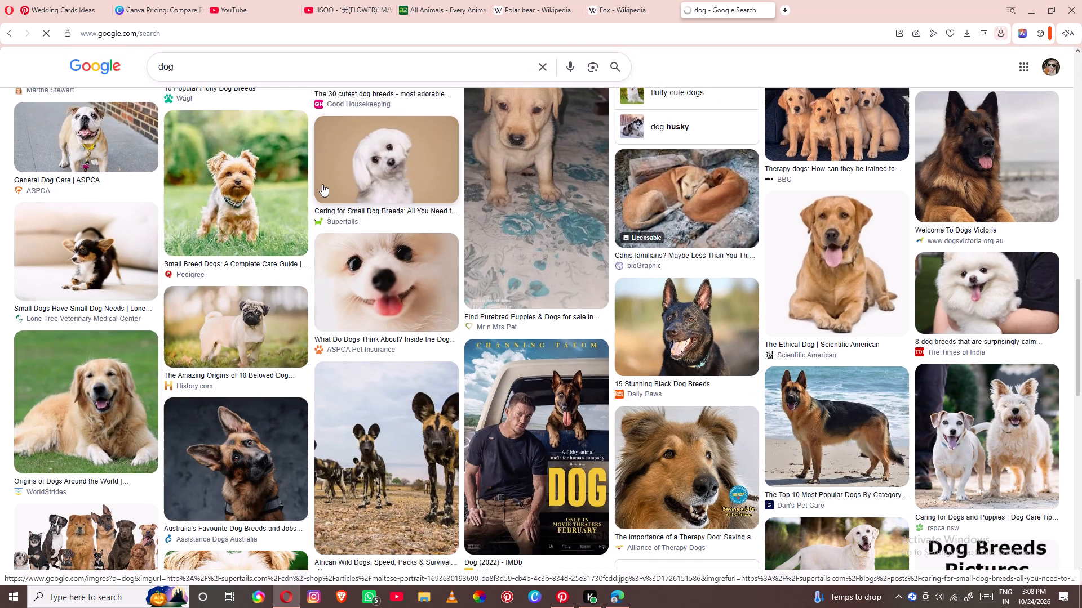
scroll(322, 184, down, 2)
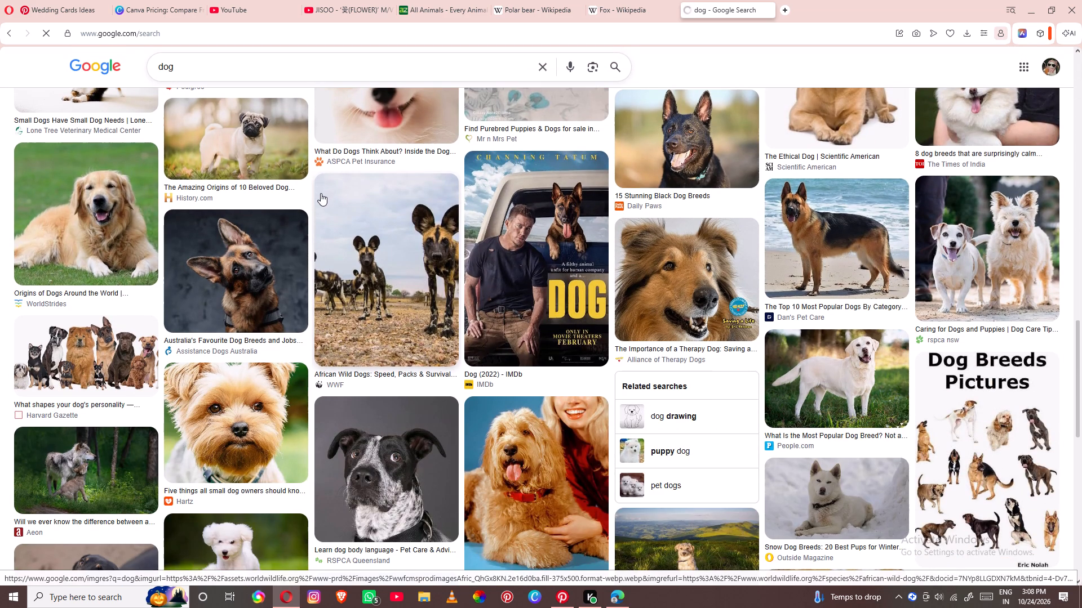
scroll(274, 200, down, 2)
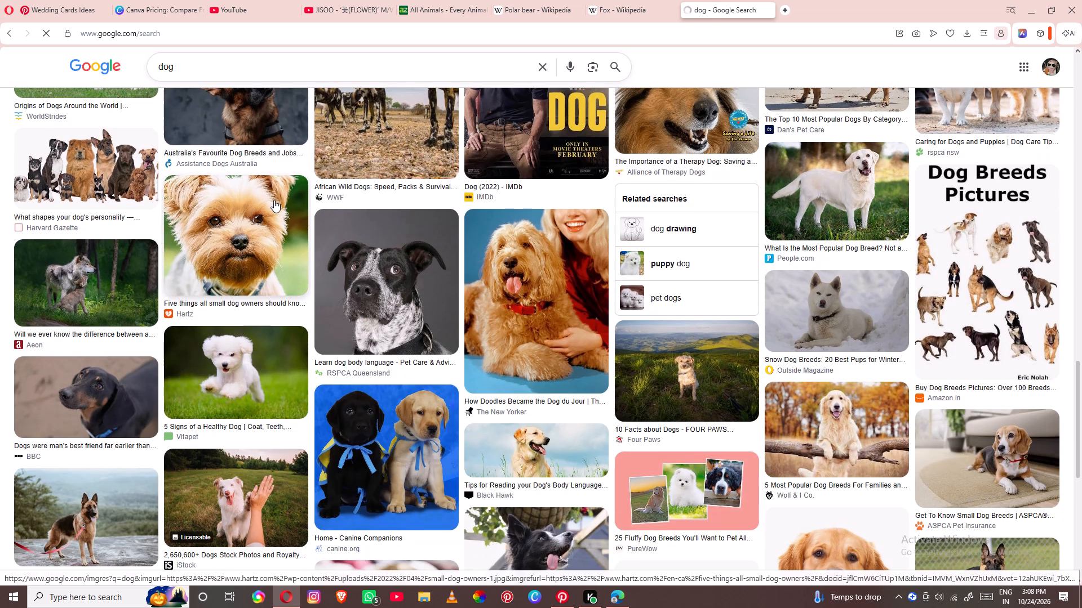
scroll(274, 200, down, 6)
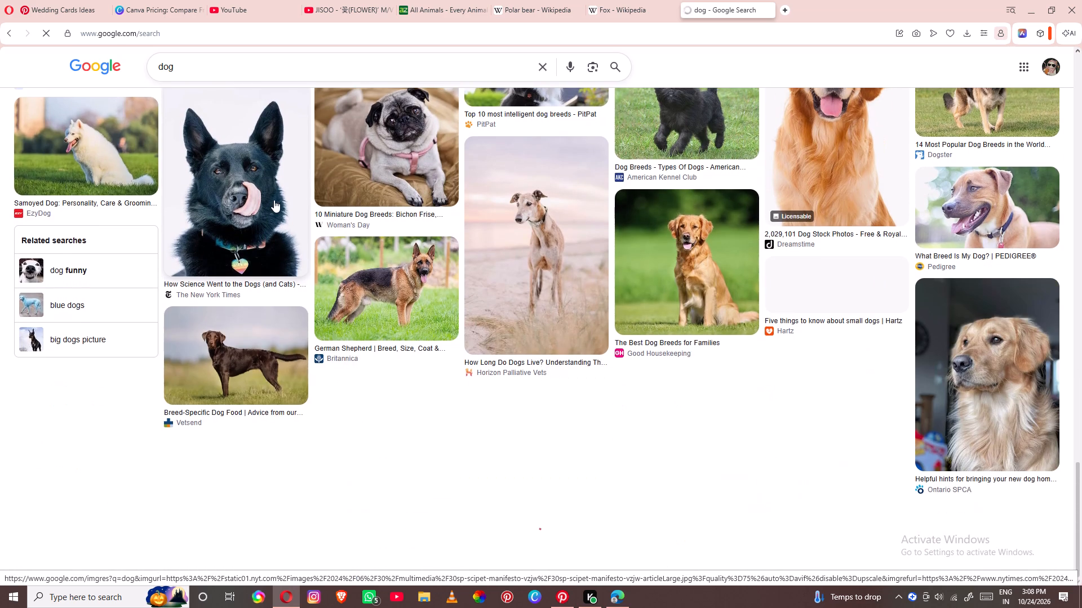
scroll(274, 200, down, 1)
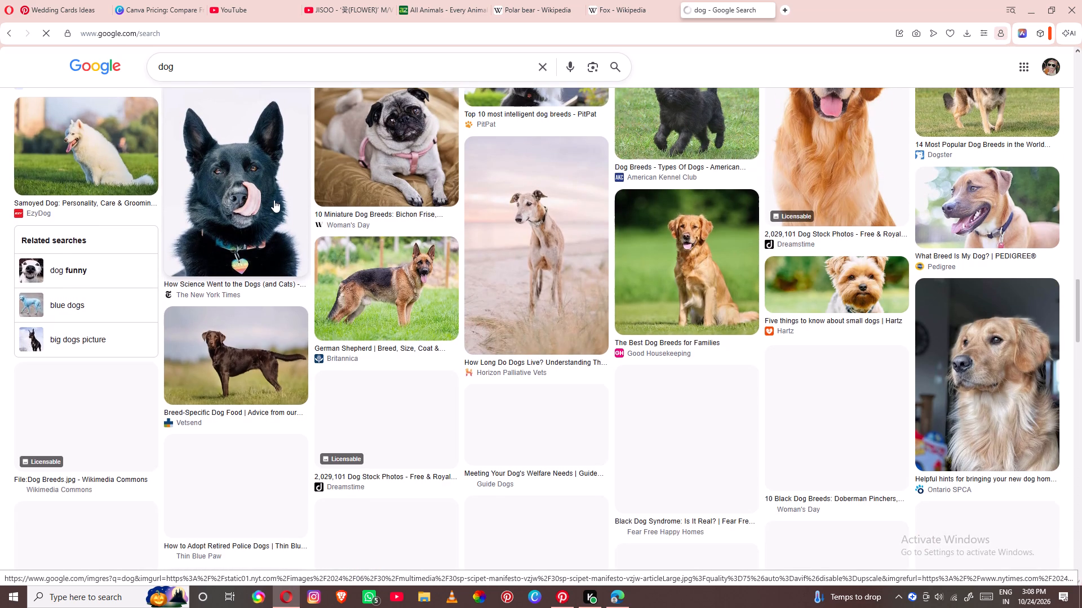
scroll(274, 200, down, 1)
scroll(360, 169, down, 1)
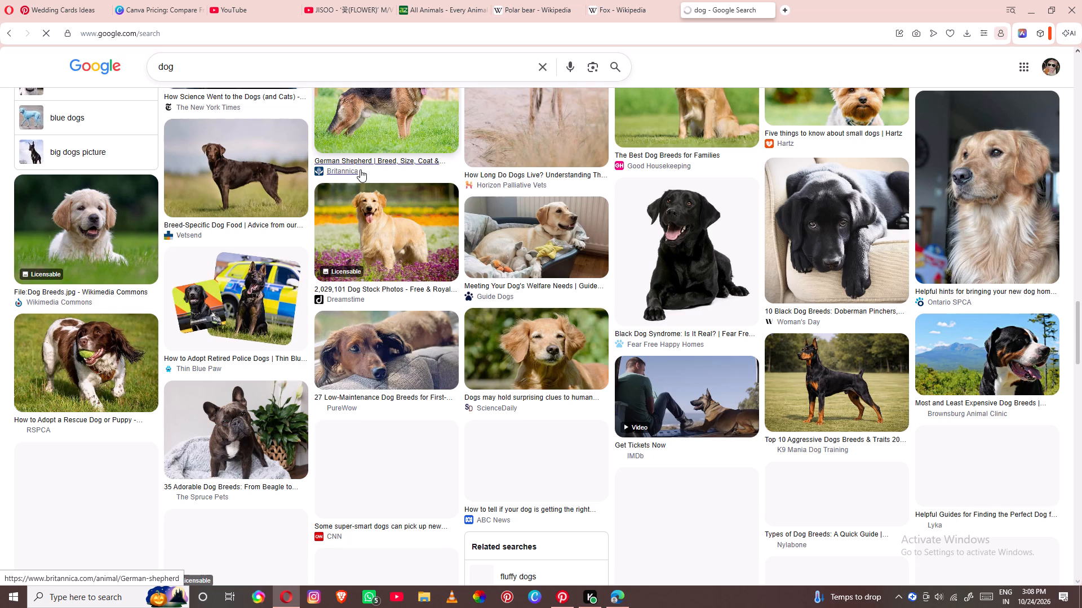
scroll(360, 169, down, 2)
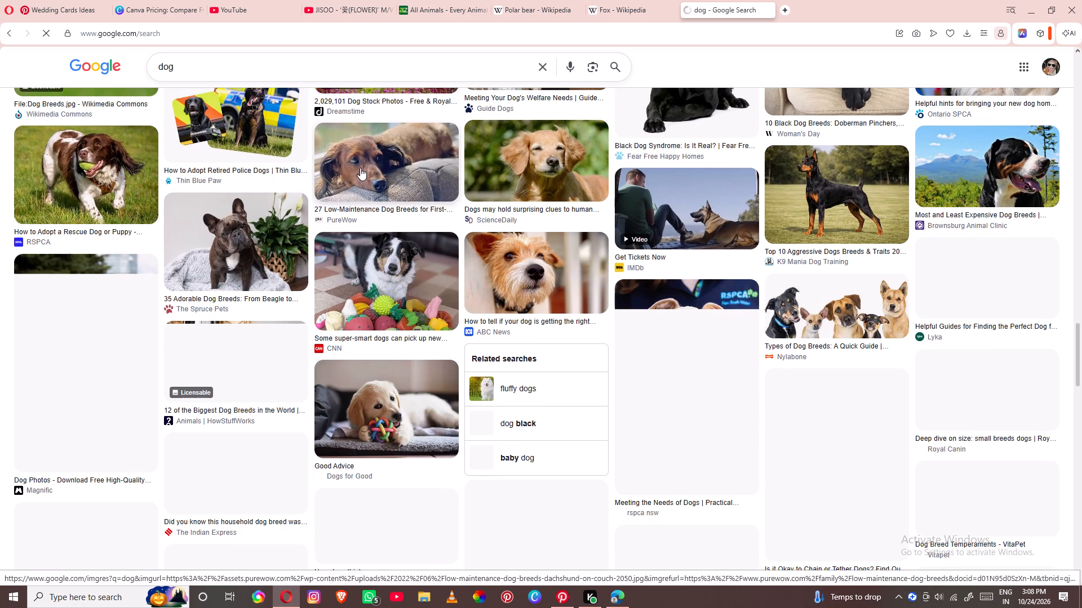
scroll(360, 168, down, 1)
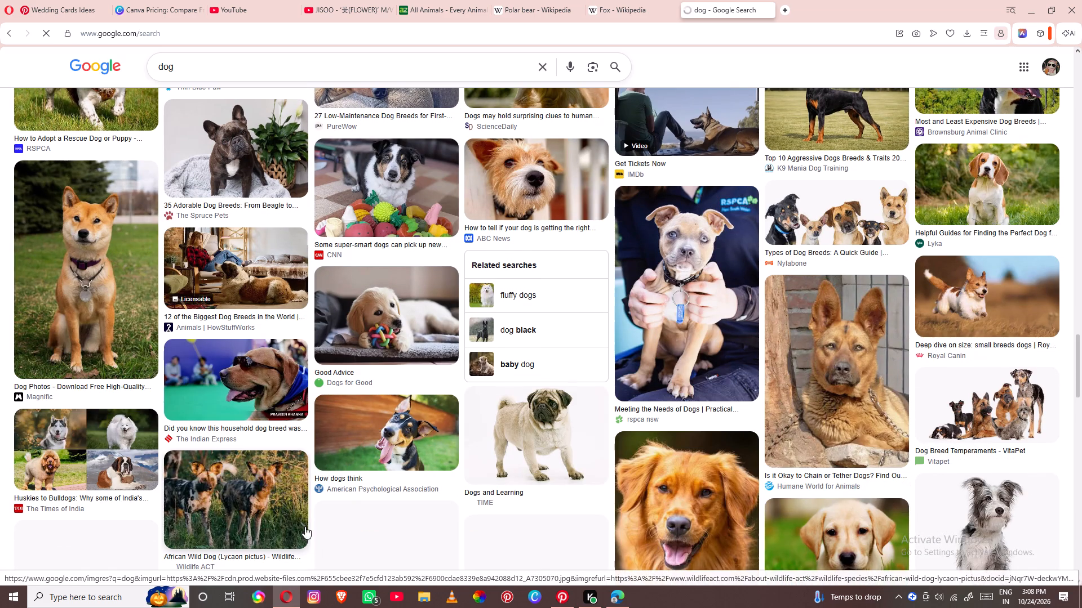
scroll(786, 502, down, 3)
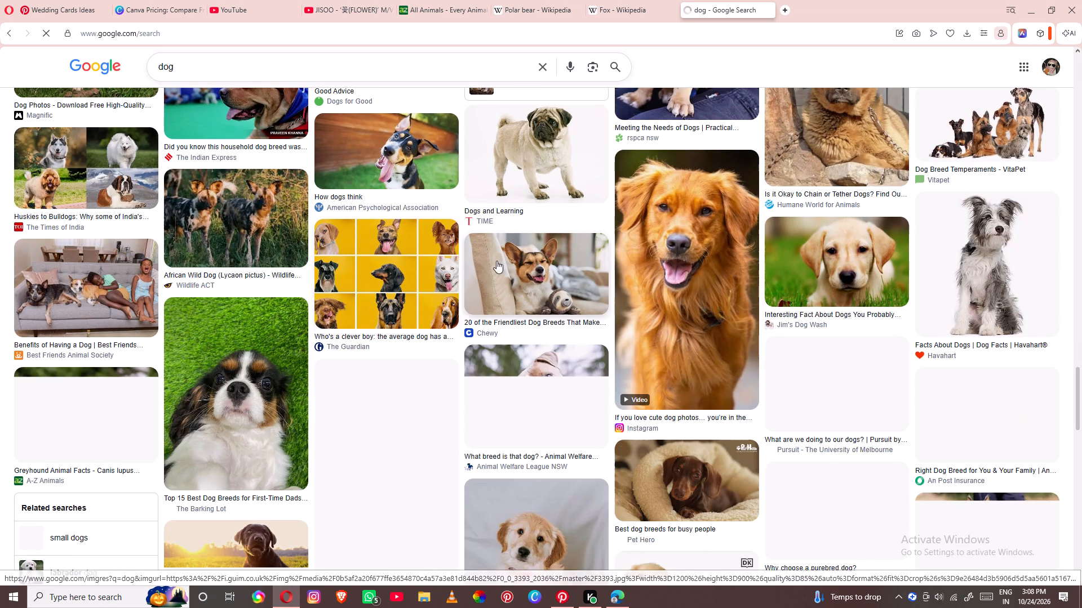
scroll(619, 294, down, 2)
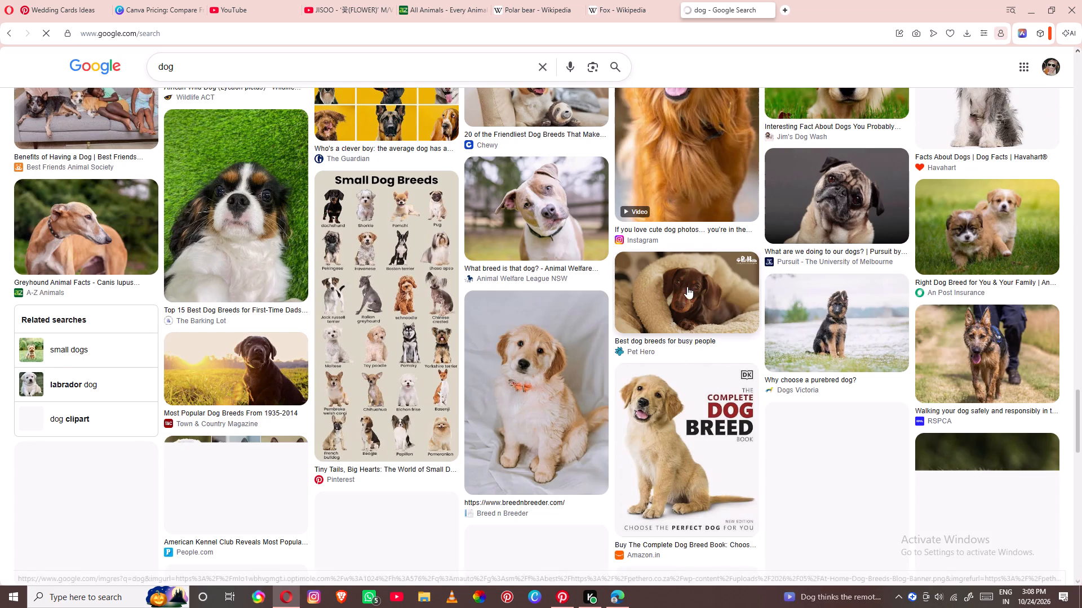
scroll(669, 310, down, 2)
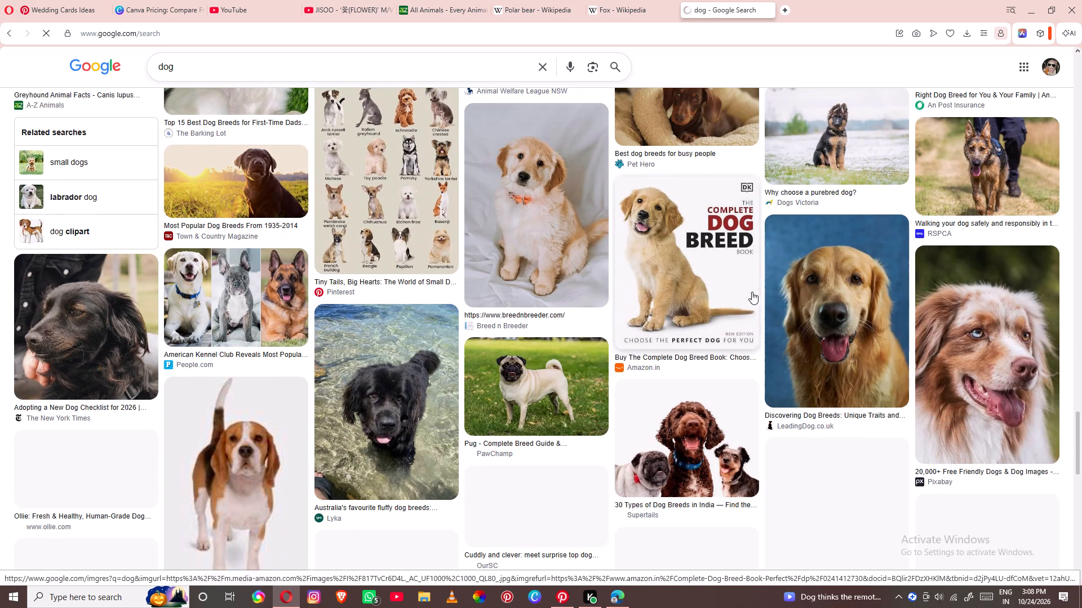
scroll(687, 296, down, 2)
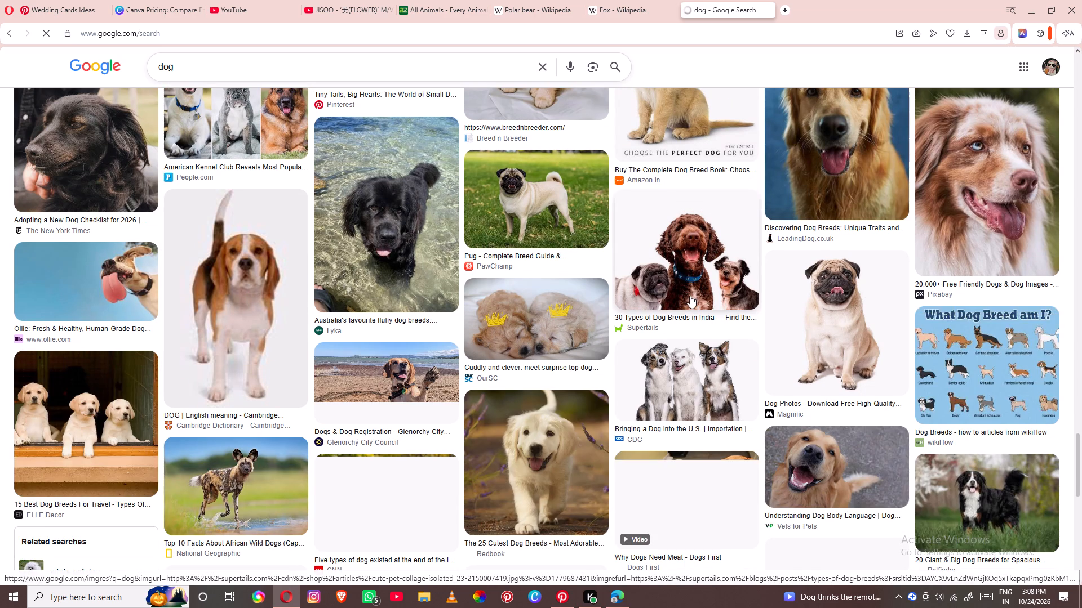
scroll(690, 296, down, 4)
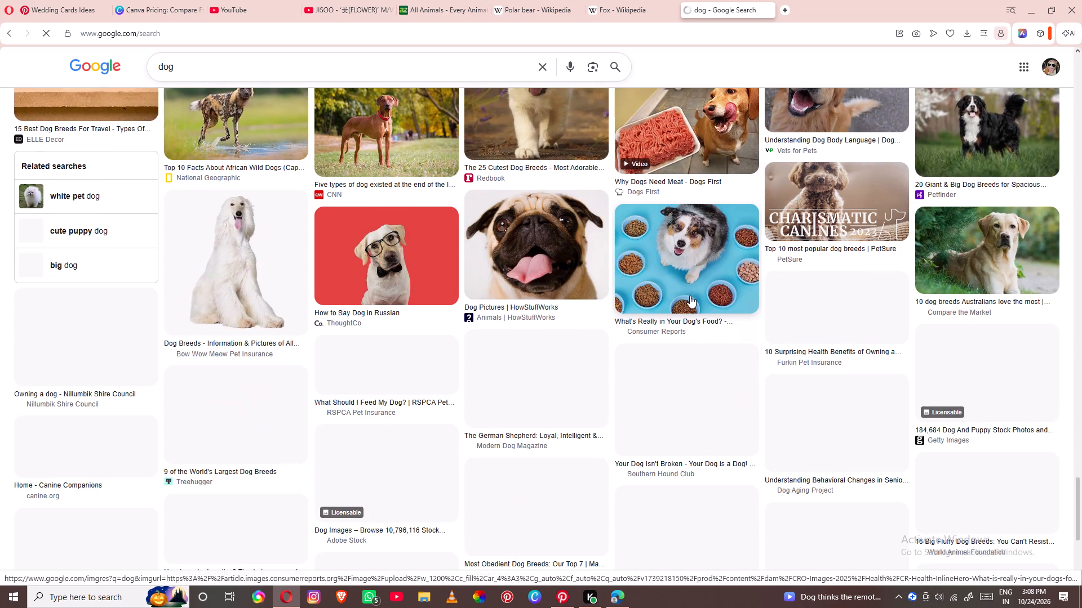
scroll(690, 296, down, 1)
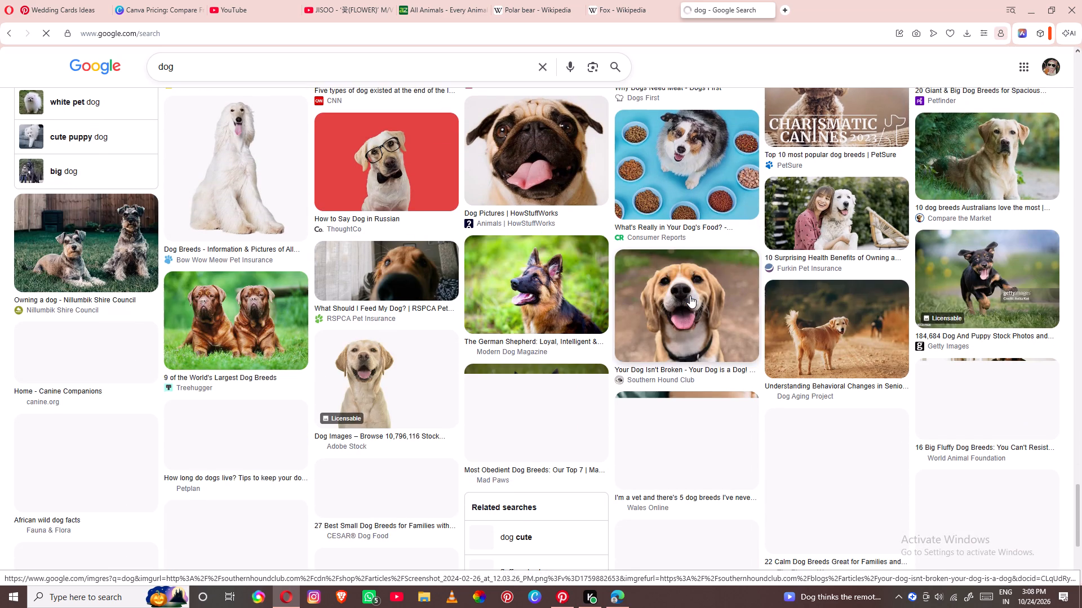
scroll(690, 296, down, 2)
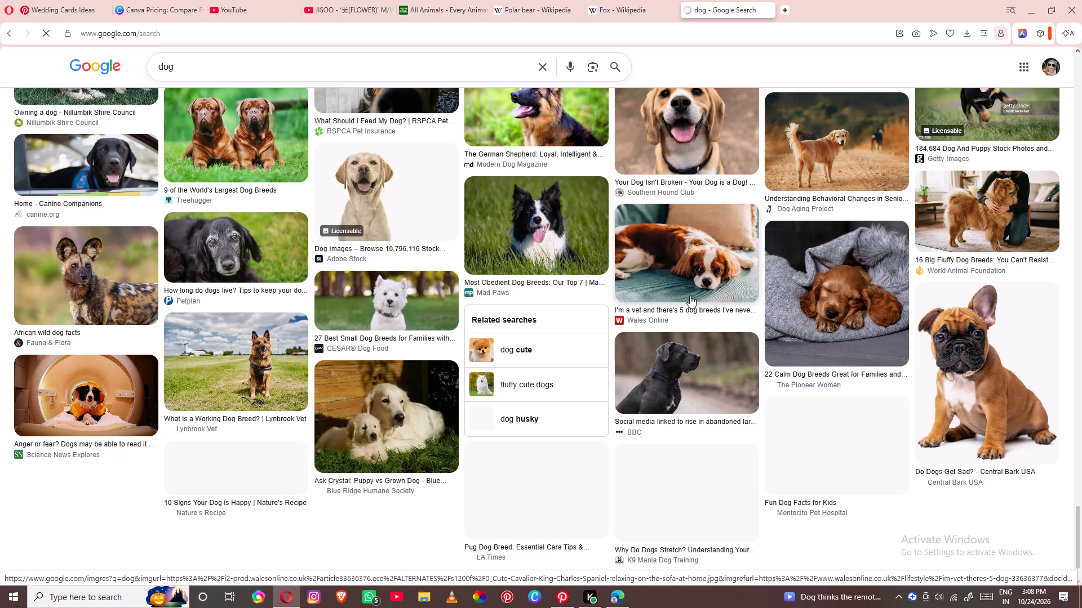
scroll(690, 296, down, 2)
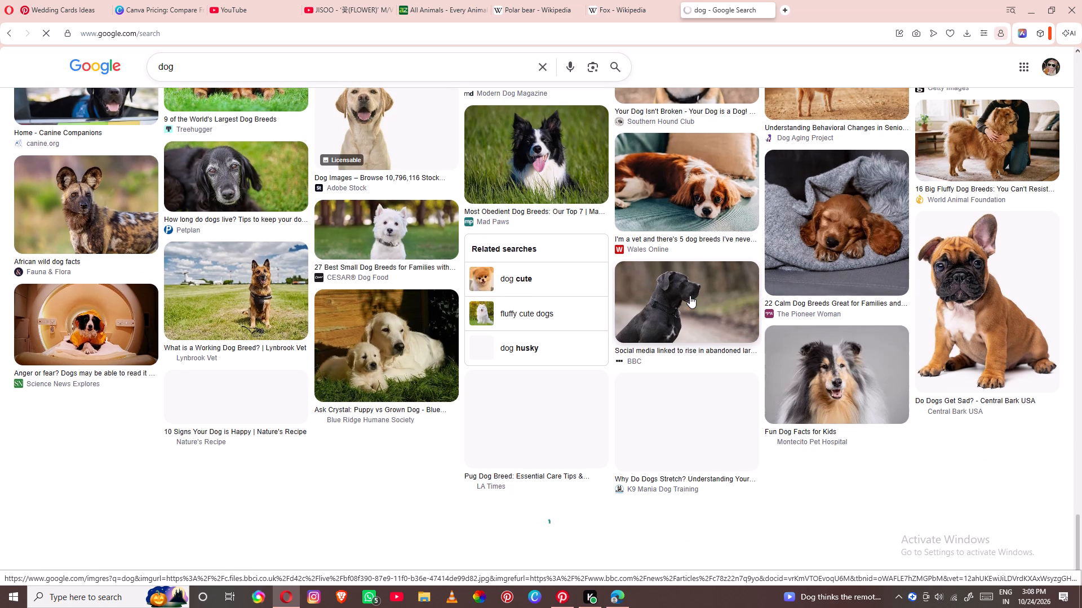
scroll(690, 296, up, 16)
scroll(690, 296, up, 7)
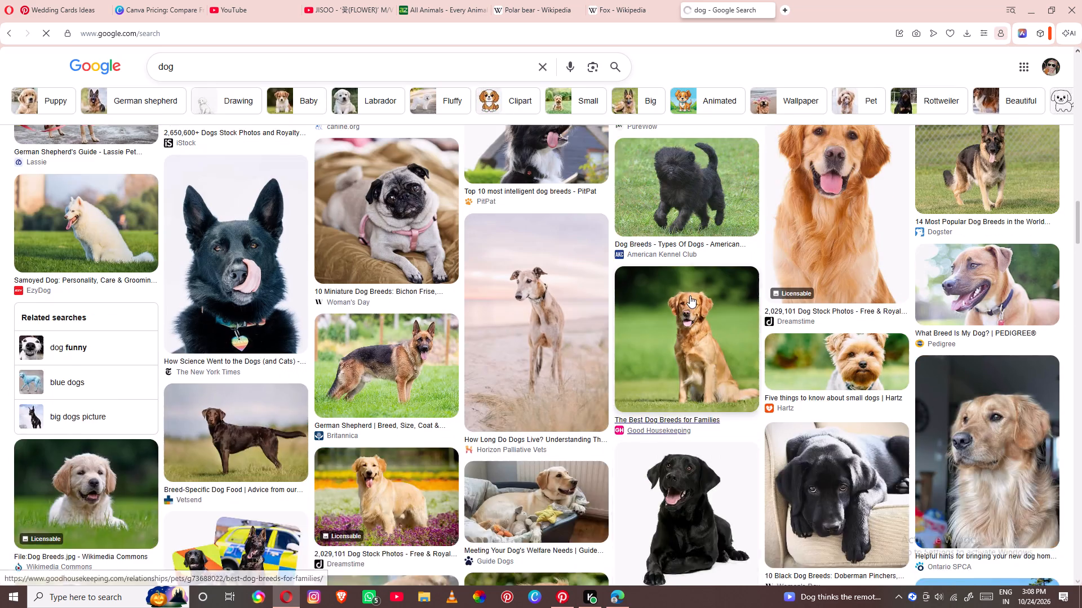
scroll(690, 296, up, 10)
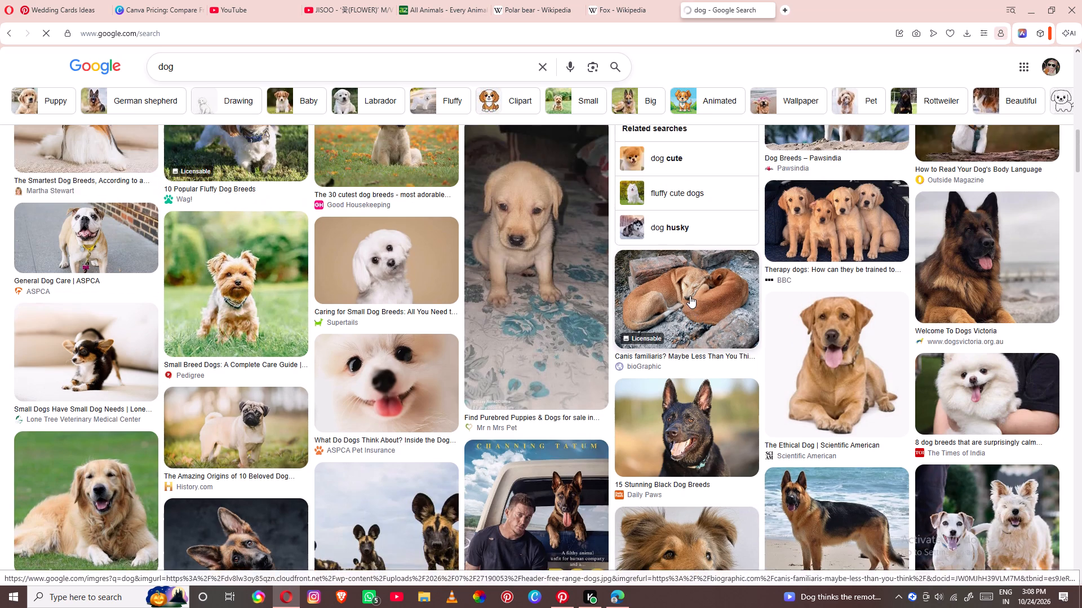
scroll(690, 296, up, 6)
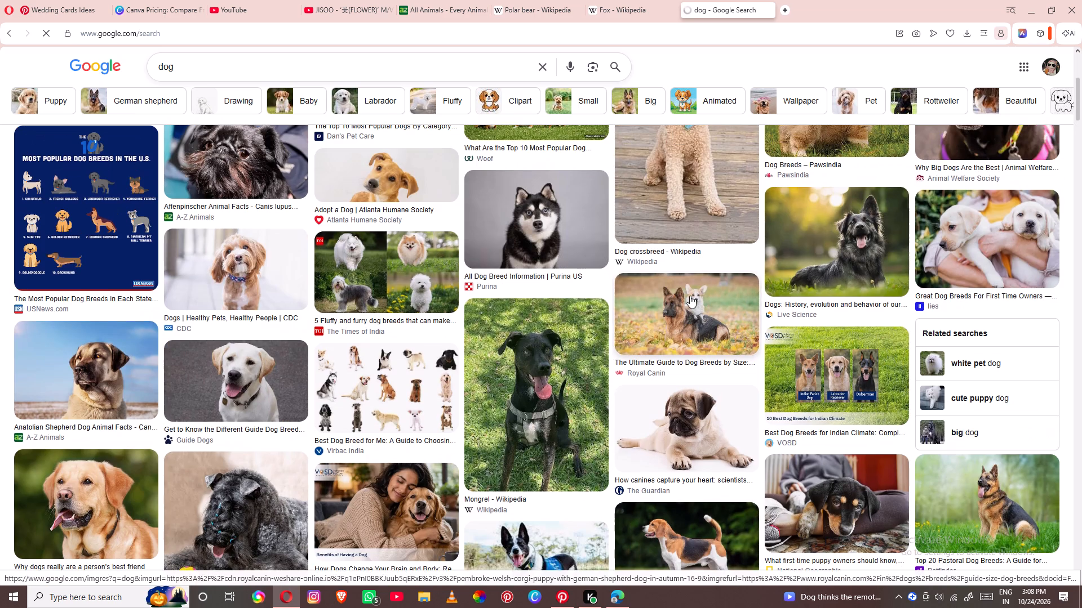
scroll(690, 296, down, 3)
scroll(690, 296, up, 11)
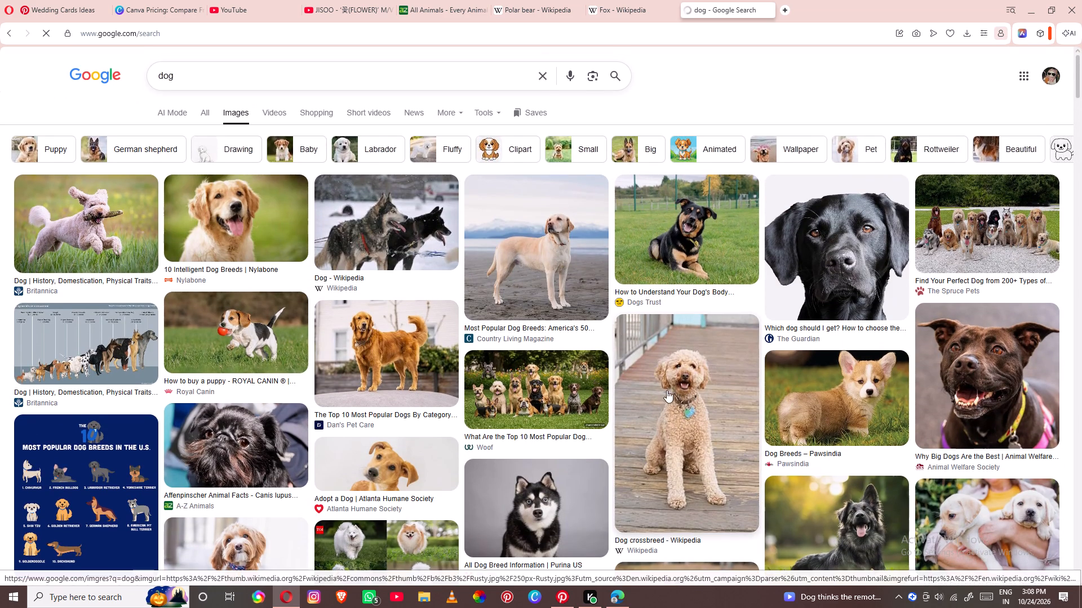
Open the preview of the black-and-white dog photo from Purina, "All Dog Breed Information".
right_click(635, 390)
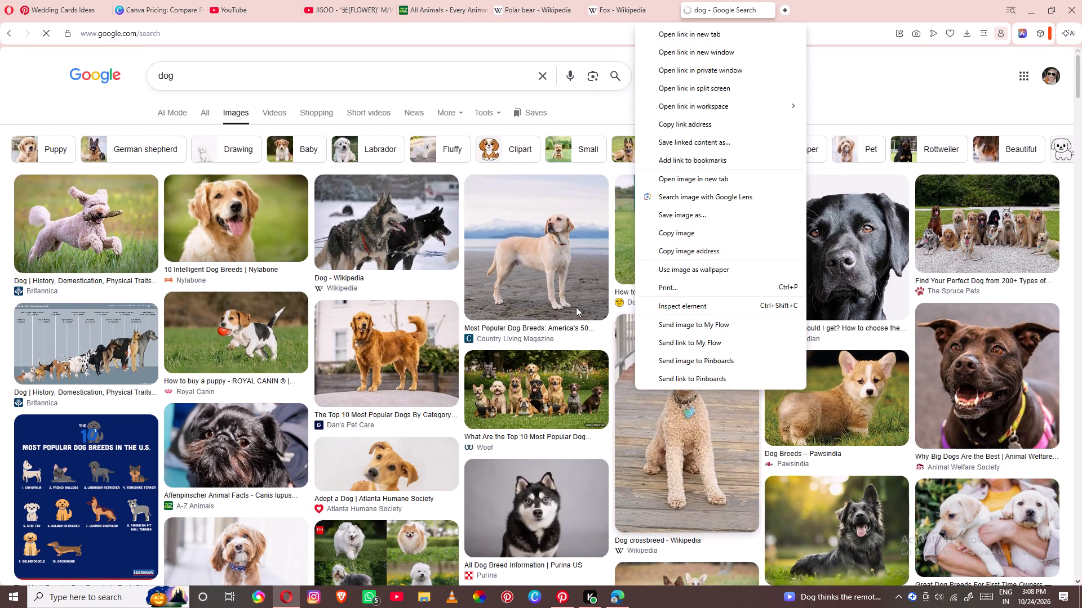
click(541, 478)
Look further down the dog image results for a suitable photo.
scroll(546, 453, down, 2)
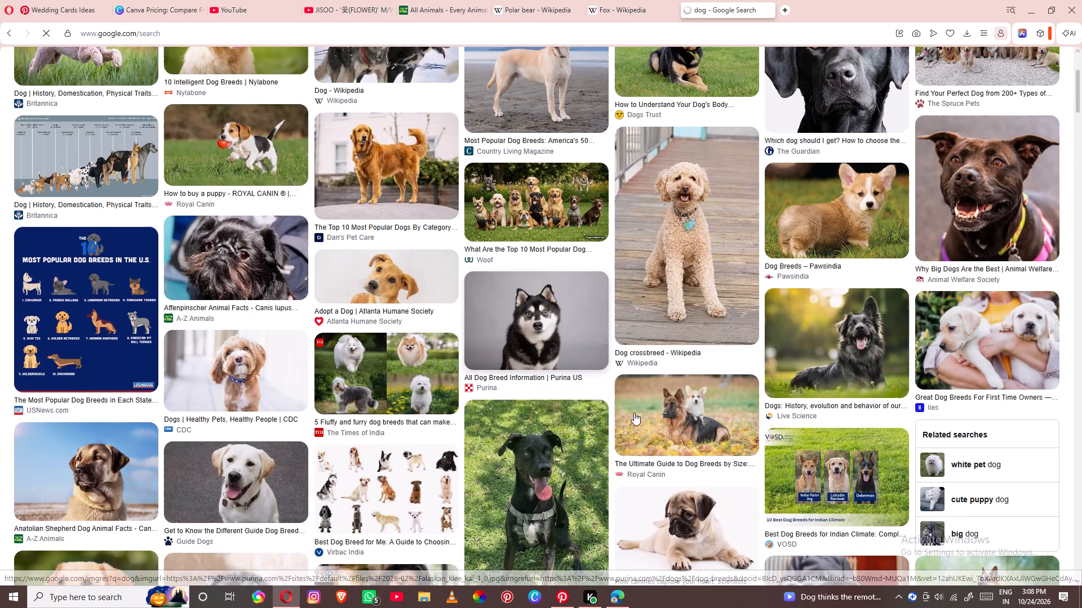
scroll(487, 486, down, 3)
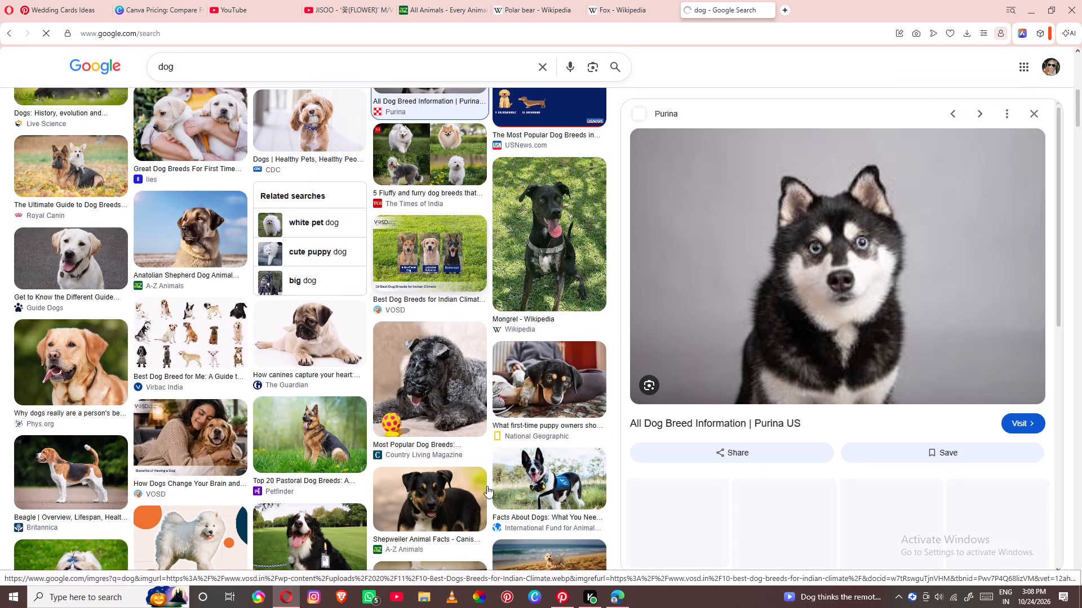
scroll(490, 489, down, 7)
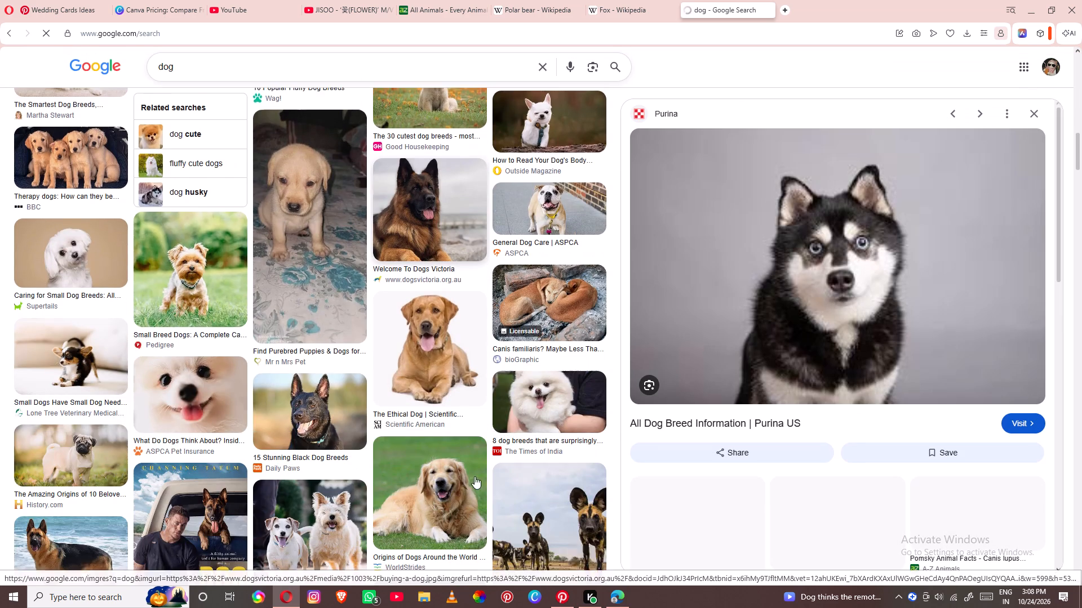
scroll(465, 474, down, 7)
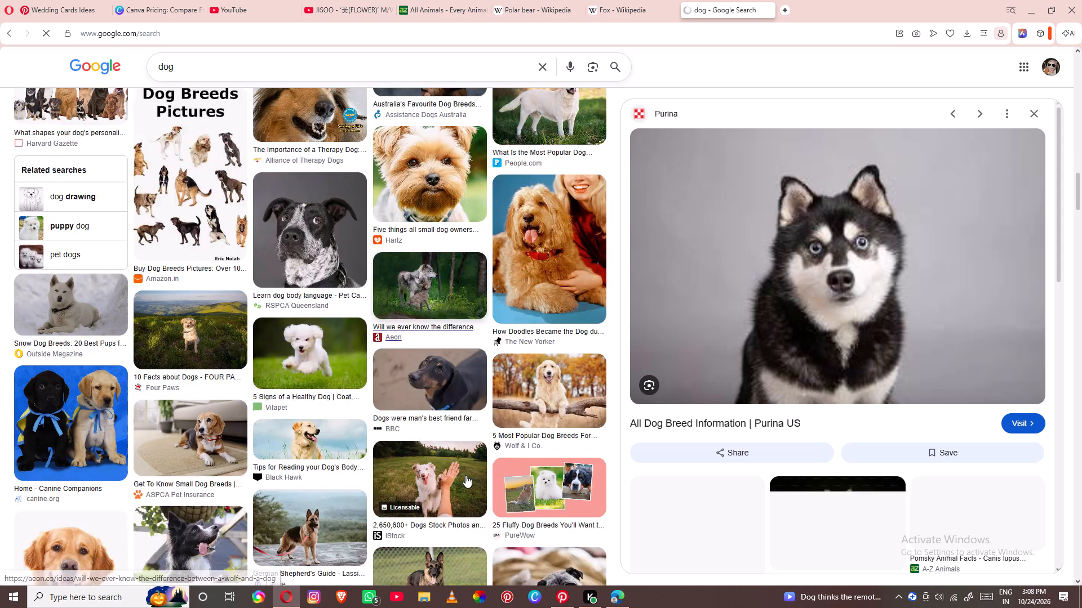
scroll(465, 475, down, 3)
Examine the related husky images under the Purina photo preview, comparing them with the main photo.
scroll(649, 459, down, 2)
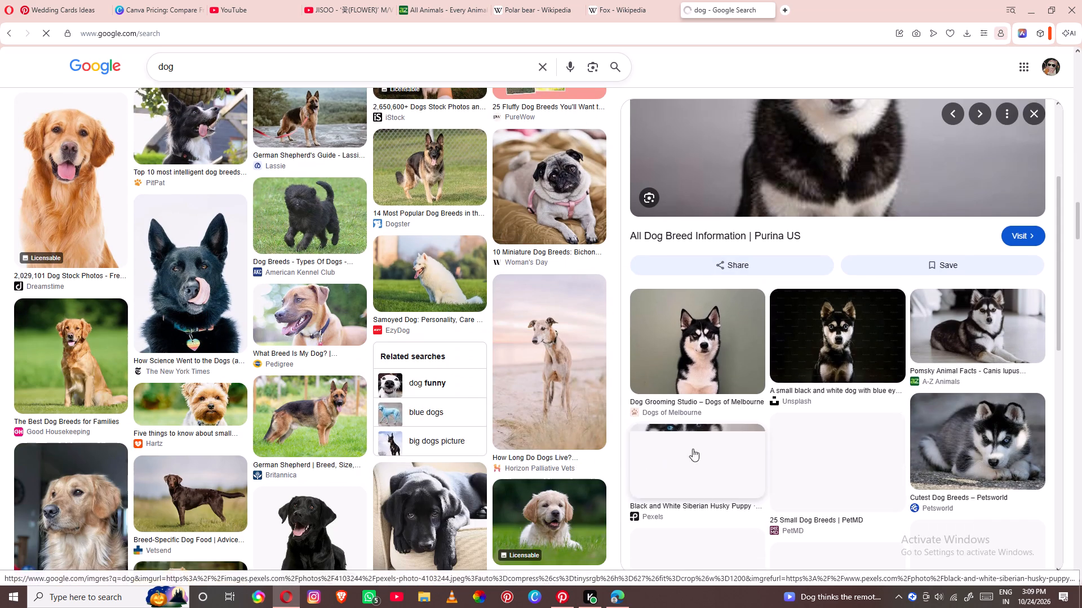
scroll(775, 432, down, 4)
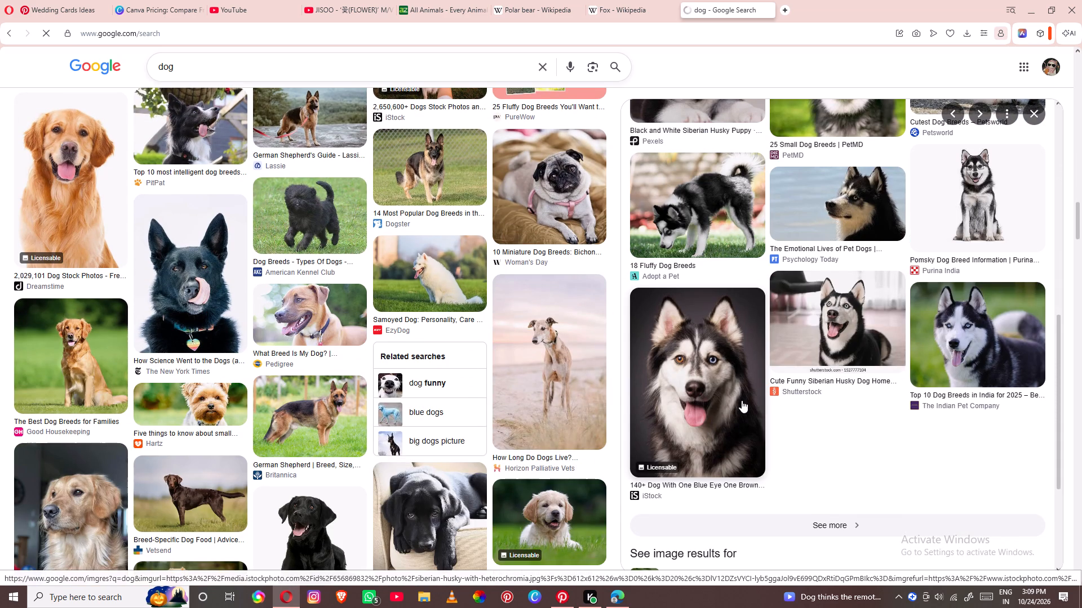
scroll(740, 400, down, 3)
scroll(740, 400, up, 3)
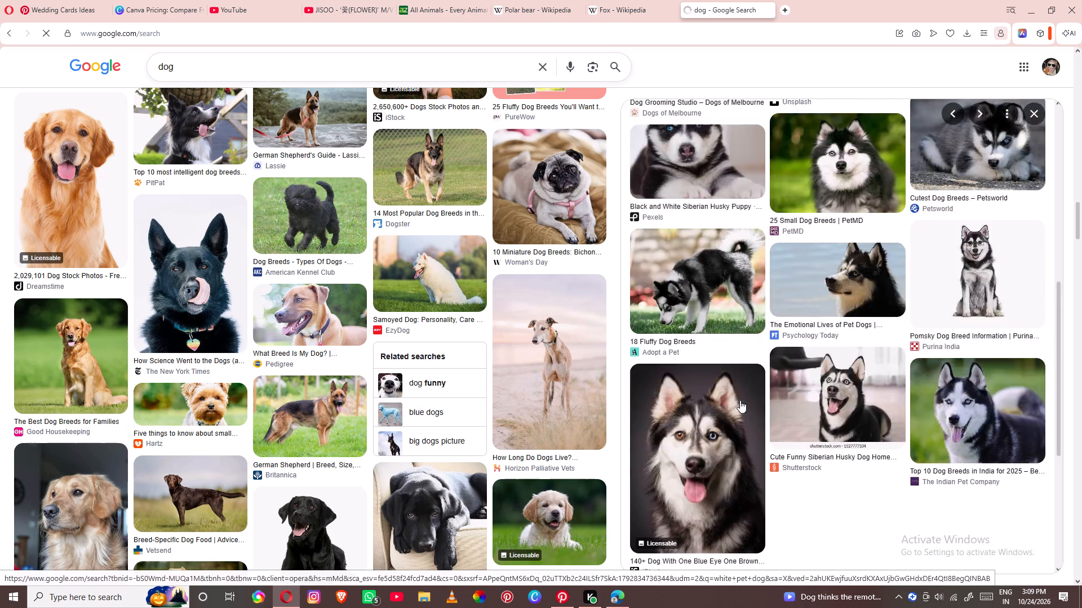
scroll(740, 400, up, 8)
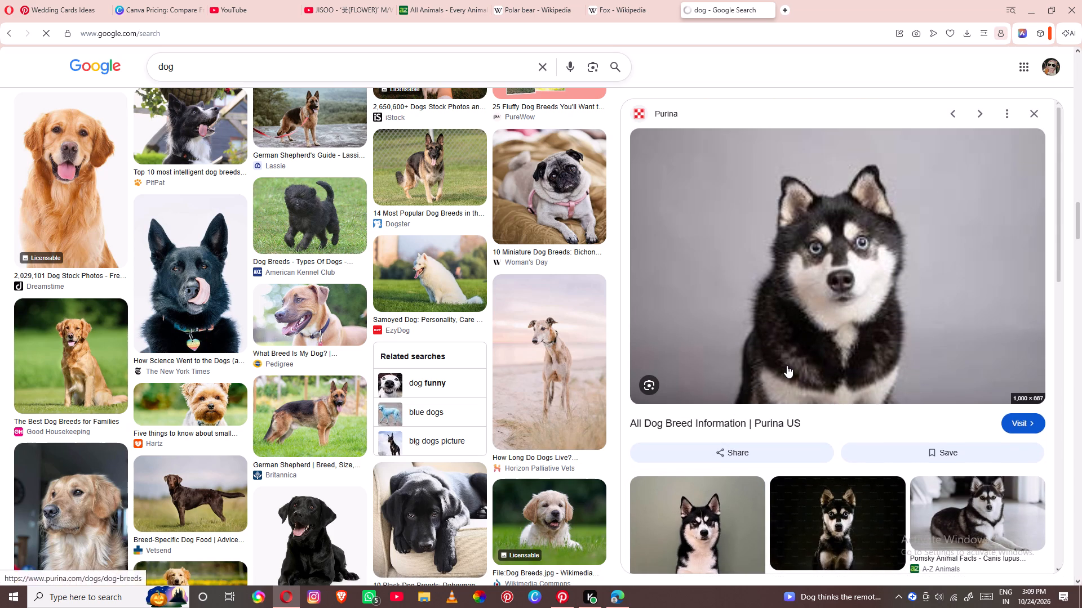
scroll(787, 365, down, 8)
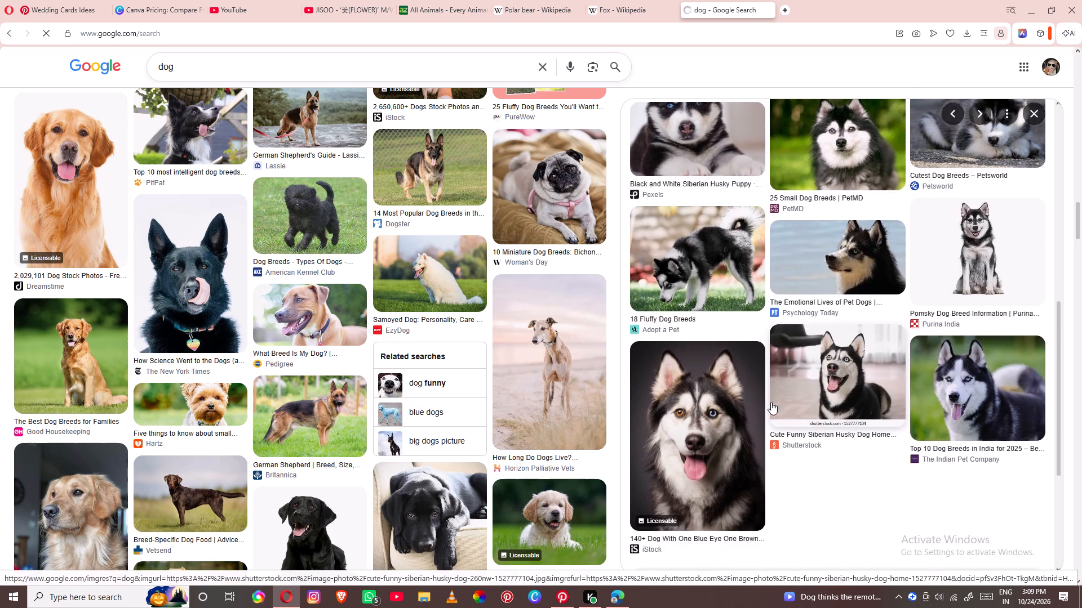
scroll(706, 362, up, 5)
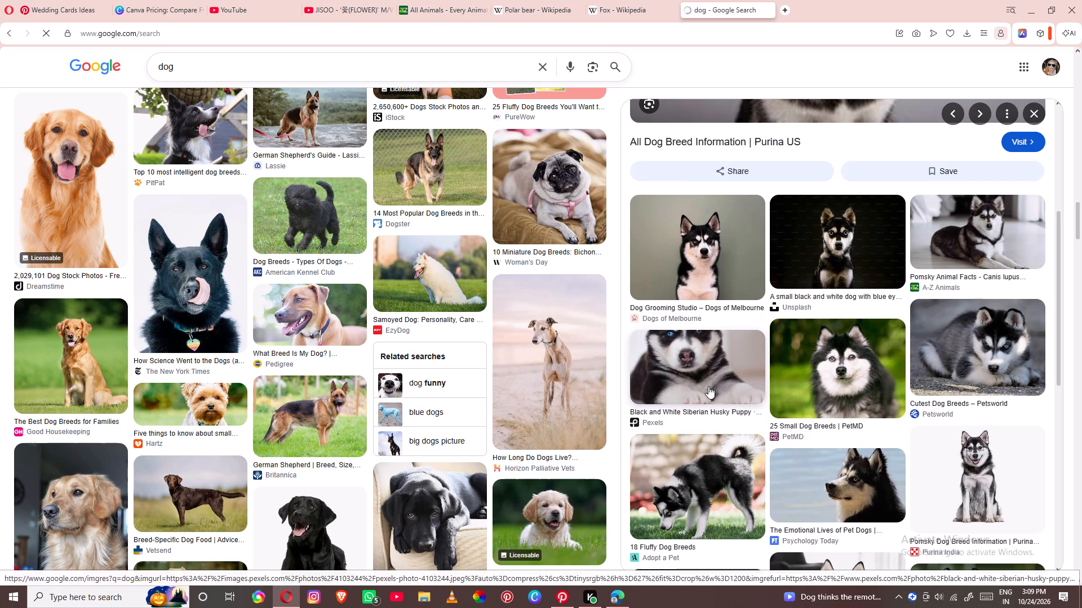
scroll(708, 389, up, 7)
scroll(708, 389, down, 4)
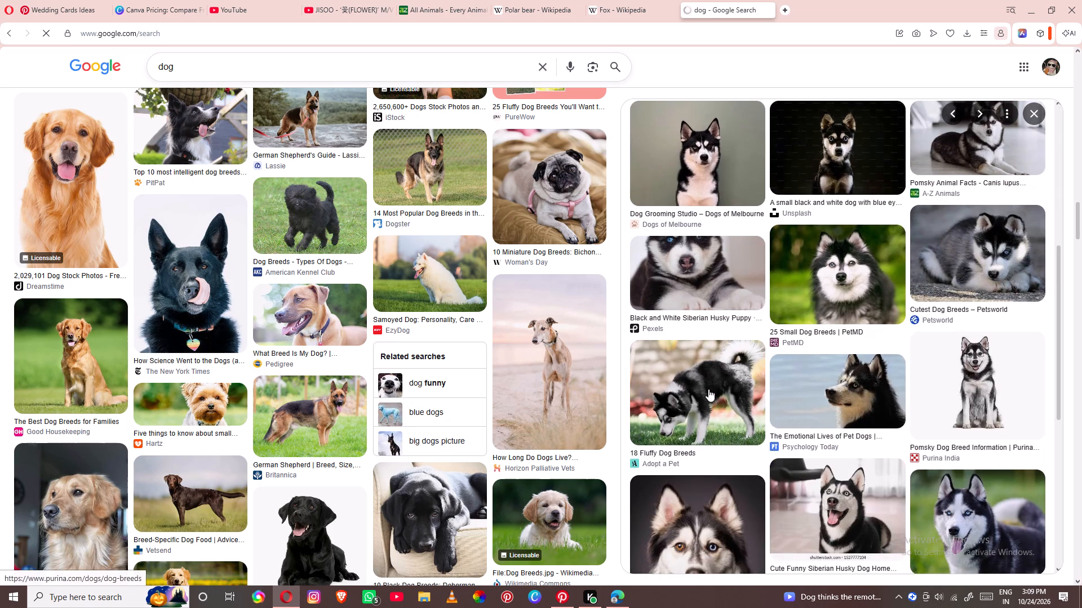
scroll(708, 389, down, 3)
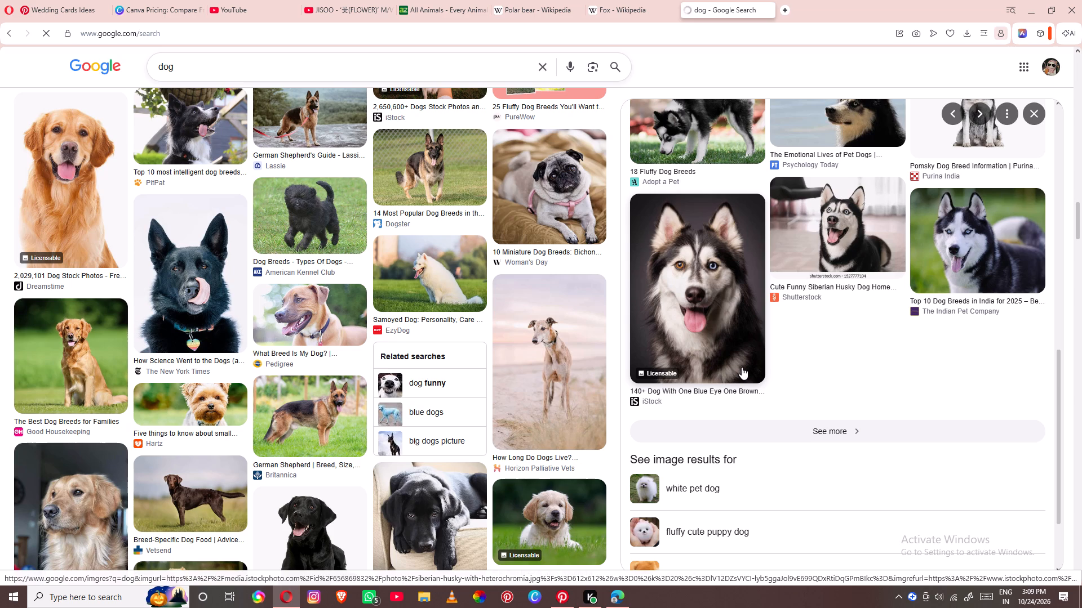
scroll(735, 380, down, 3)
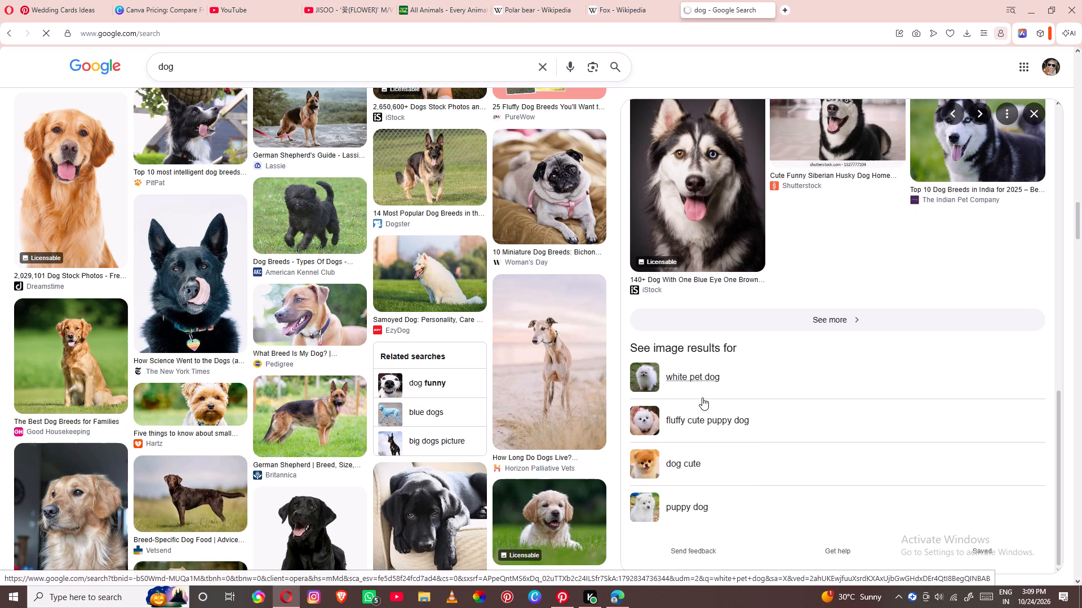
scroll(697, 333, up, 5)
scroll(801, 272, up, 2)
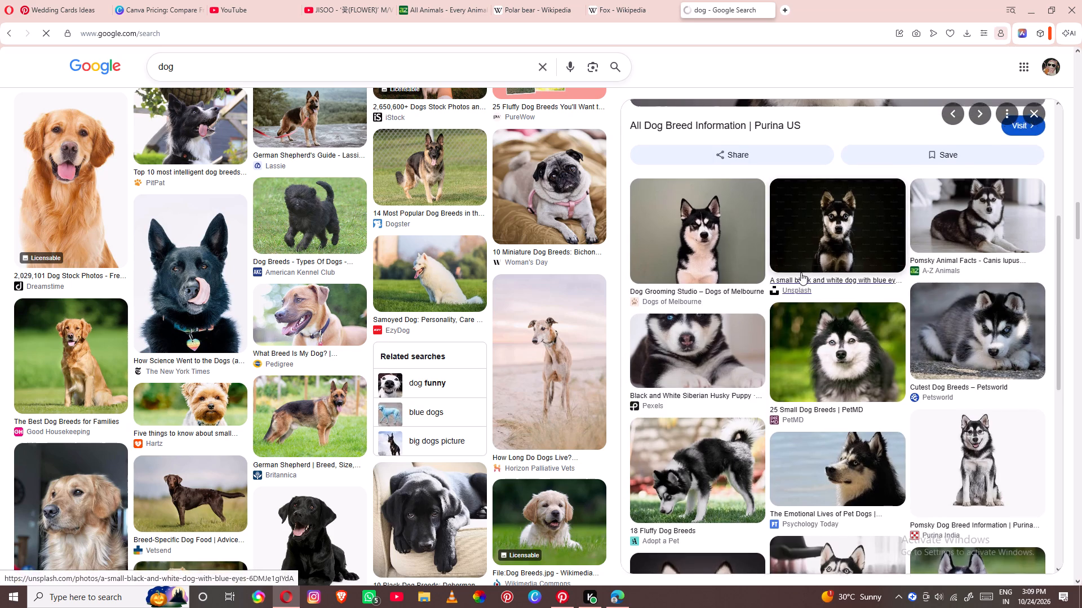
scroll(801, 272, up, 2)
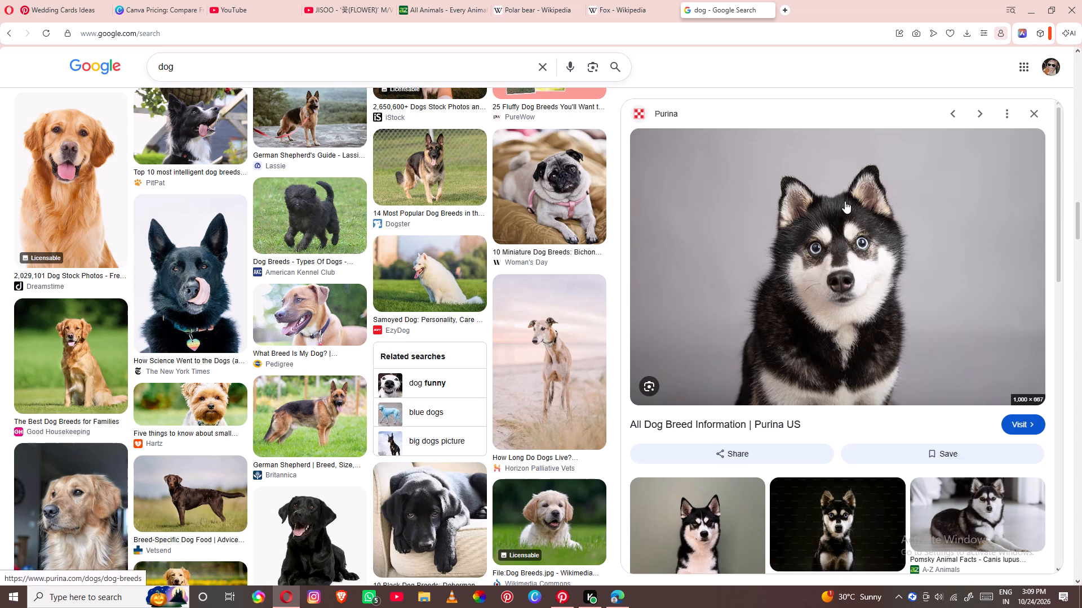
scroll(773, 274, up, 1)
scroll(773, 275, down, 4)
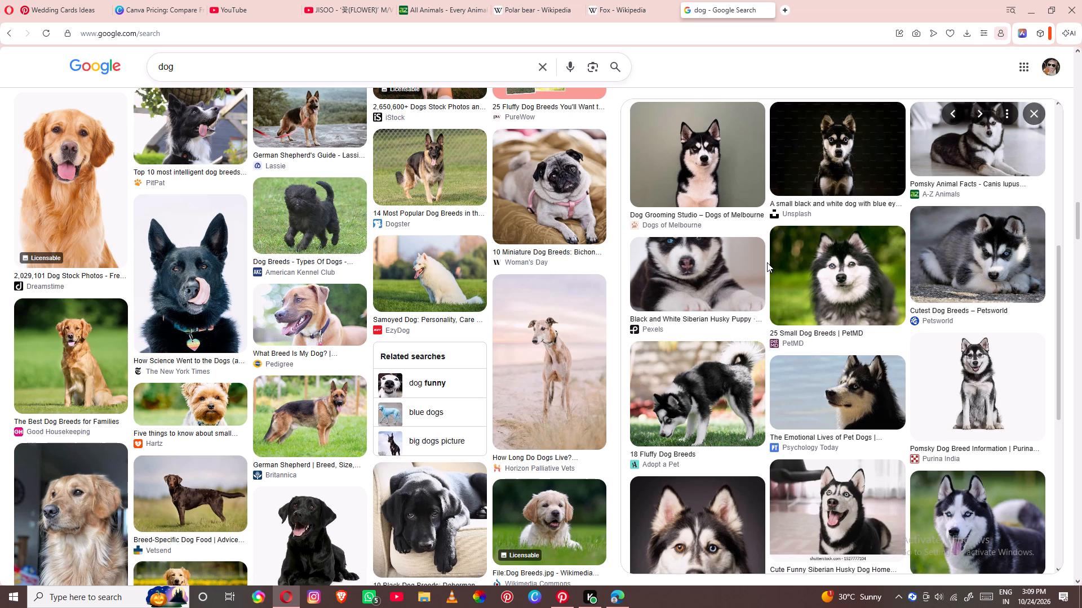
scroll(767, 262, down, 7)
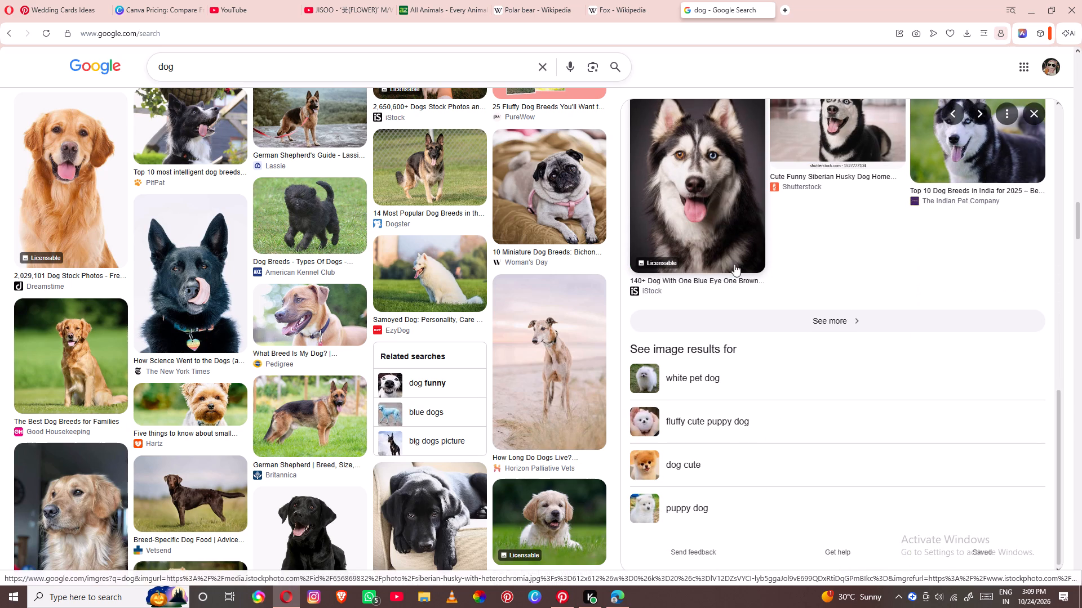
Look through more of the general dog image results for an alternative photo.
scroll(454, 330, down, 10)
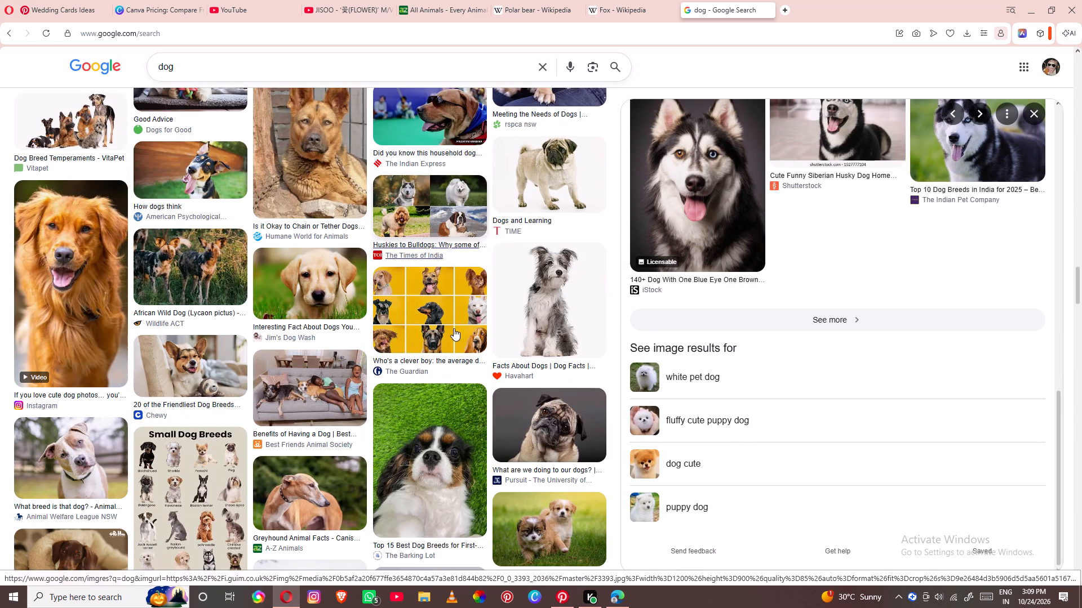
scroll(454, 328, down, 8)
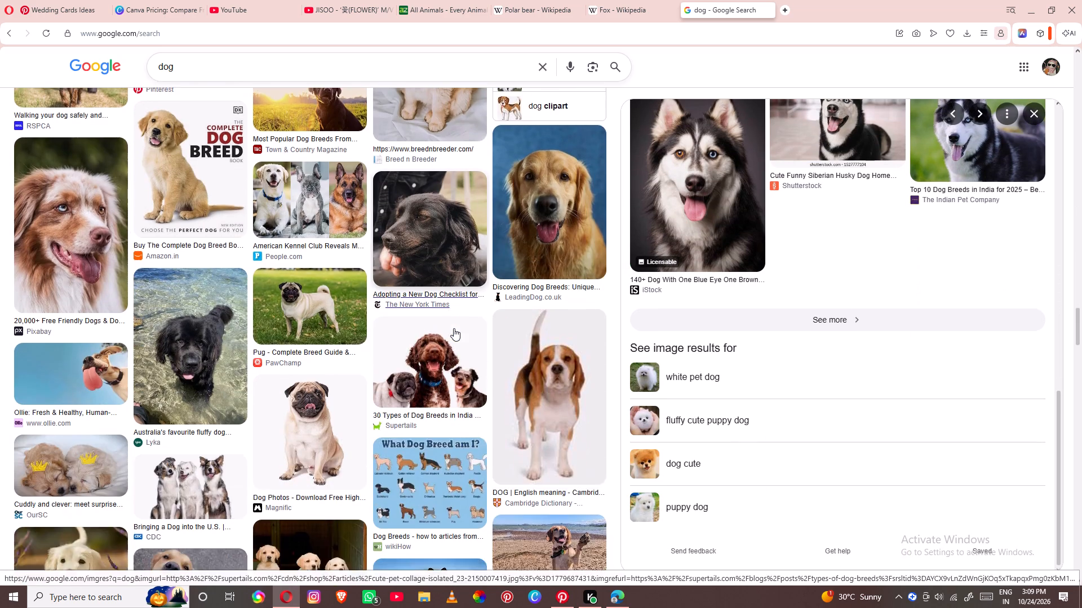
scroll(454, 328, down, 5)
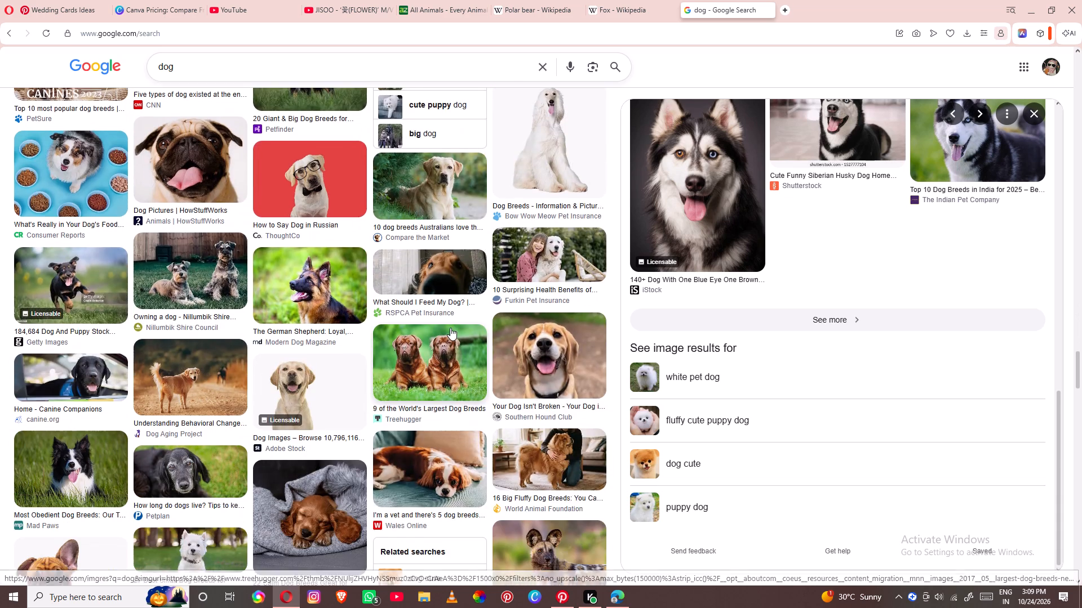
scroll(450, 328, down, 4)
scroll(428, 368, down, 5)
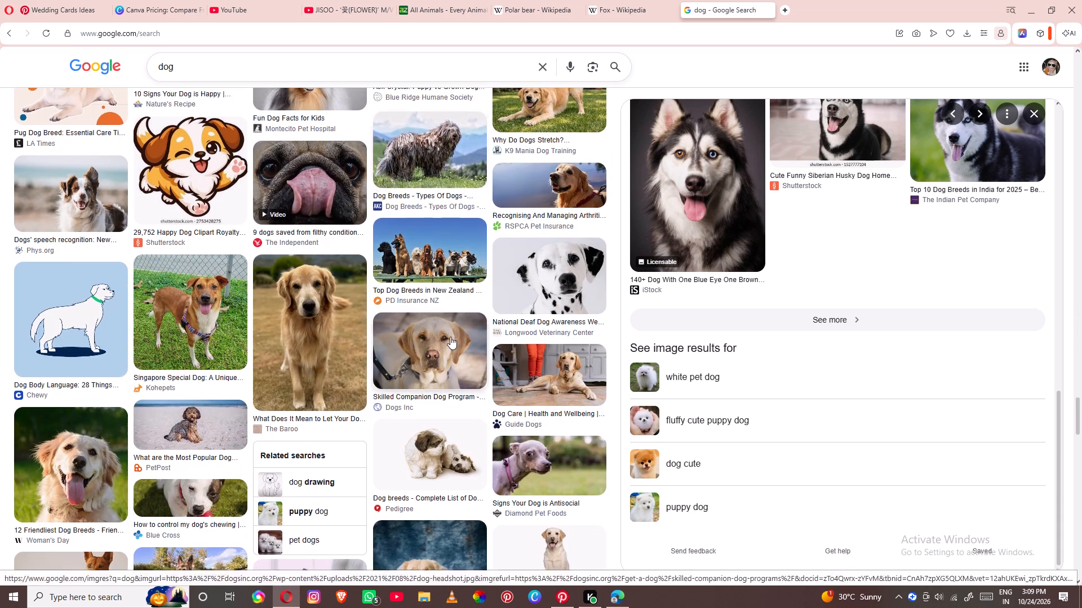
scroll(450, 337, down, 2)
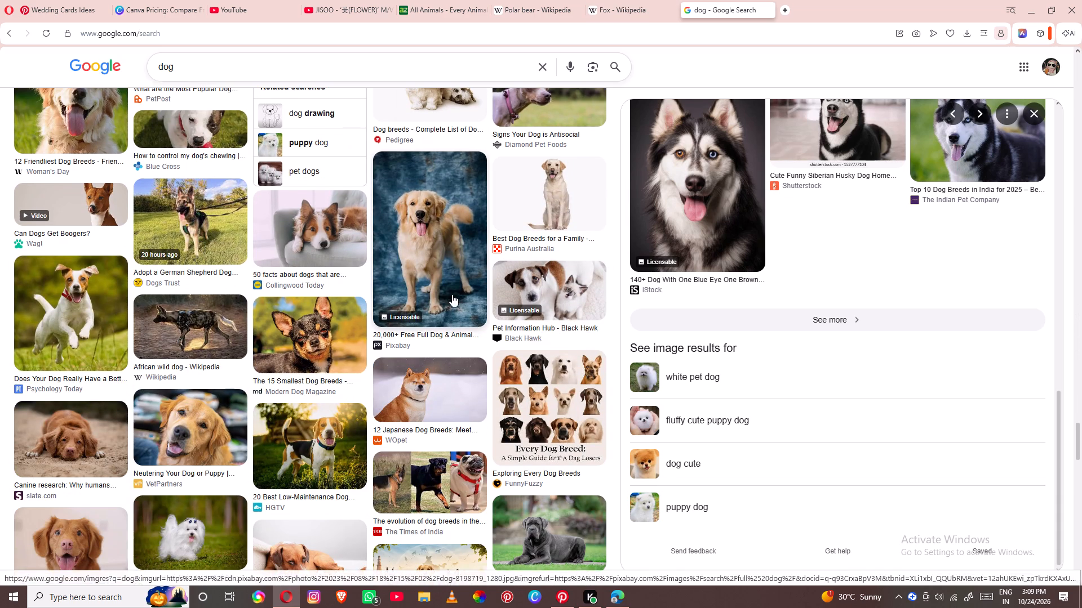
scroll(452, 294, down, 5)
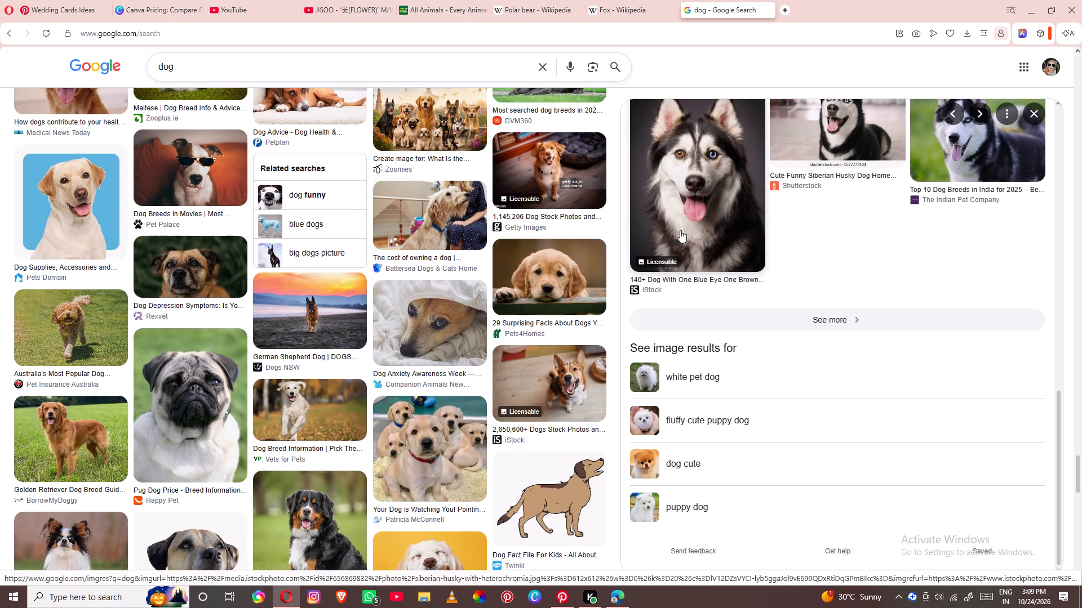
From the related husky images, open the preview of iStock's dog with one blue eye and one brown eye.
scroll(680, 231, down, 8)
scroll(742, 255, up, 4)
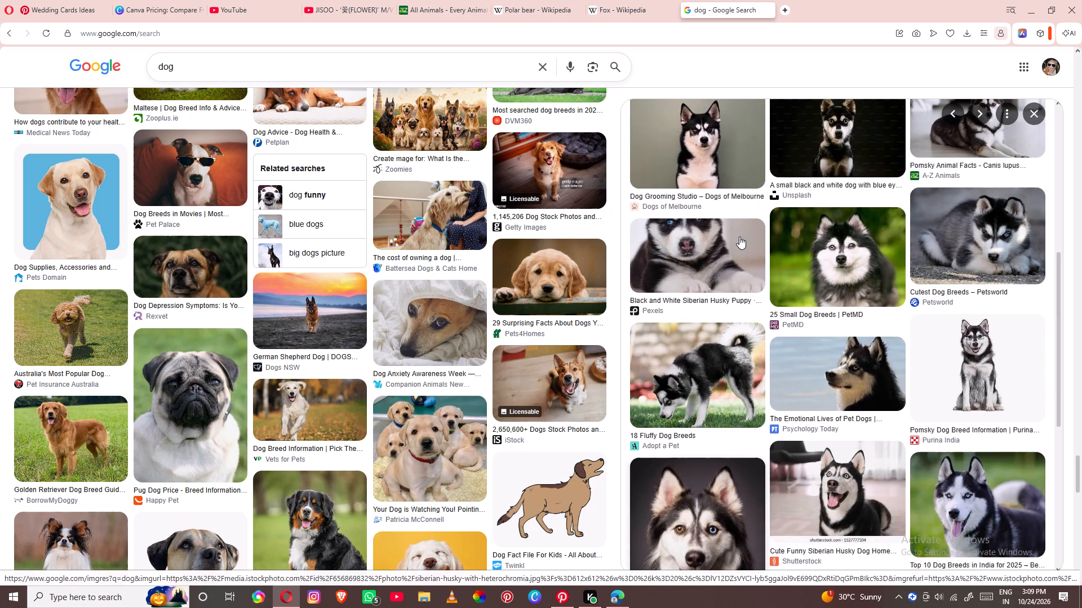
scroll(739, 236, up, 4)
scroll(773, 288, down, 6)
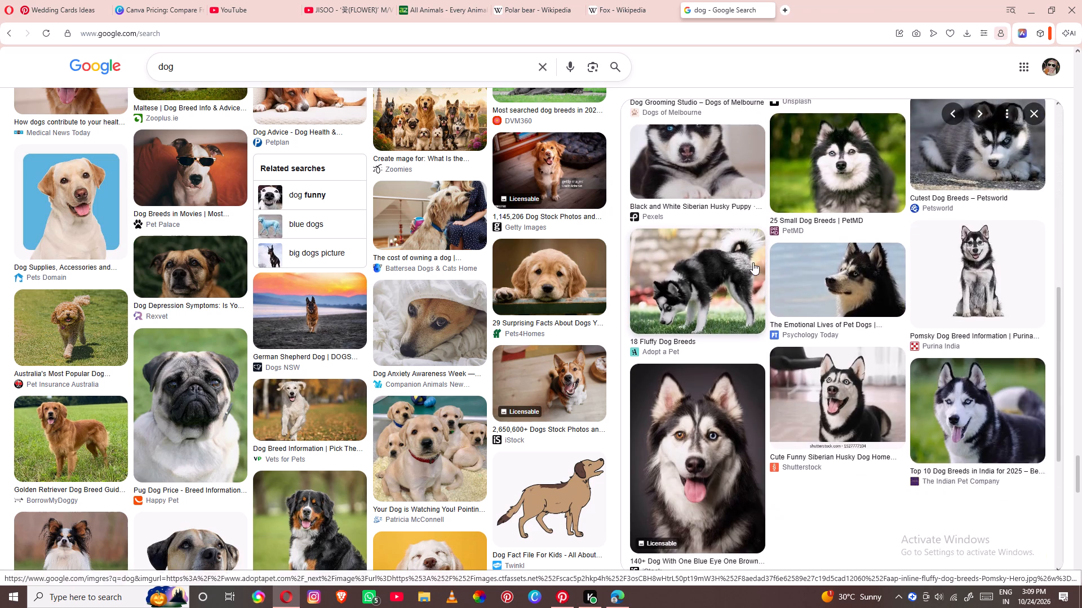
scroll(753, 262, down, 2)
click(703, 245)
scroll(744, 289, down, 6)
scroll(744, 288, up, 2)
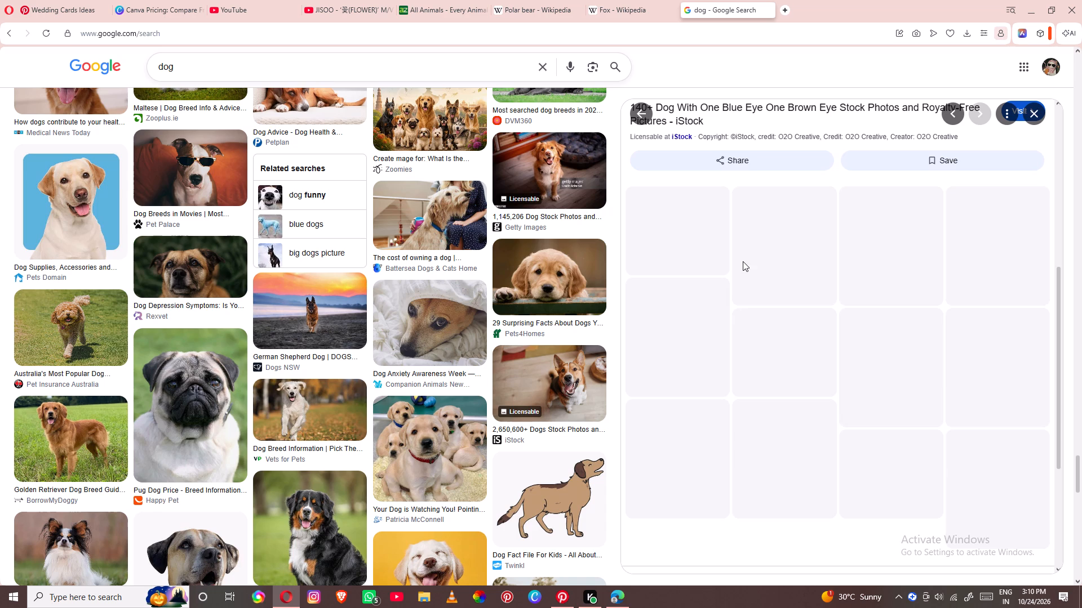
scroll(729, 279, up, 5)
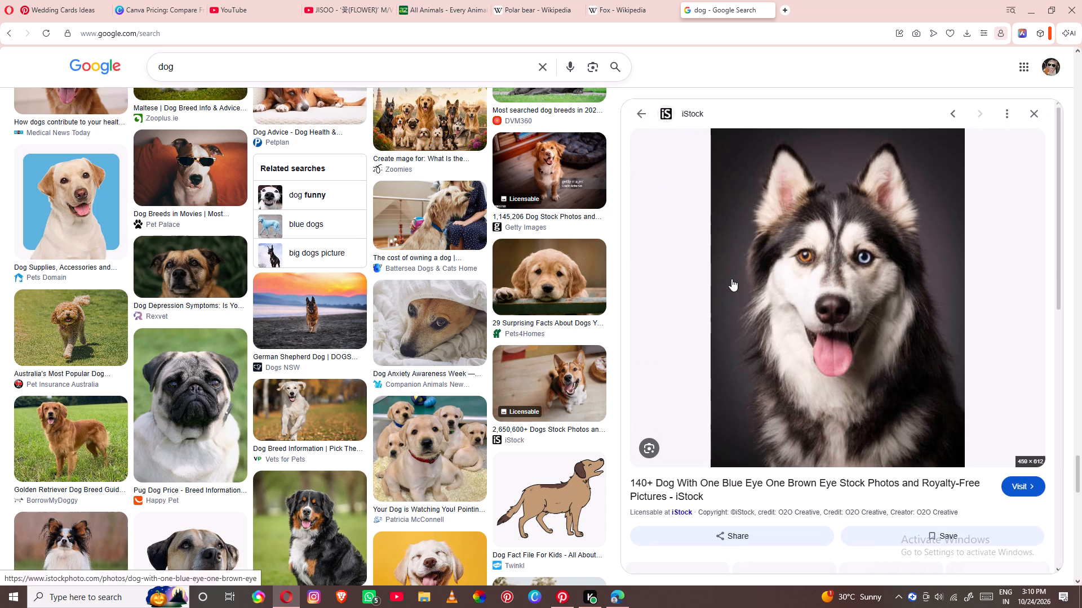
Copy the "Lying Young Siberian Husky" image from Pexels, found among the images related to the iStock photo.
scroll(742, 284, down, 2)
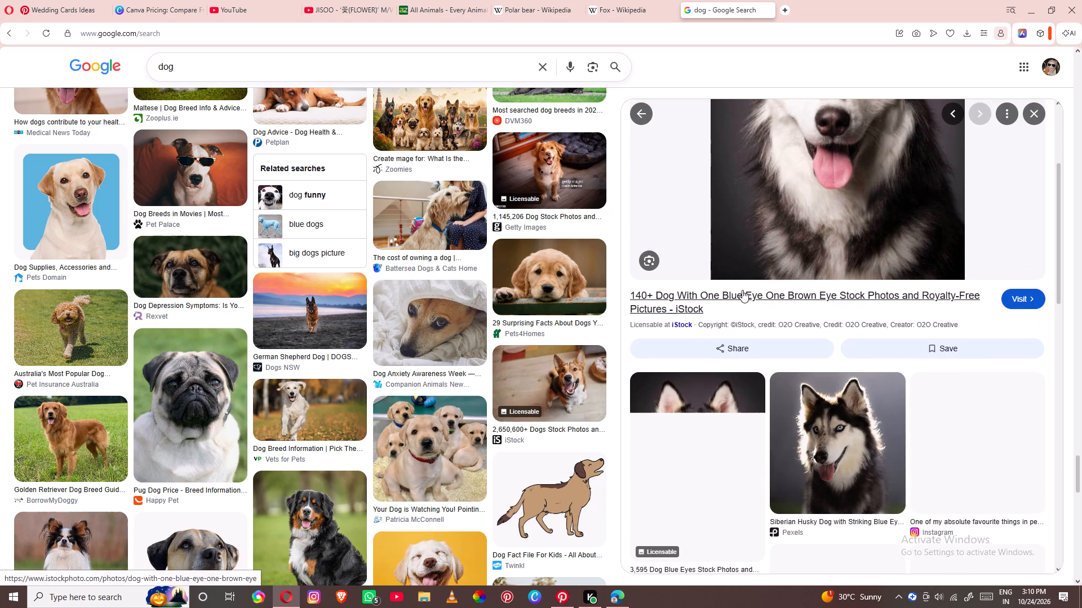
scroll(836, 314, down, 4)
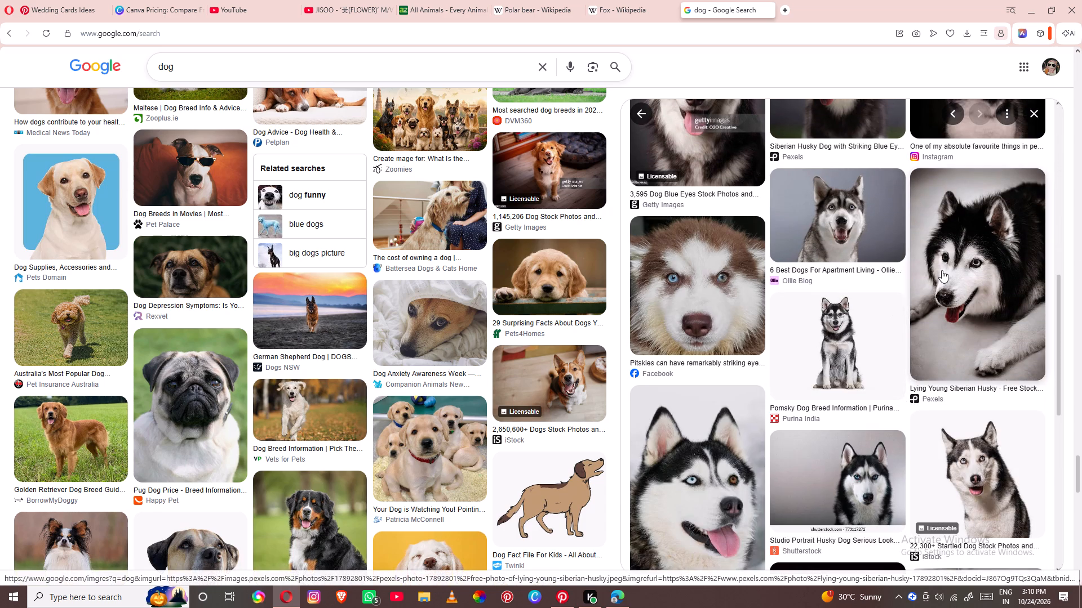
scroll(943, 270, down, 5)
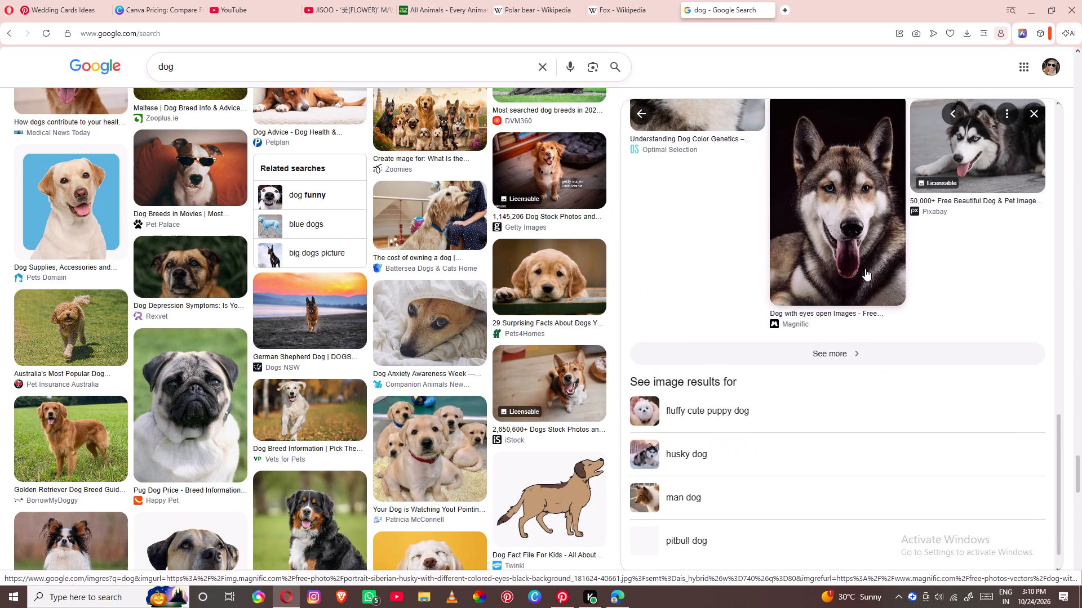
scroll(865, 269, up, 10)
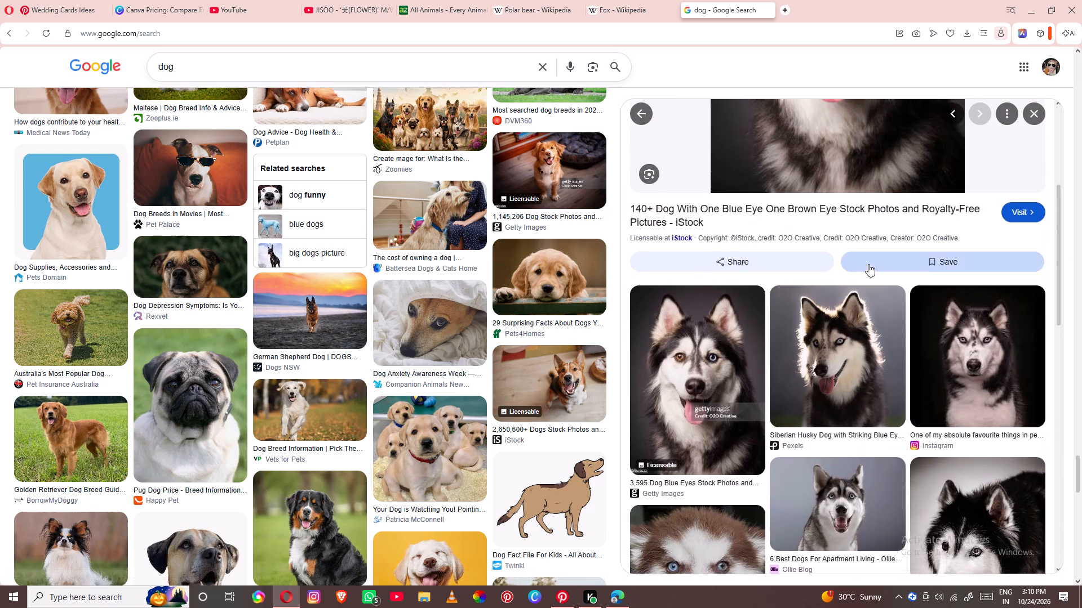
scroll(868, 264, up, 3)
right_click(868, 264)
scroll(850, 288, down, 3)
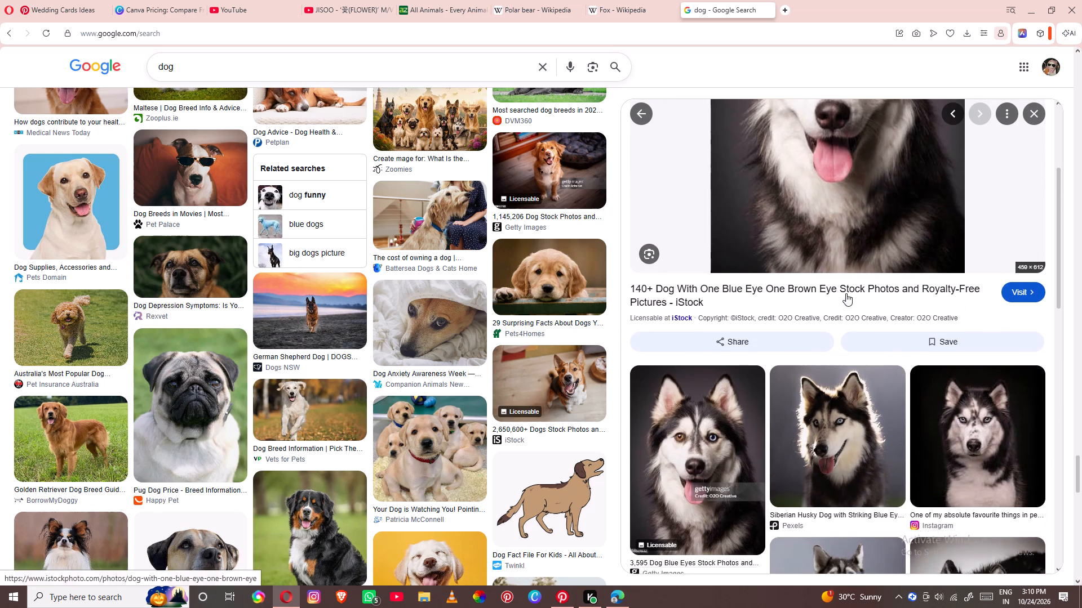
scroll(939, 297, down, 2)
right_click(956, 288)
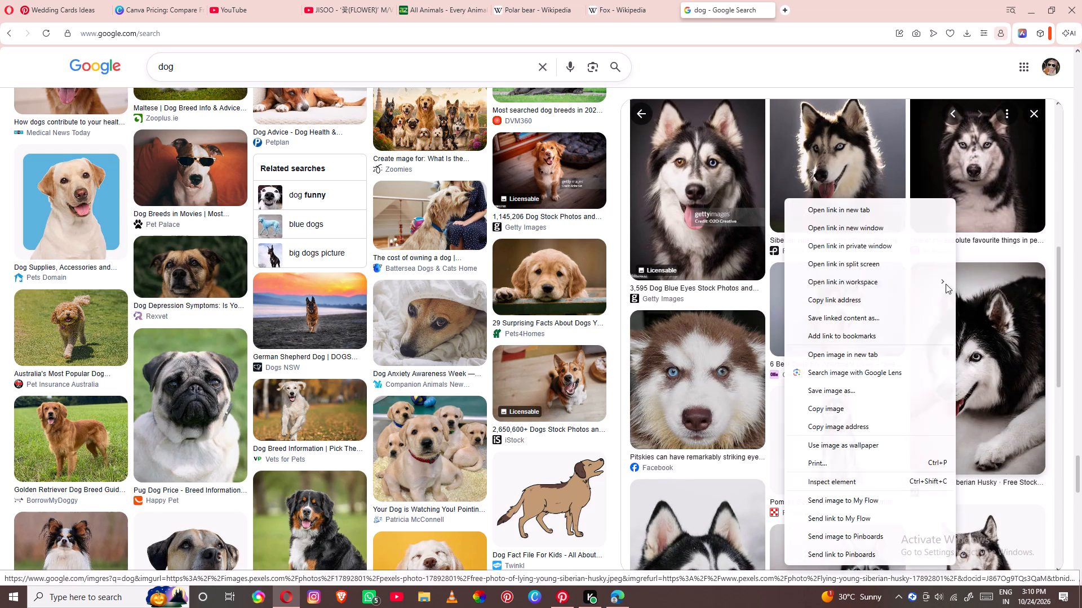
click(880, 414)
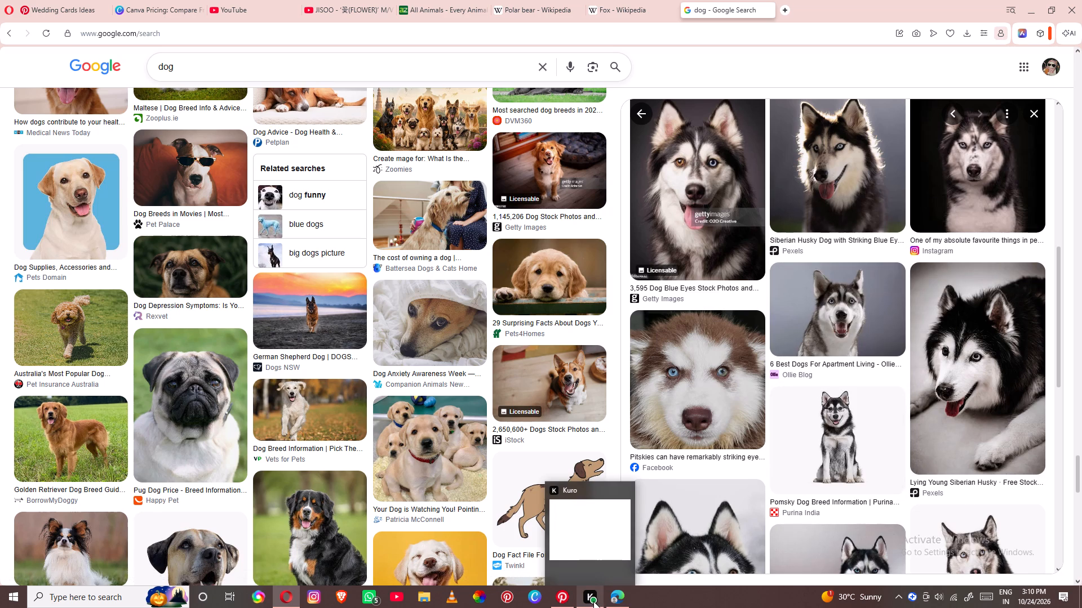
Switch to the Canva presentation and paste the copied husky photo onto the empty page 9.
click(610, 600)
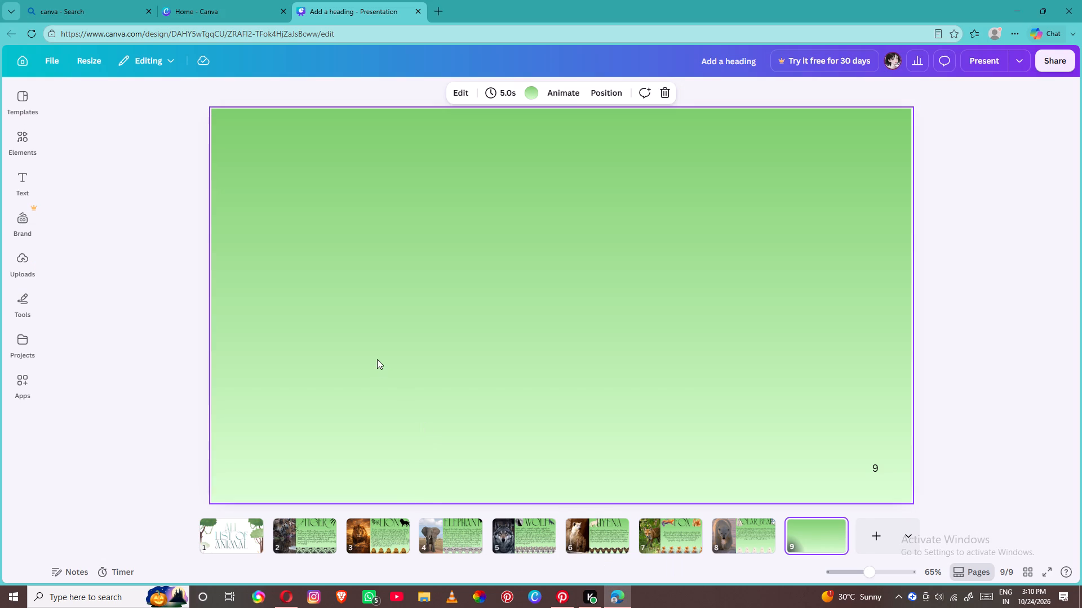
right_click(377, 359)
click(401, 359)
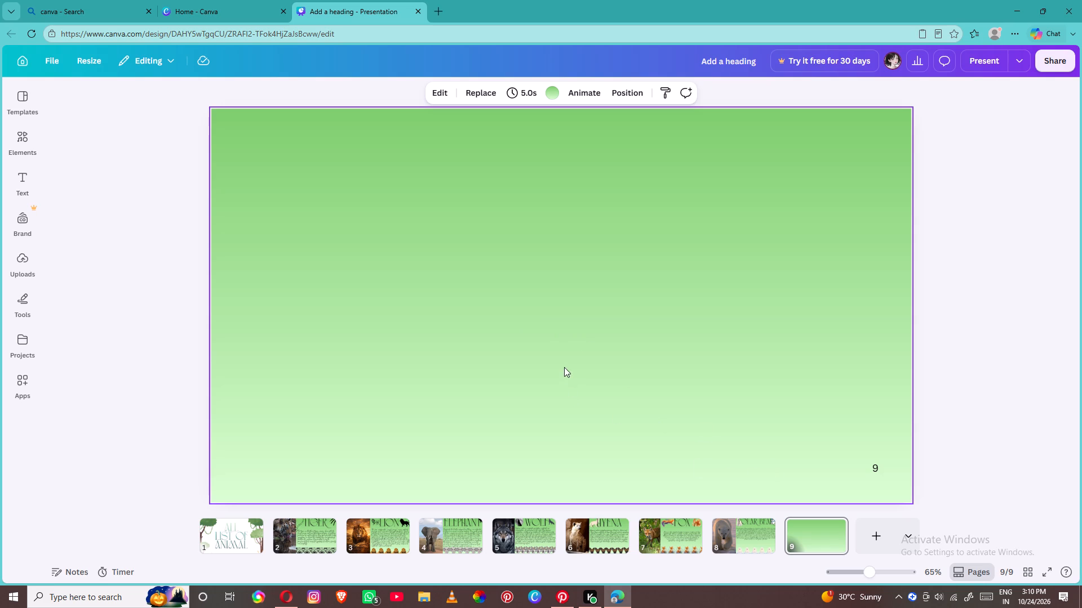
Align the husky photo with page 9's top-left corner and enlarge it to the full page height.
drag(561, 319, 295, 247)
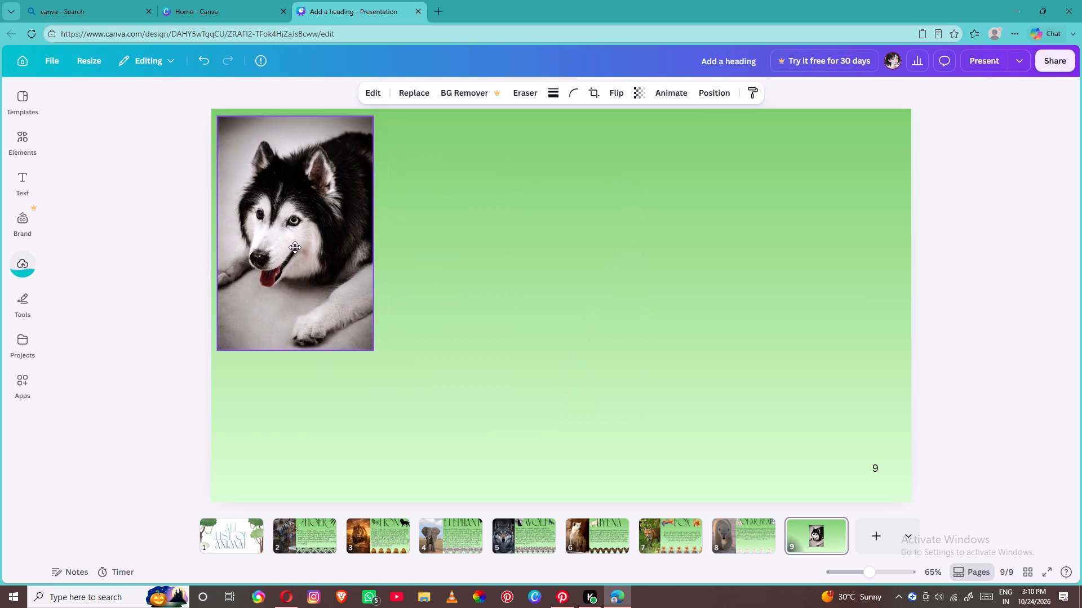
drag(295, 247, 292, 242)
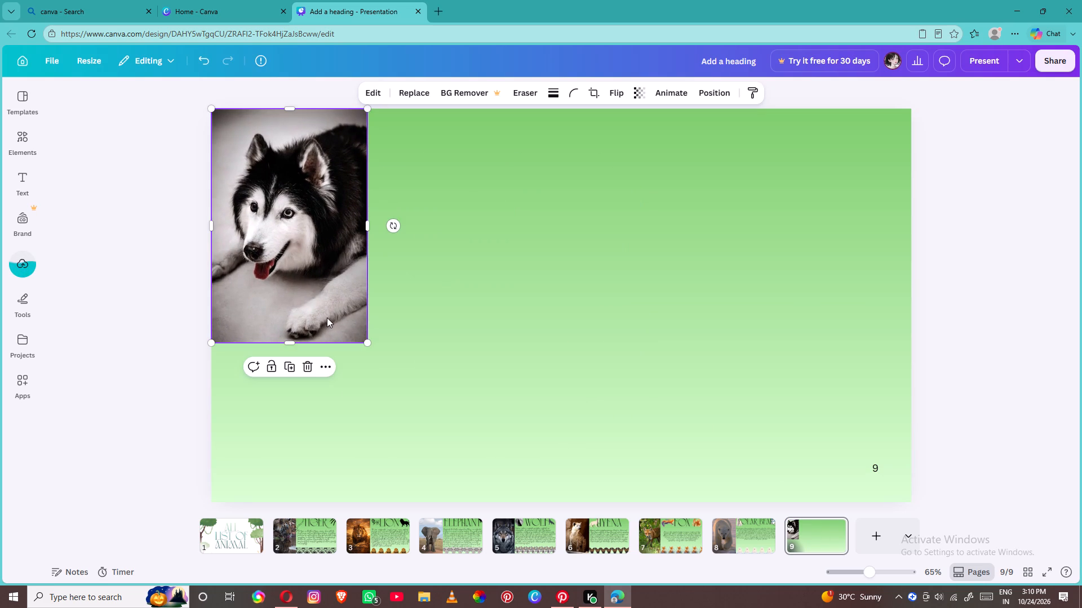
drag(364, 341, 464, 392)
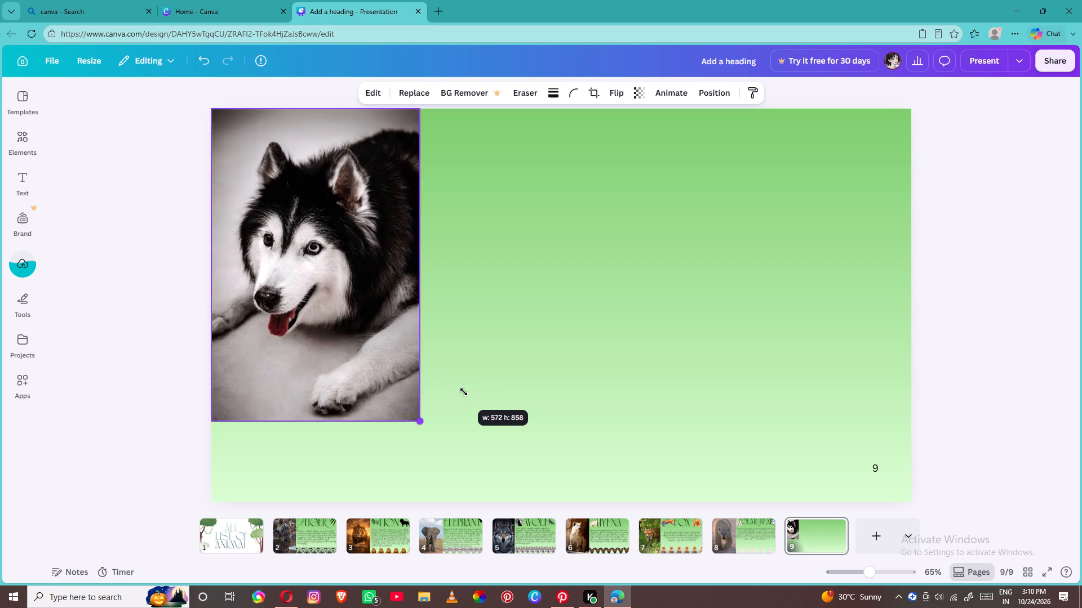
drag(464, 392, 522, 465)
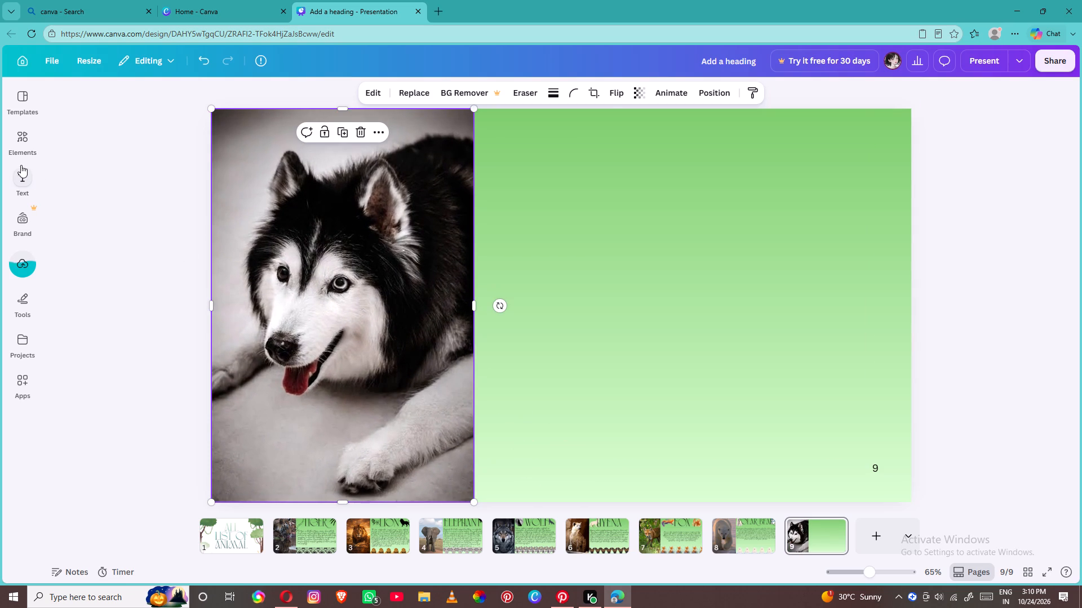
click(21, 165)
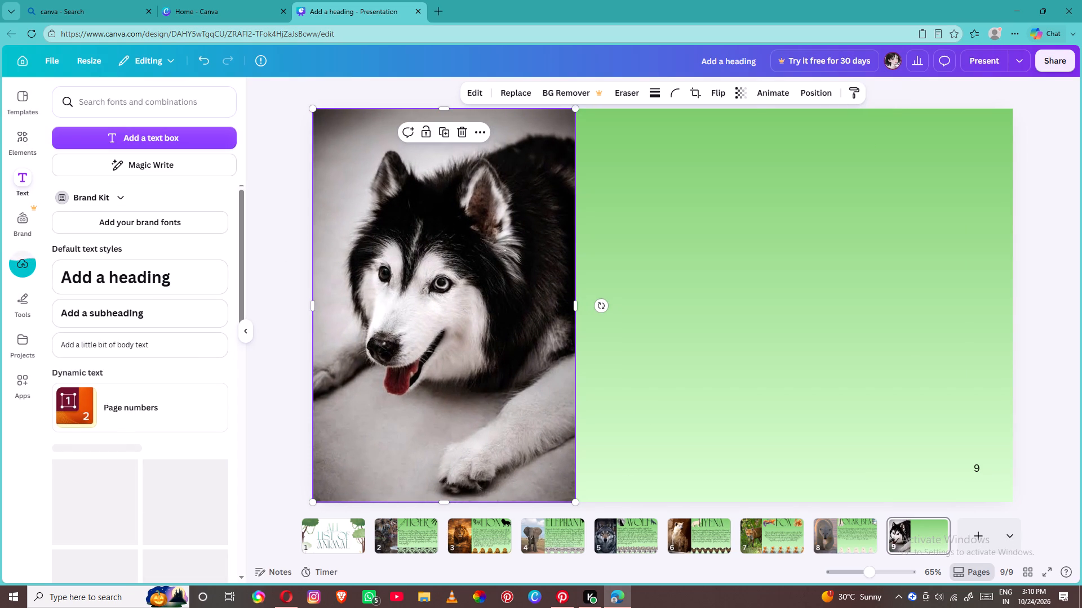
scroll(122, 358, down, 2)
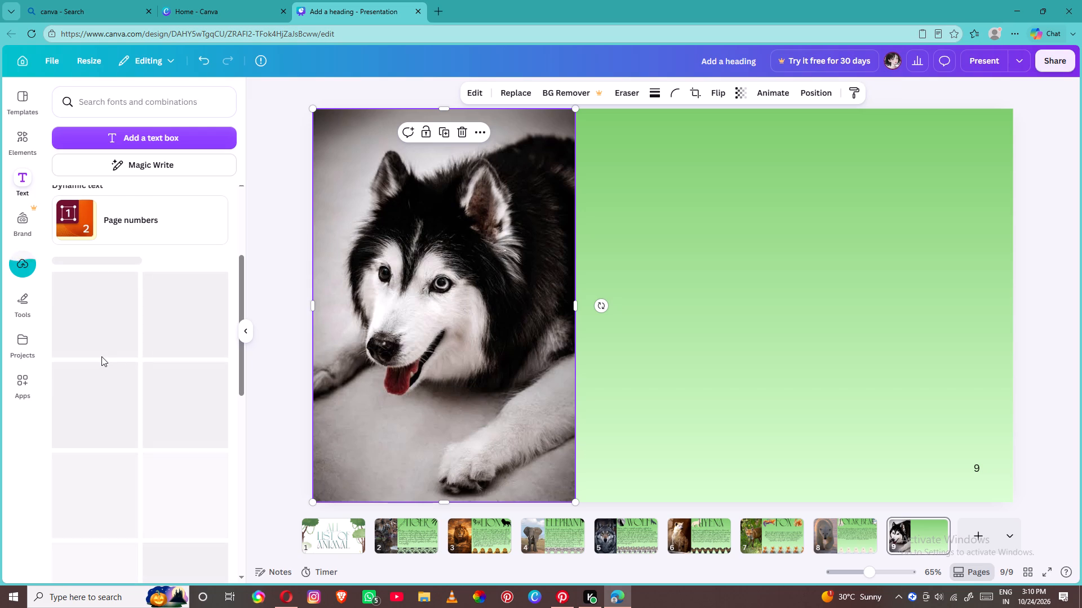
scroll(101, 356, down, 1)
scroll(101, 356, up, 1)
click(619, 254)
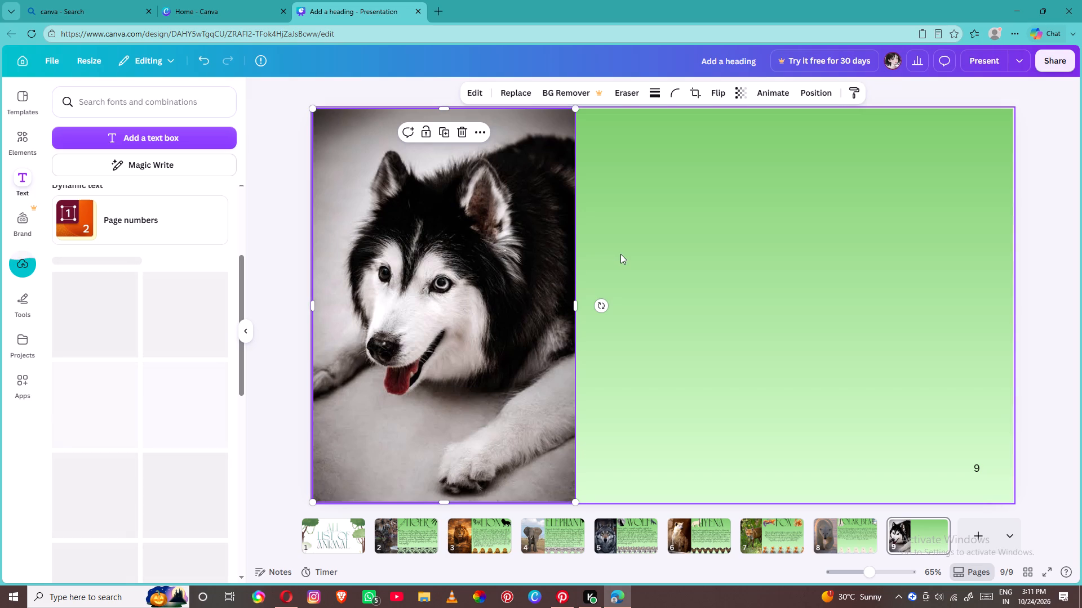
click(388, 261)
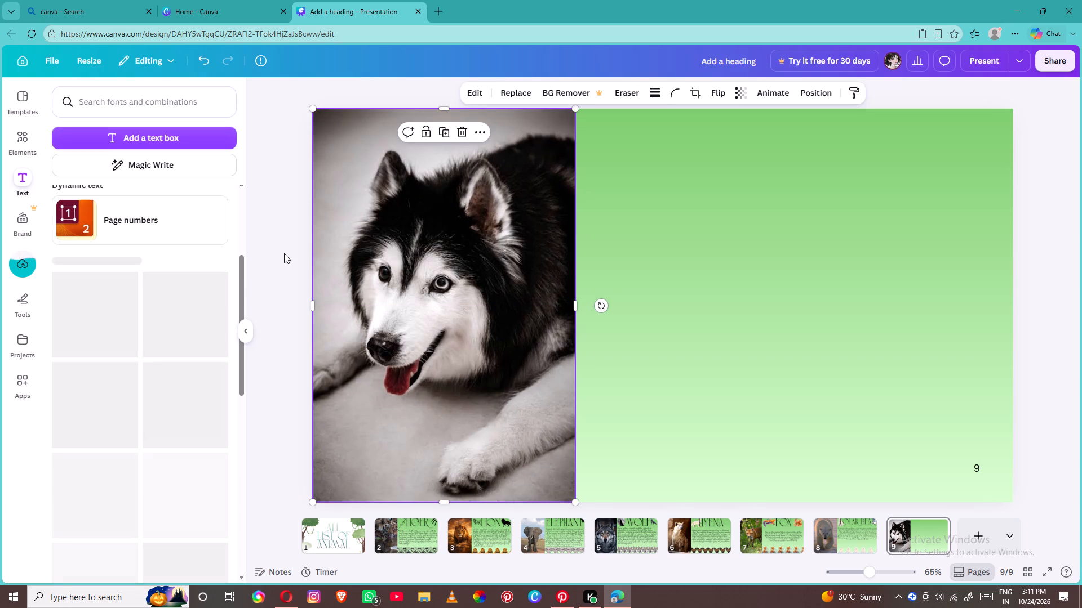
scroll(185, 281, down, 3)
scroll(185, 283, up, 4)
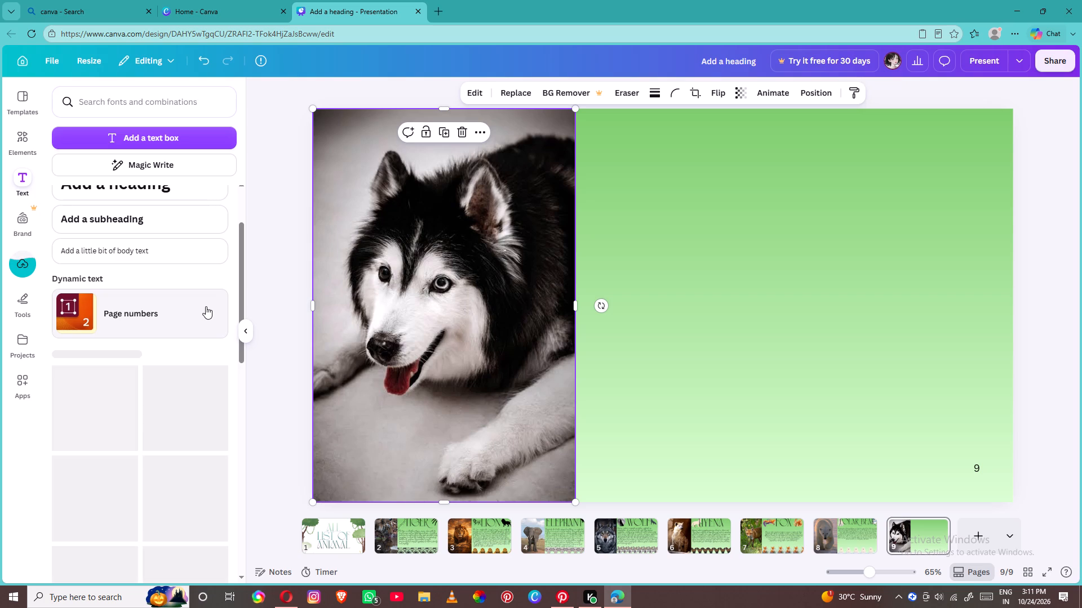
scroll(212, 396, down, 2)
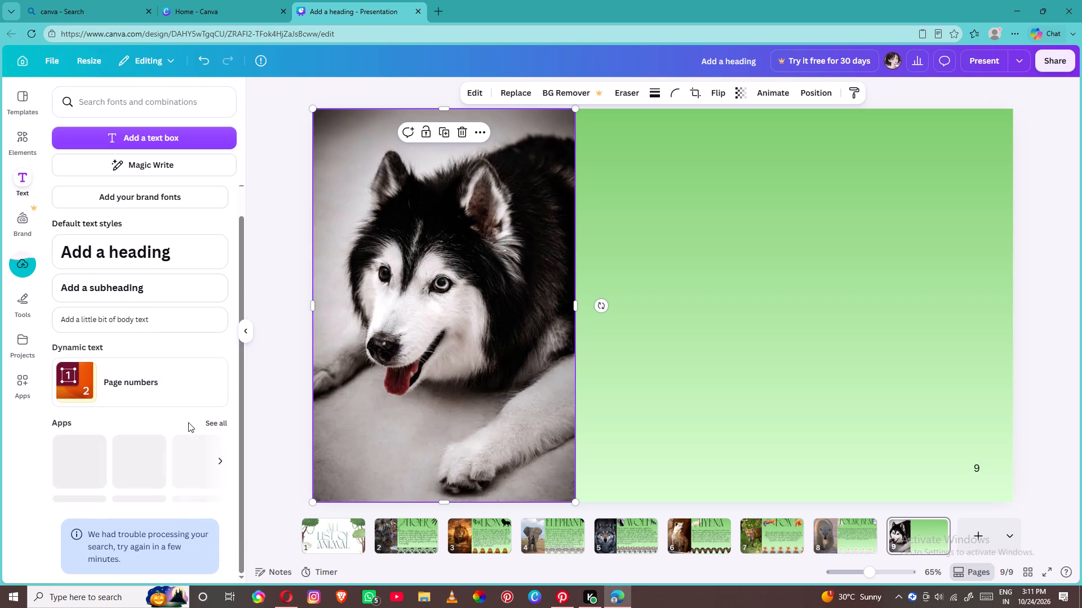
scroll(185, 425, down, 8)
scroll(176, 343, up, 2)
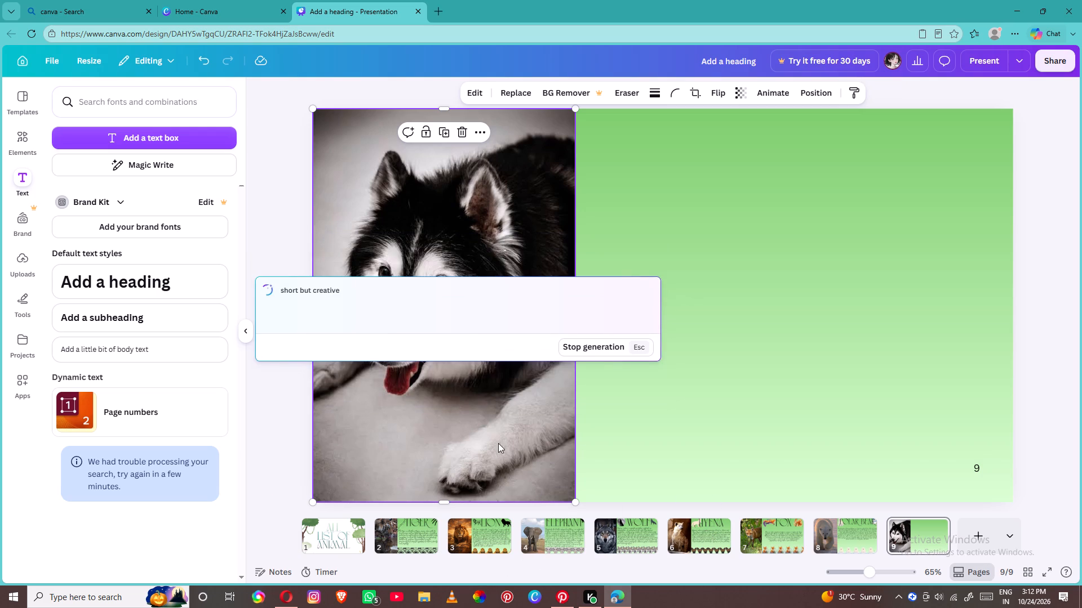
click(620, 364)
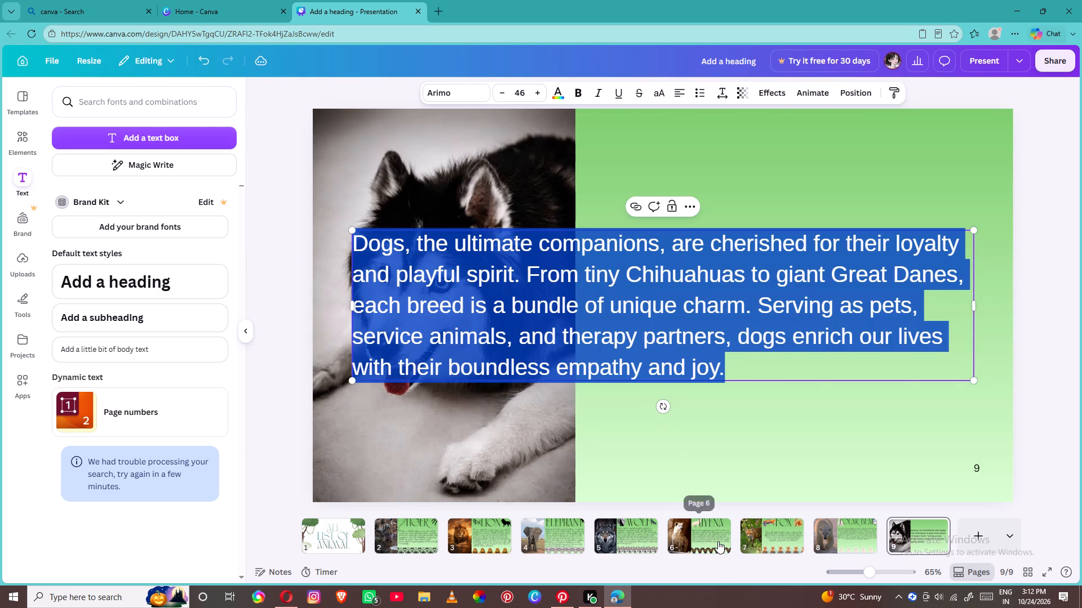
Copy the "HYENA" heading from page 6 for reuse on the dog page.
click(718, 541)
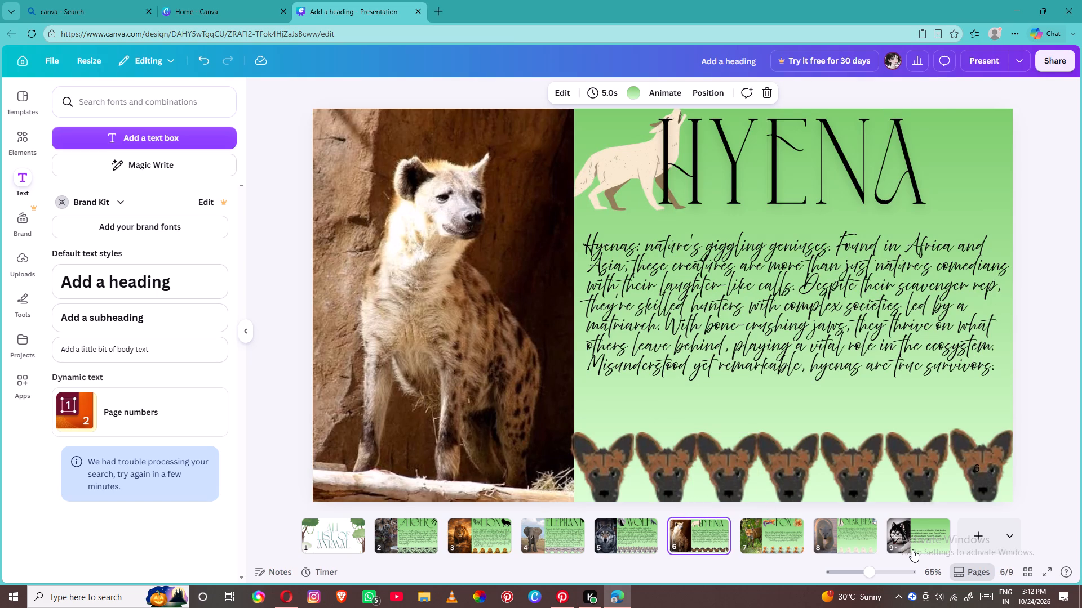
click(914, 549)
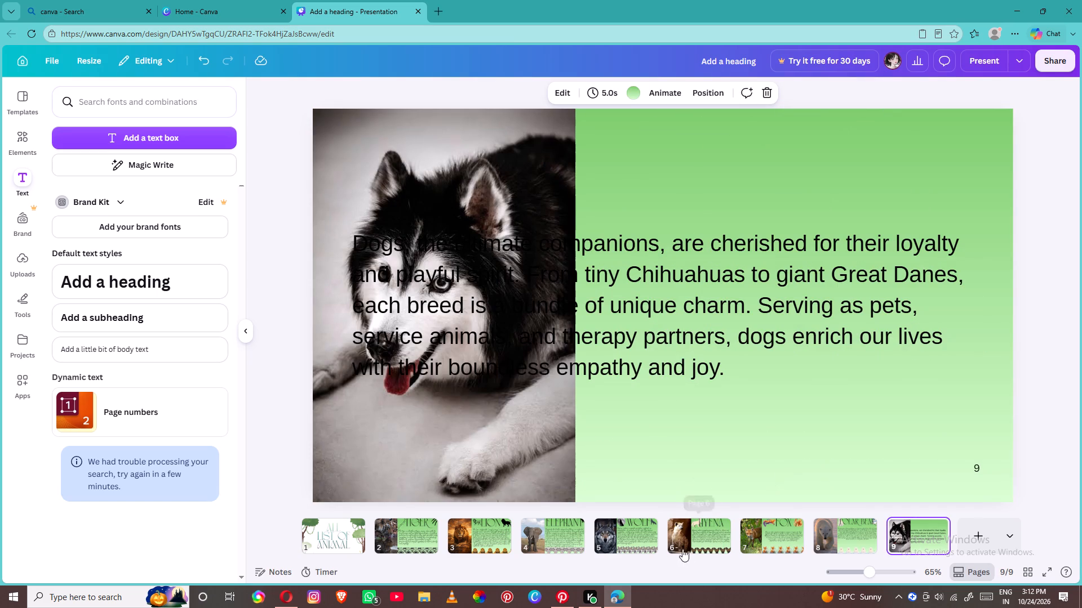
click(703, 534)
click(696, 181)
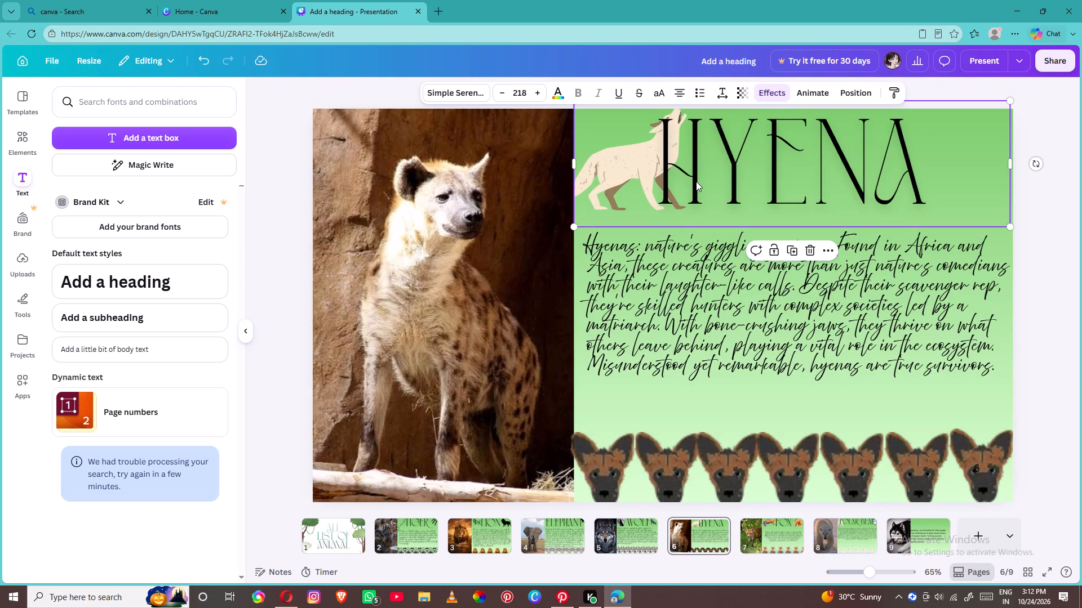
right_click(696, 181)
click(724, 234)
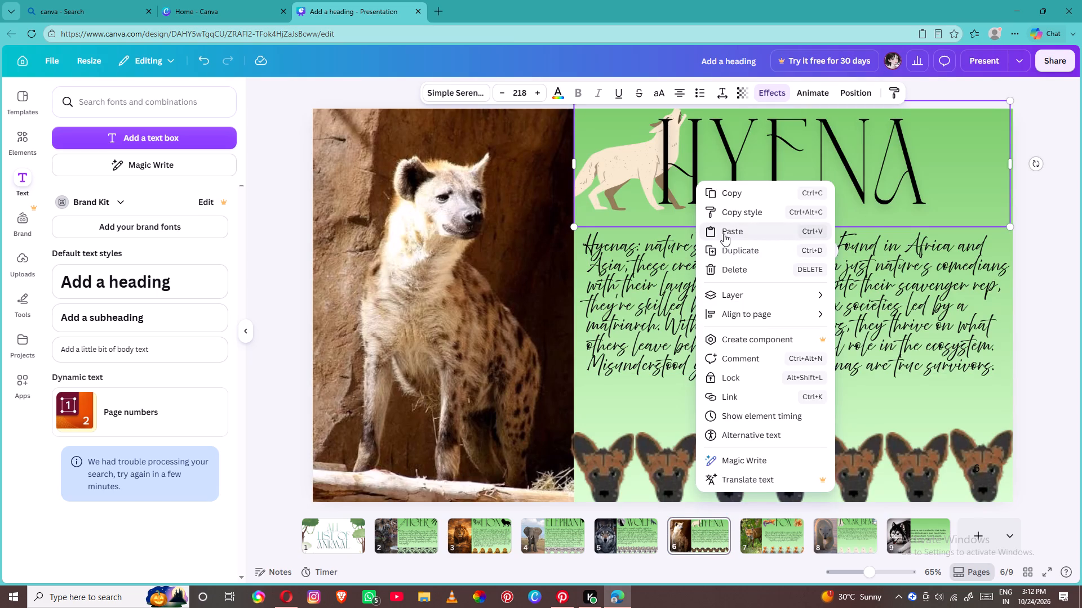
right_click(800, 154)
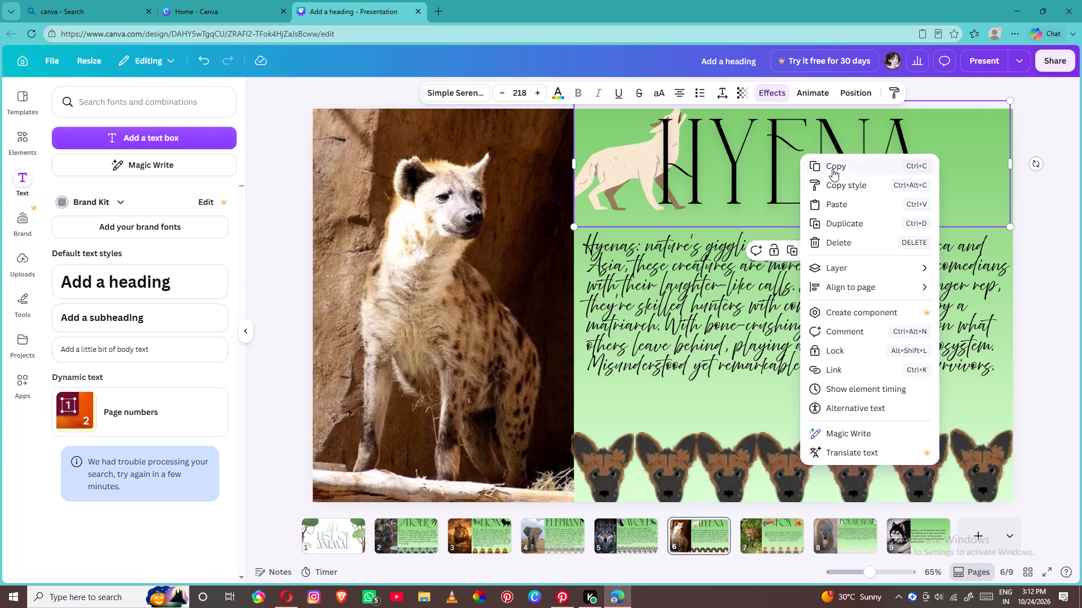
click(832, 169)
click(609, 607)
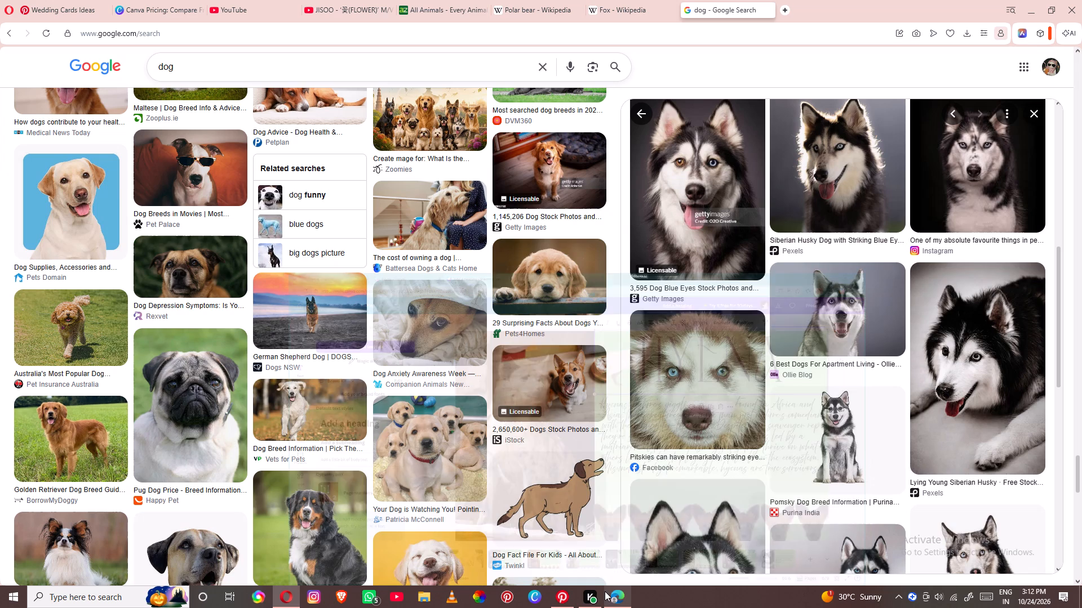
click(616, 600)
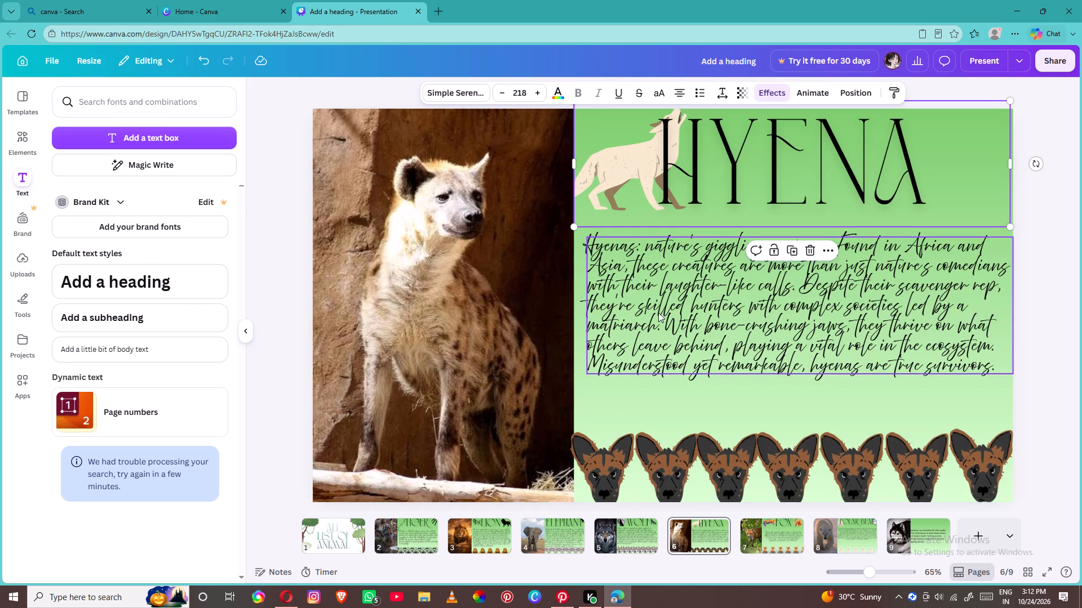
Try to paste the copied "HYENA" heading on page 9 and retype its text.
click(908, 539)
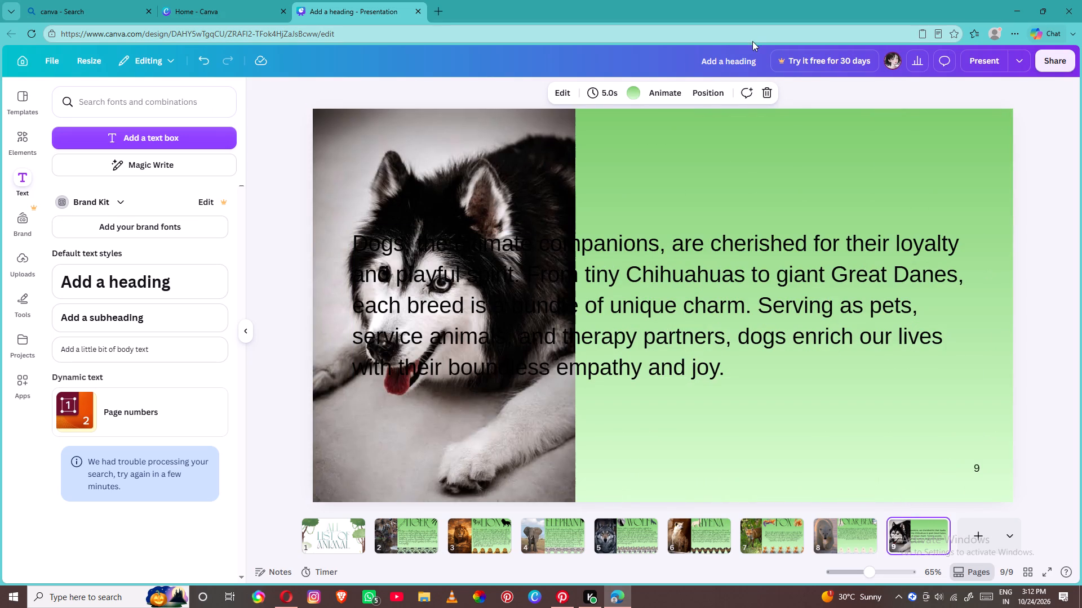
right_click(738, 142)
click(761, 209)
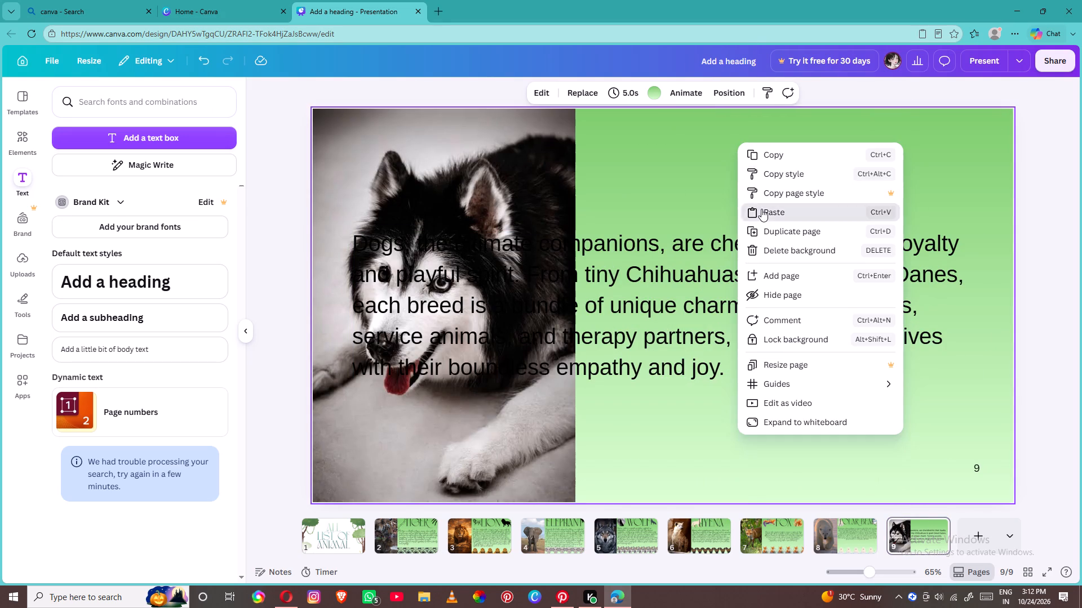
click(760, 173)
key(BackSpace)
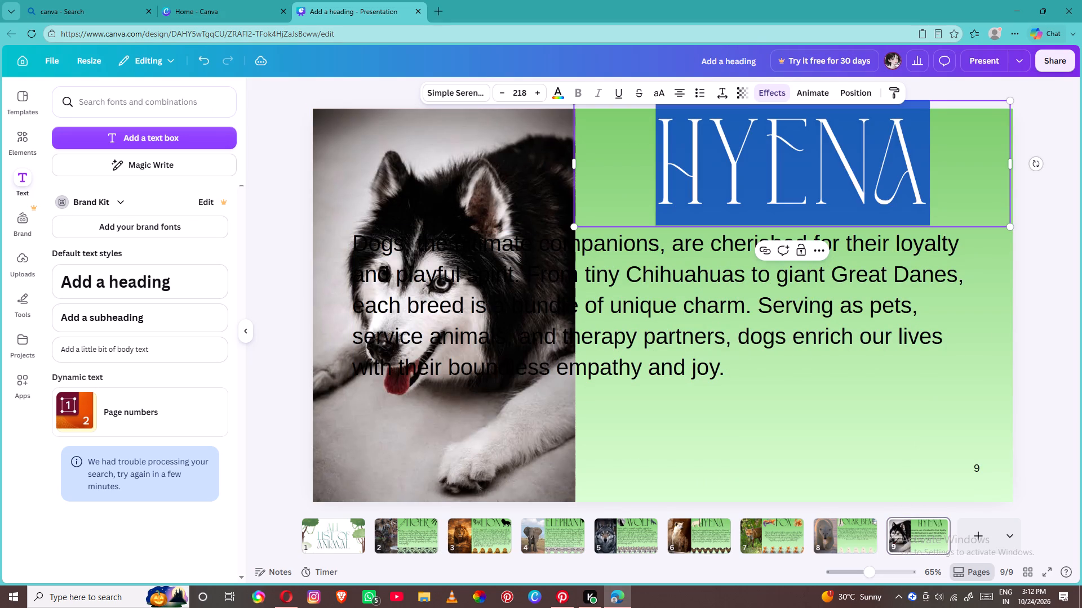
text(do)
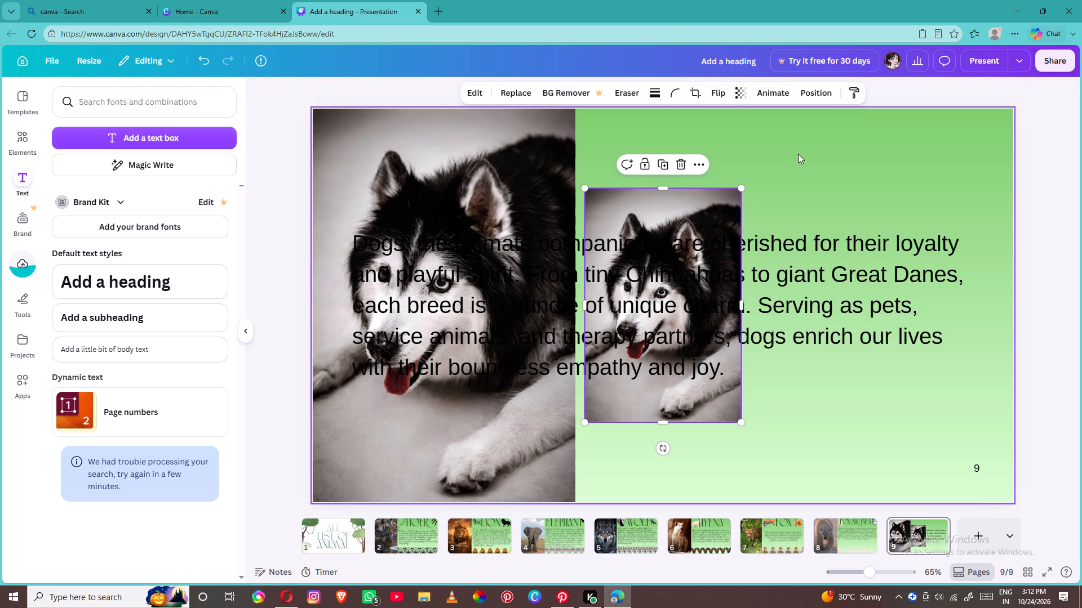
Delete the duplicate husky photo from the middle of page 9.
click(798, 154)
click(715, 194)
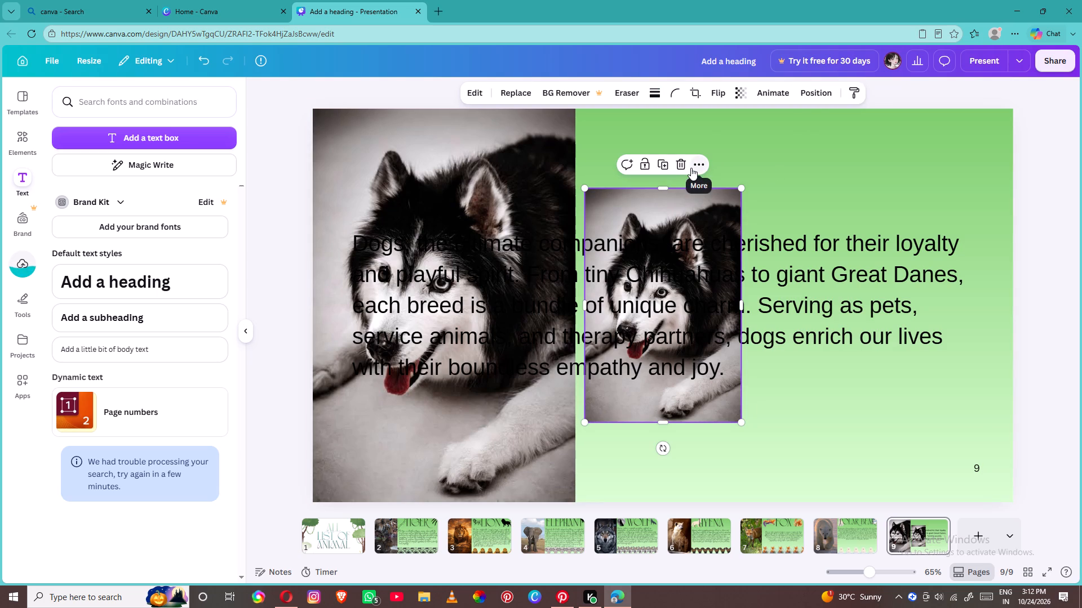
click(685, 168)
Paste the copied "HYENA" heading on page 9 and replace its text with "dog".
right_click(686, 163)
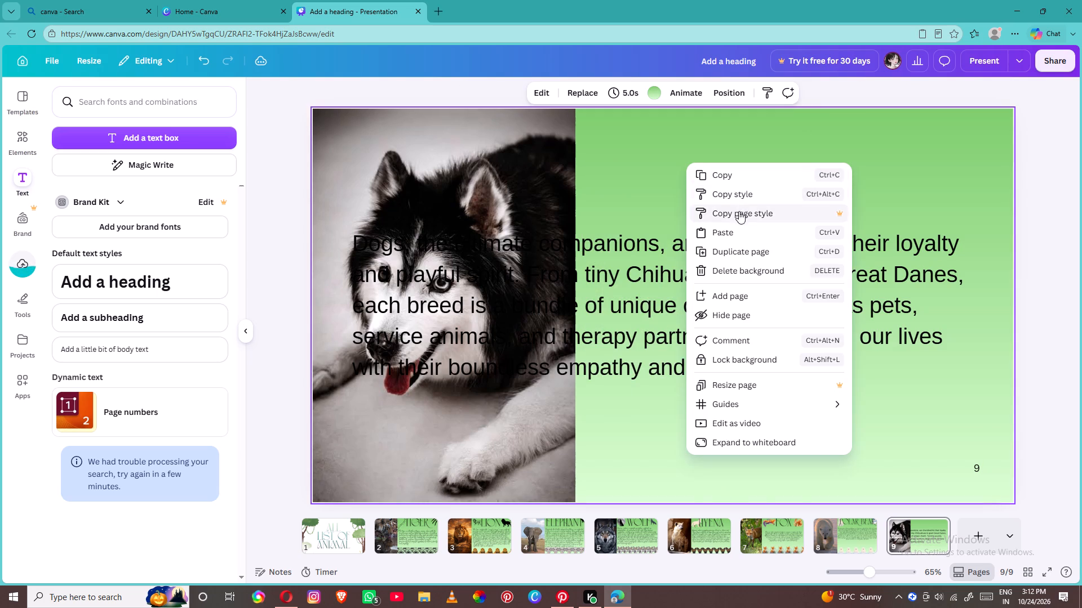
click(735, 224)
double_click(765, 161)
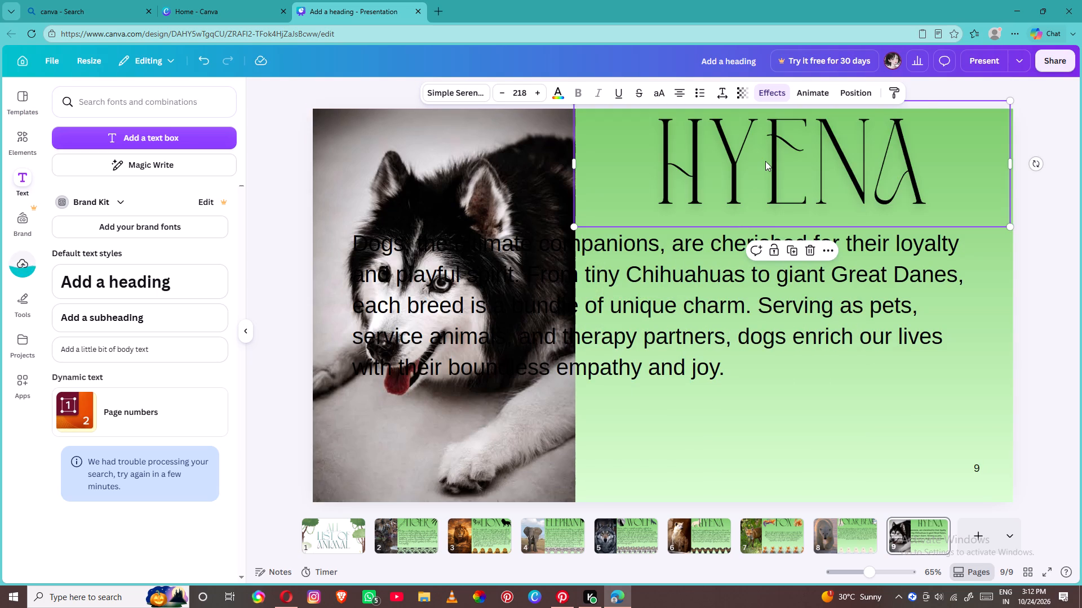
key(BackSpace)
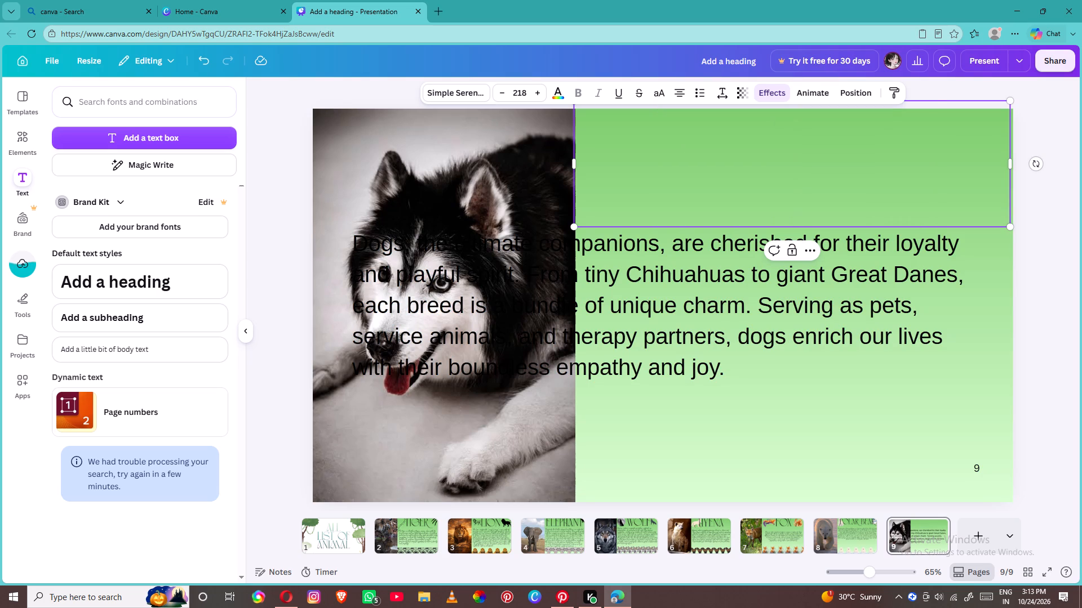
text(dog)
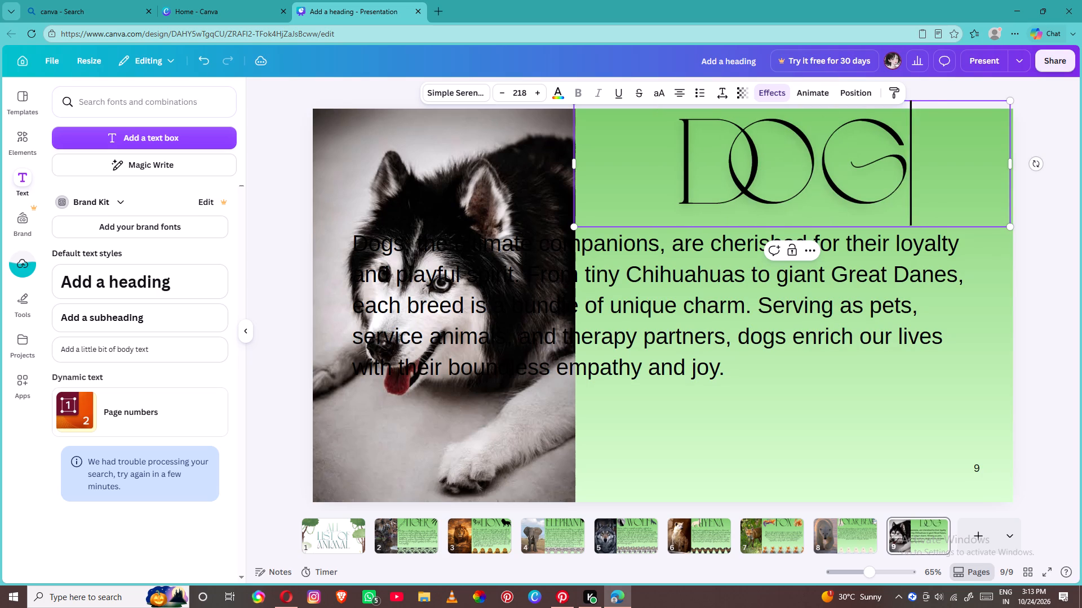
click(779, 171)
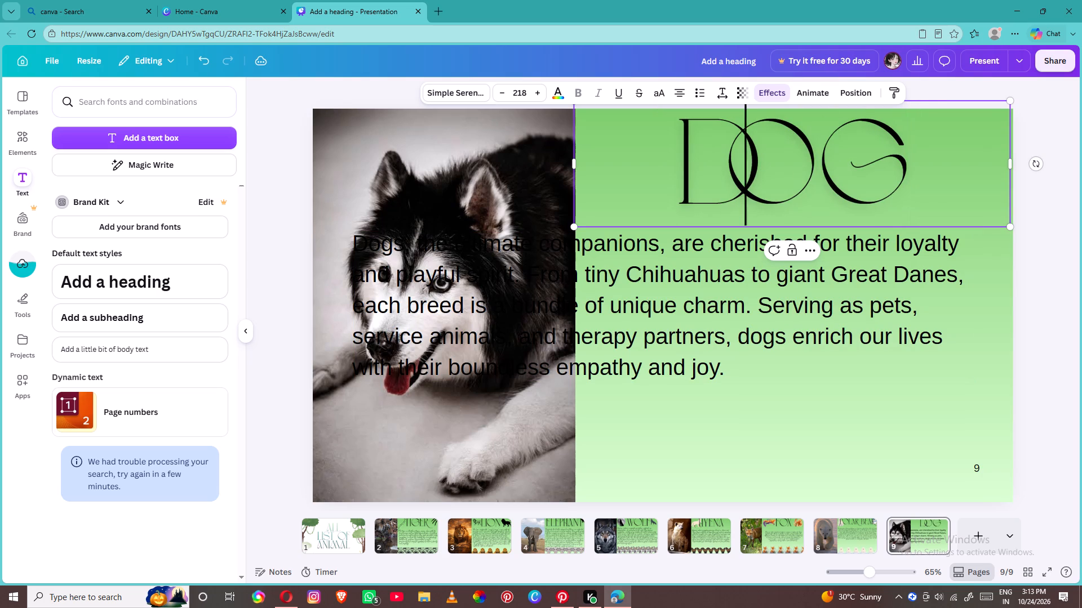
key(space)
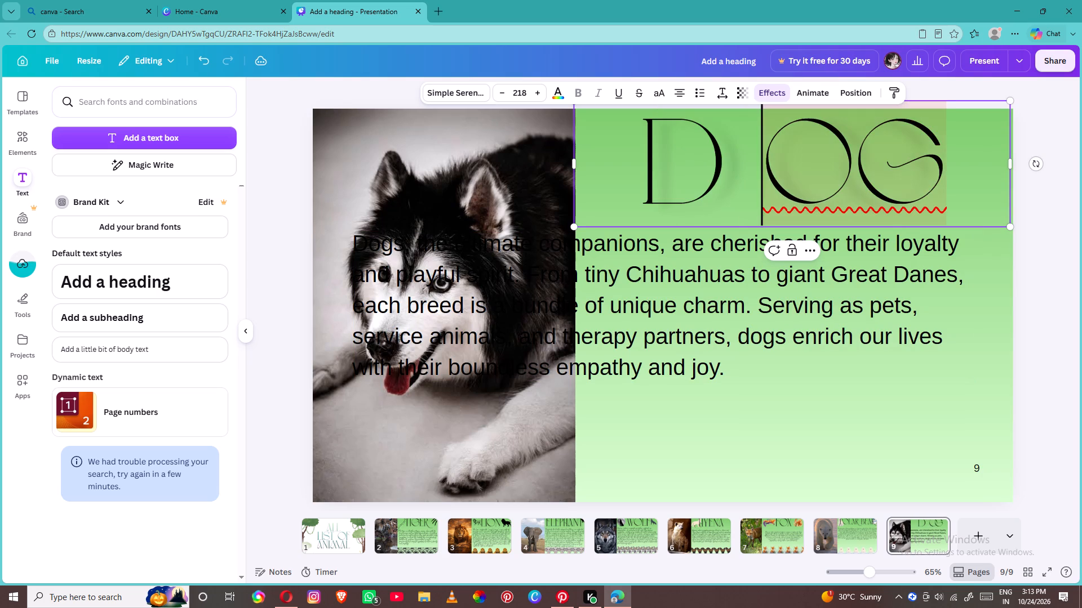
key(BackSpace)
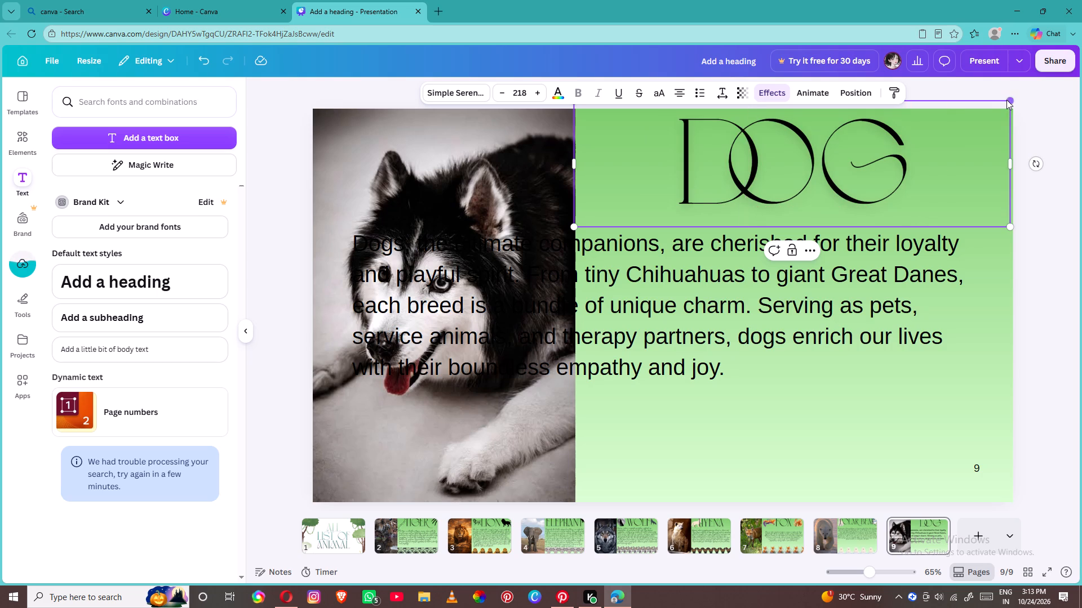
Shrink the DOG heading slightly so it fits inside the green area of page 9.
drag(1006, 100, 998, 120)
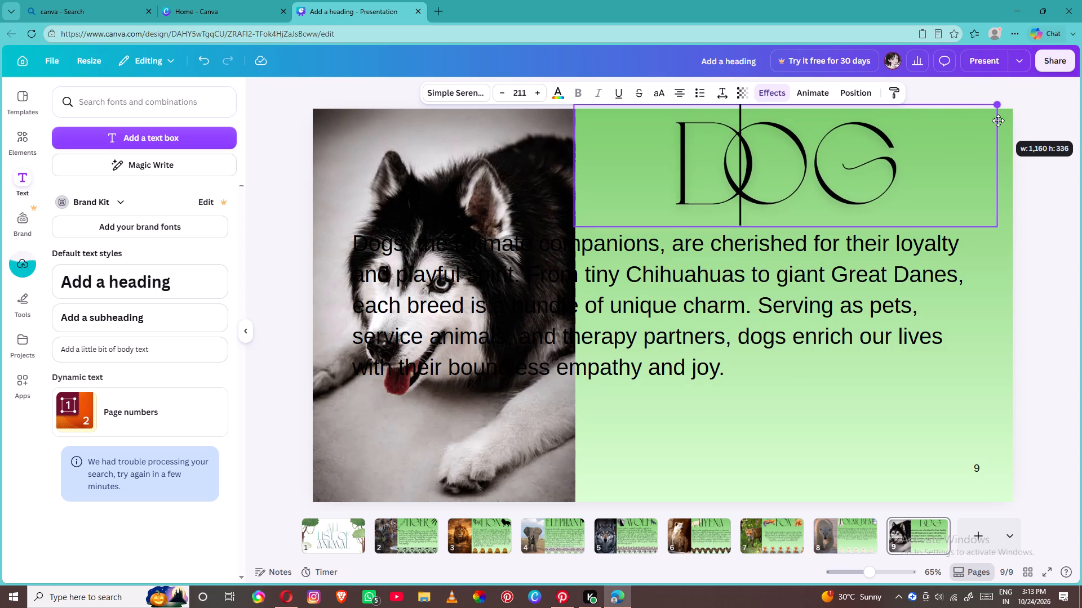
drag(998, 120, 1022, 218)
Scale the dog paragraph down to a font size of about 26.6 so it clears the husky photo.
click(712, 385)
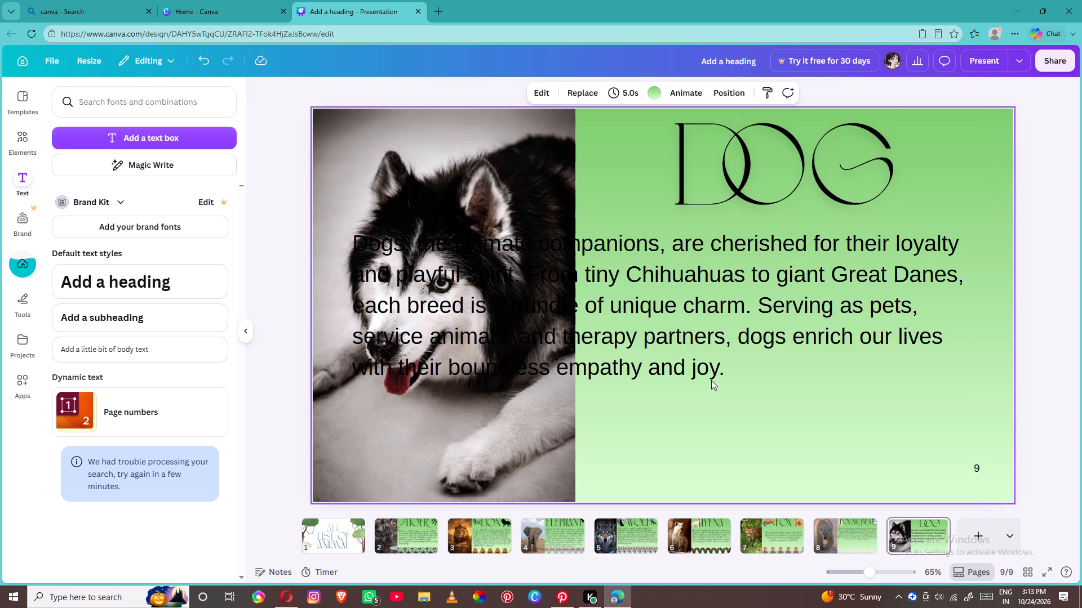
click(694, 363)
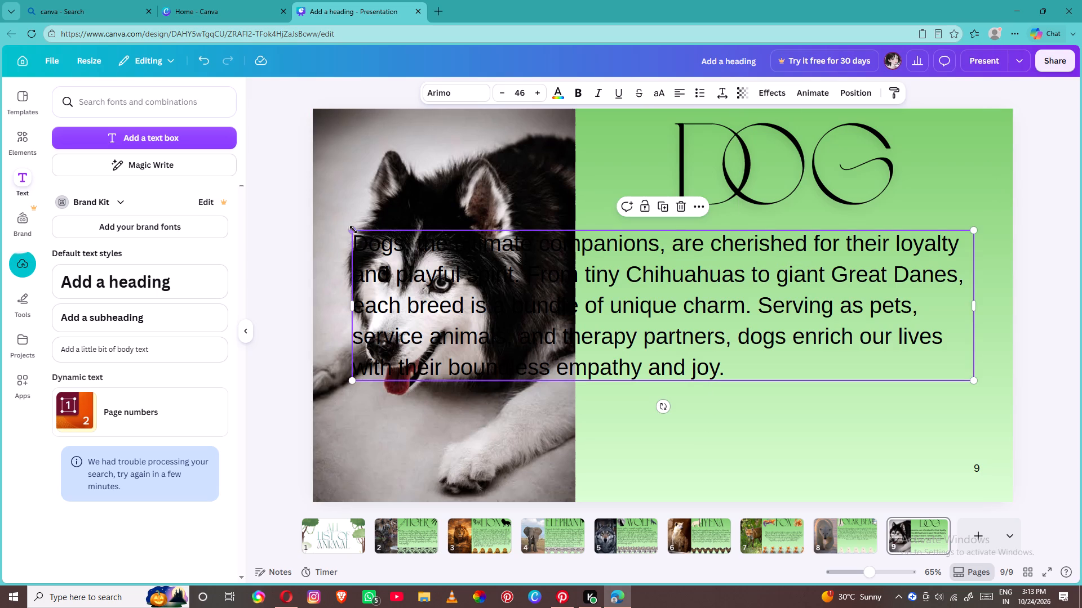
drag(352, 229, 620, 267)
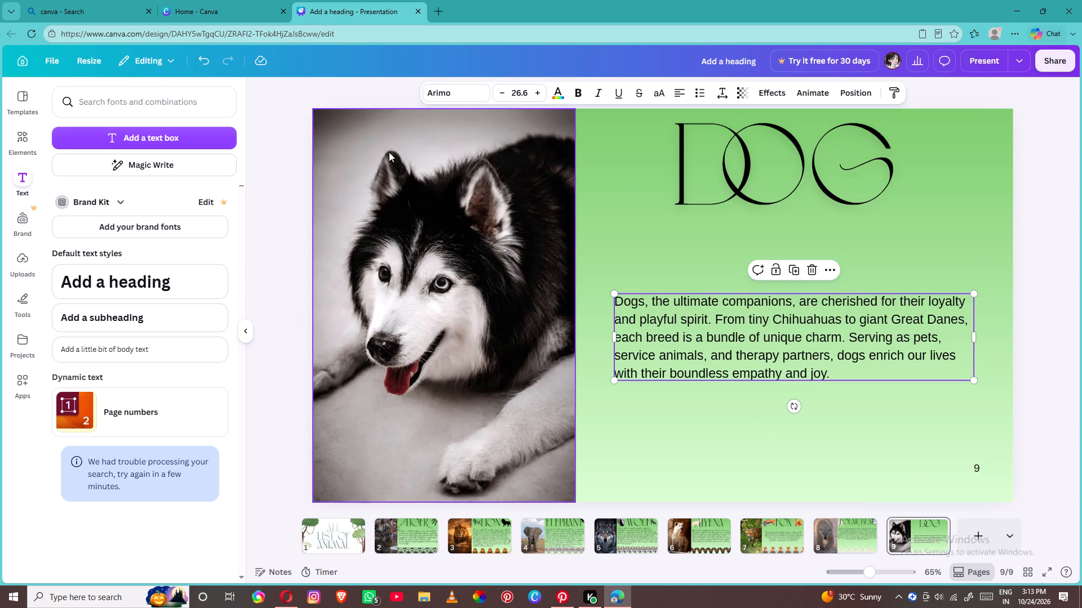
Change the dog paragraph's font to Above the Beyond Script.
click(446, 96)
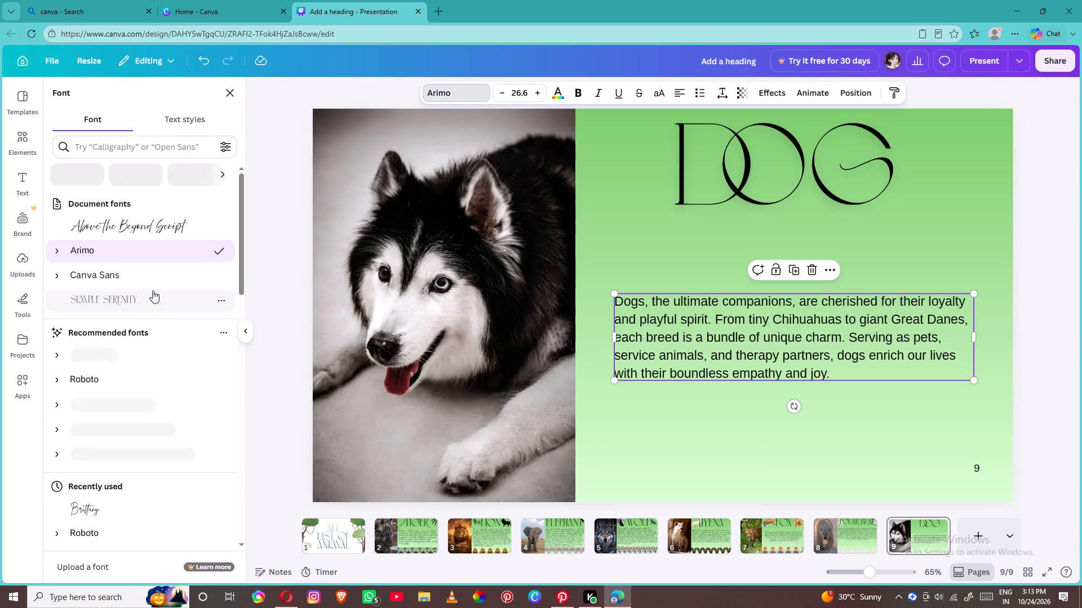
click(156, 229)
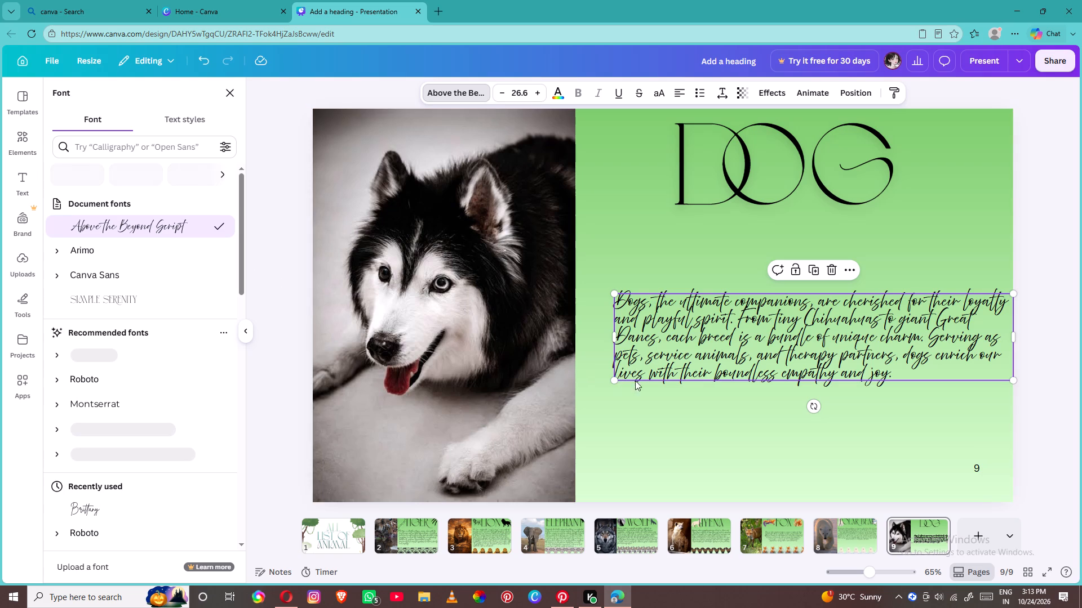
Enlarge the dog paragraph to a font size of about 28.8 so it spans the green area's width.
click(619, 379)
drag(617, 293, 592, 262)
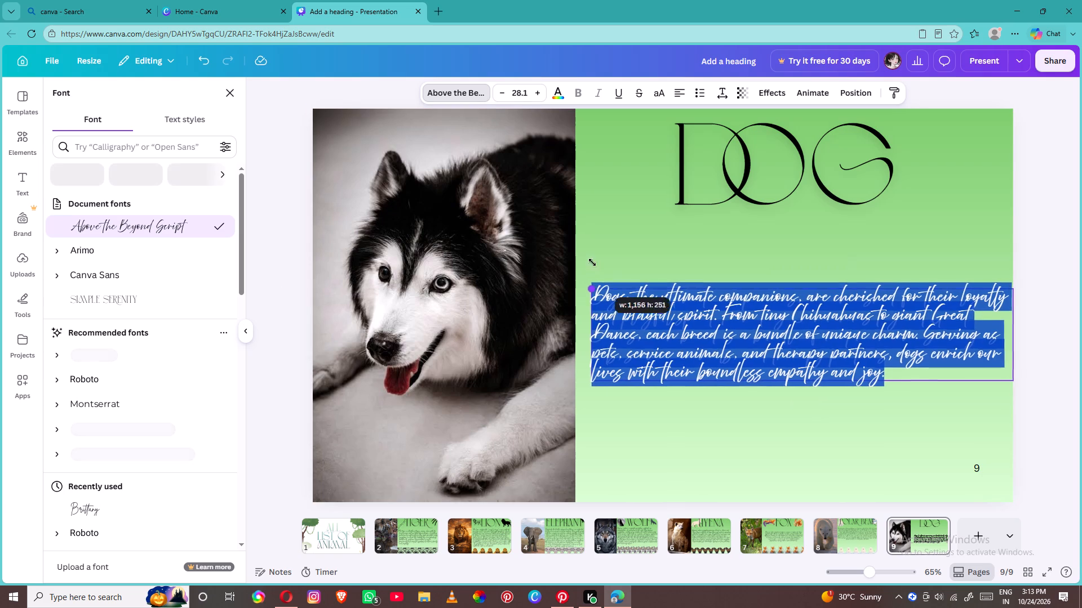
drag(592, 262, 591, 255)
click(591, 255)
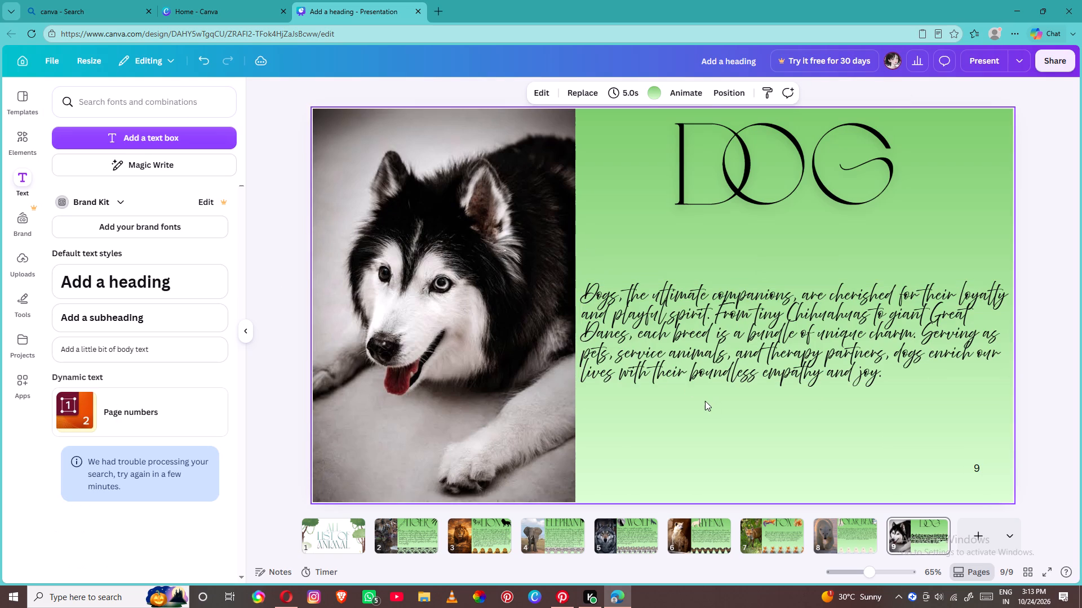
Increase the dog paragraph's font size to 34.8.
click(699, 280)
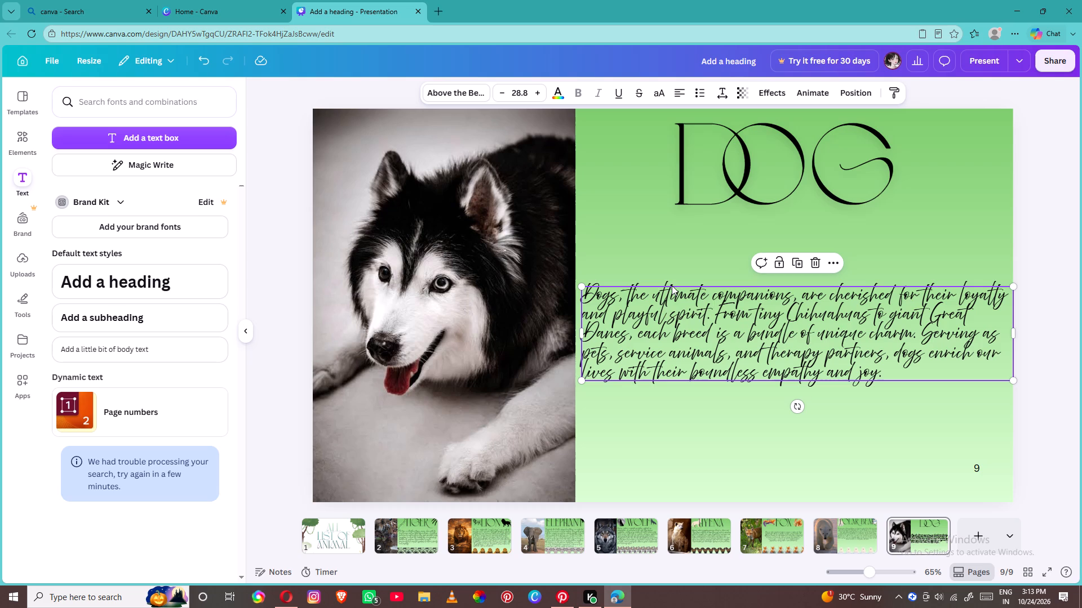
click(781, 378)
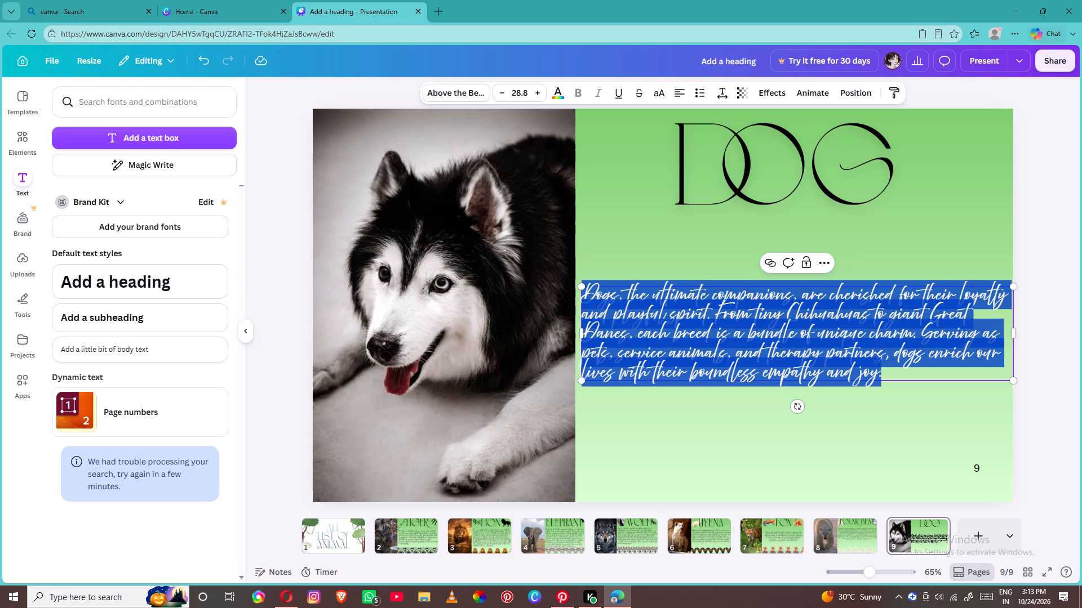
click(786, 380)
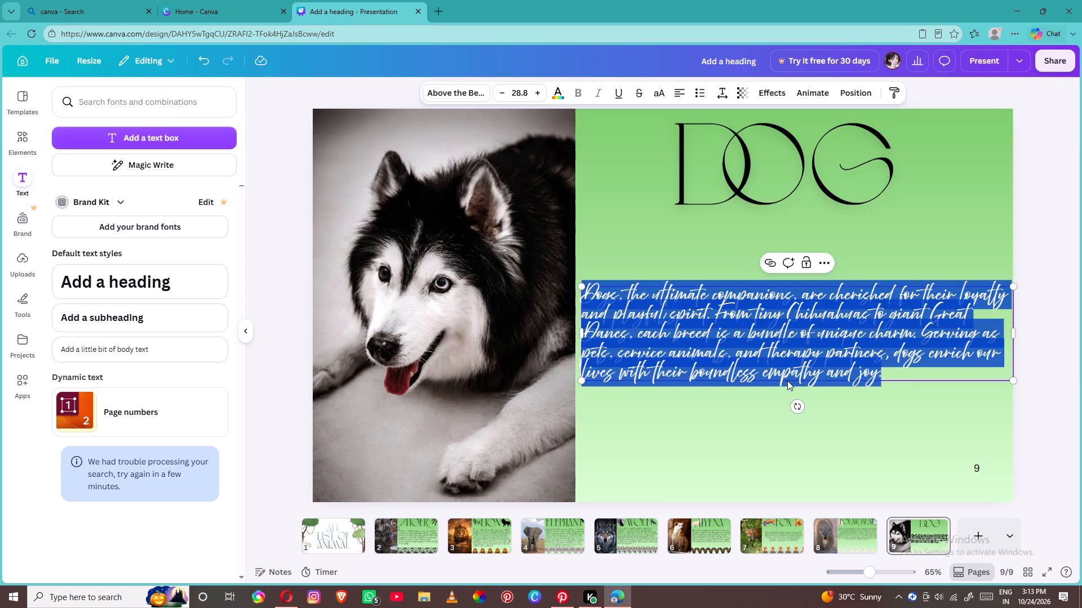
click(788, 381)
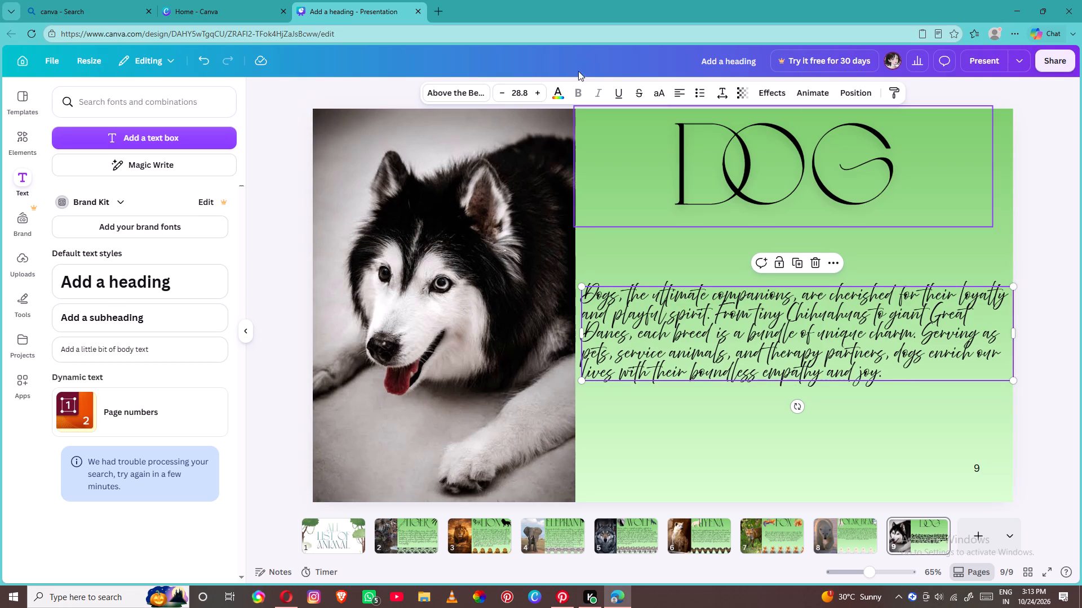
click(543, 93)
triple_click(543, 93)
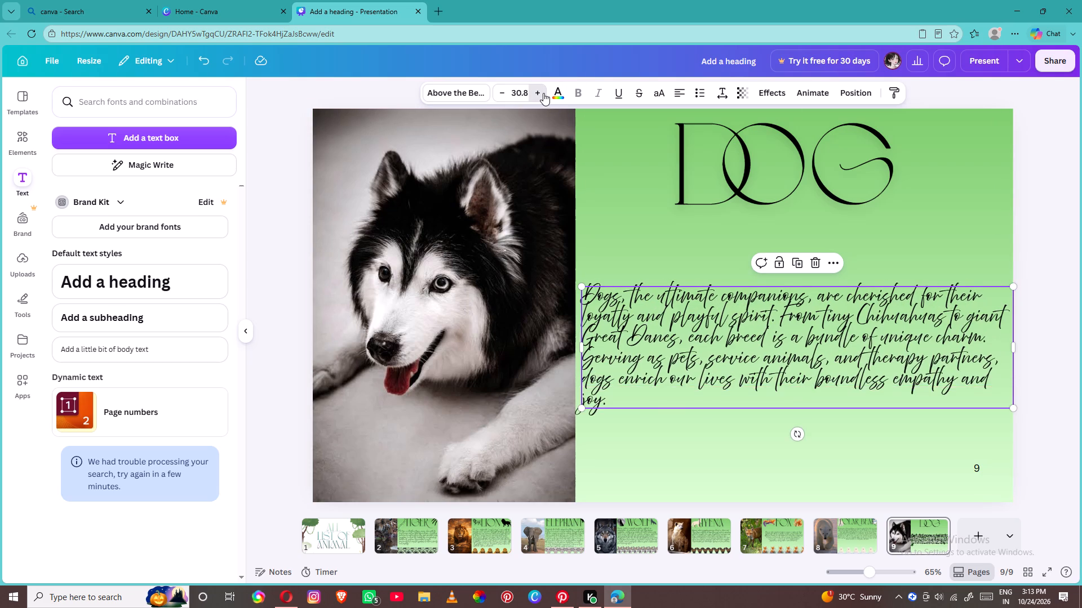
double_click(543, 93)
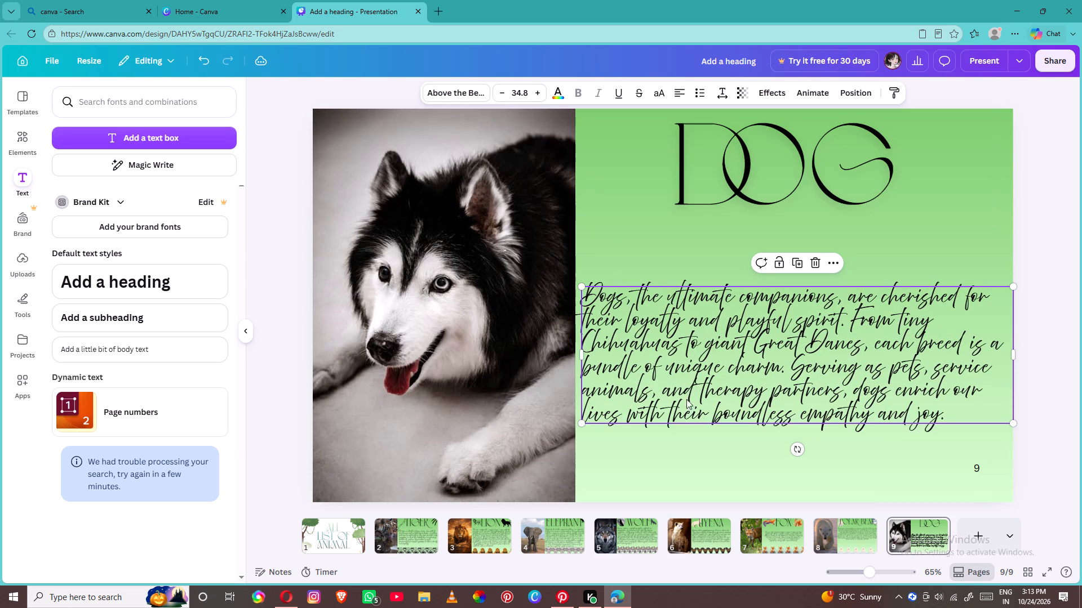
Move the dog paragraph up to sit just below the DOG heading in the green area.
click(692, 430)
drag(685, 360, 689, 300)
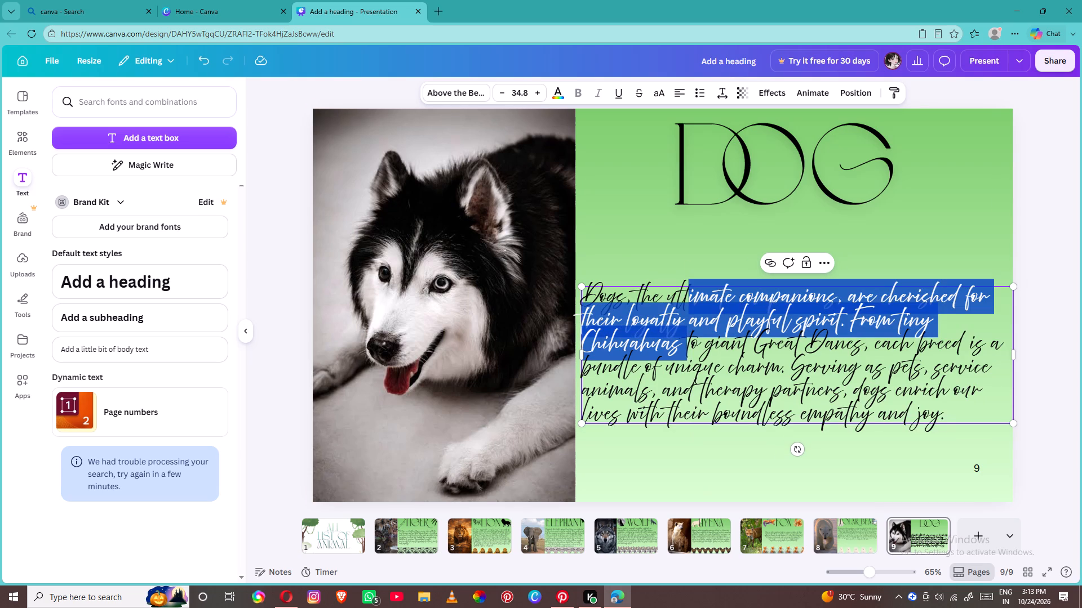
click(683, 233)
drag(708, 328, 708, 282)
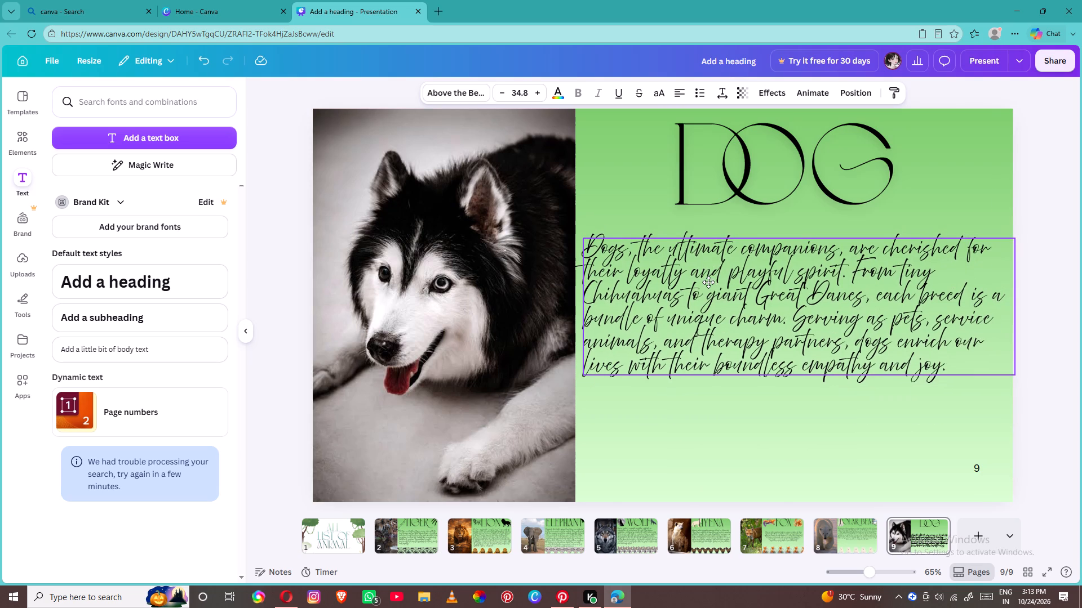
drag(708, 282, 707, 287)
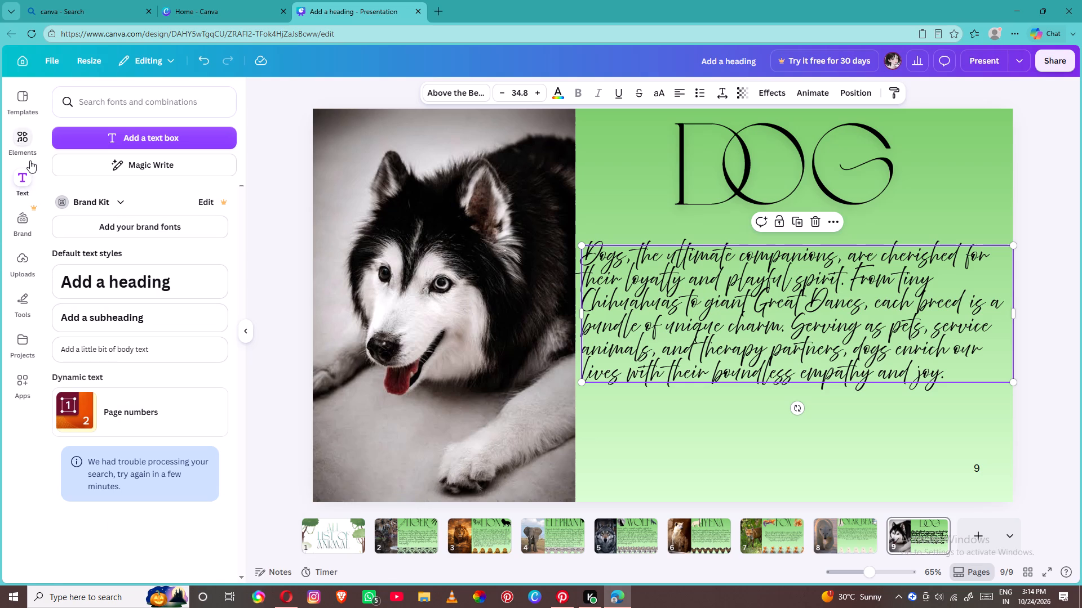
Search the elements for "dog" and add the brown-and-white cartoon puppy graphic to page 9.
click(29, 135)
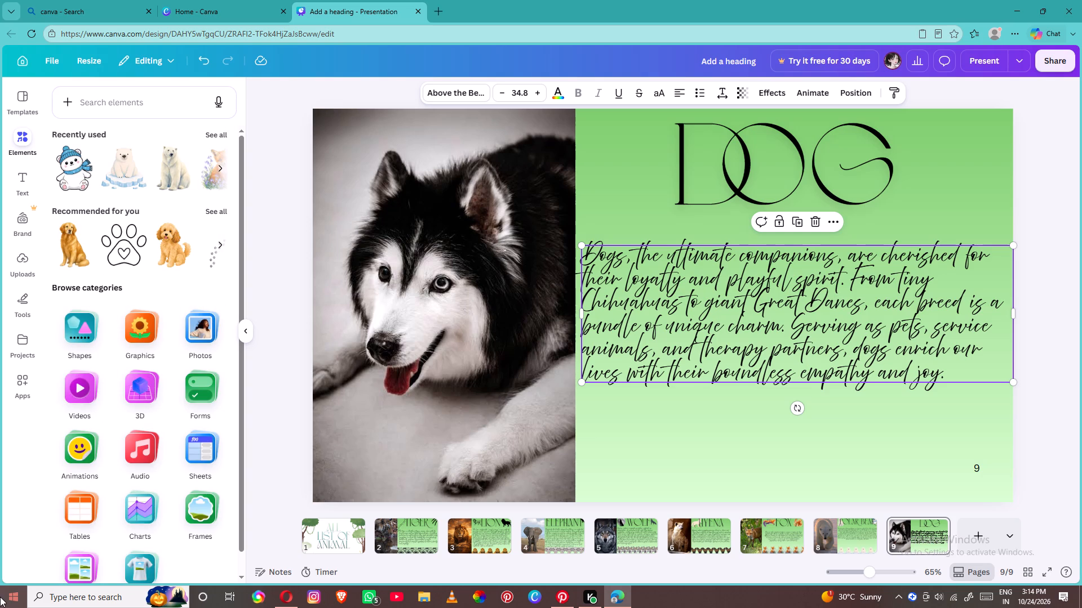
click(131, 107)
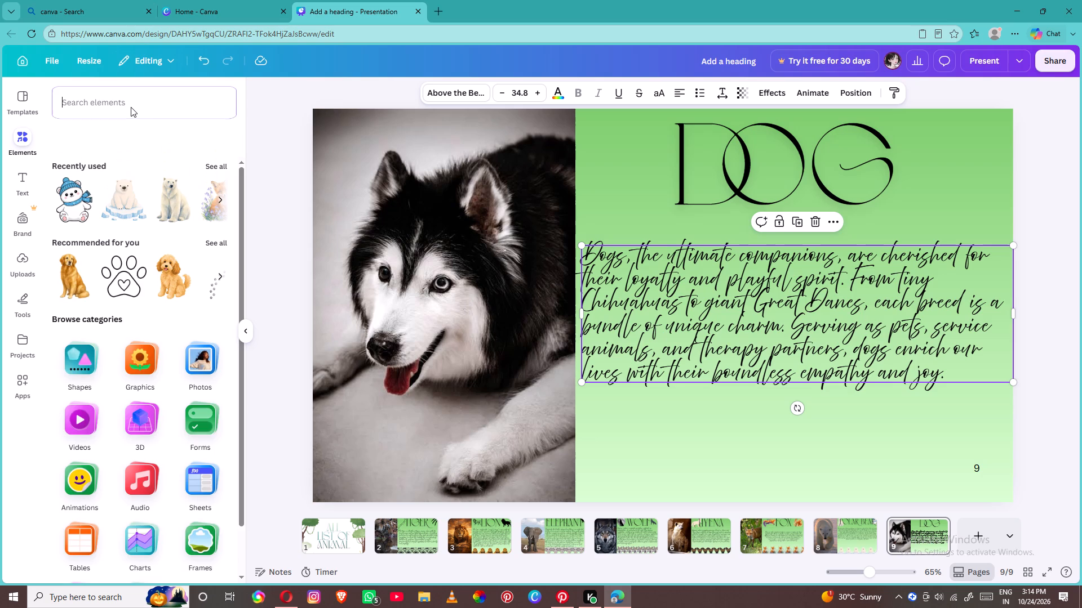
text(dog)
key(Return)
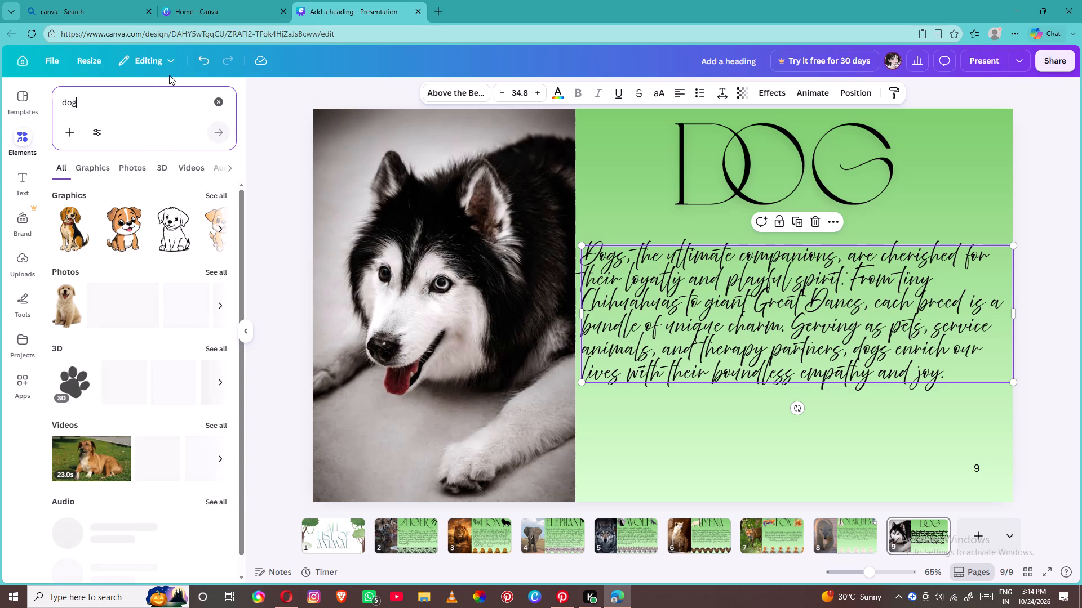
click(140, 238)
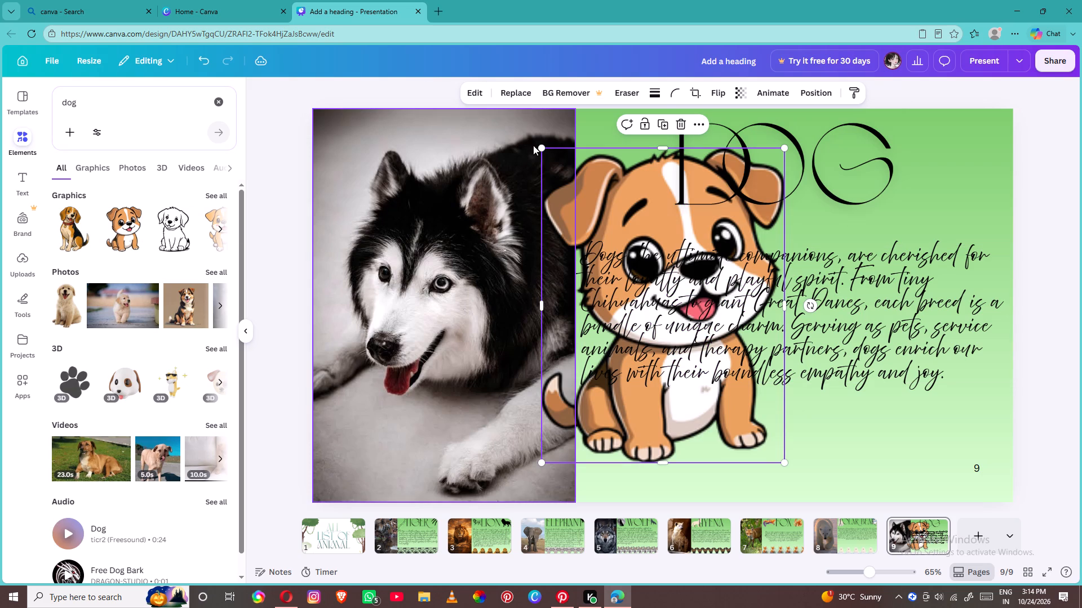
Shrink the cartoon puppy graphic to about a third of its inserted size, near the bottom of the green area.
drag(542, 145, 605, 387)
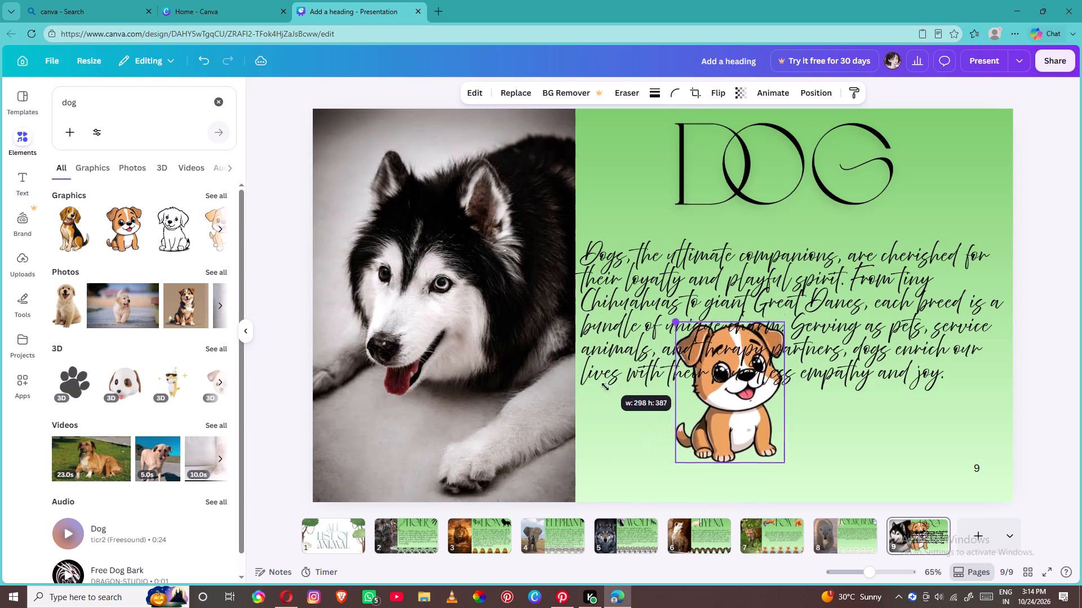
drag(605, 387, 619, 421)
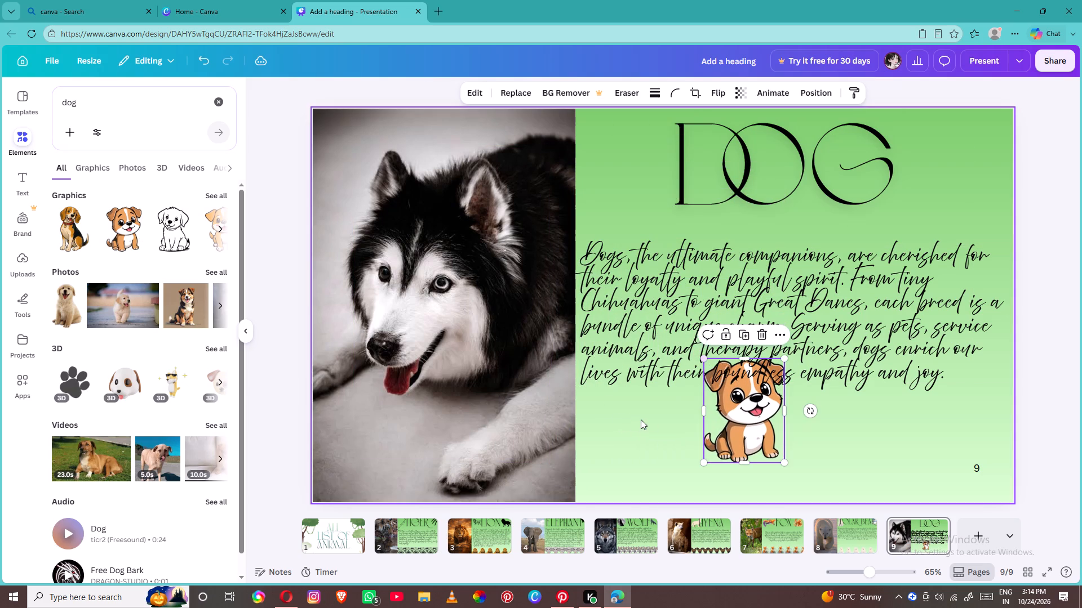
Move the cartoon puppy to one side of the DOG heading and place a duplicate on the heading's other side.
drag(726, 421, 610, 170)
click(631, 233)
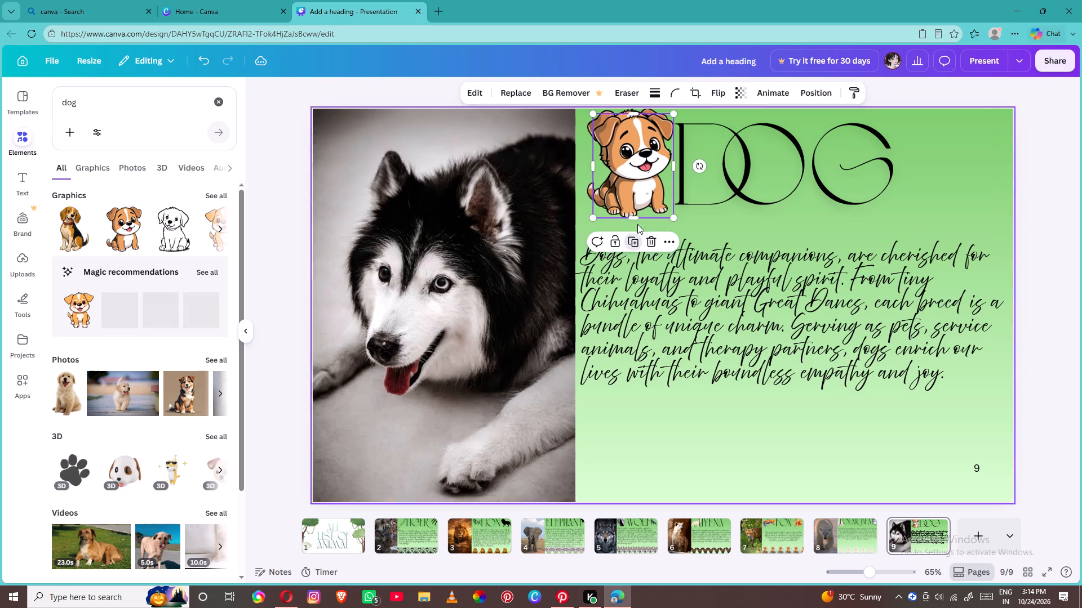
drag(653, 186, 961, 184)
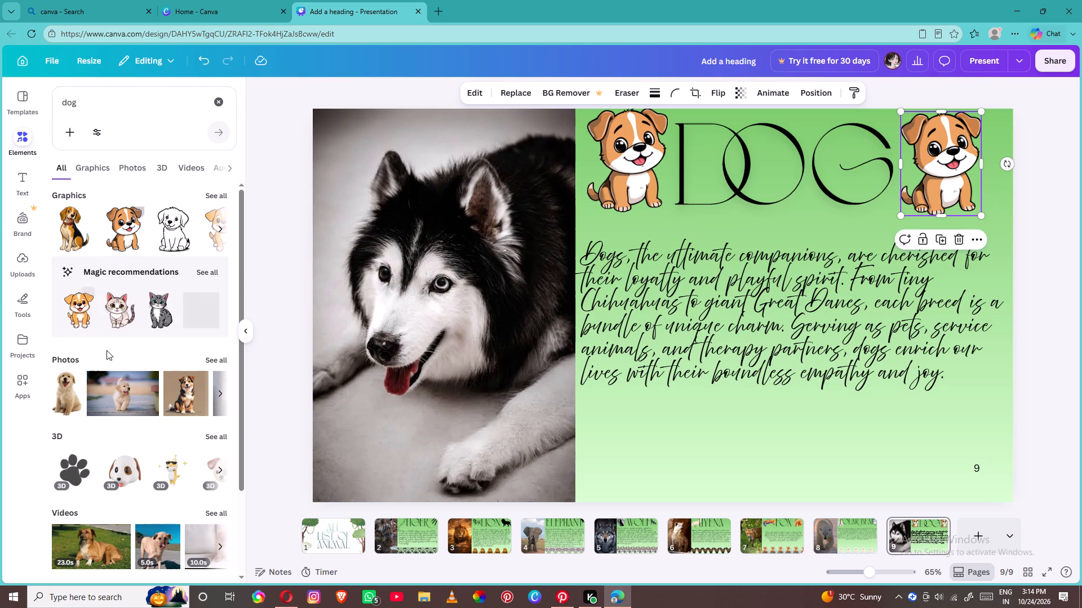
Browse all the dog graphics and add the black paw-print trail graphic to page 9.
scroll(108, 352, down, 2)
scroll(110, 346, up, 3)
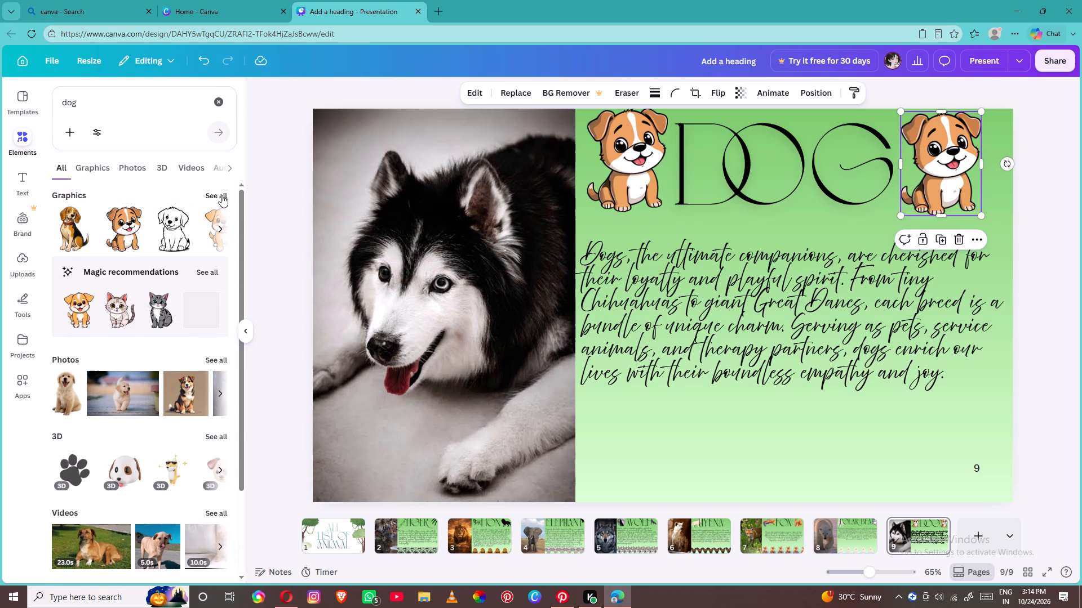
click(221, 195)
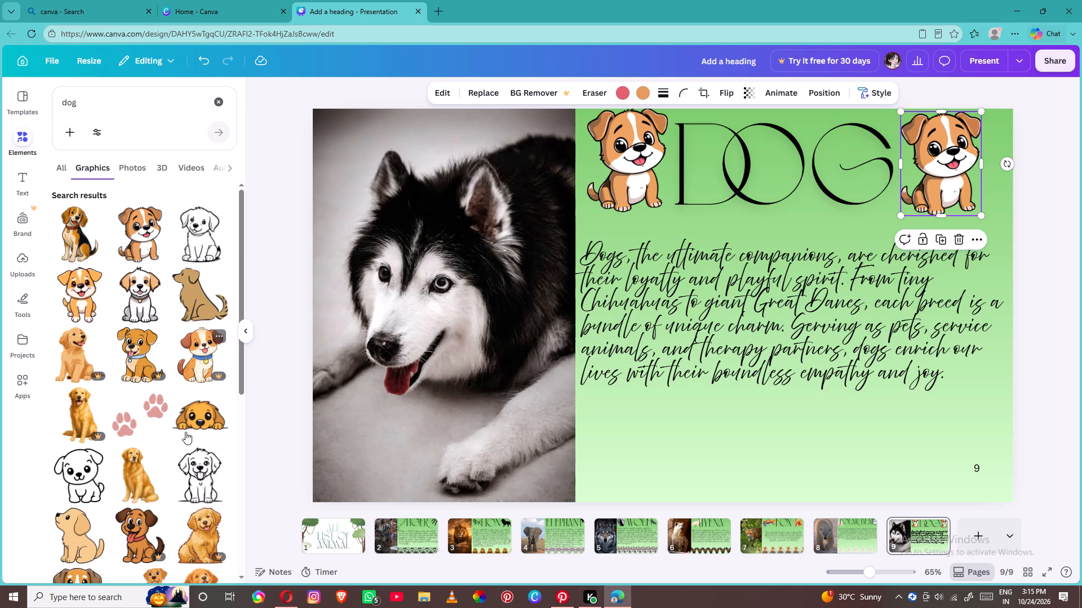
scroll(181, 456, down, 3)
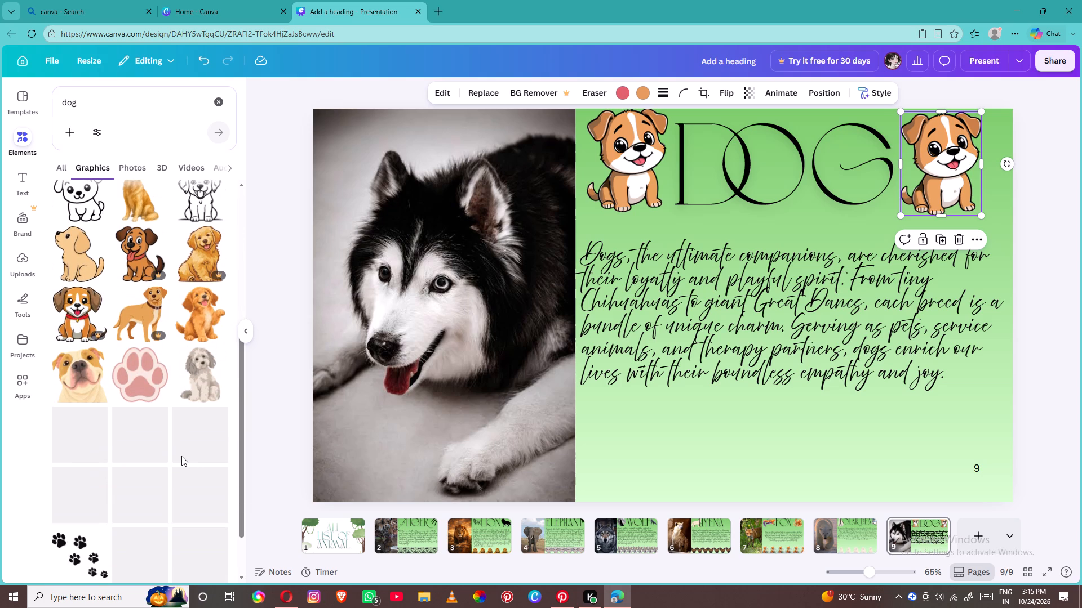
scroll(181, 456, down, 1)
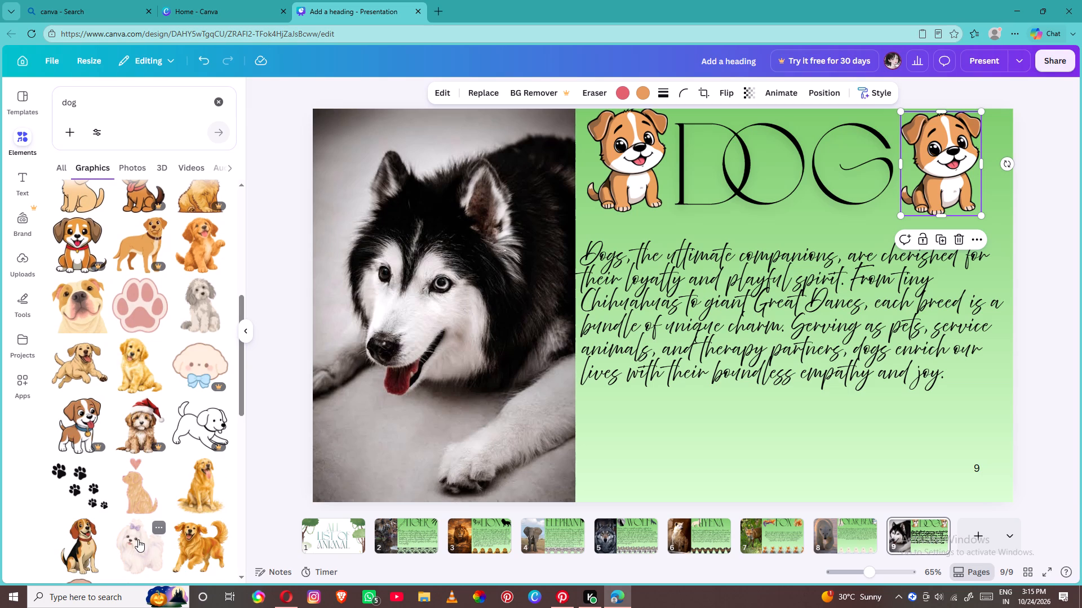
scroll(138, 533, down, 3)
scroll(144, 522, up, 3)
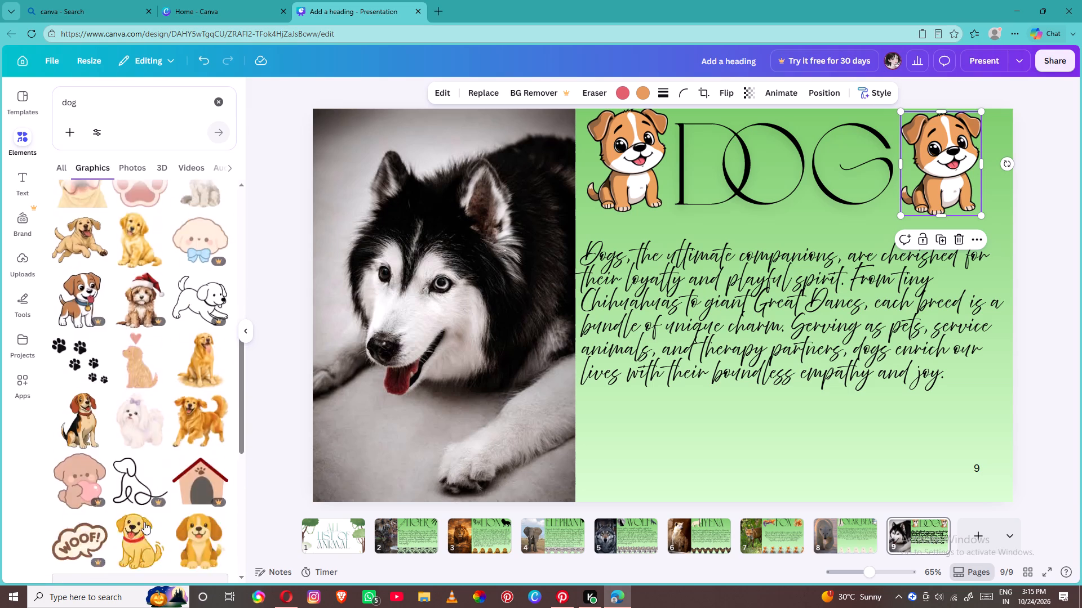
scroll(144, 522, up, 1)
scroll(110, 586, down, 1)
click(73, 565)
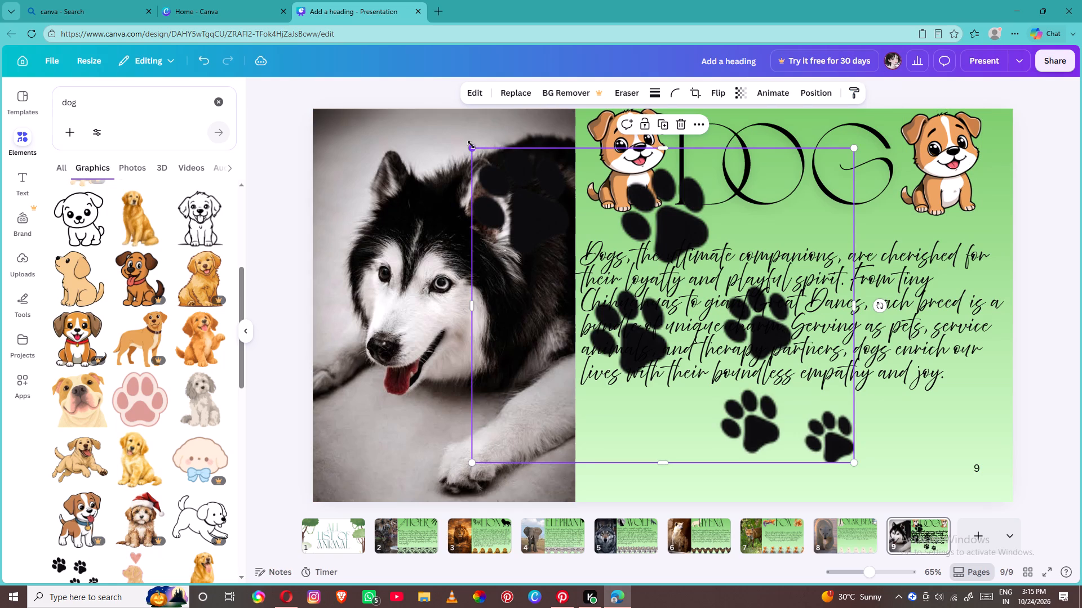
Shrink the paw-print graphic to about a quarter of its inserted size and place it in the green area's lower corner beside the photo.
drag(474, 146, 664, 399)
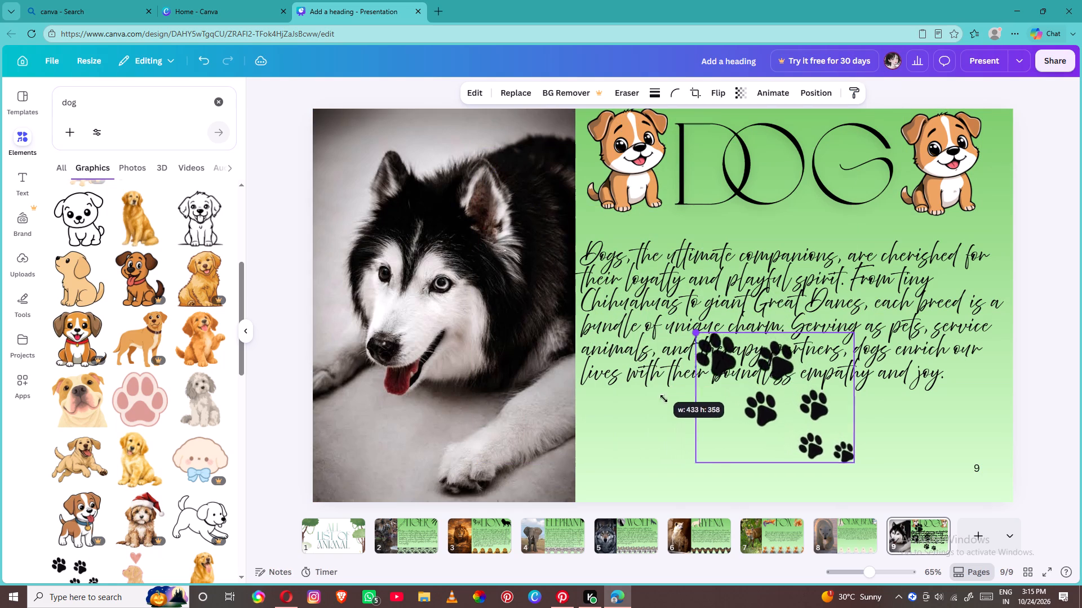
drag(664, 399, 675, 424)
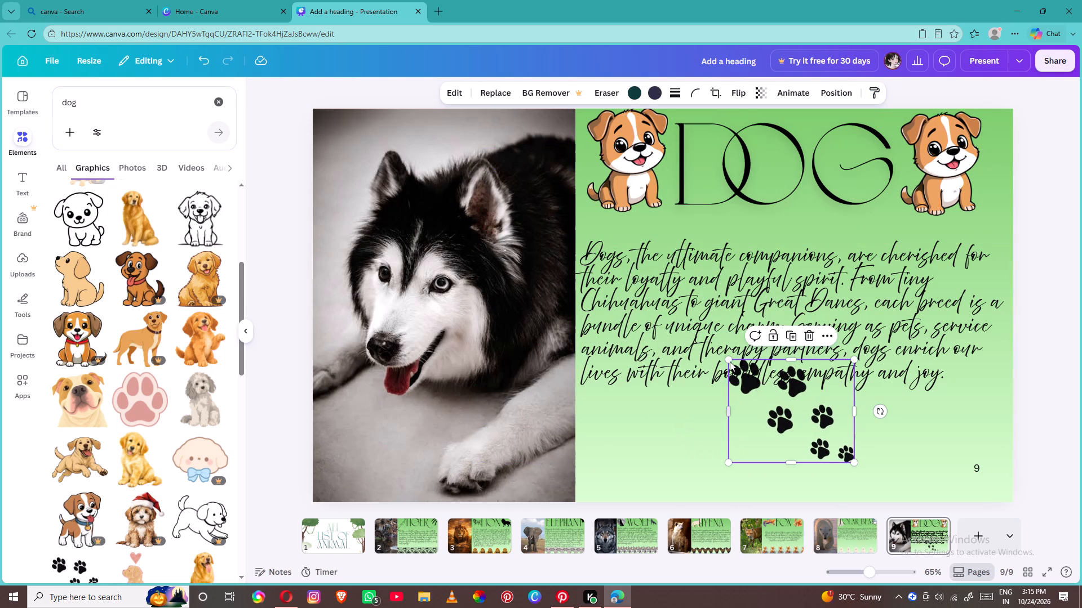
drag(728, 360, 747, 402)
drag(784, 415, 725, 470)
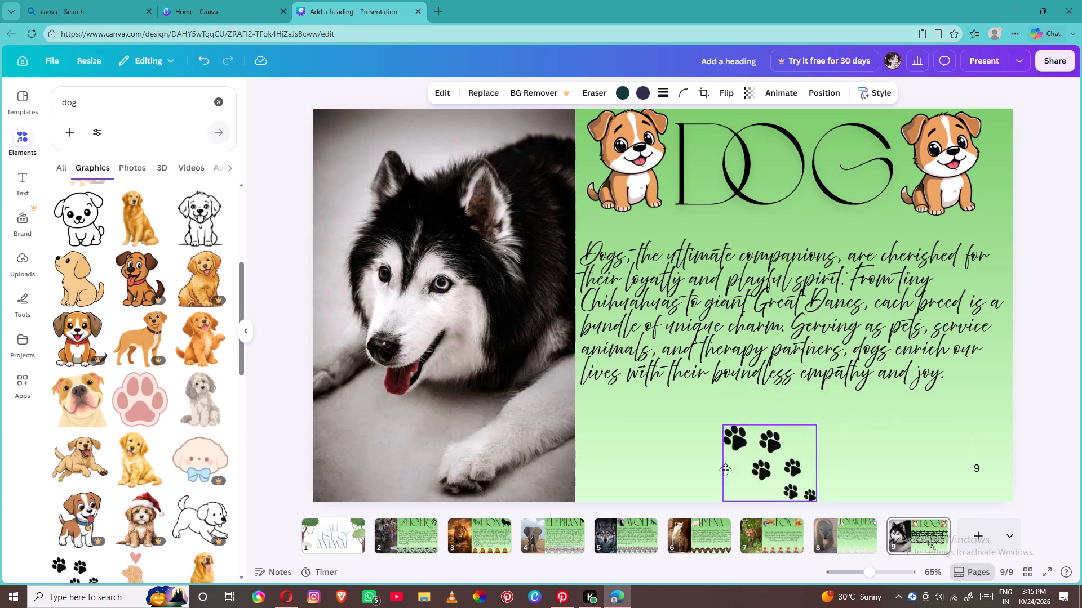
drag(725, 470, 598, 451)
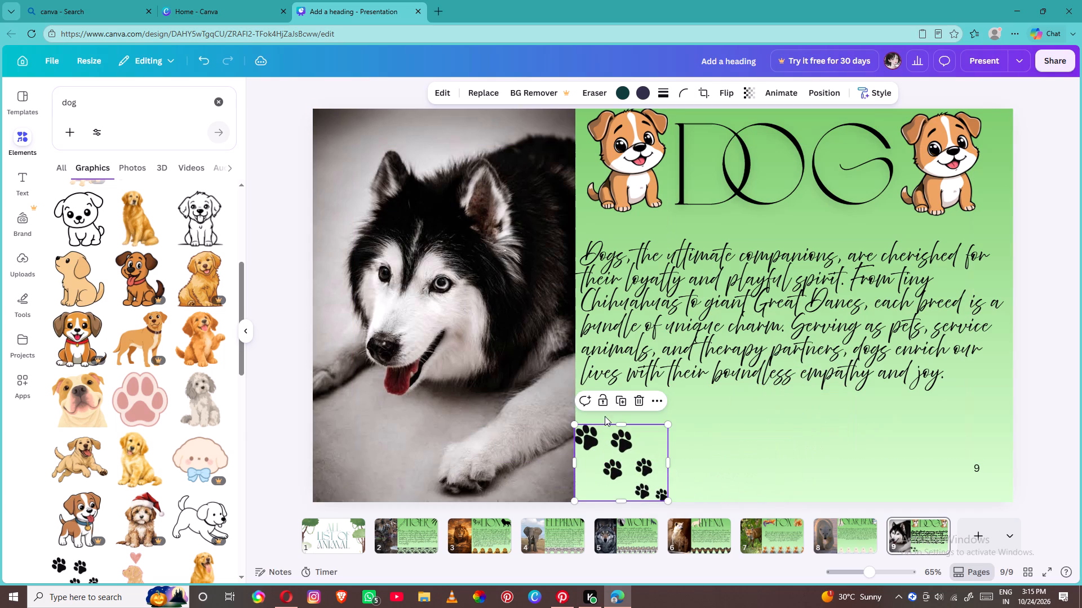
Duplicate the paw-print graphic repeatedly to form a row across the bottom of the green area, keeping the copies unlocked.
click(622, 400)
drag(634, 467, 681, 467)
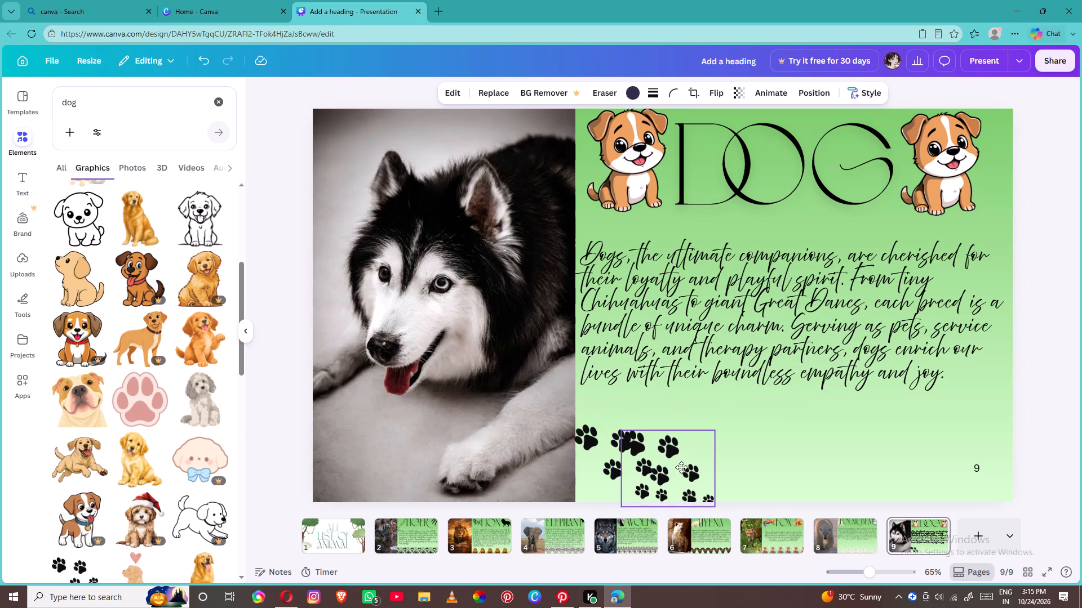
drag(681, 467, 702, 467)
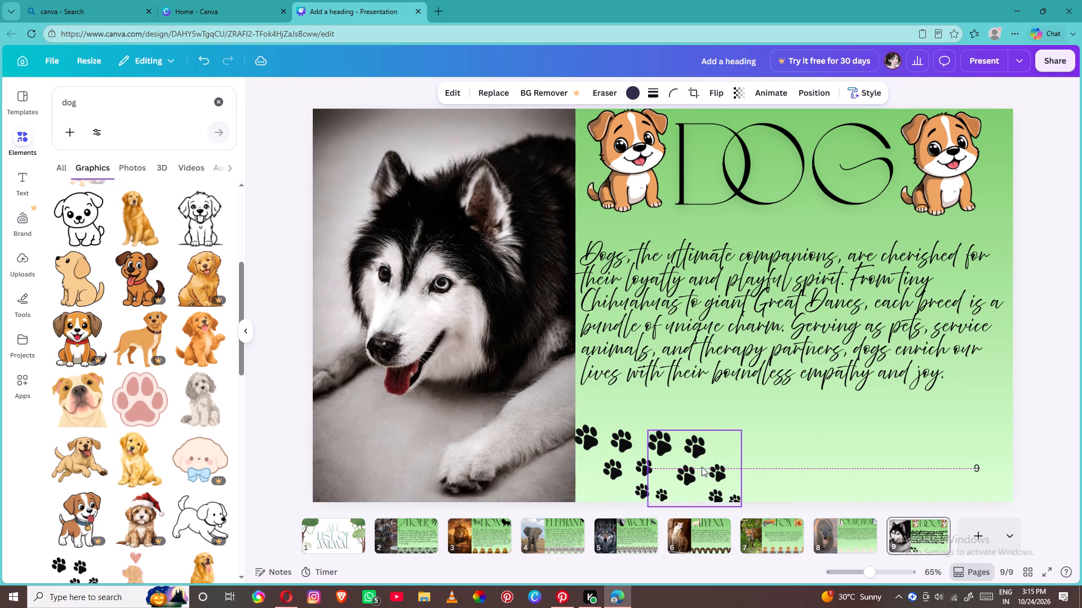
click(697, 413)
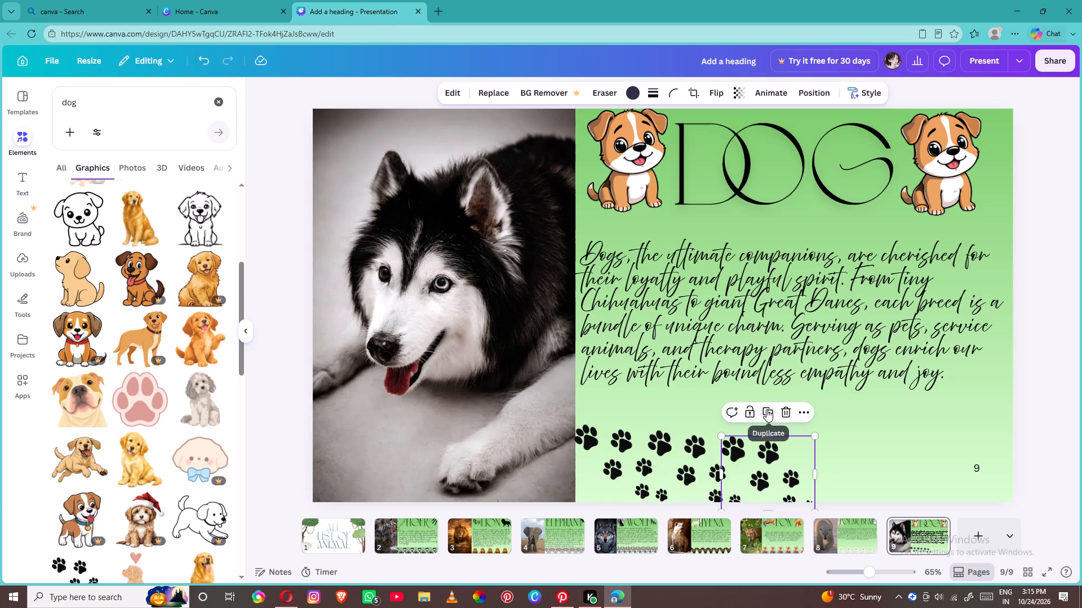
click(766, 409)
click(840, 414)
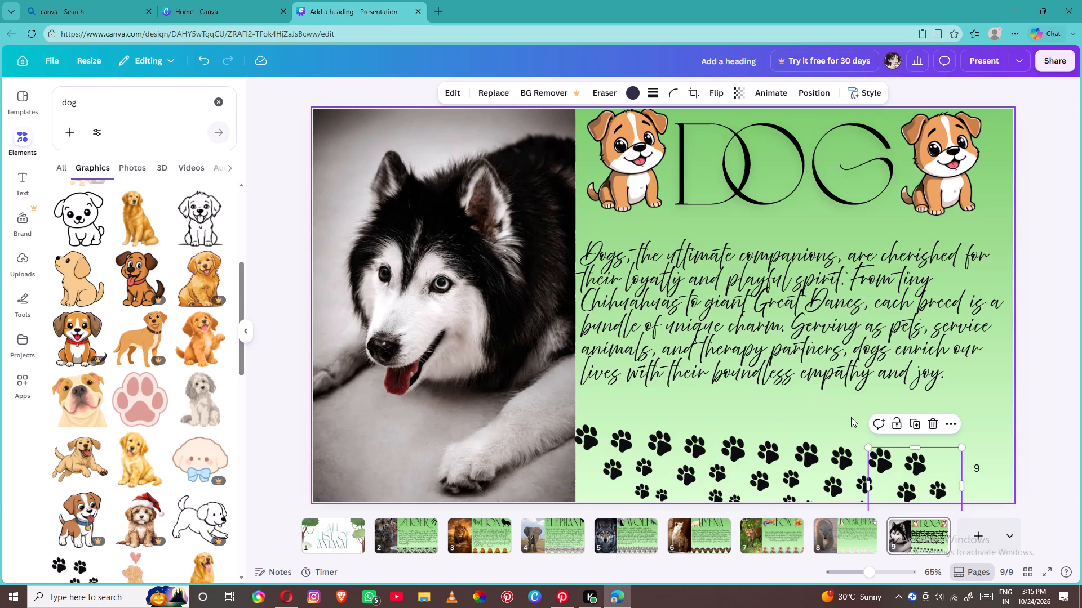
click(905, 424)
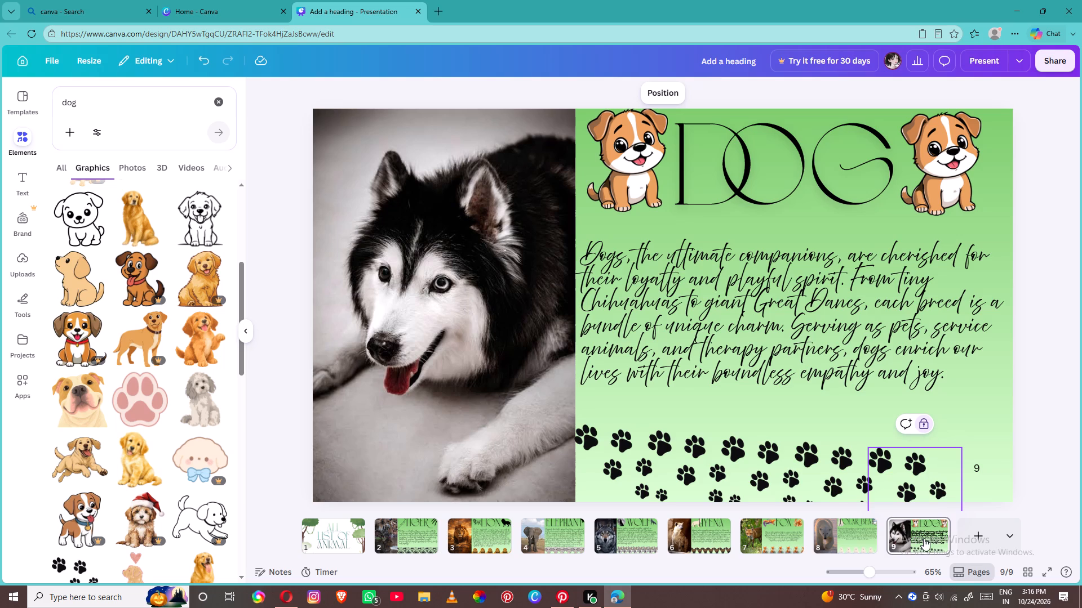
click(910, 465)
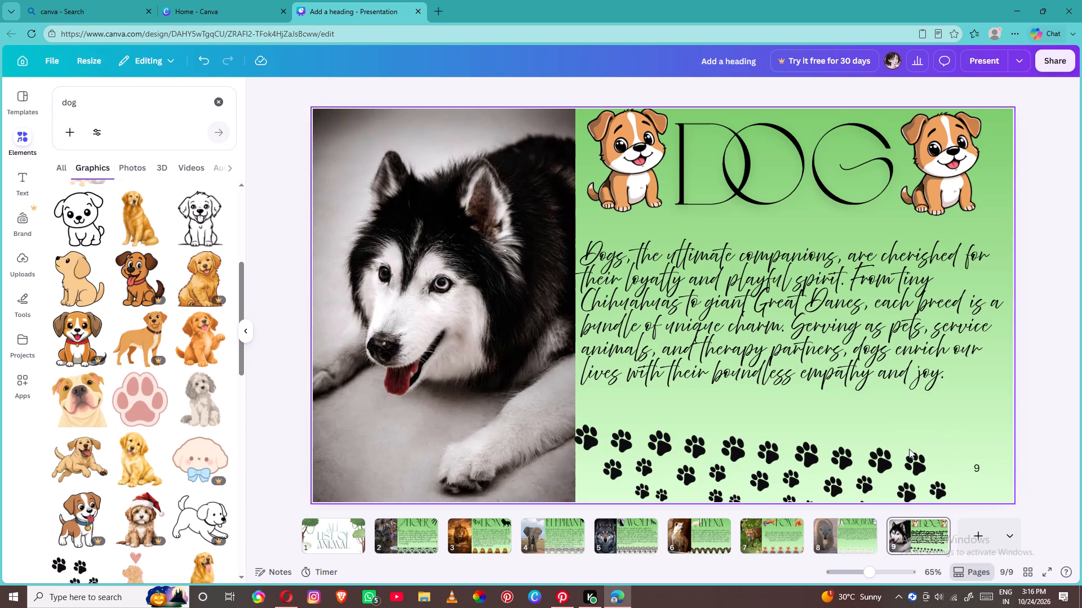
click(907, 464)
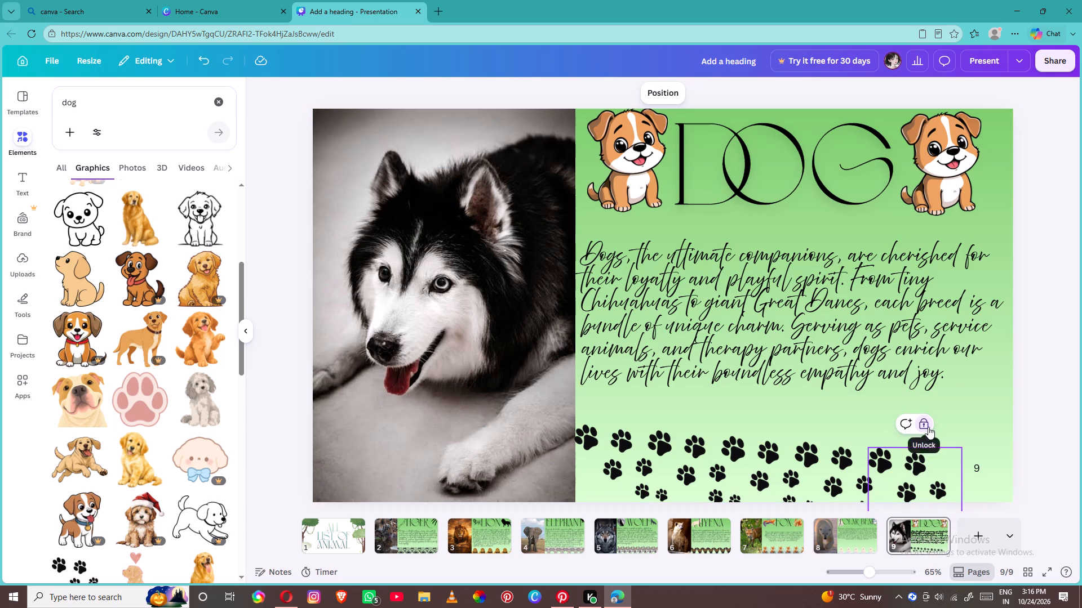
click(928, 427)
click(916, 423)
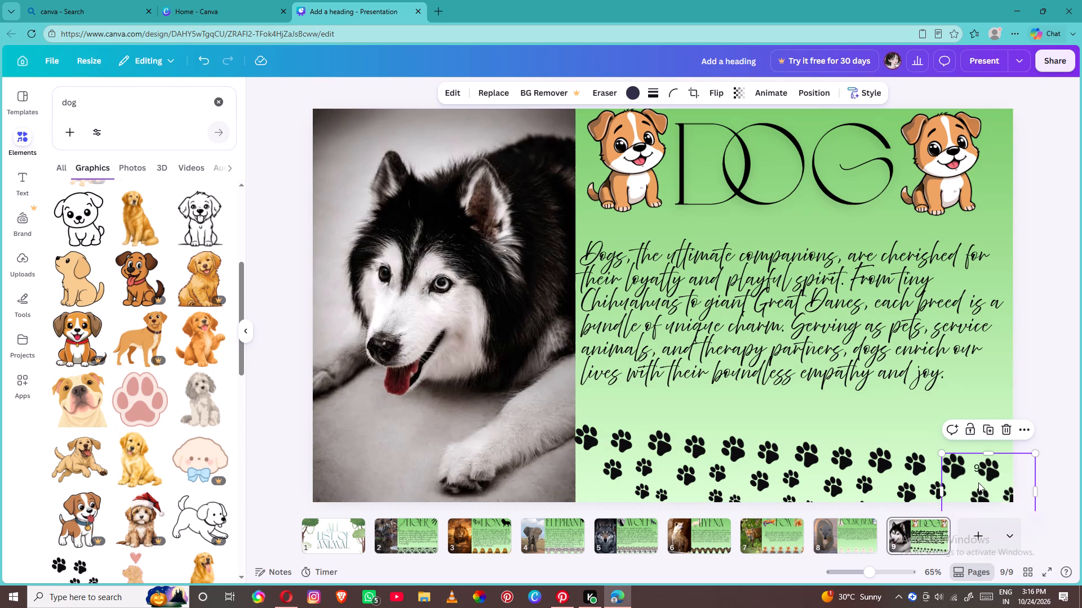
Level the paw-print copies at one height so they form an even border along the page's bottom edge.
drag(979, 478, 979, 466)
click(914, 478)
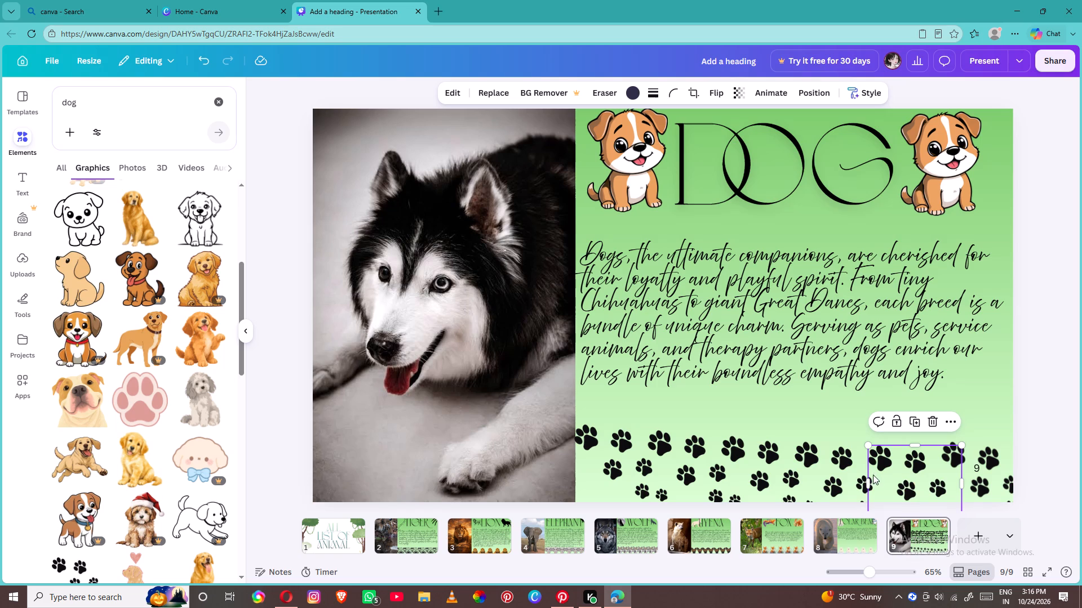
click(819, 481)
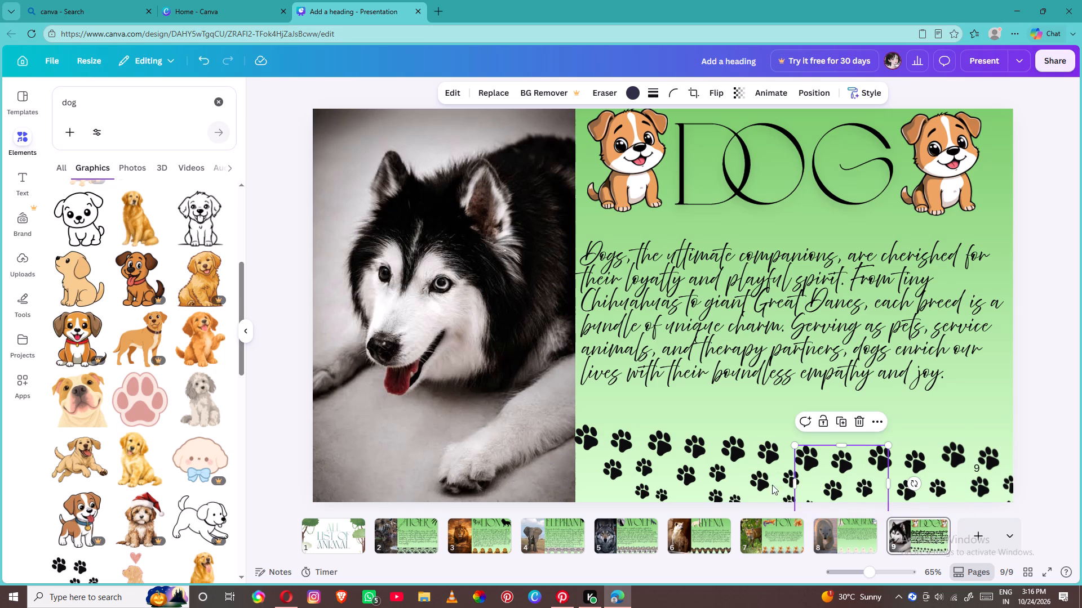
drag(755, 479, 754, 488)
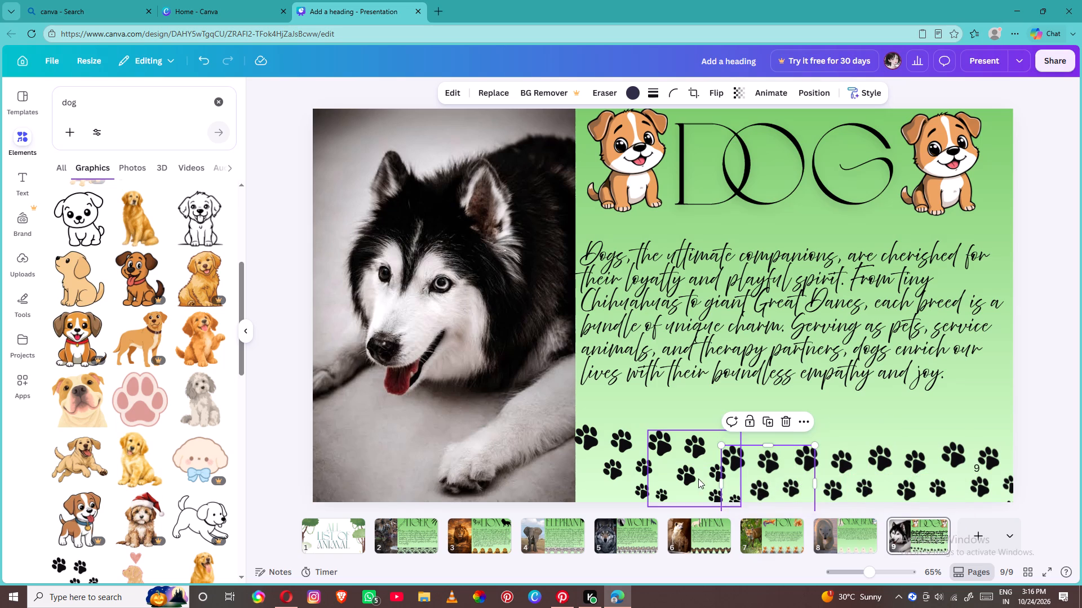
drag(698, 478, 697, 491)
drag(622, 472, 622, 475)
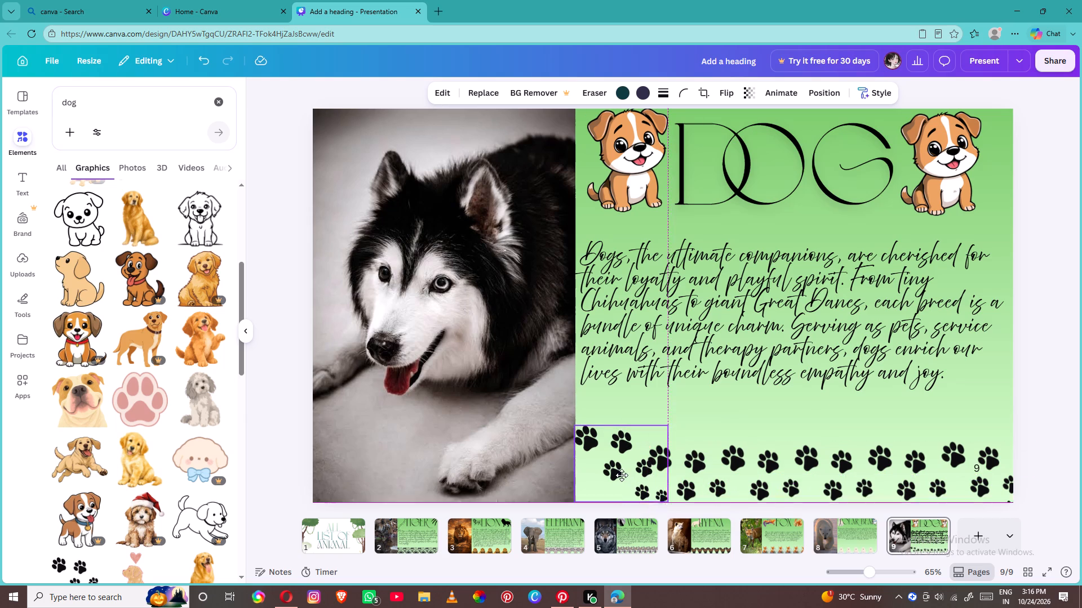
drag(622, 475, 622, 489)
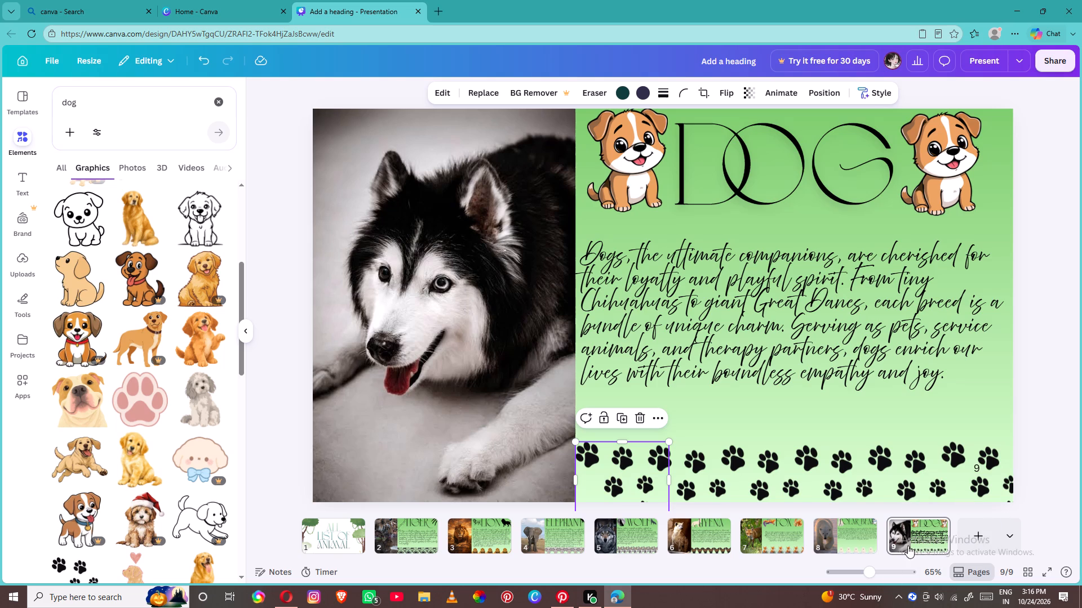
Check the polar bear page, and add a new blank page after the dog page.
click(878, 546)
click(864, 546)
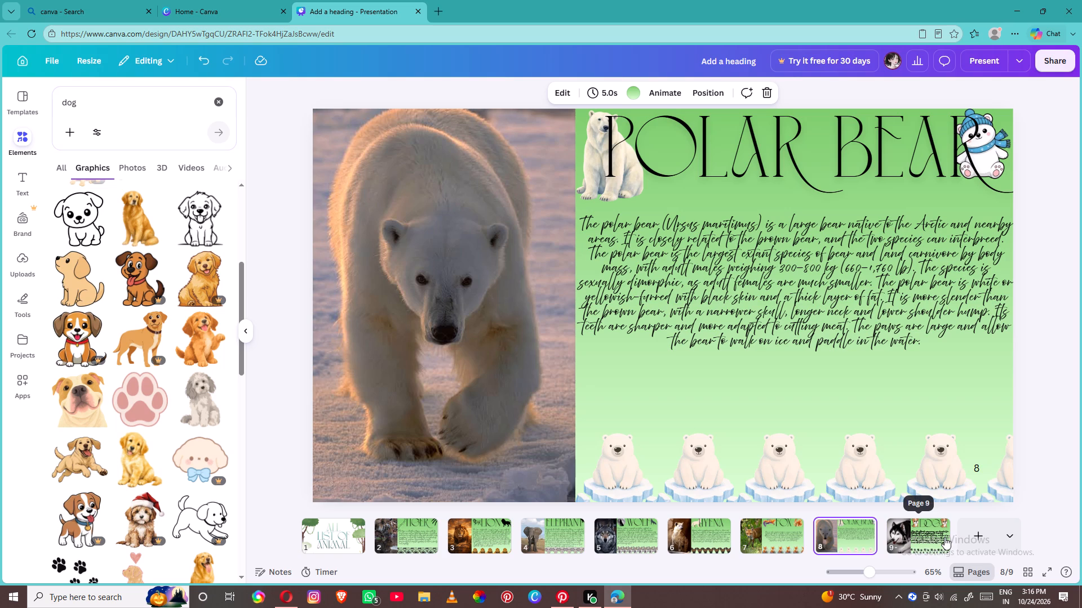
click(982, 533)
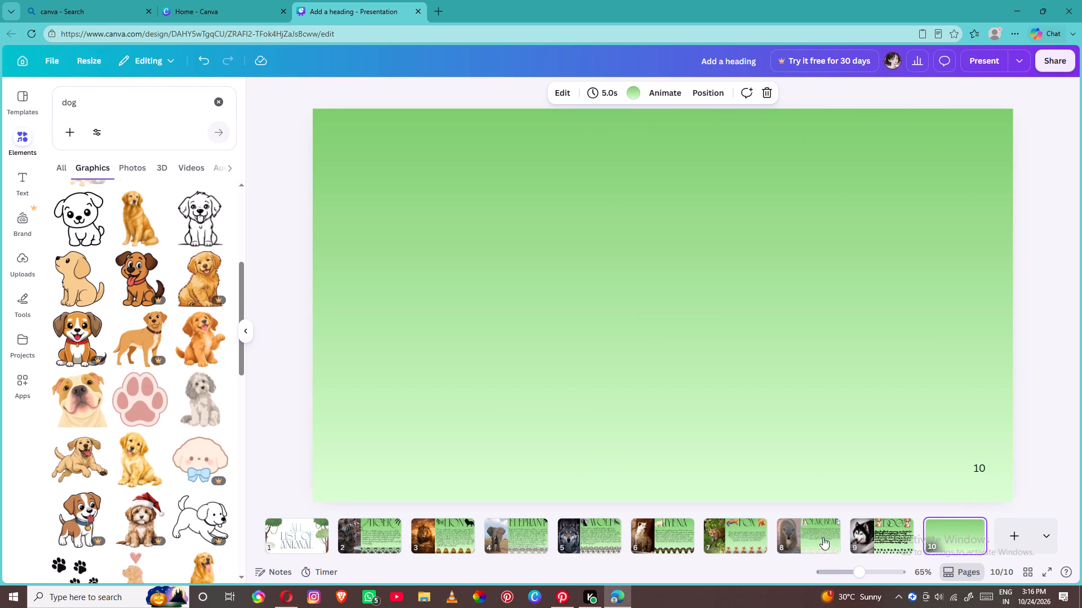
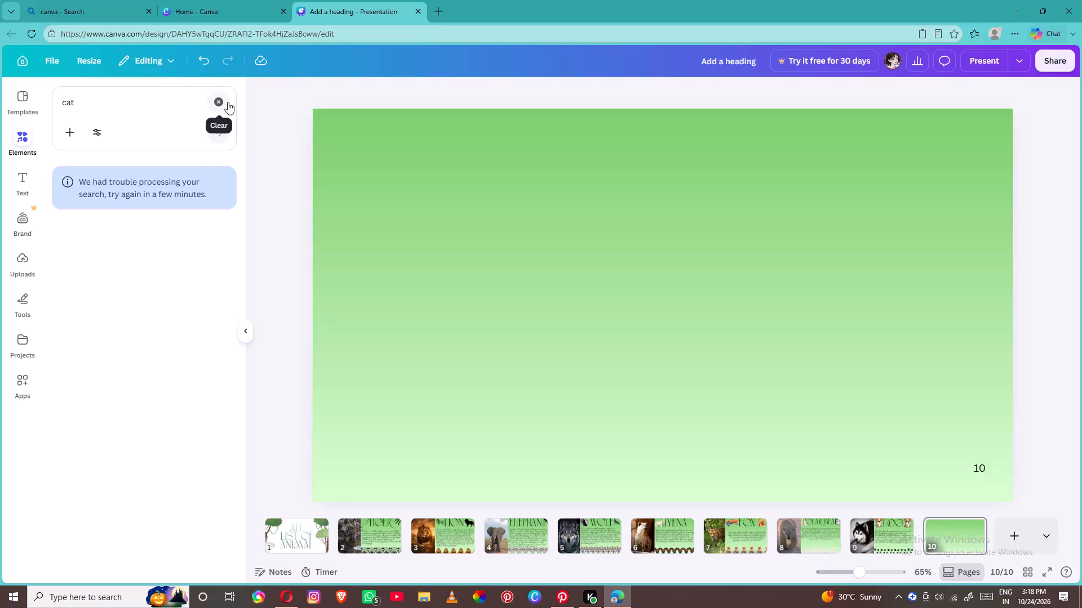
Clear the "cat" query from the elements search.
click(226, 102)
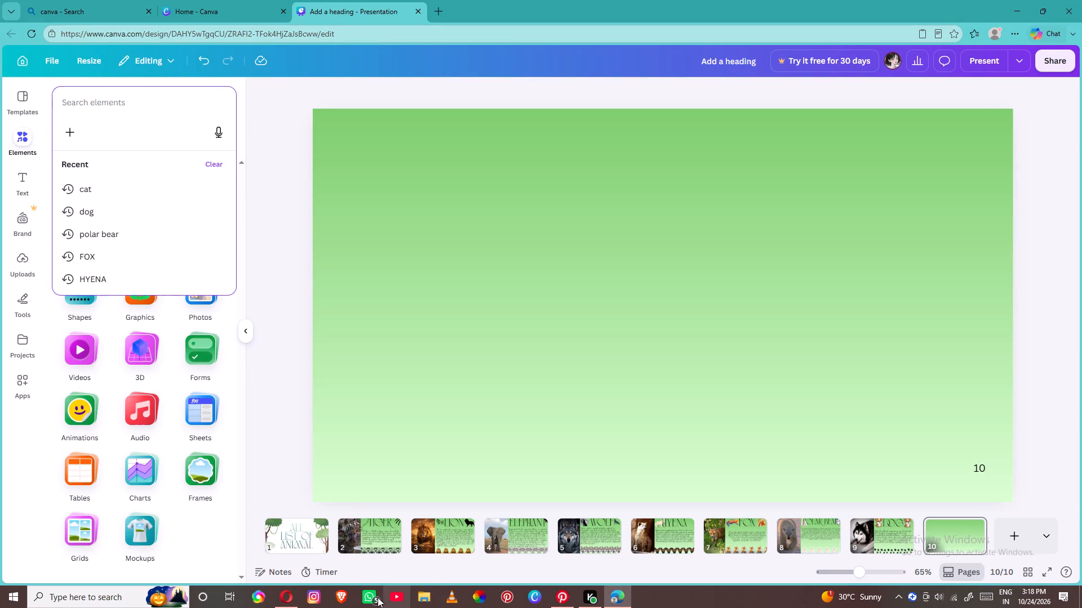
Switch to the Opera browser and replace the dog image search on Google with a search for "cat".
click(286, 602)
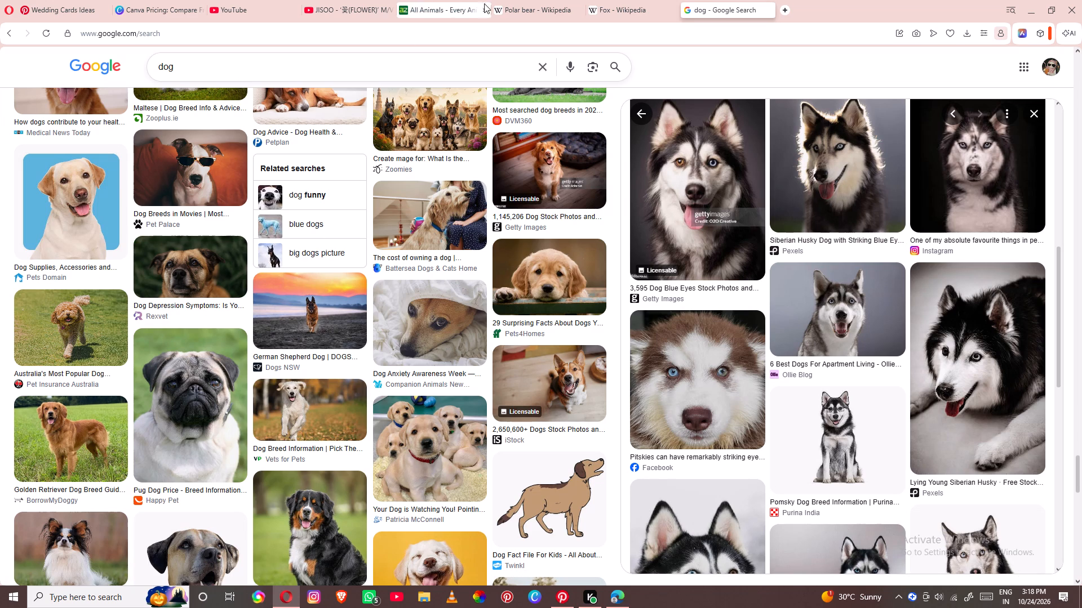
click(540, 66)
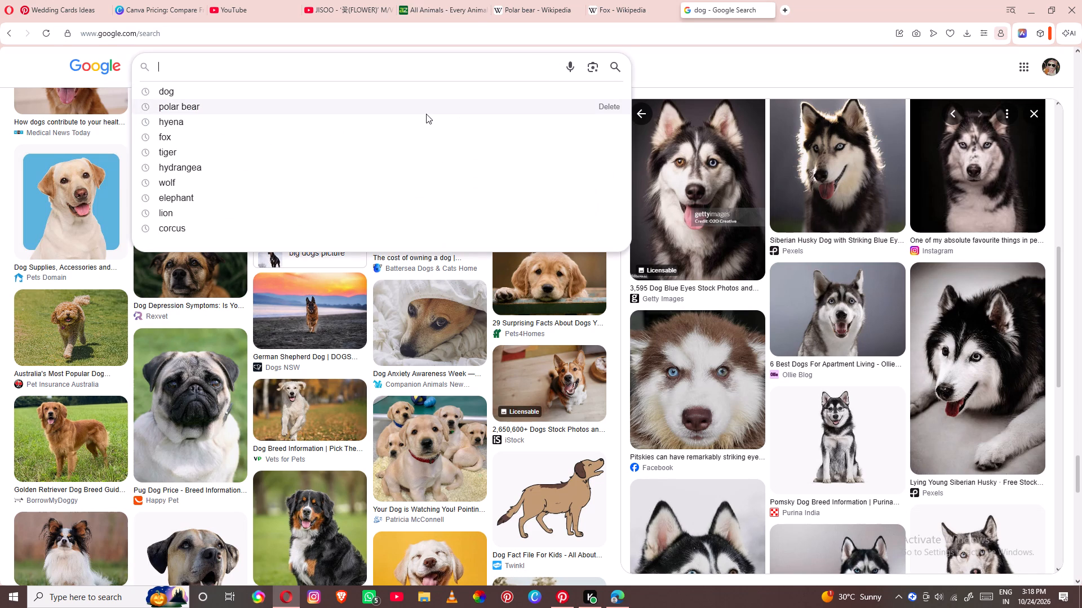
text(cva)
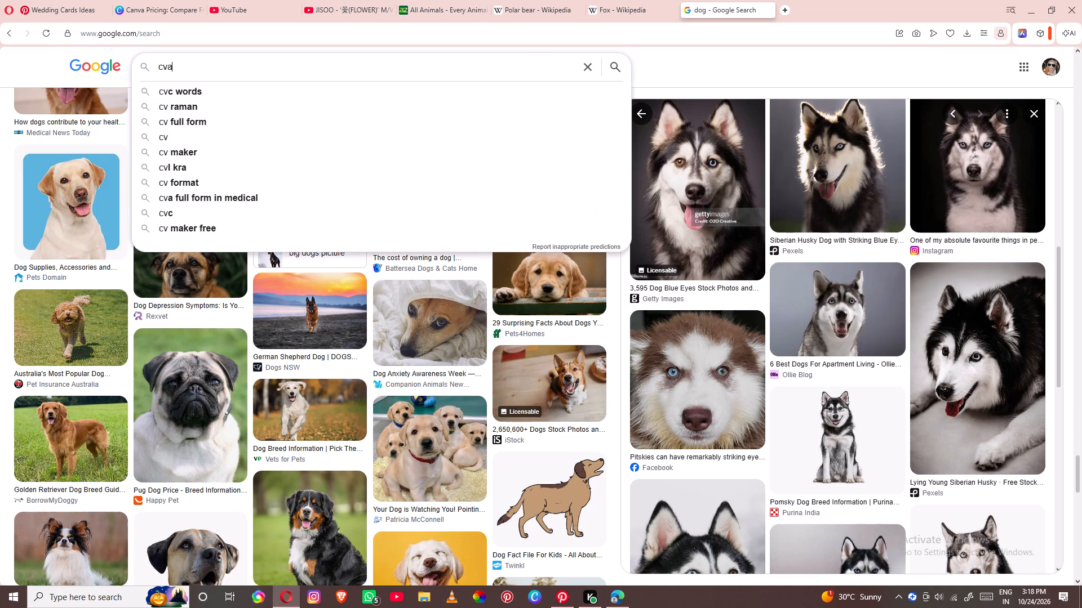
key(BackSpace)
key(BackSpace)
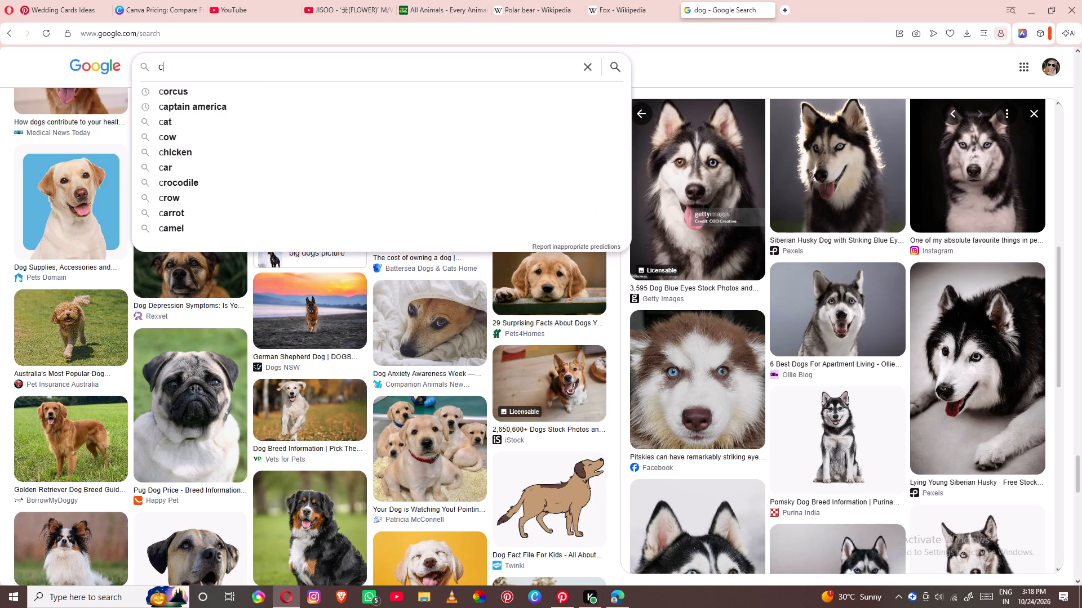
text(at)
key(Return)
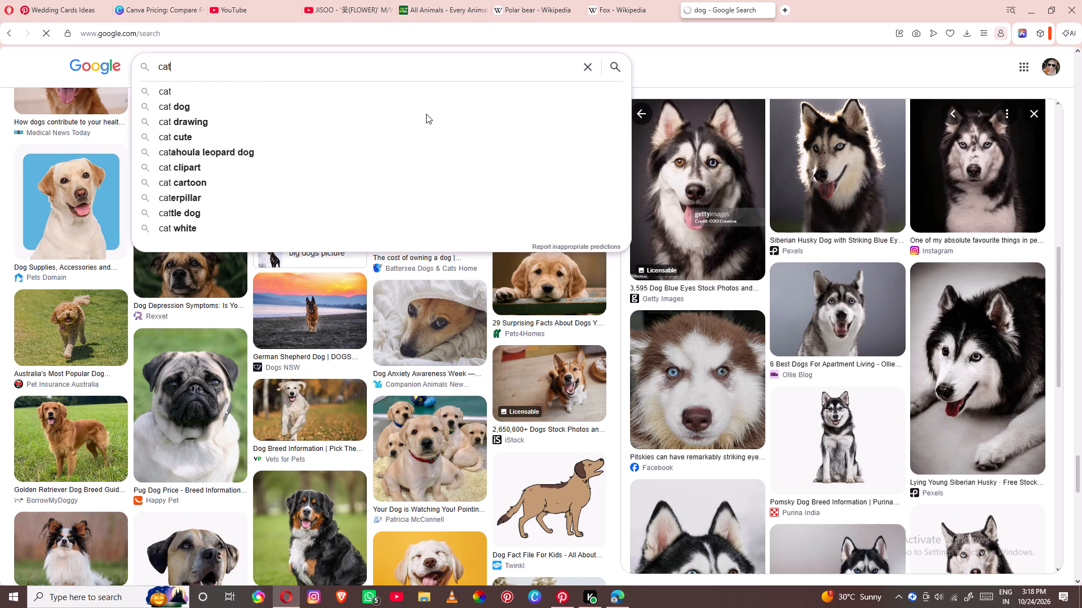